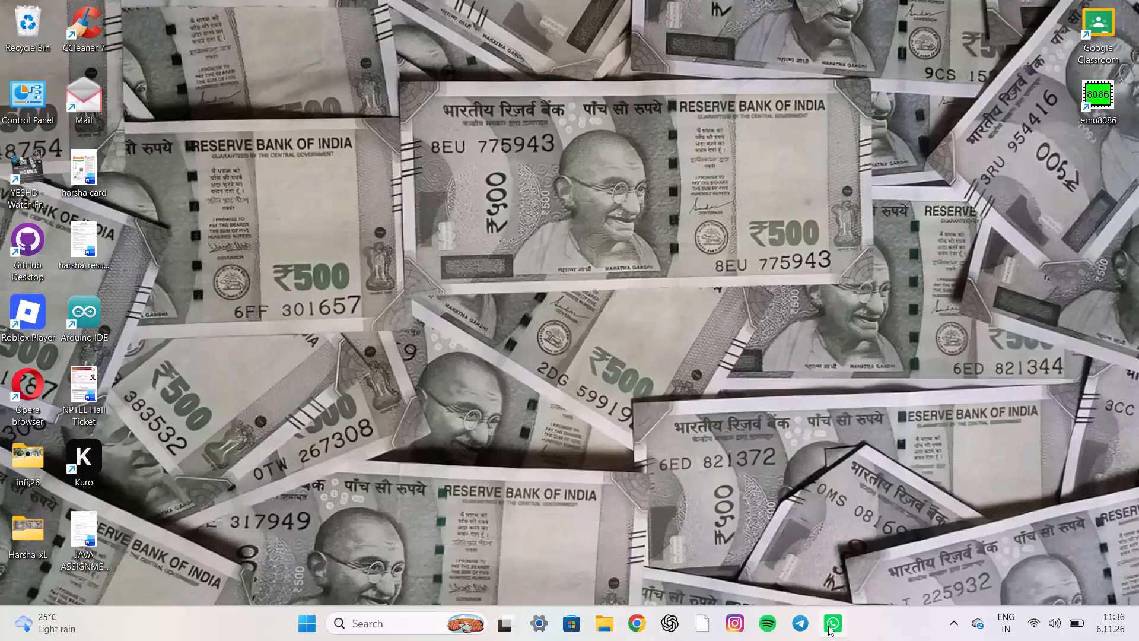
# Launch WhatsApp from the desktop.
pyautogui.doubleClick(828, 626)
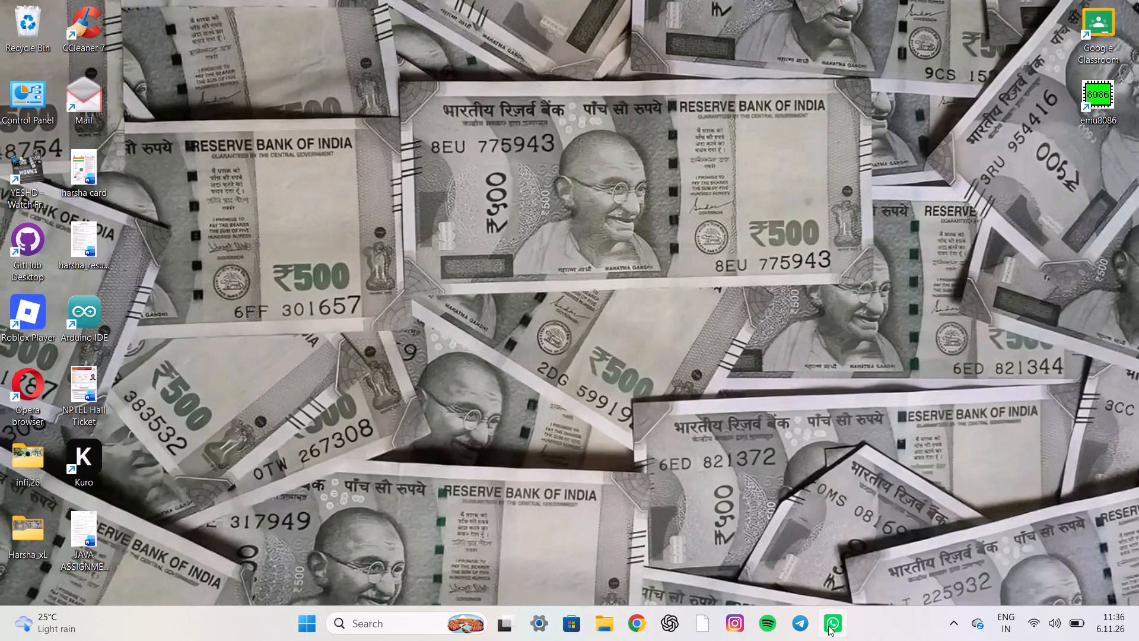
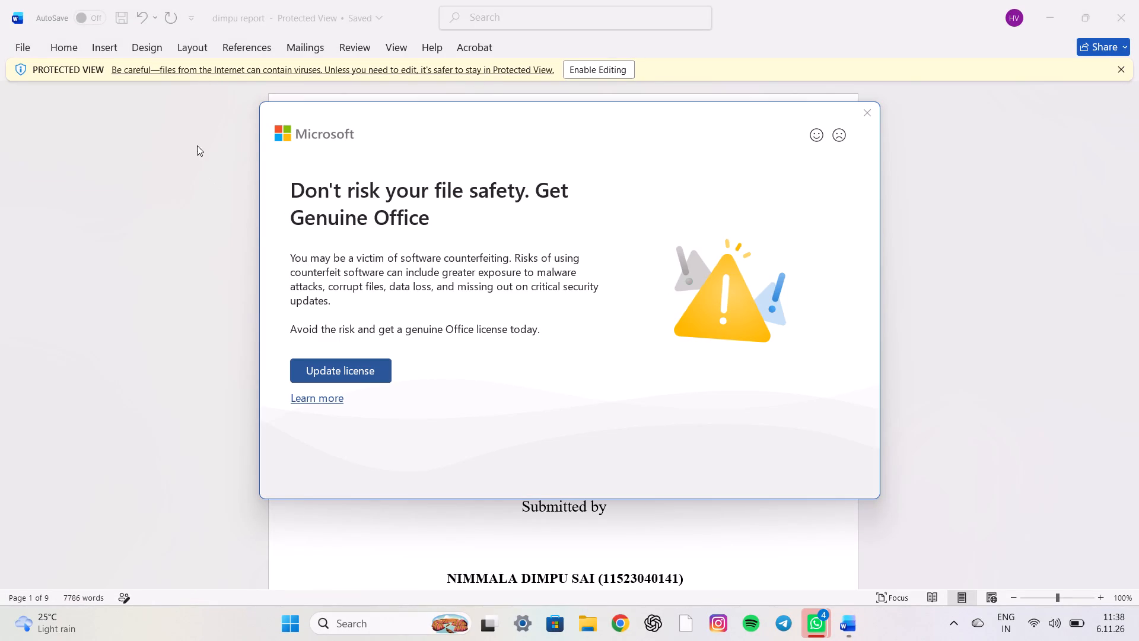
# Close the Genuine Office licence notice covering the internship training report.
pyautogui.click(874, 102)
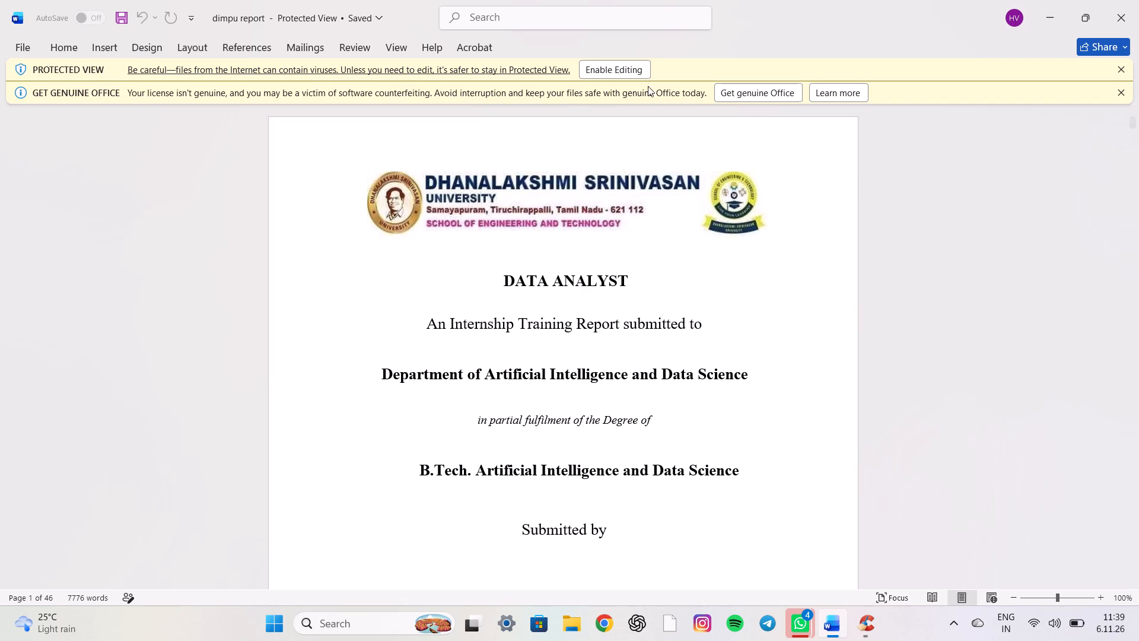
# Enable editing of the protected internship report document.
pyautogui.doubleClick(637, 71)
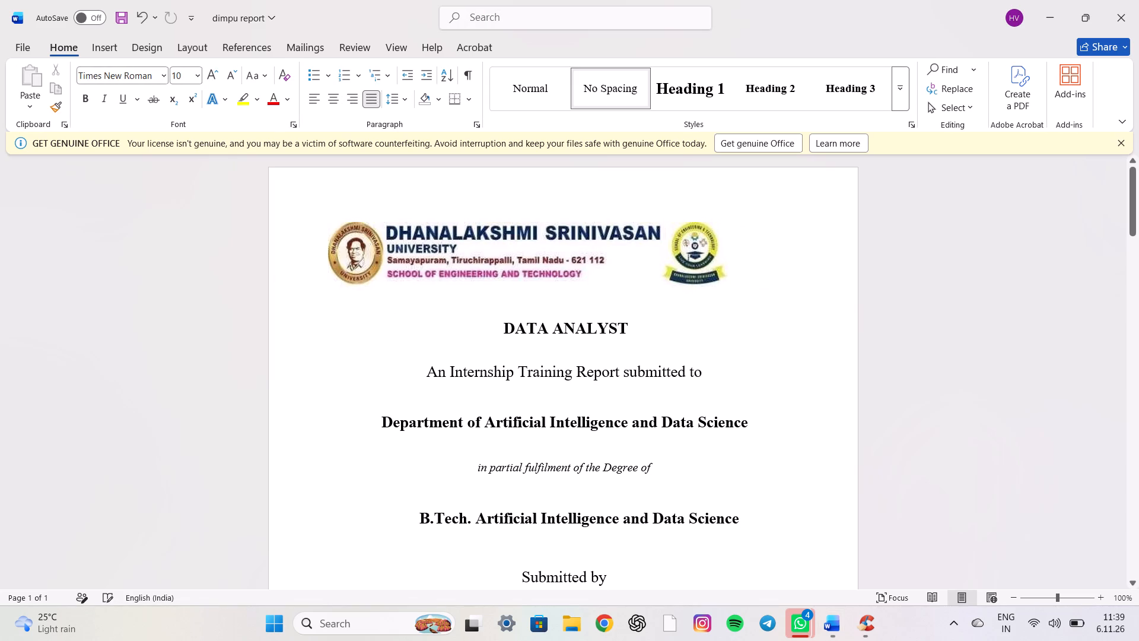
# Delete the ending "ST" from the cover page title "DATA ANALYST".
pyautogui.click(635, 325)
pyautogui.press('BackSpace')
pyautogui.press('BackSpace')
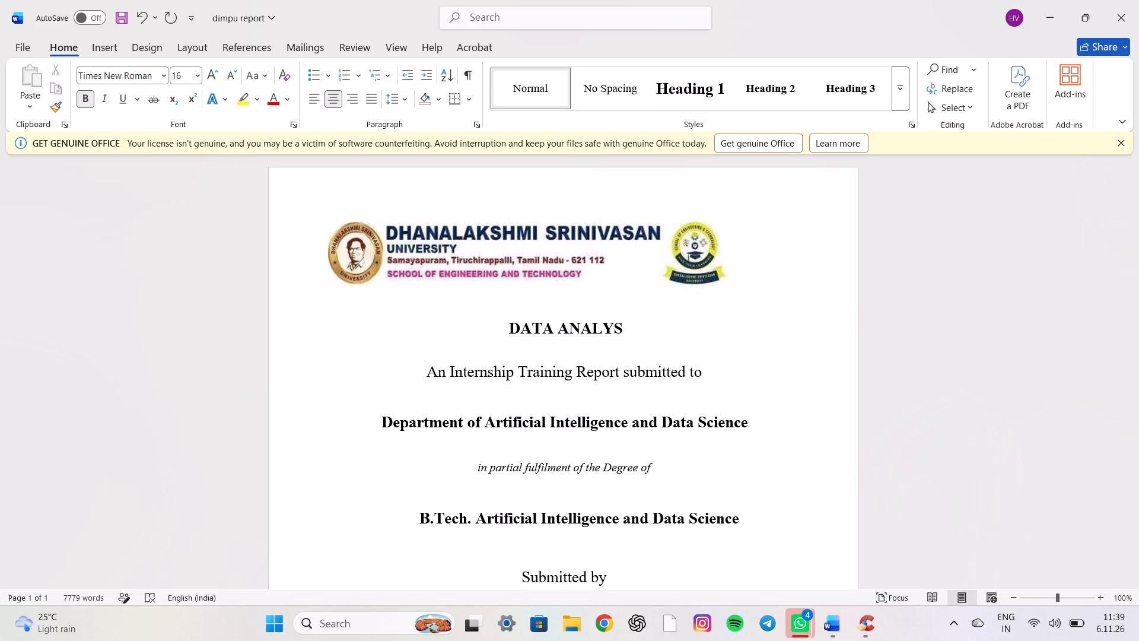
pyautogui.press('BackSpace')
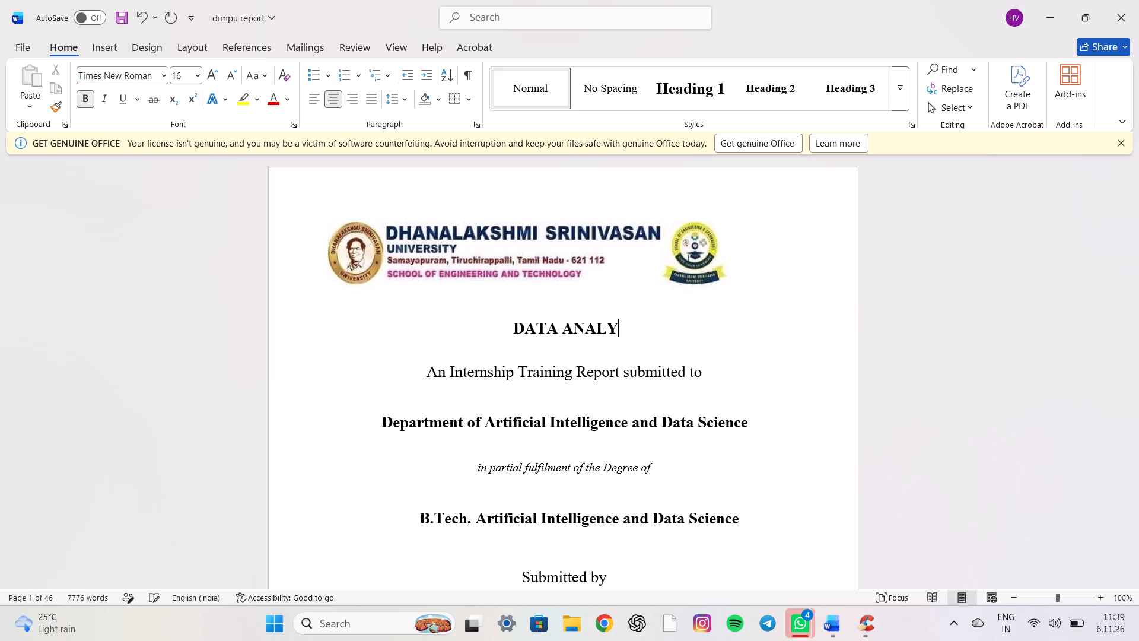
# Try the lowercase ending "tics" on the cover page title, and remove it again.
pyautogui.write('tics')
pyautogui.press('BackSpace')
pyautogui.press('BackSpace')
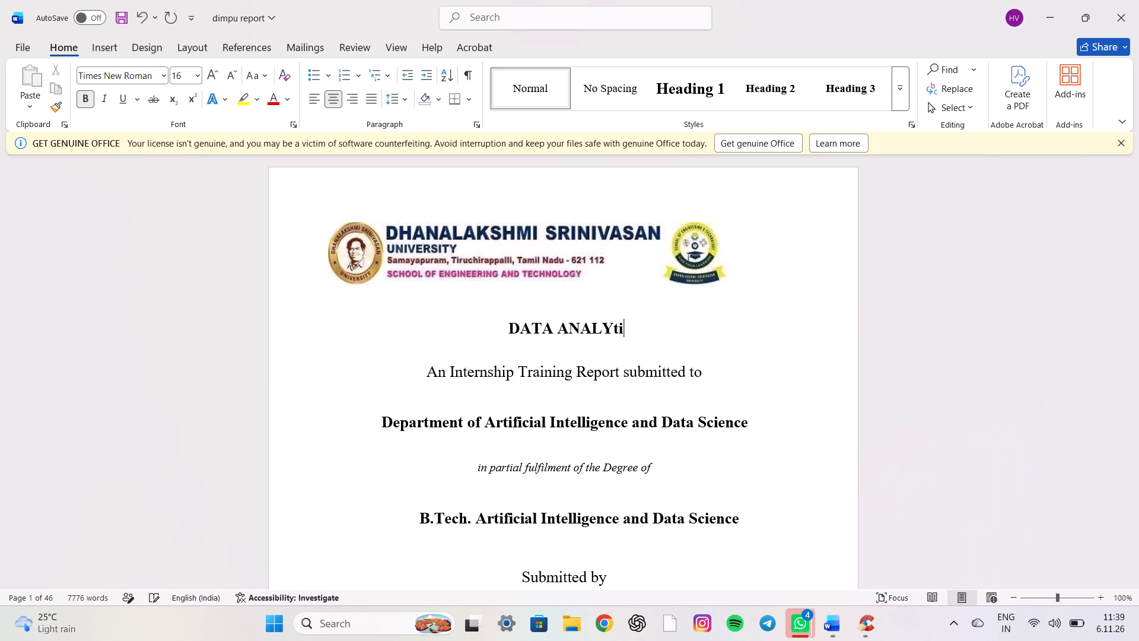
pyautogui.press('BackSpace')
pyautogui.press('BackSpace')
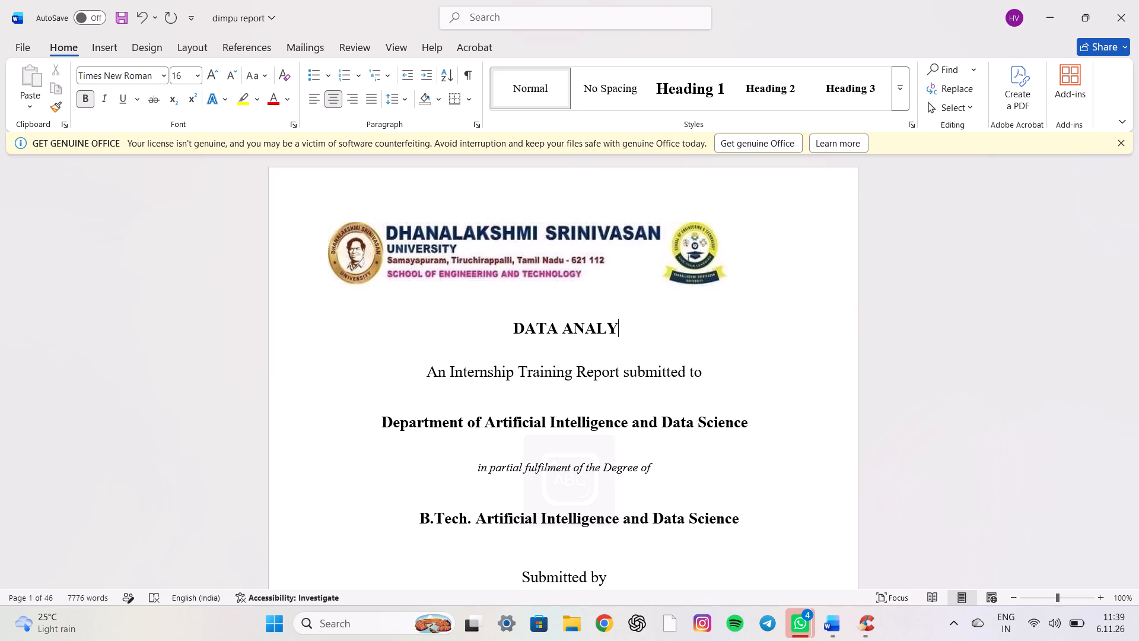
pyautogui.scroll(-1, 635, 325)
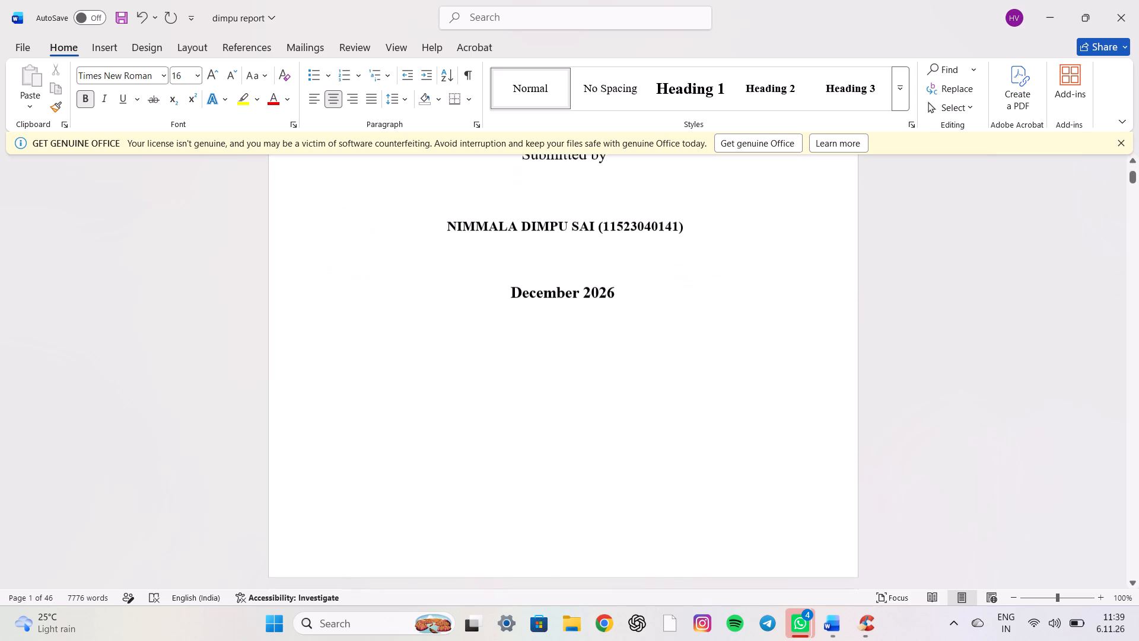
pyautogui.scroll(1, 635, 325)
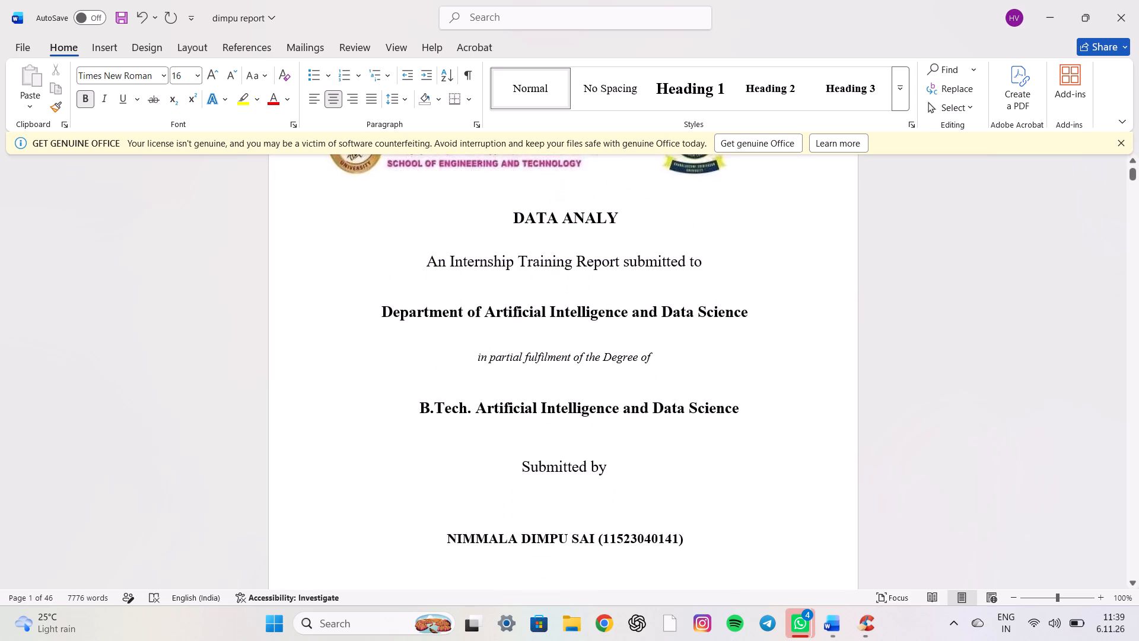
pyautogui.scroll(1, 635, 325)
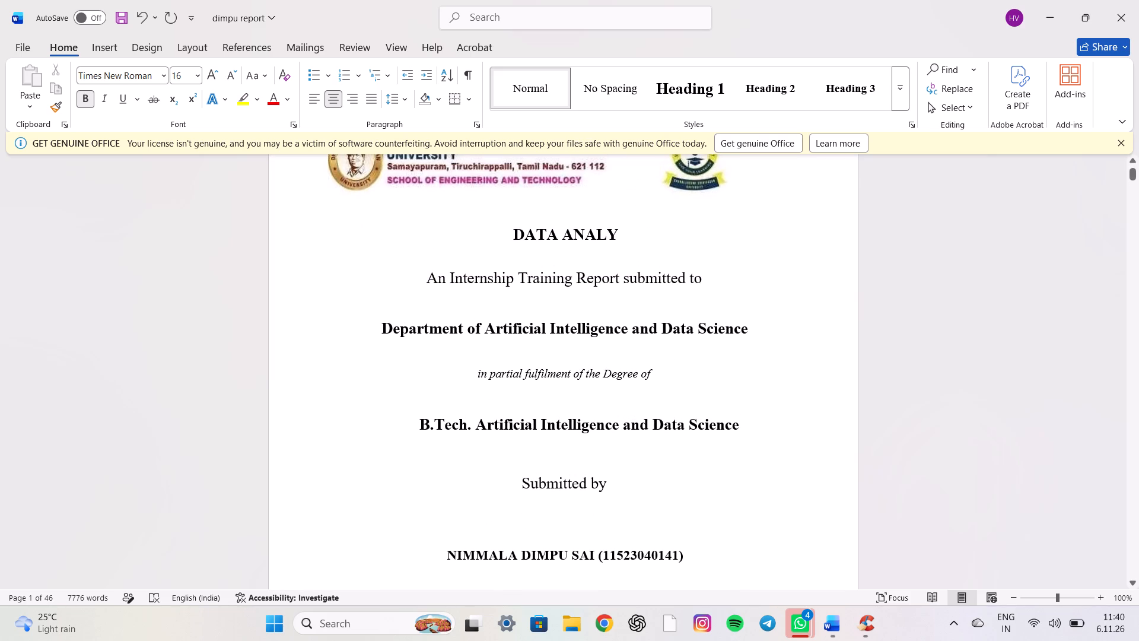
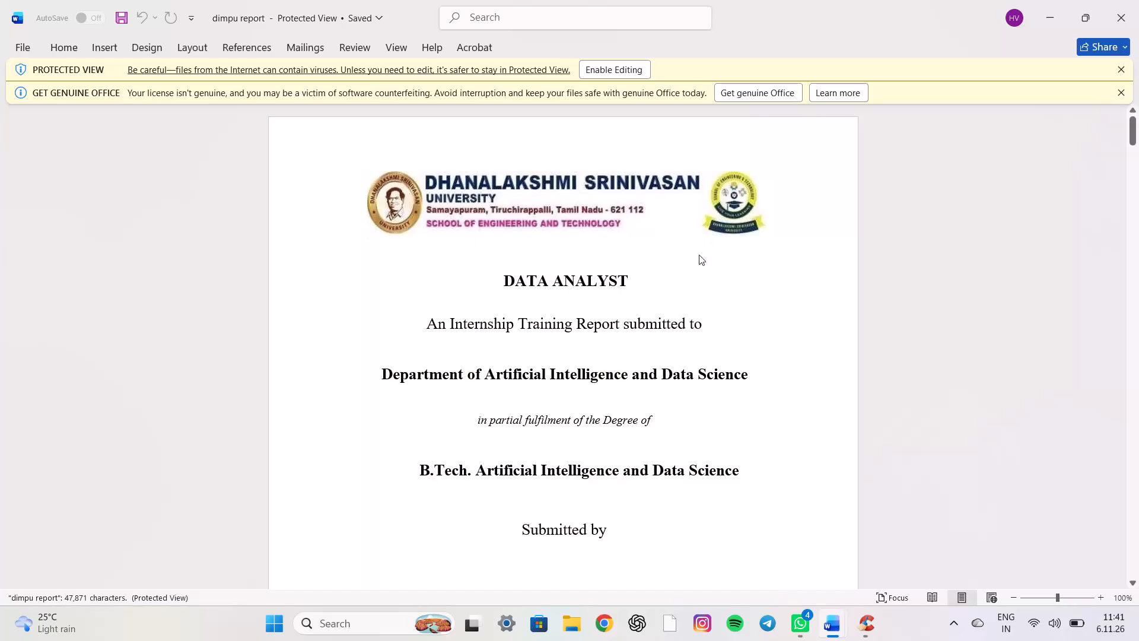
# Enable editing of the protected internship report document.
pyautogui.click(626, 281)
pyautogui.click(638, 65)
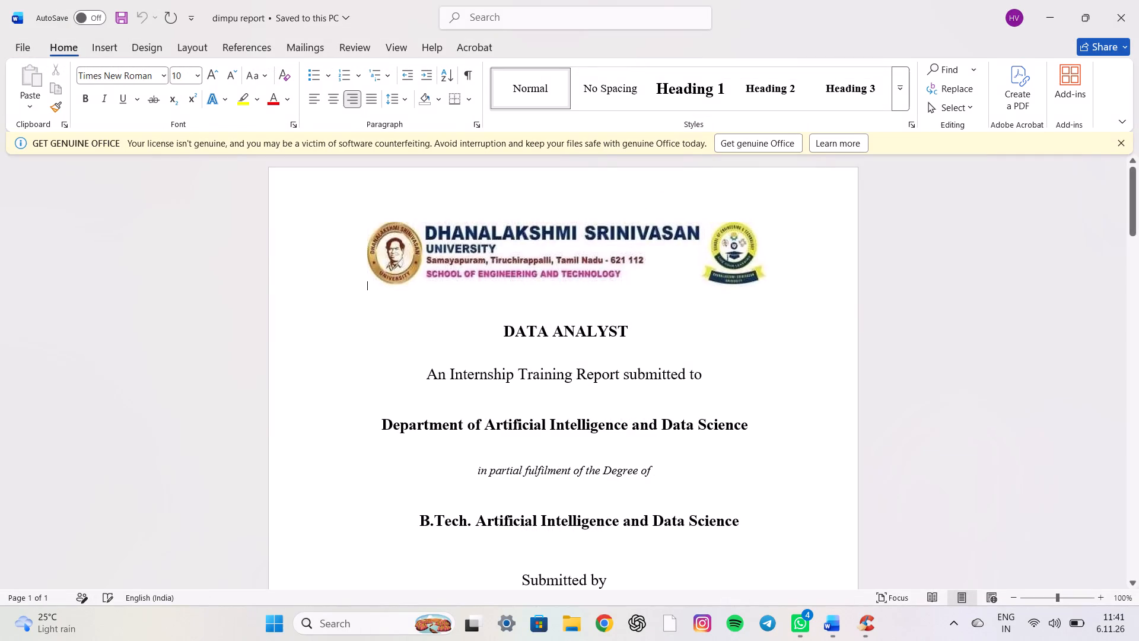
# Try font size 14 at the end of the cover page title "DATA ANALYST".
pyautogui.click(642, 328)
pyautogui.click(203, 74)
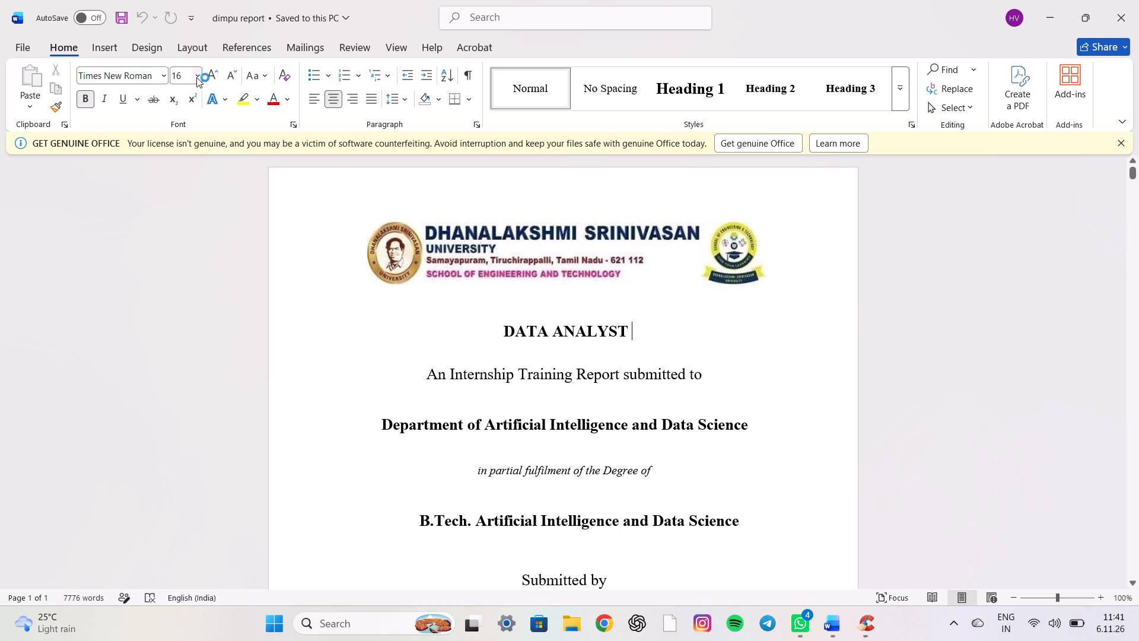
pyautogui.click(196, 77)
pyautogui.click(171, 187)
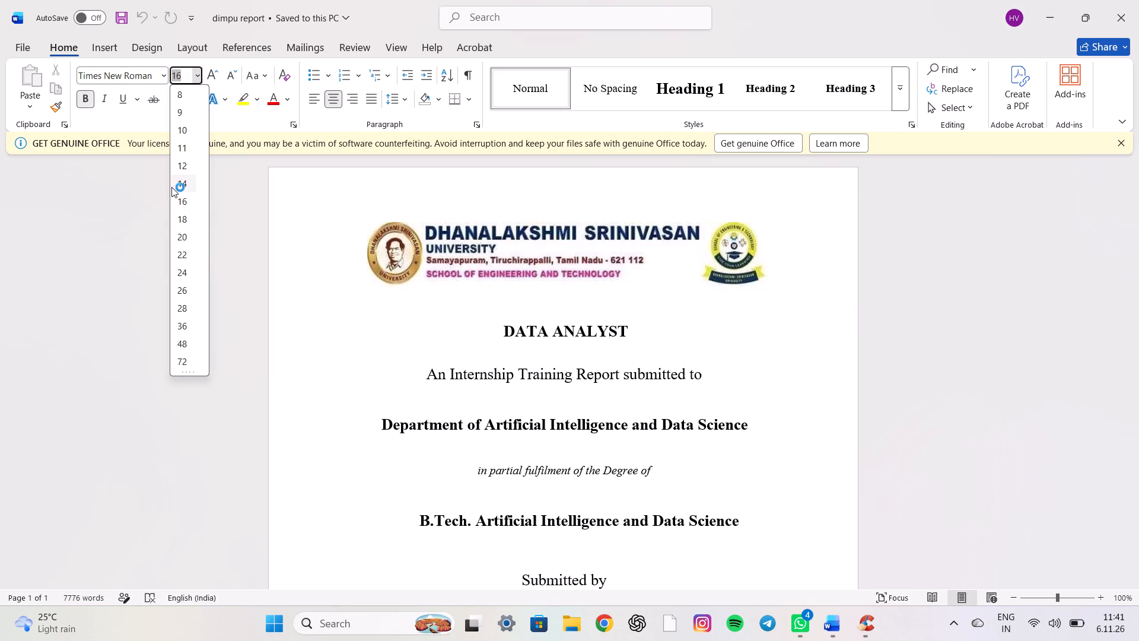
# Replace the ending "ST" of the cover page title with "TICS" so it reads "DATA ANALYTICS".
pyautogui.click(629, 329)
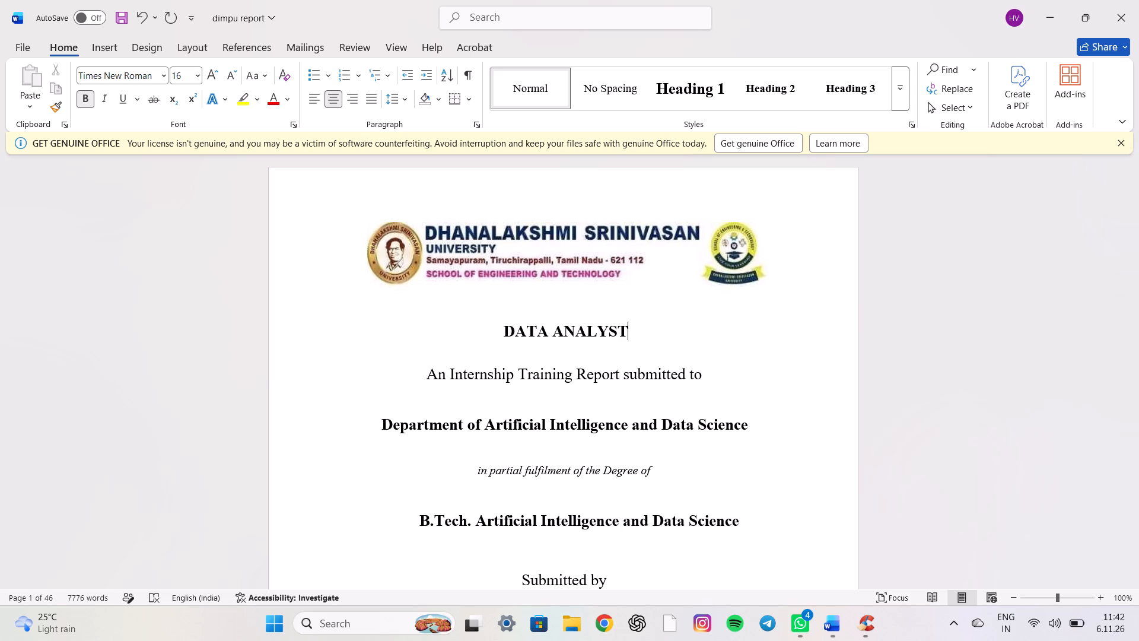
pyautogui.press('BackSpace')
pyautogui.press('BackSpace')
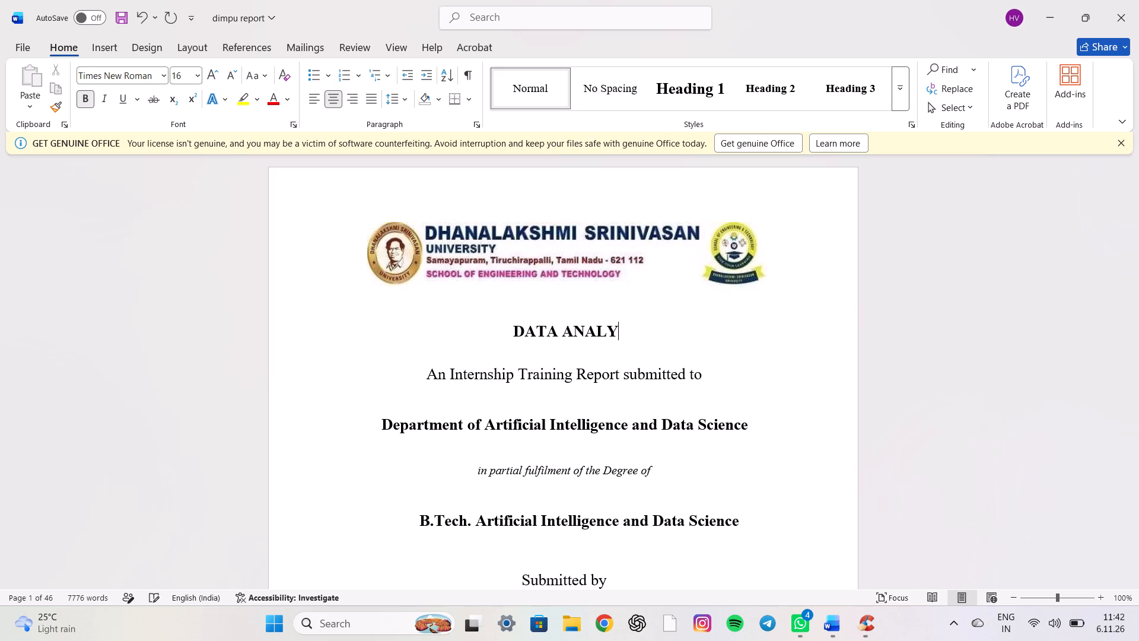
pyautogui.write('TICS')
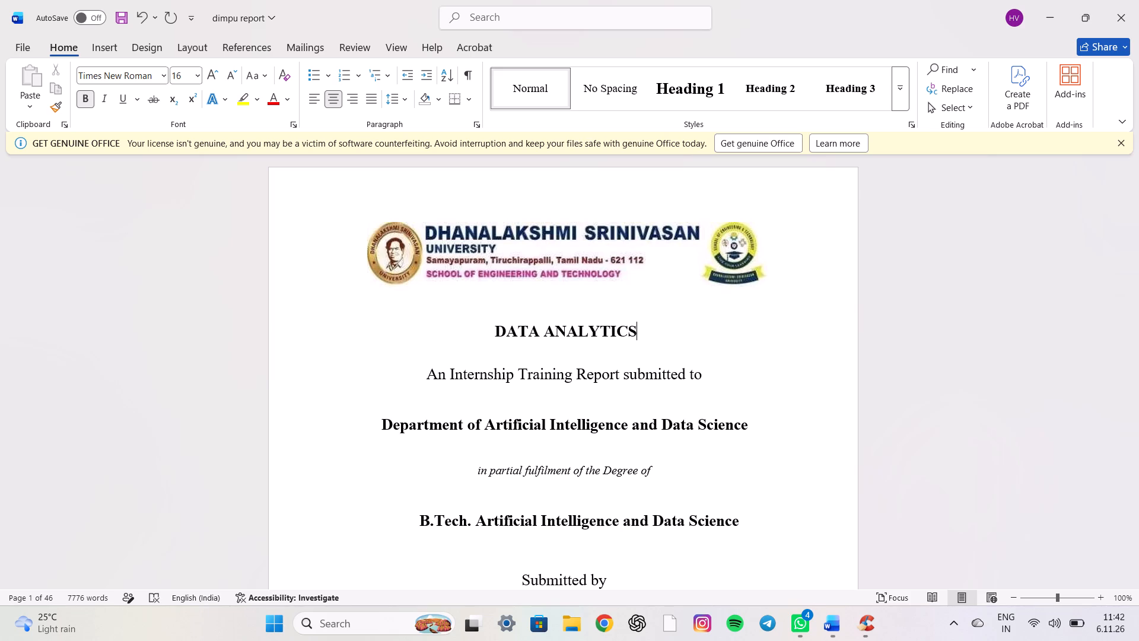
# Delete the cover page line "Department of Artificial Intelligence and Data Science", leaving its line empty.
pyautogui.scroll(-1, 726, 425)
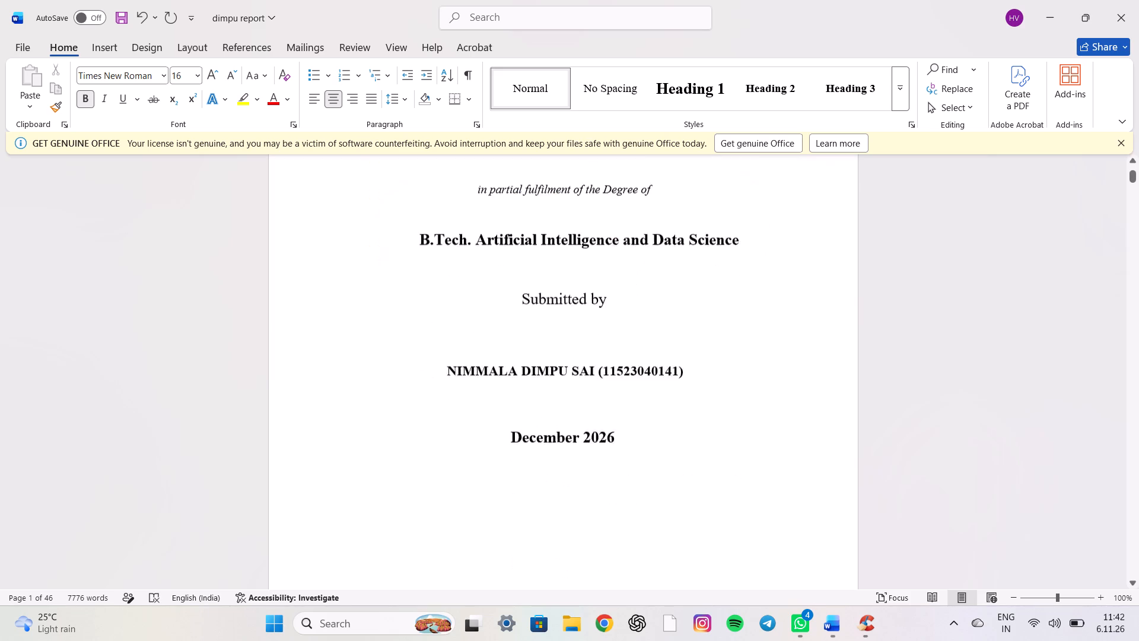
pyautogui.scroll(-1, 726, 425)
pyautogui.scroll(1, 726, 425)
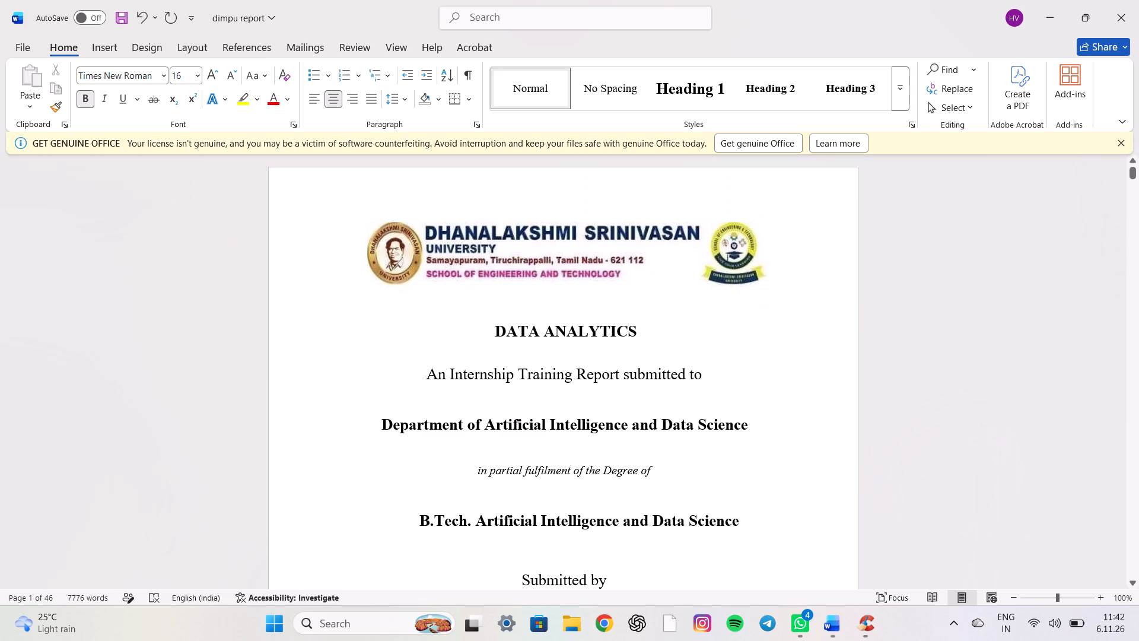
pyautogui.click(383, 421)
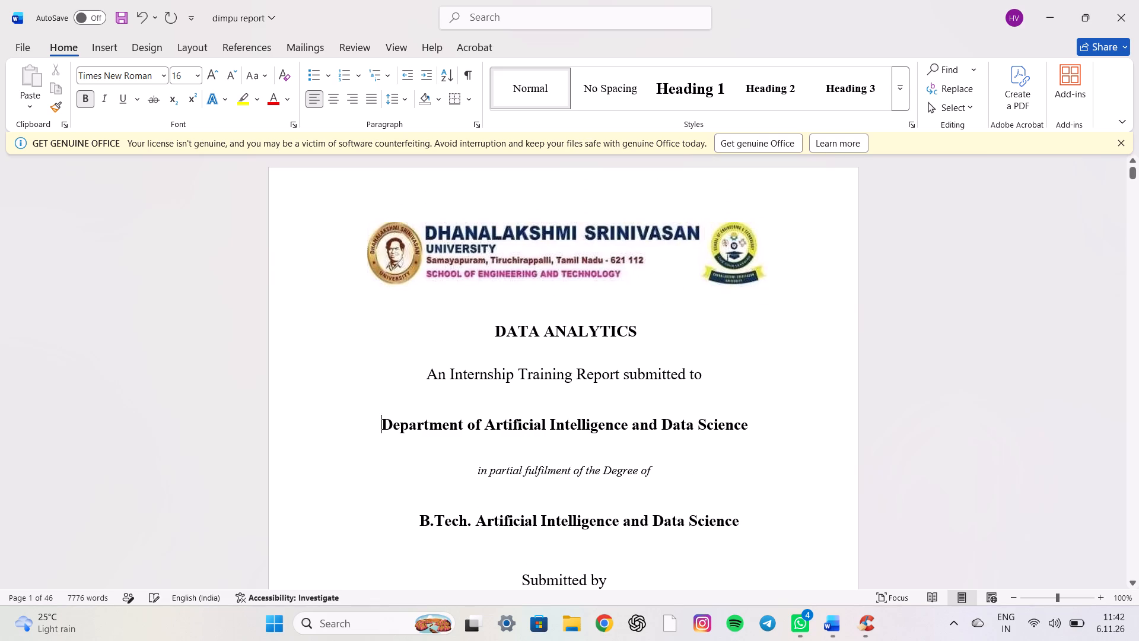
pyautogui.click(383, 421)
pyautogui.moveTo(383, 421); pyautogui.dragTo(725, 399)
pyautogui.press('BackSpace')
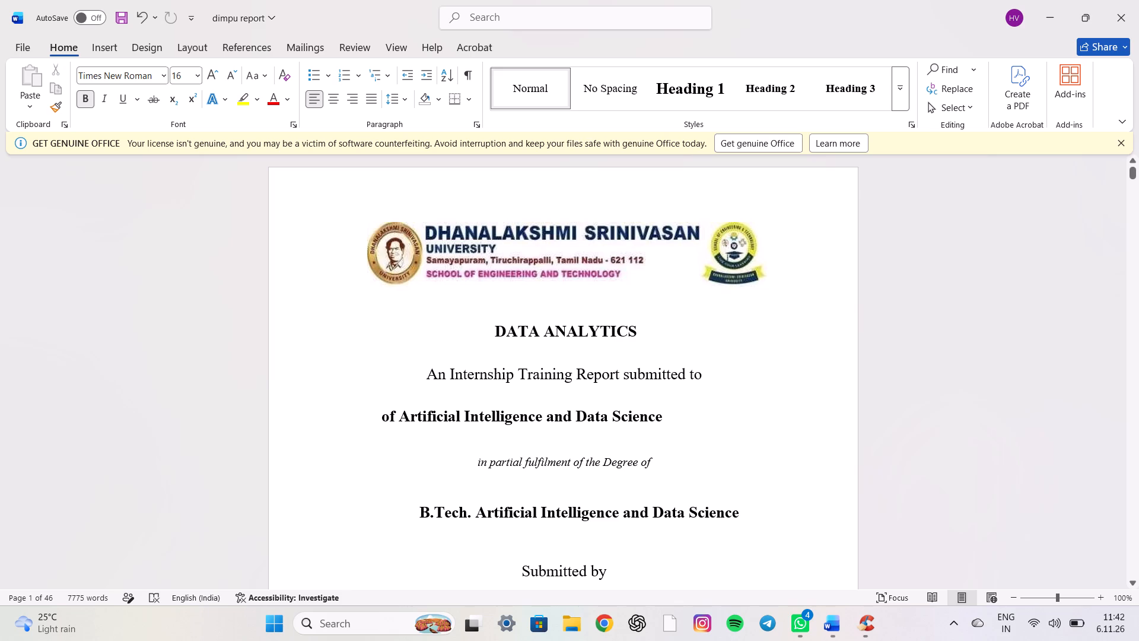
pyautogui.click(666, 418)
pyautogui.press('BackSpace')
pyautogui.press('BackSpace')
pyautogui.press('BackSpace')
pyautogui.press('BackSpace')
pyautogui.press('BackSpace')
pyautogui.press('BackSpace')
pyautogui.press('BackSpace')
pyautogui.press('BackSpace')
pyautogui.press('BackSpace')
pyautogui.press('BackSpace')
pyautogui.press('BackSpace')
pyautogui.press('BackSpace')
pyautogui.press('BackSpace')
pyautogui.press('BackSpace')
pyautogui.press('BackSpace')
pyautogui.press('BackSpace')
pyautogui.press('BackSpace')
pyautogui.press('BackSpace')
pyautogui.press('BackSpace')
pyautogui.press('BackSpace')
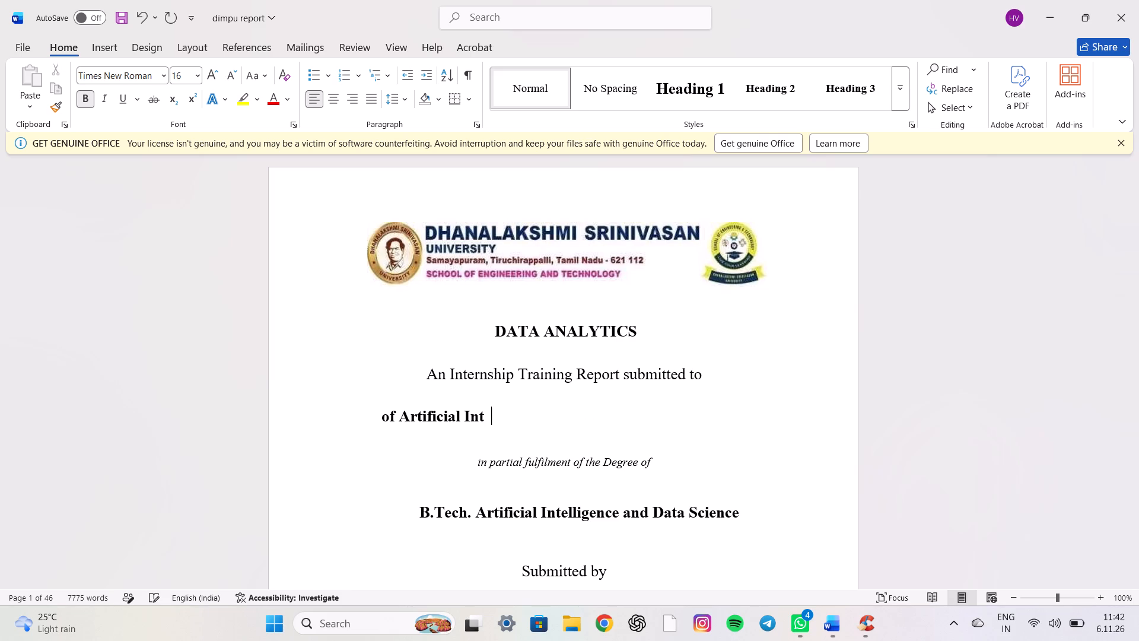
pyautogui.press('BackSpace')
pyautogui.press('BackSpace')
pyautogui.press('BackSpace')
pyautogui.press('BackSpace')
pyautogui.press('BackSpace')
pyautogui.press('BackSpace')
pyautogui.press('BackSpace')
pyautogui.press('BackSpace')
pyautogui.press('BackSpace')
pyautogui.press('BackSpace')
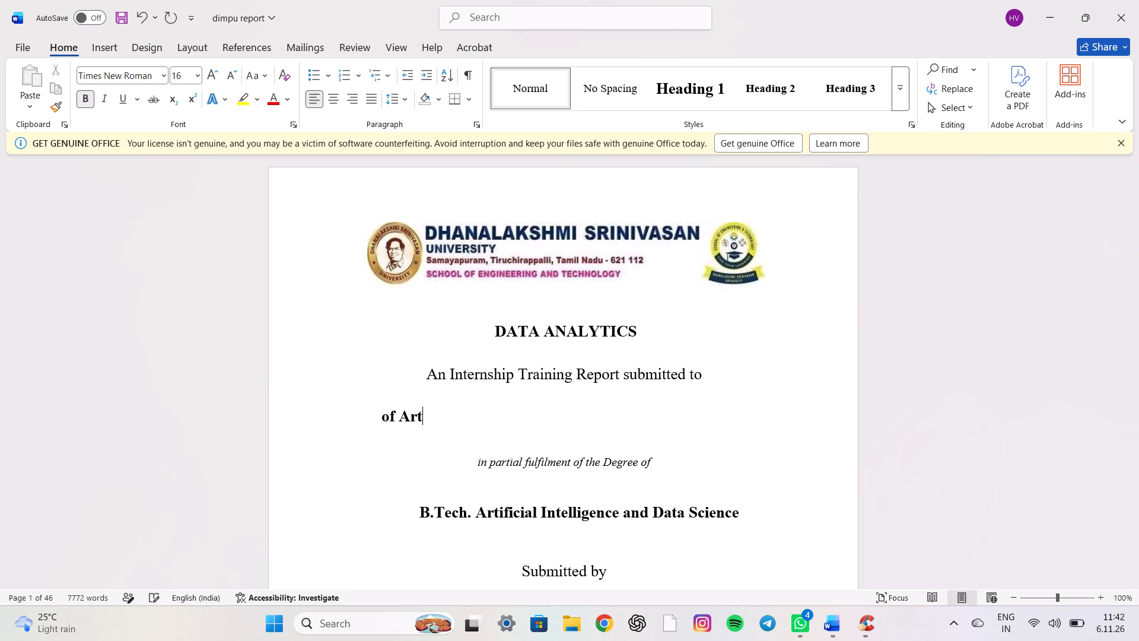
pyautogui.press('BackSpace')
pyautogui.press('BackSpace')
pyautogui.press('BackSpace')
pyautogui.press('BackSpace')
pyautogui.press('BackSpace')
pyautogui.press('BackSpace')
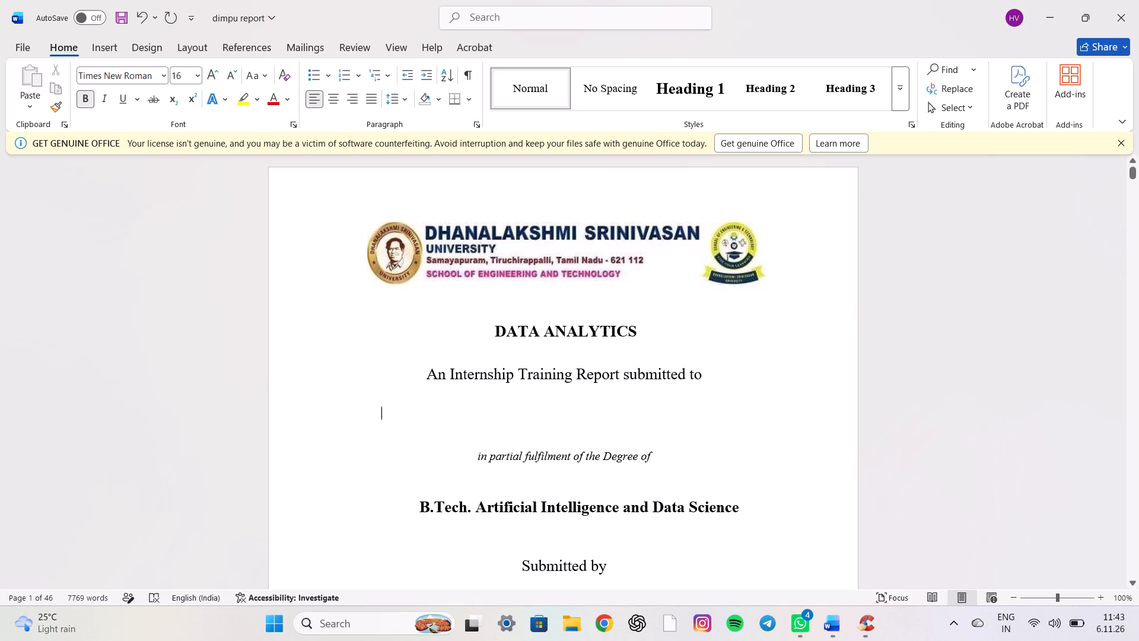
# Enter "Department of Computer Science and Engineering" on the emptied line below "An Internship Training Report submitted to".
pyautogui.write('DE')
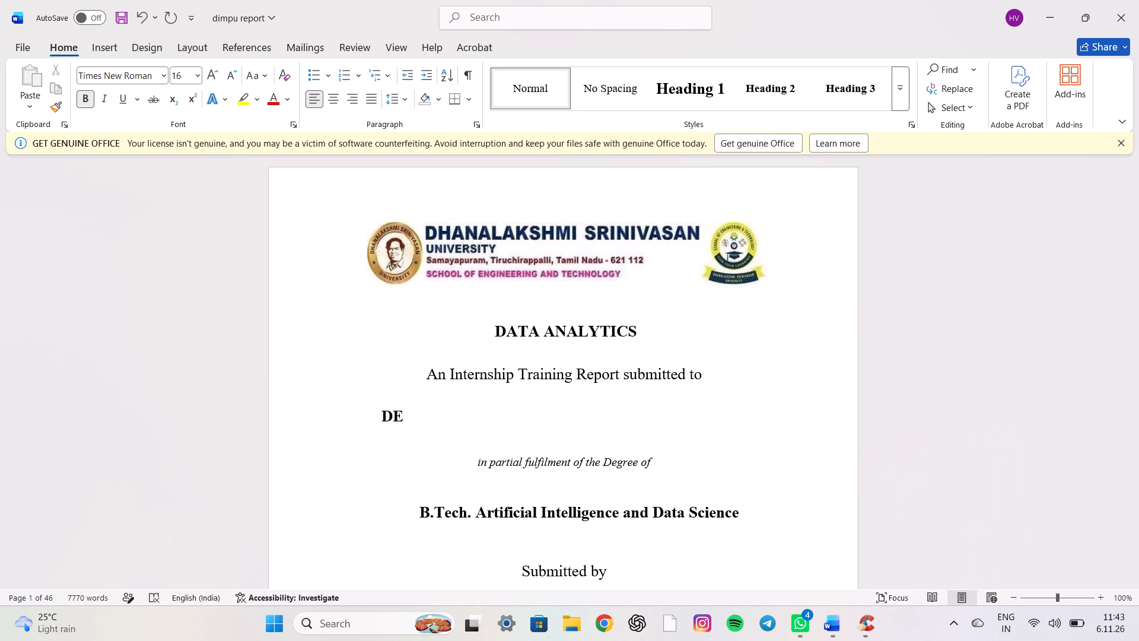
pyautogui.press('BackSpace')
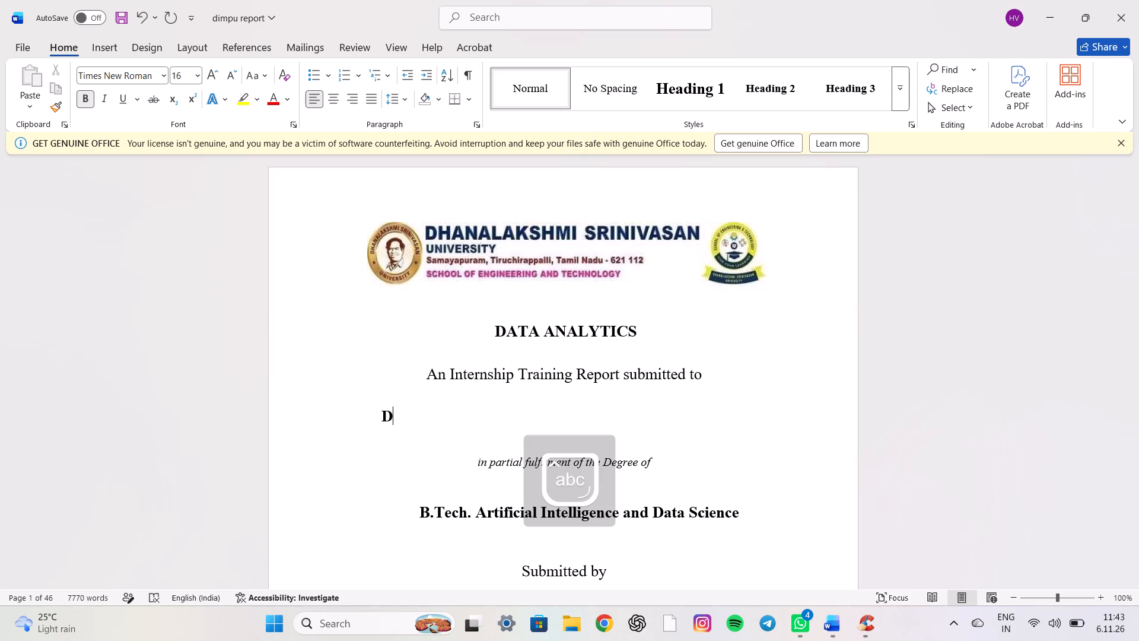
pyautogui.write('eo')
pyautogui.press('BackSpace')
pyautogui.write('partment')
pyautogui.press('space')
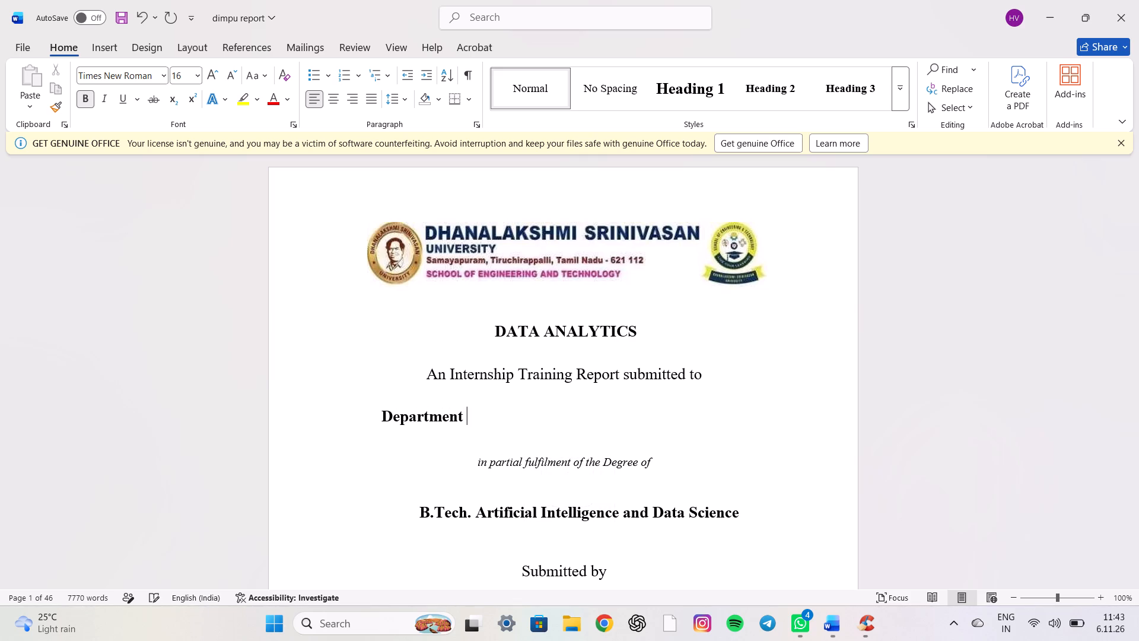
pyautogui.write('of')
pyautogui.press('space')
pyautogui.write('omputer')
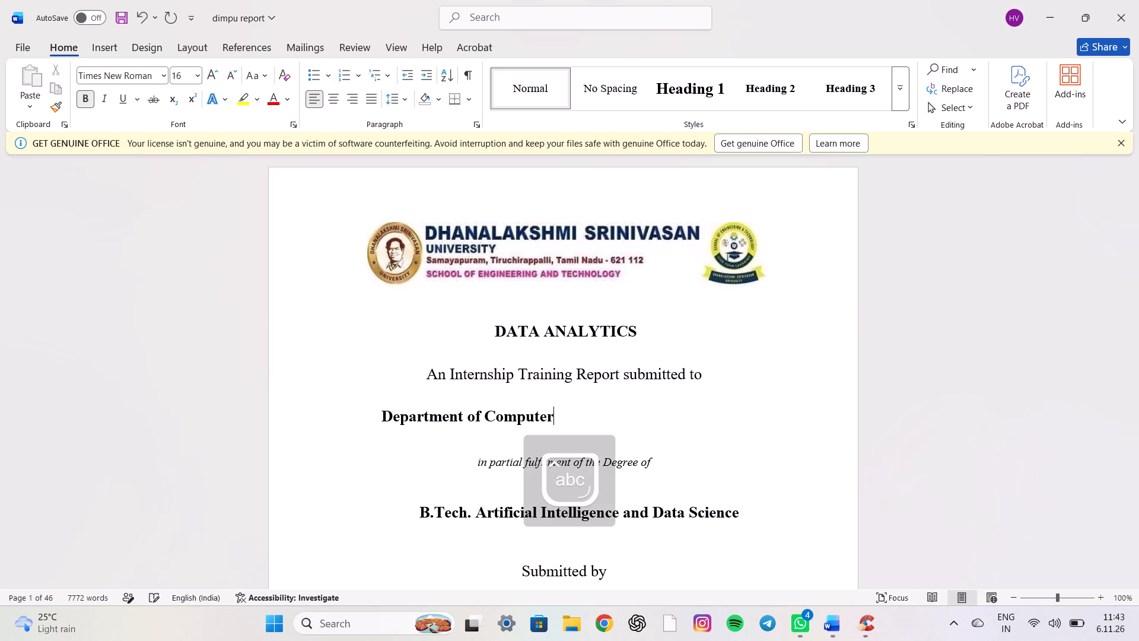
pyautogui.press('space')
pyautogui.press('s')
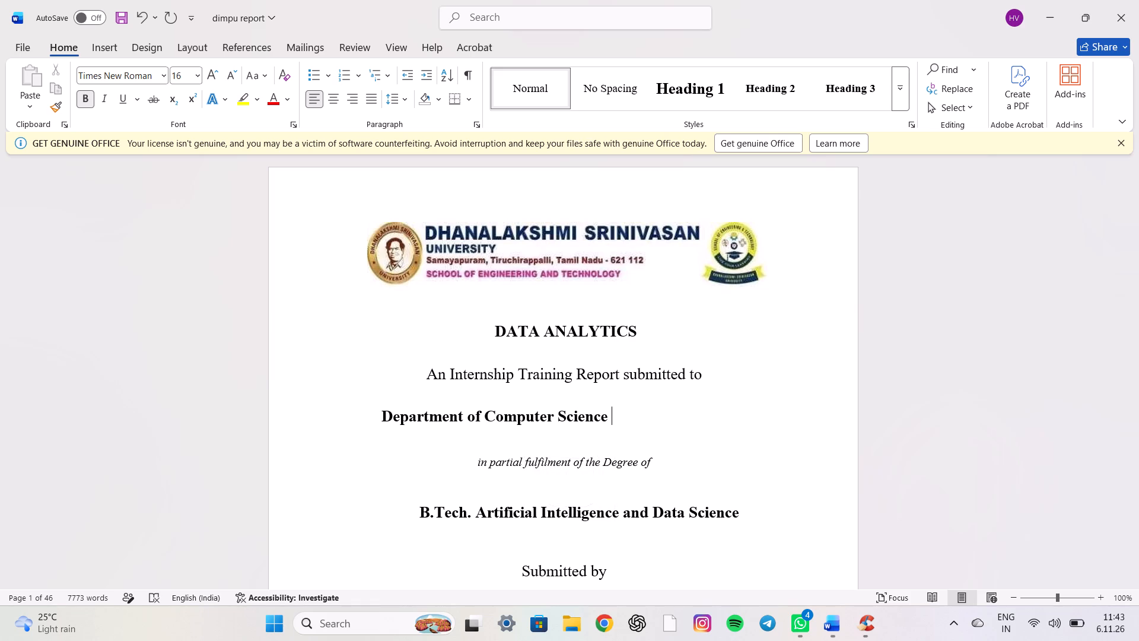
pyautogui.write('and')
pyautogui.press('space')
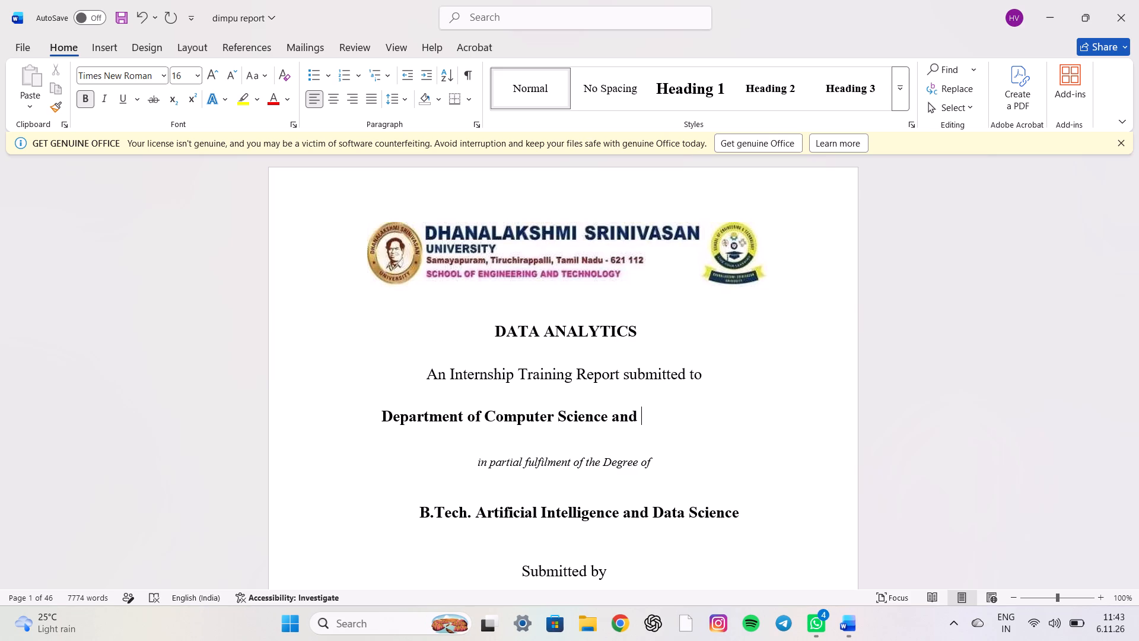
pyautogui.press('e')
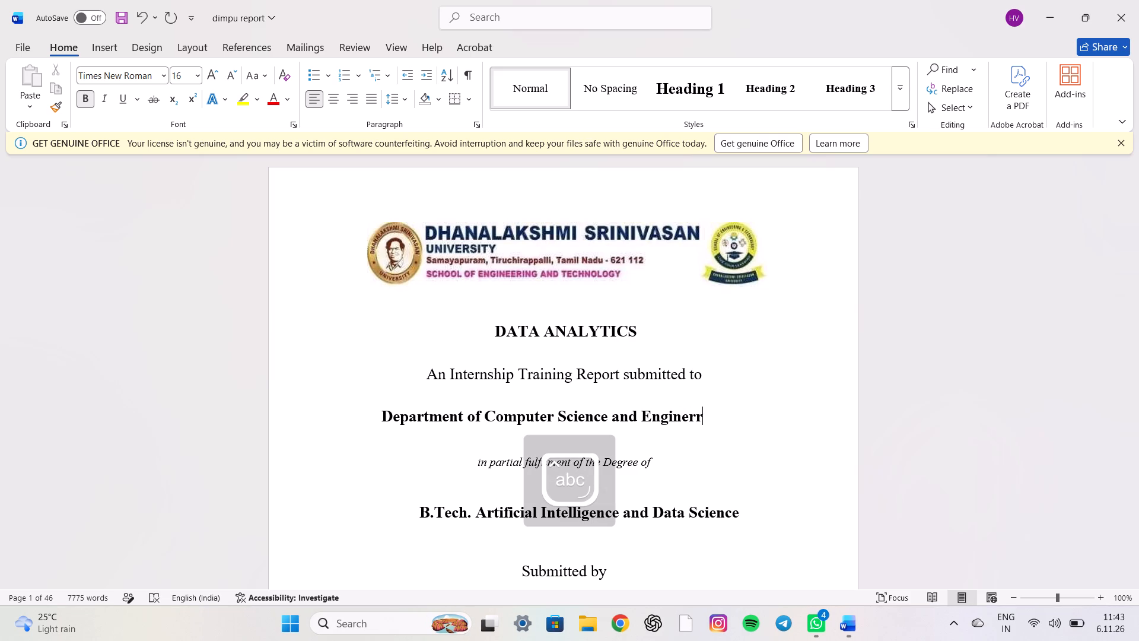
pyautogui.press('BackSpace')
pyautogui.press('BackSpace')
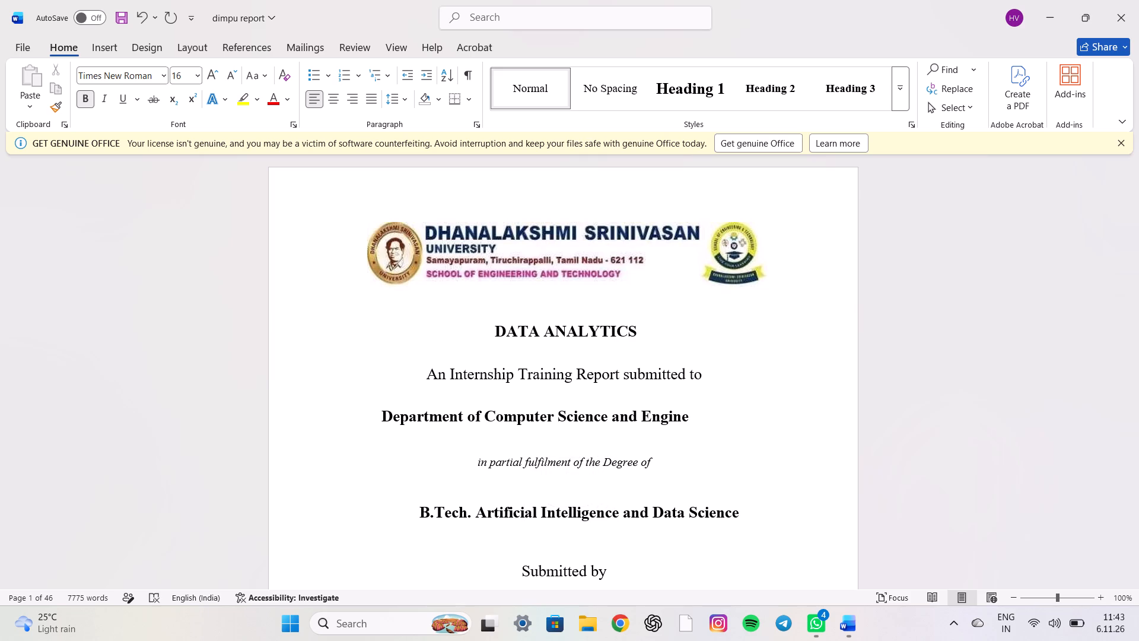
pyautogui.write('ering')
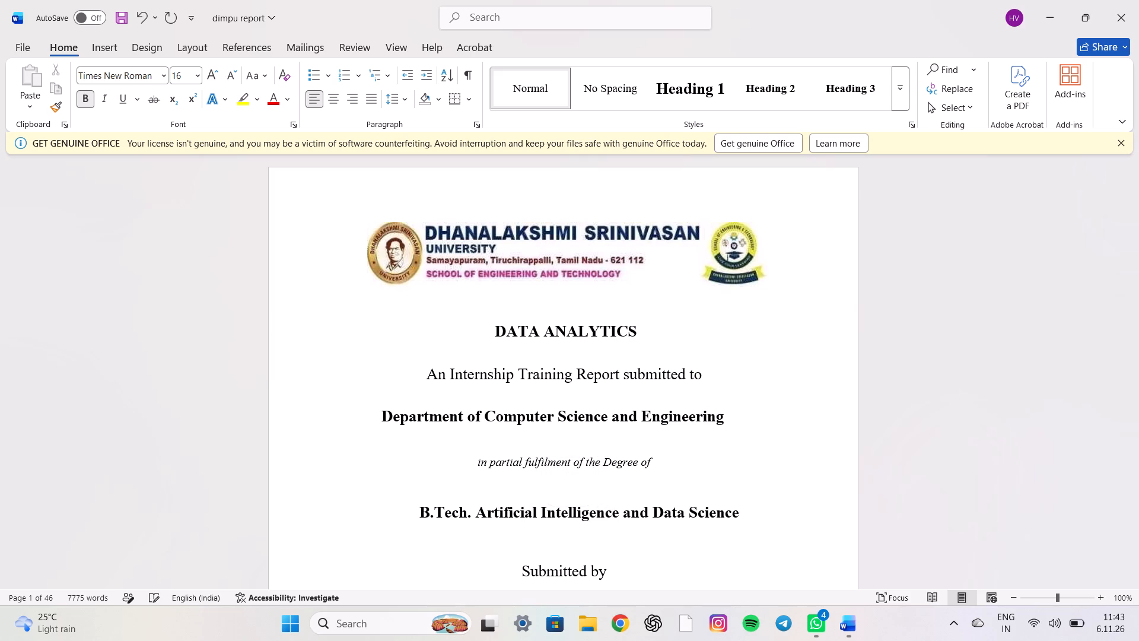
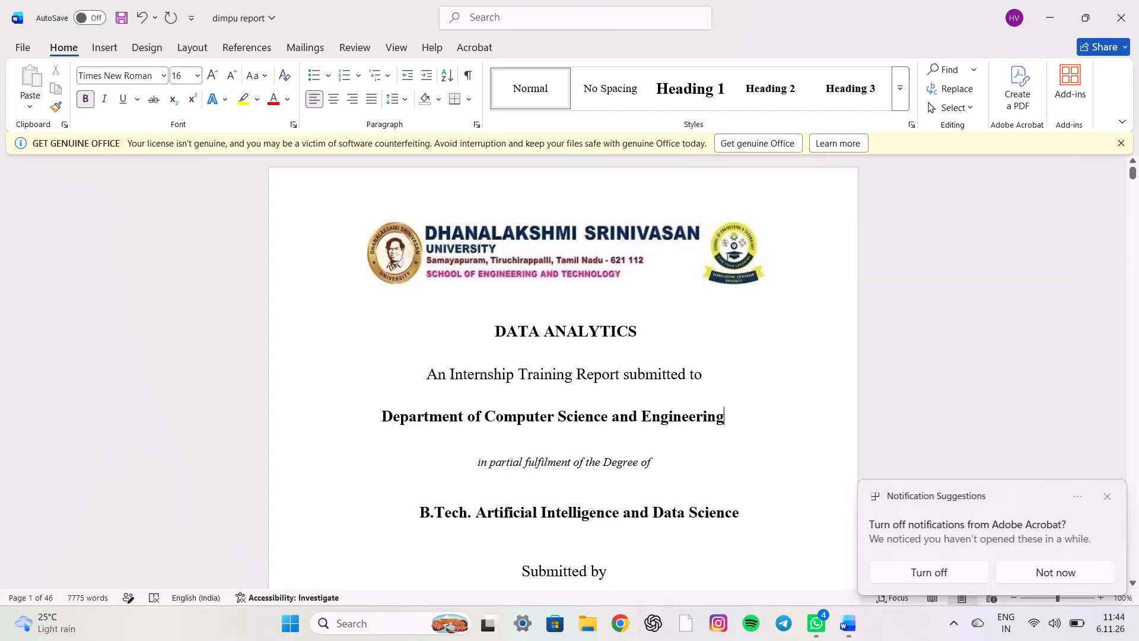
# Replace "Artificial Intelligence and Data Science" after "B.Tech." with "Computer Science and Engineering" copied from the department line.
pyautogui.click(481, 509)
pyautogui.moveTo(481, 509); pyautogui.dragTo(734, 513)
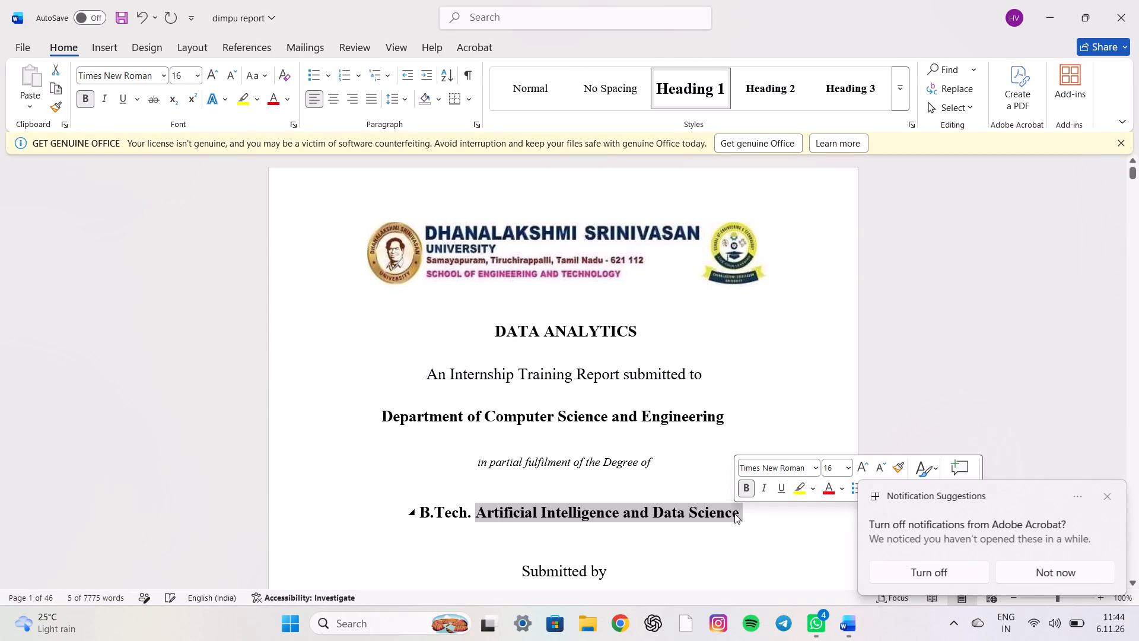
pyautogui.press('BackSpace')
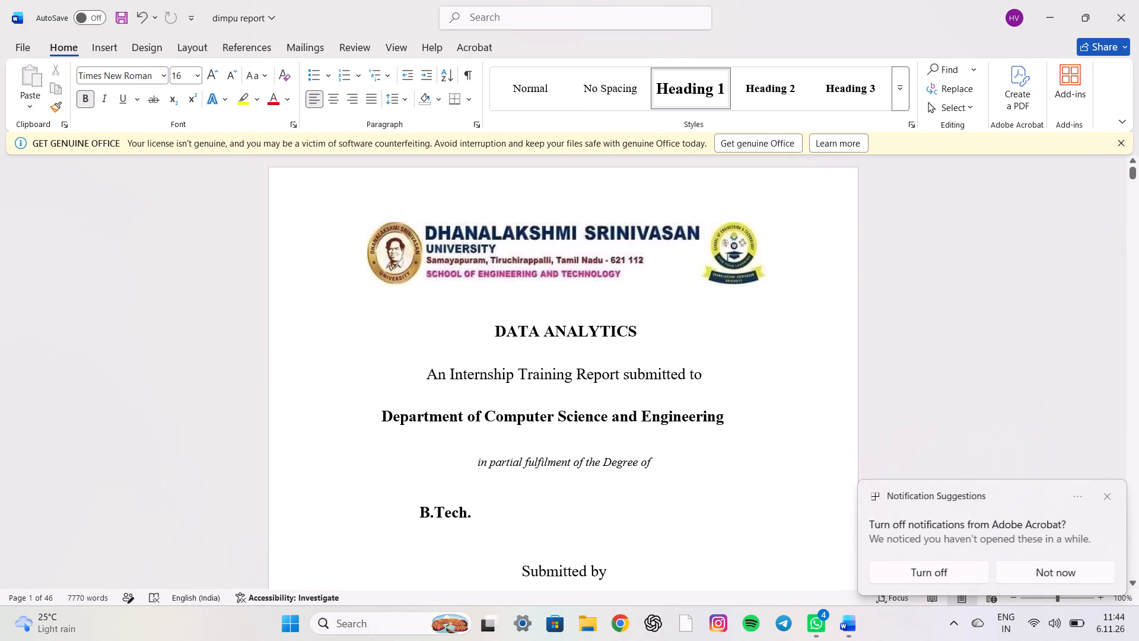
pyautogui.click(486, 412)
pyautogui.moveTo(486, 412); pyautogui.dragTo(698, 415)
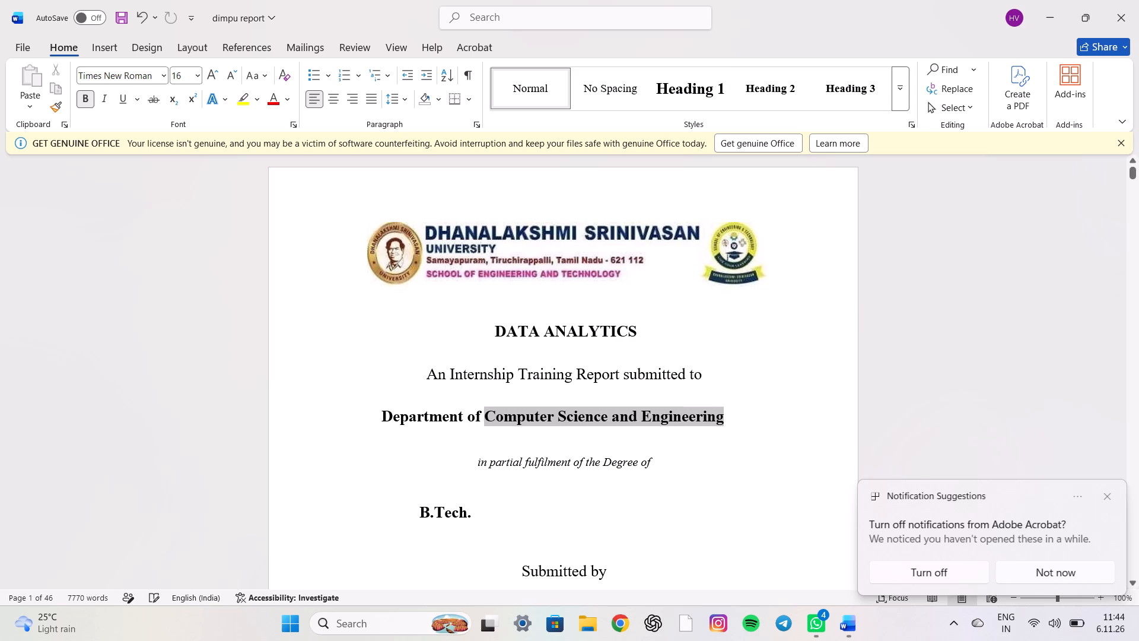
pyautogui.moveTo(698, 415); pyautogui.dragTo(712, 415)
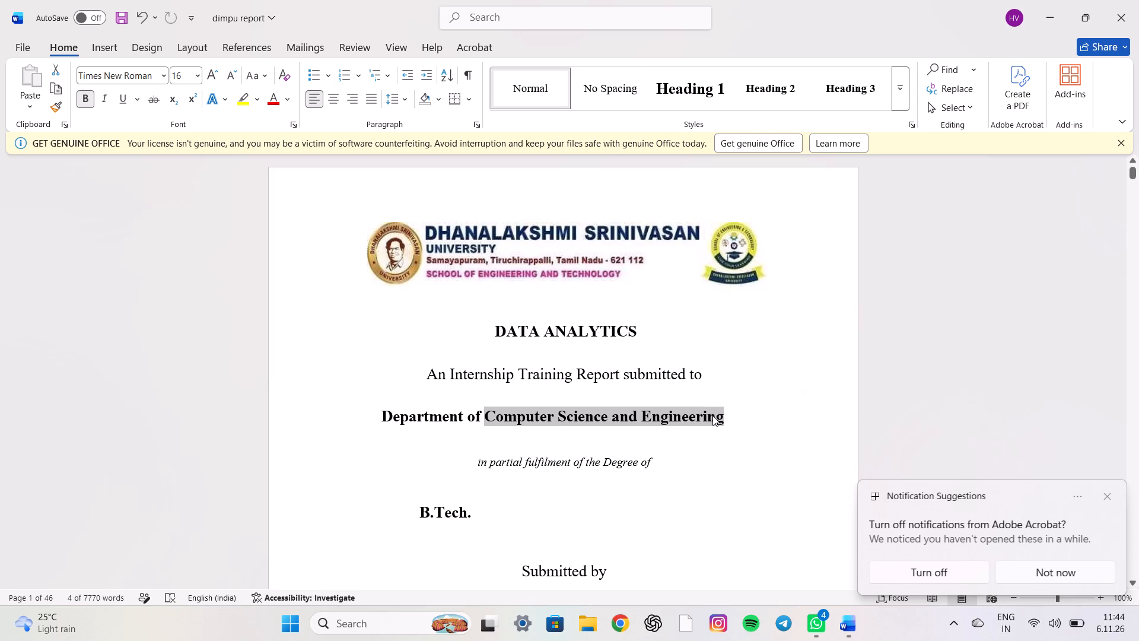
pyautogui.hotkey('ctrl', 'c')
pyautogui.click(483, 506)
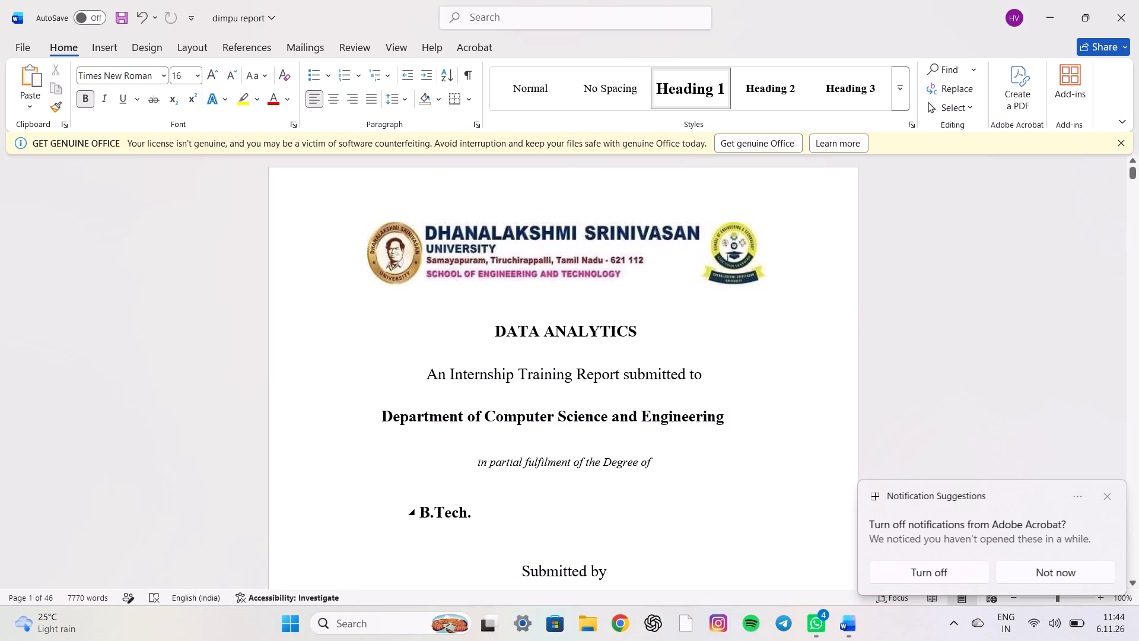
pyautogui.hotkey('ctrl', 'v')
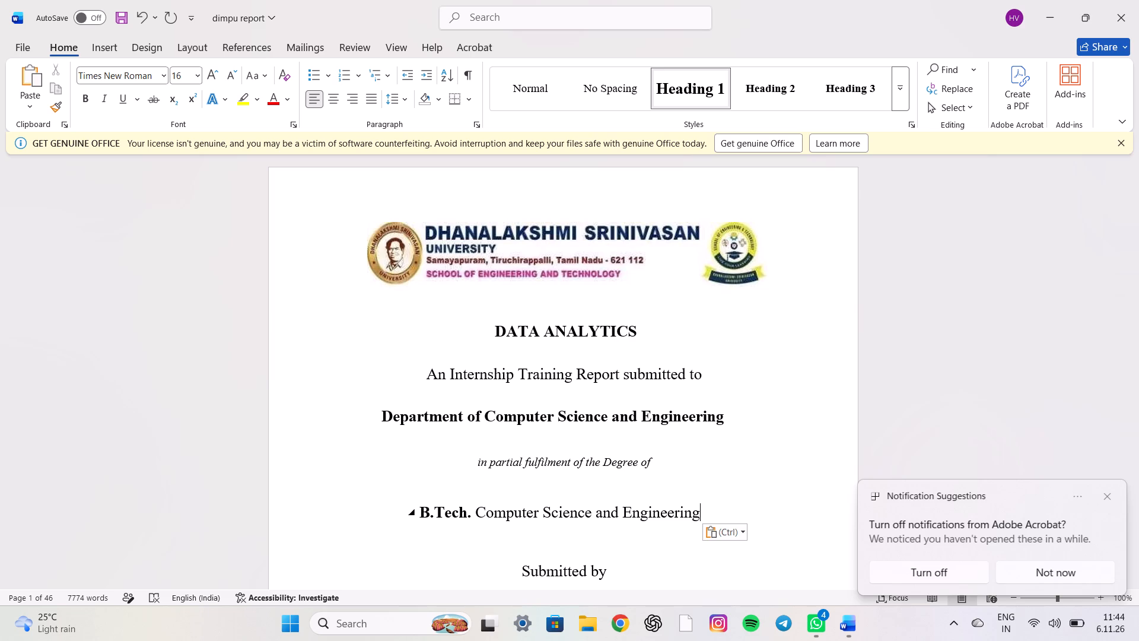
# Delete "B.Tech." and the leading space before "Computer Science and Engineering" on the degree line.
pyautogui.click(412, 512)
pyautogui.moveTo(412, 512); pyautogui.dragTo(466, 514)
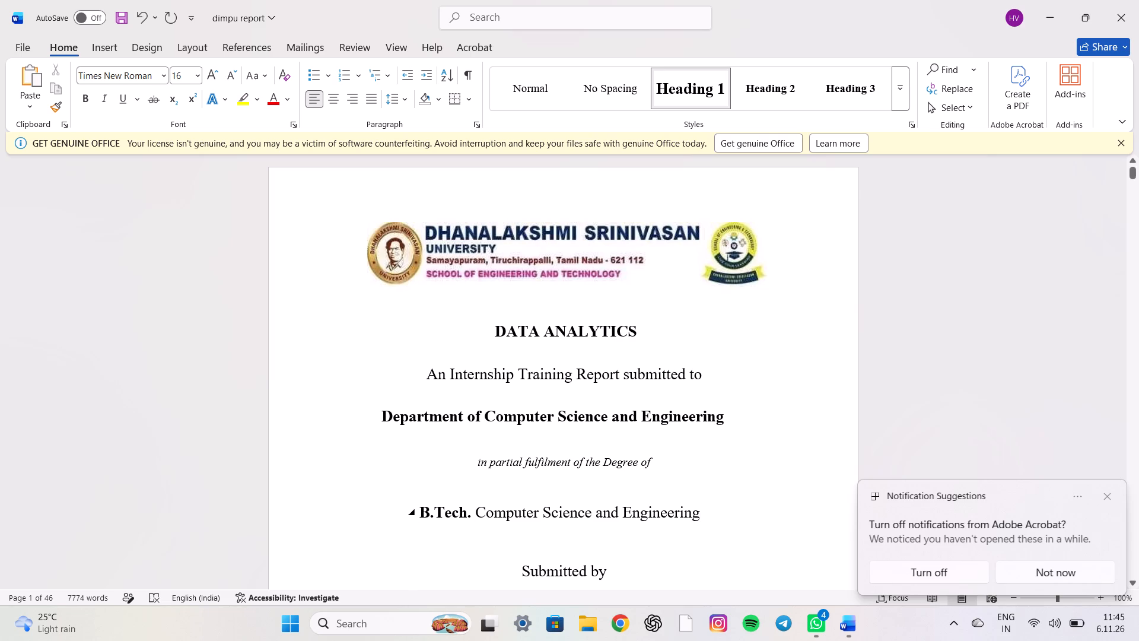
pyautogui.click(473, 512)
pyautogui.press('BackSpace')
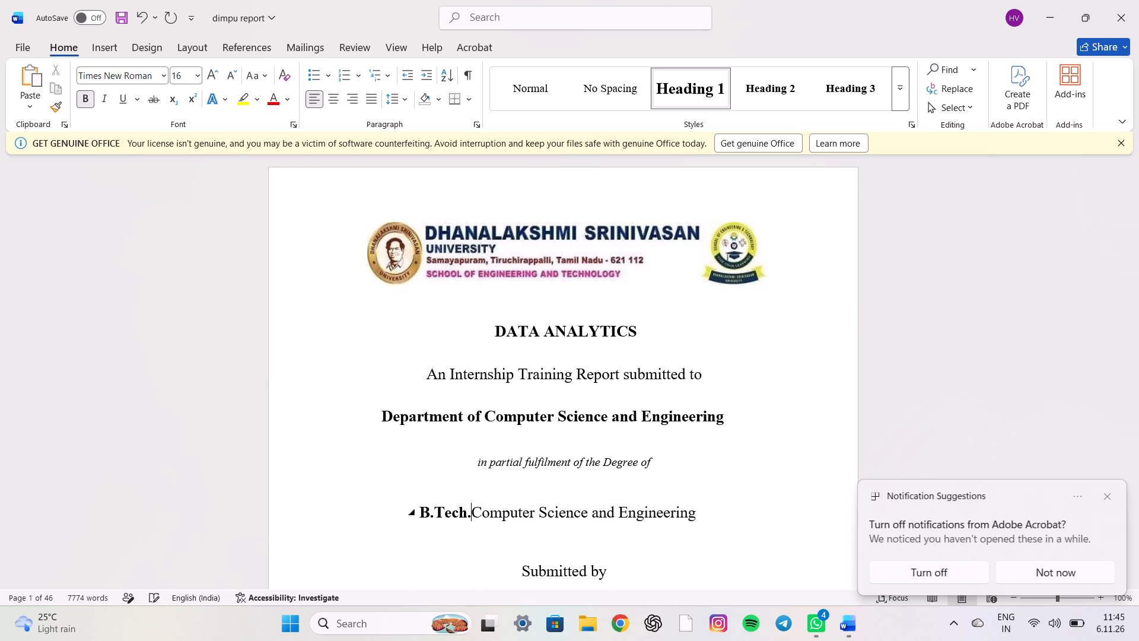
pyautogui.press('BackSpace')
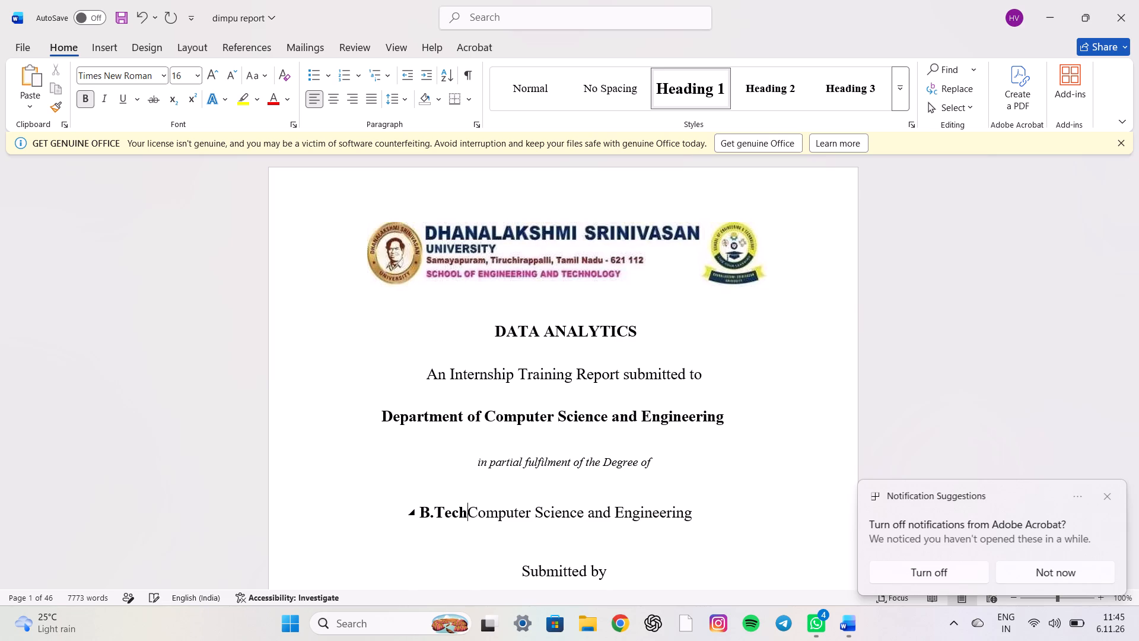
pyautogui.press('BackSpace')
pyautogui.press('BackSpace')
pyautogui.press('BackSpace')
pyautogui.press('BackSpace')
pyautogui.press('BackSpace')
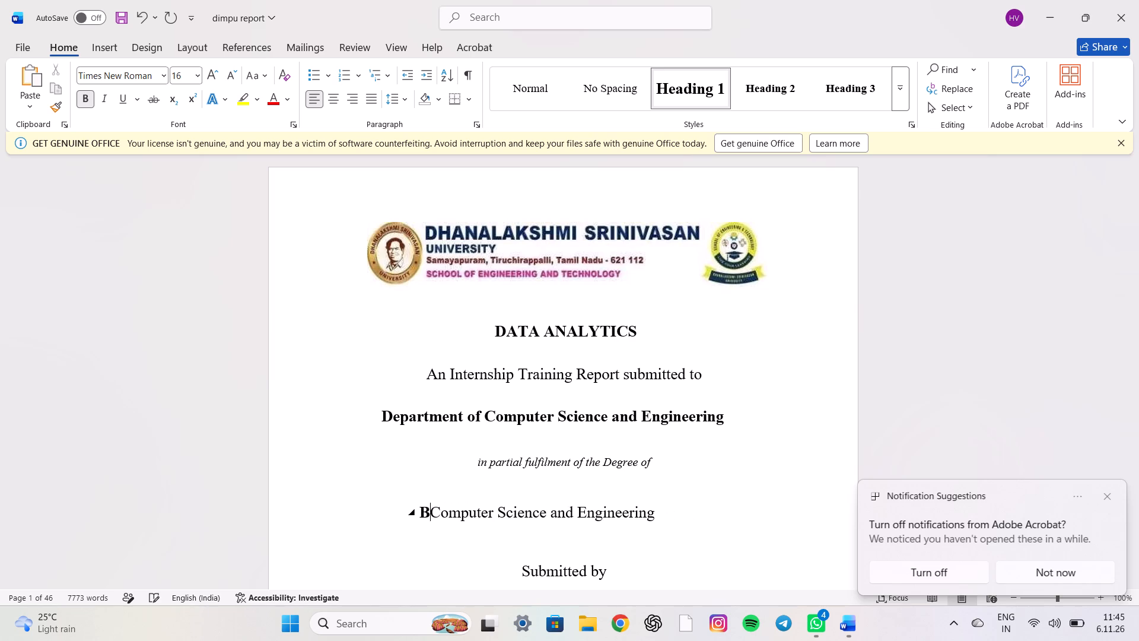
pyautogui.press('BackSpace')
pyautogui.press('BackSpace')
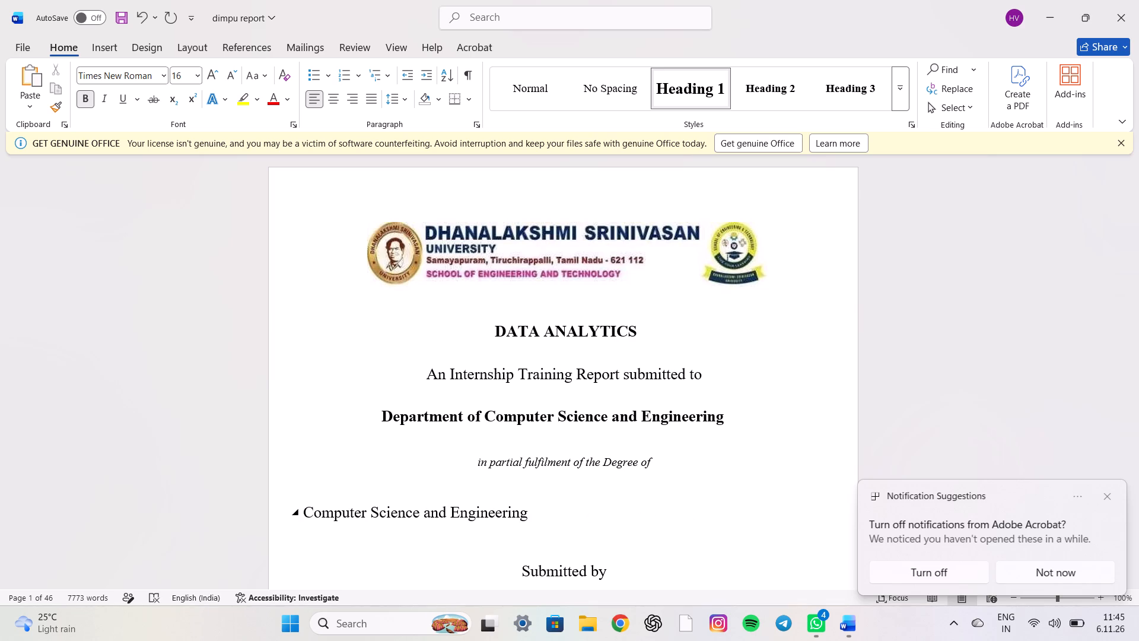
# Shift the degree line "Computer Science and Engineering" to roughly the page centre by inserting spaces before it.
pyautogui.press('space')
pyautogui.press('space')
pyautogui.press('space')
pyautogui.press('space')
pyautogui.press('space')
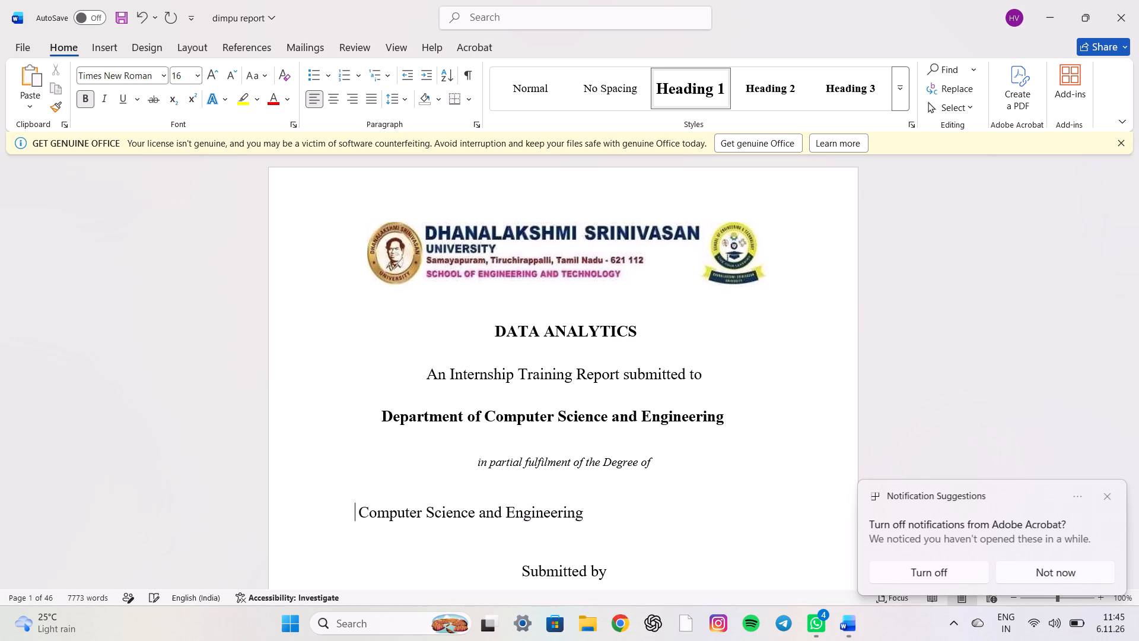
pyautogui.press('space')
pyautogui.press('space')
pyautogui.press('space')
pyautogui.press('space')
pyautogui.press('space')
pyautogui.press('space')
pyautogui.press('space')
pyautogui.press('space')
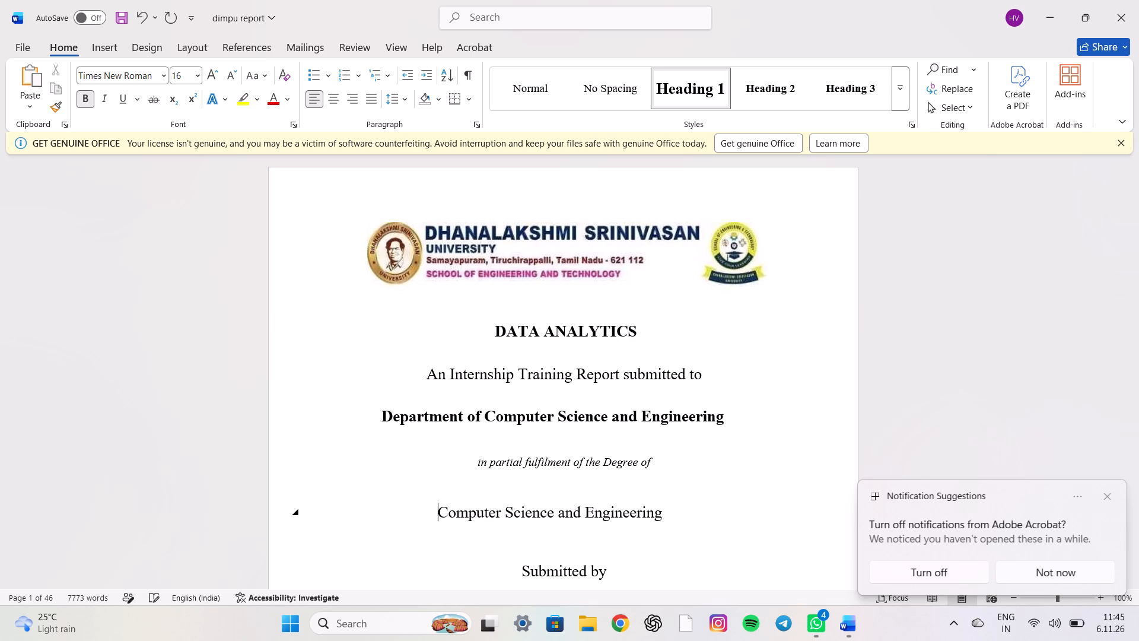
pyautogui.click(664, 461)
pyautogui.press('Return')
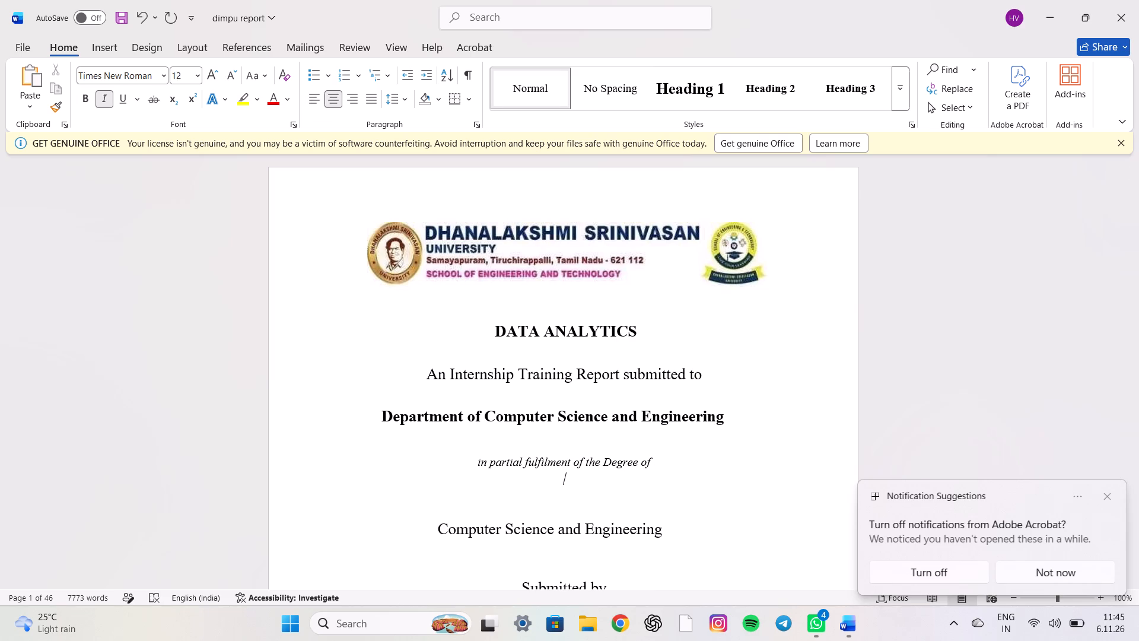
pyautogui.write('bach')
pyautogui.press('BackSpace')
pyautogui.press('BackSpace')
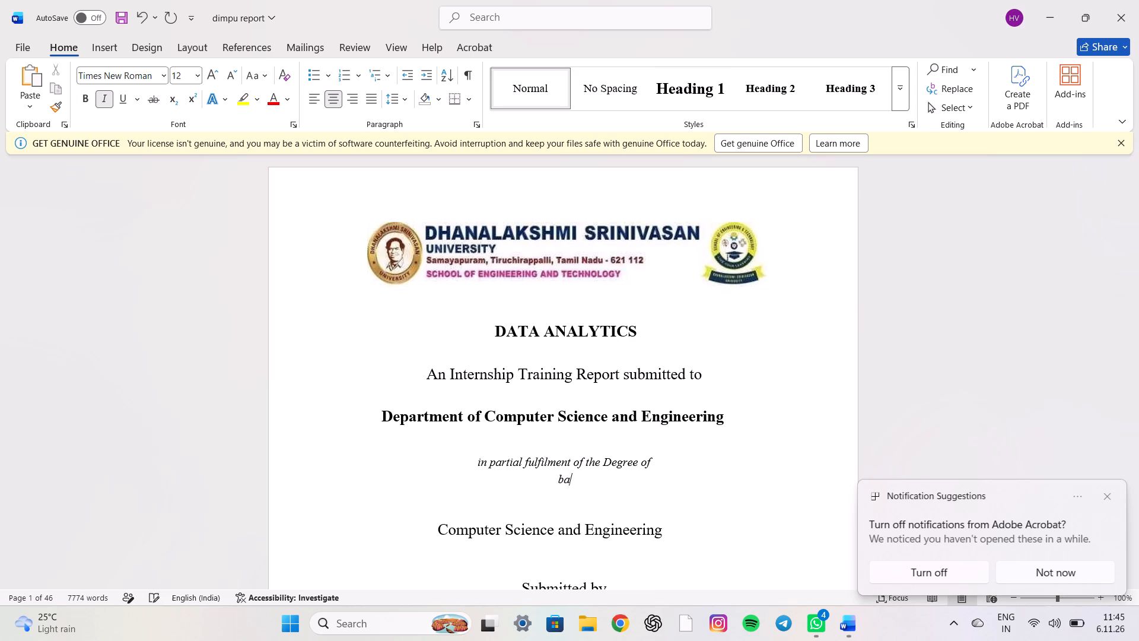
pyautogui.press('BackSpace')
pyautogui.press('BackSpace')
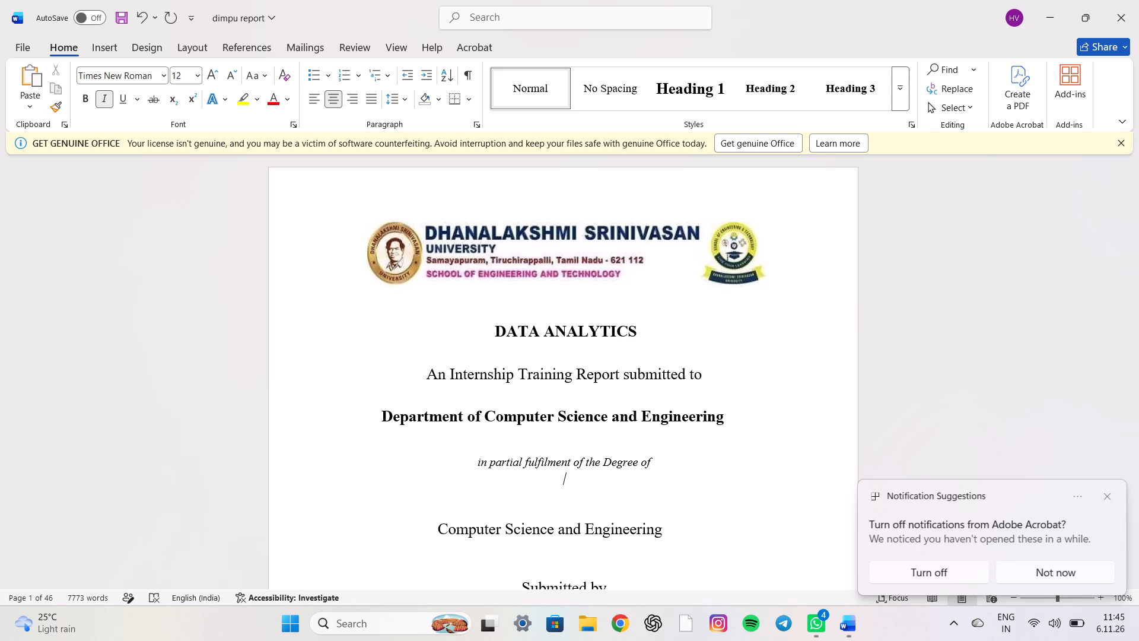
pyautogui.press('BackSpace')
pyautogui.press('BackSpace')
# Add the line "BACHELOR OF TECHNOLOGY" directly below "in partial fulfilment of the Degree of".
pyautogui.press('Return')
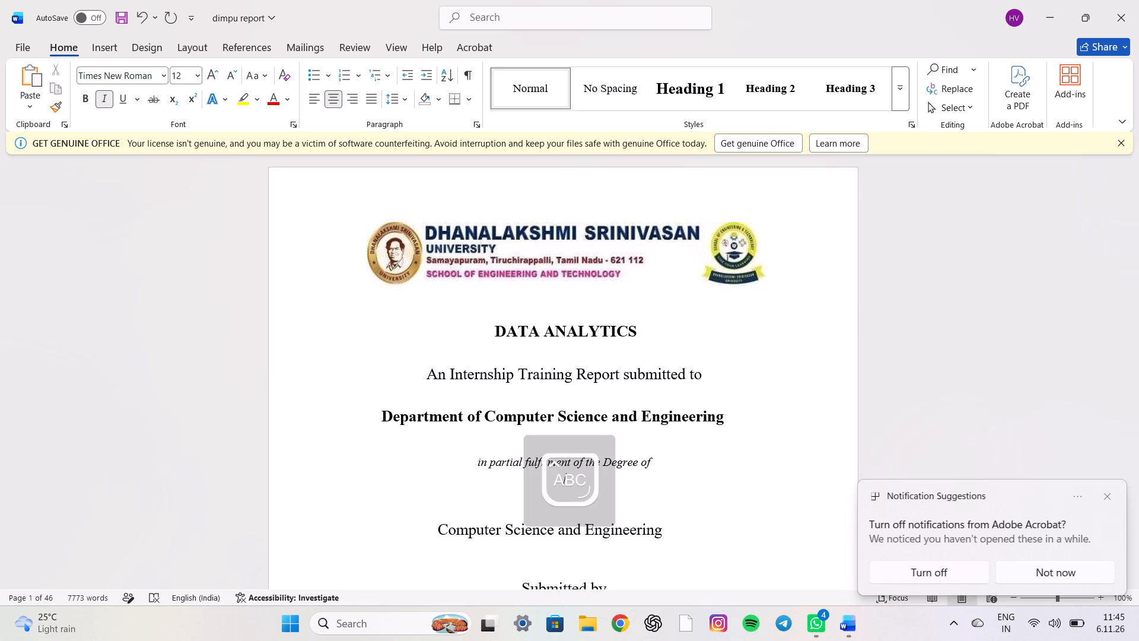
pyautogui.write('BAC')
pyautogui.write('HEK')
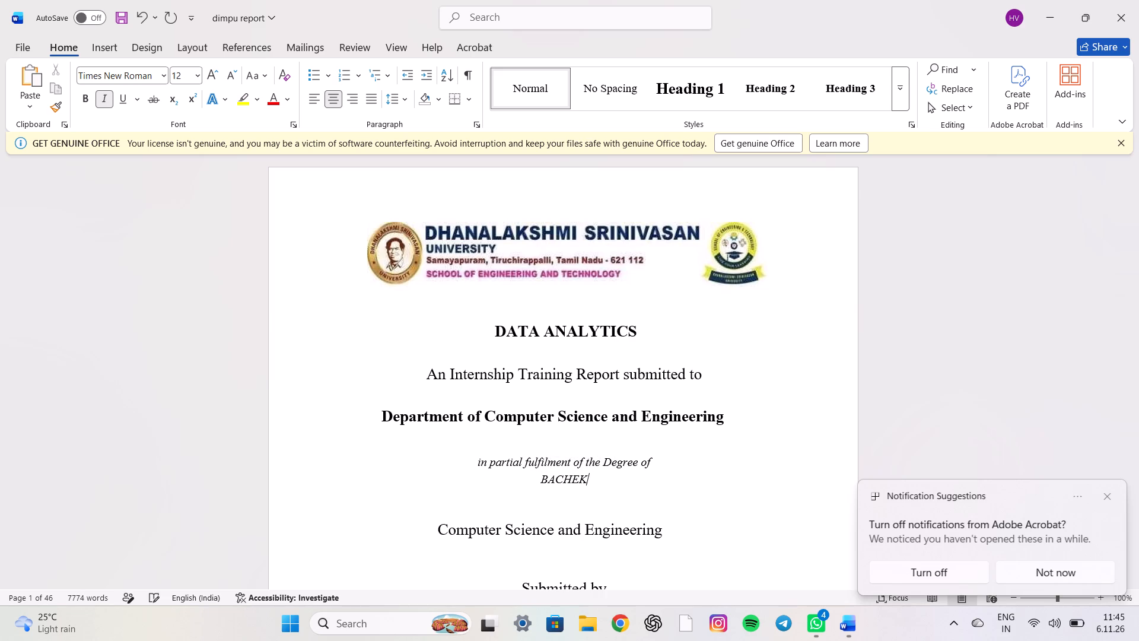
pyautogui.press('BackSpace')
pyautogui.write('LOR')
pyautogui.press('space')
pyautogui.write('OF')
pyautogui.press('space')
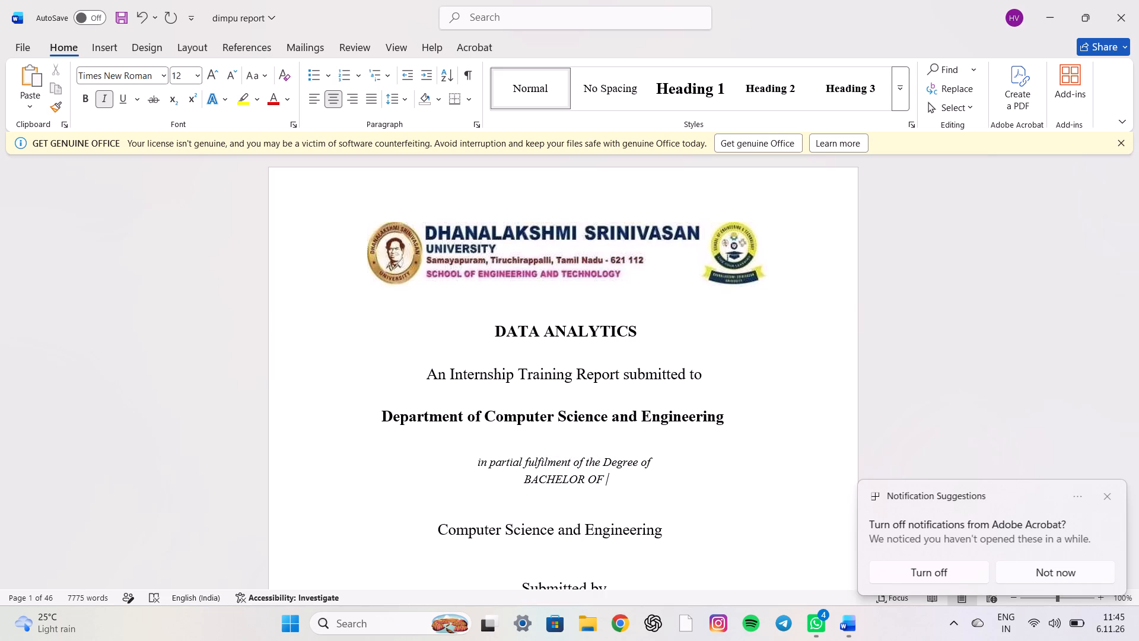
pyautogui.write('TECHNOLOGY')
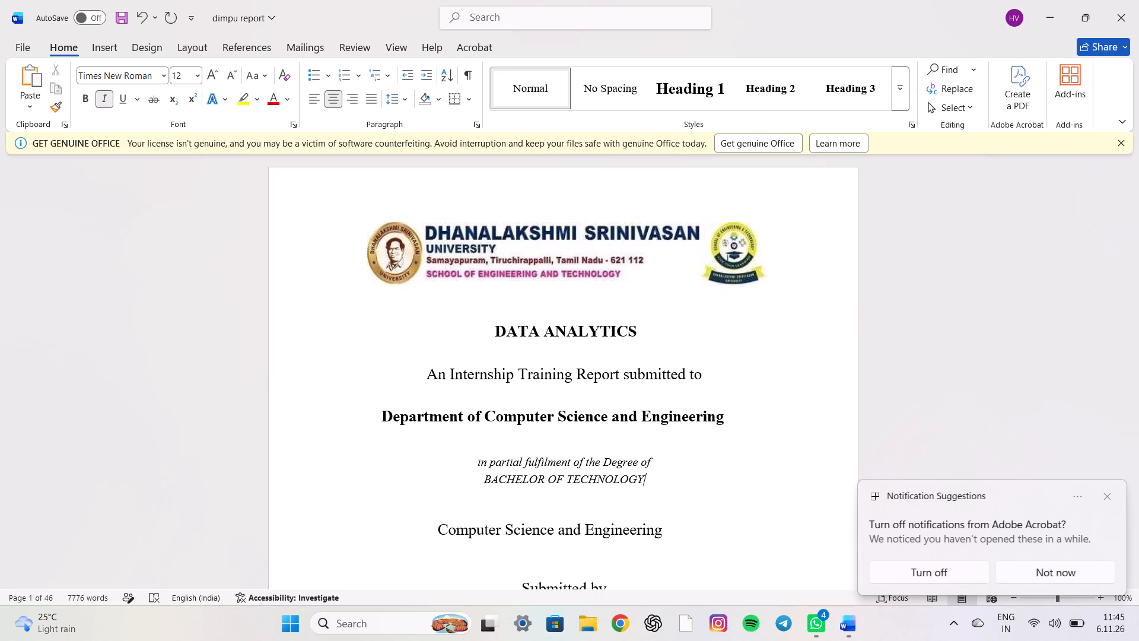
# Make the line "BACHELOR OF TECHNOLOGY" bold.
pyautogui.click(494, 481)
pyautogui.moveTo(494, 481); pyautogui.dragTo(637, 484)
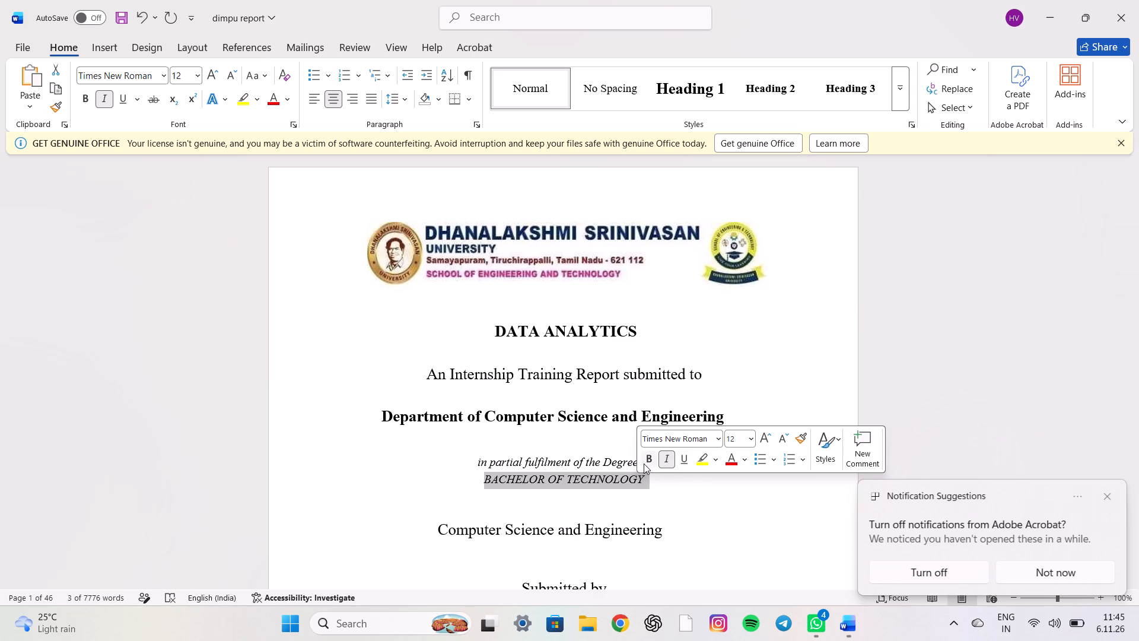
pyautogui.click(645, 460)
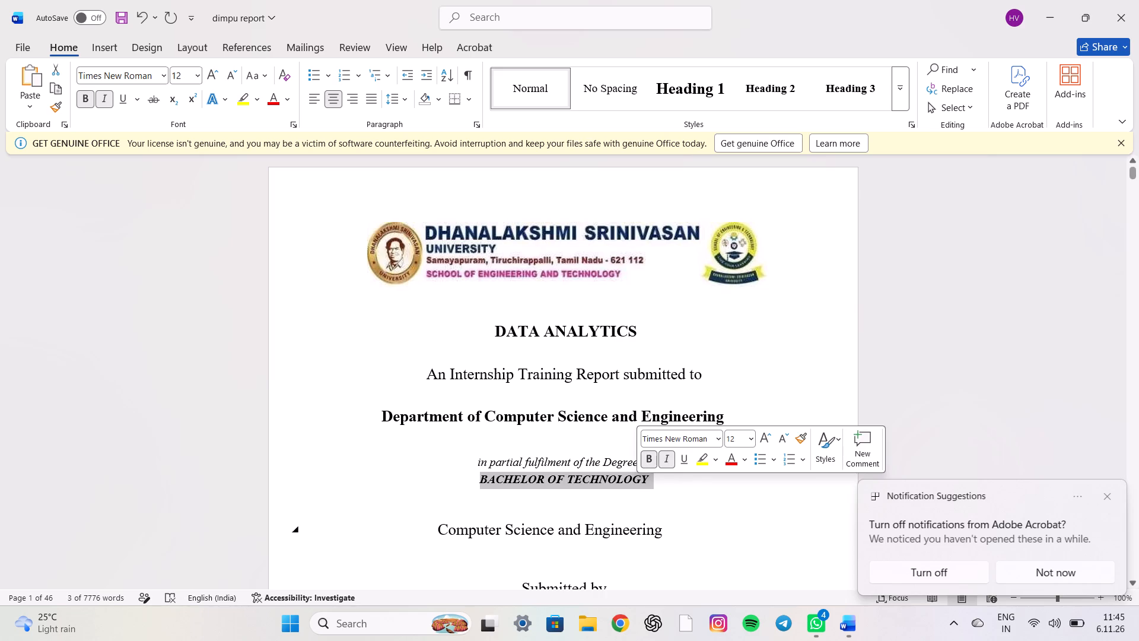
pyautogui.click(674, 503)
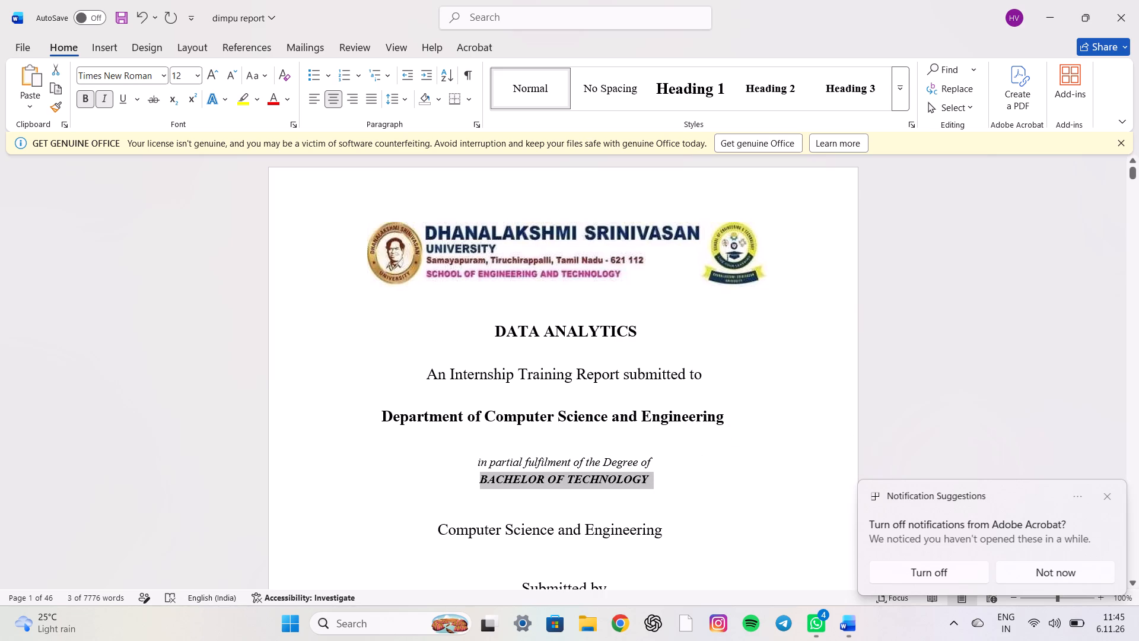
# Insert a blank line between "in partial fulfilment of the Degree of" and "BACHELOR OF TECHNOLOGY".
pyautogui.click(663, 459)
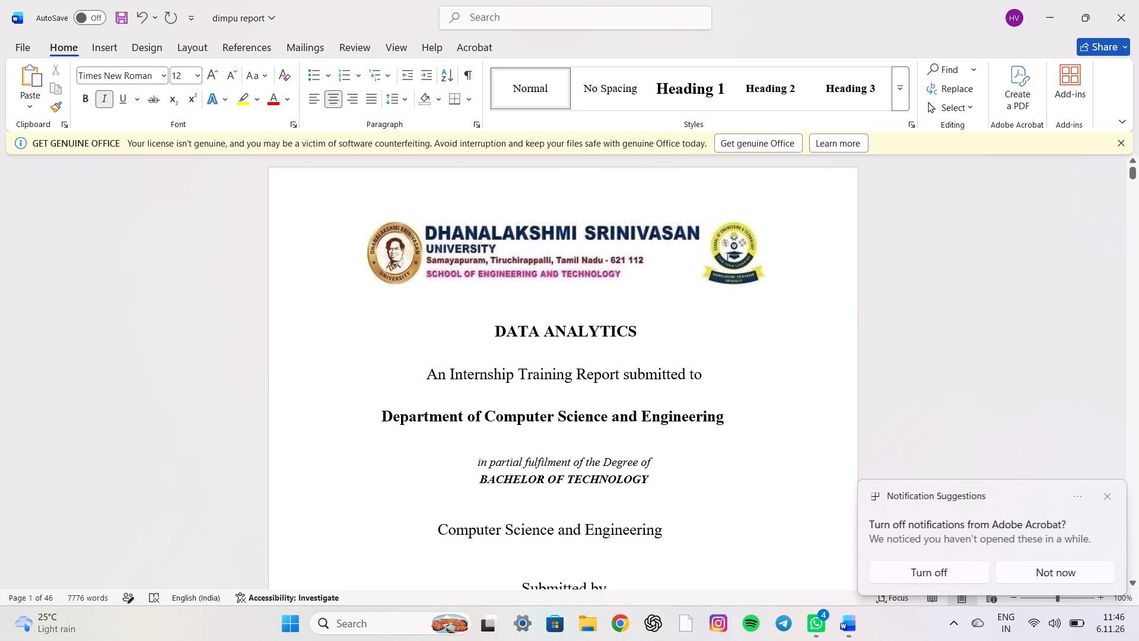
pyautogui.press('Return')
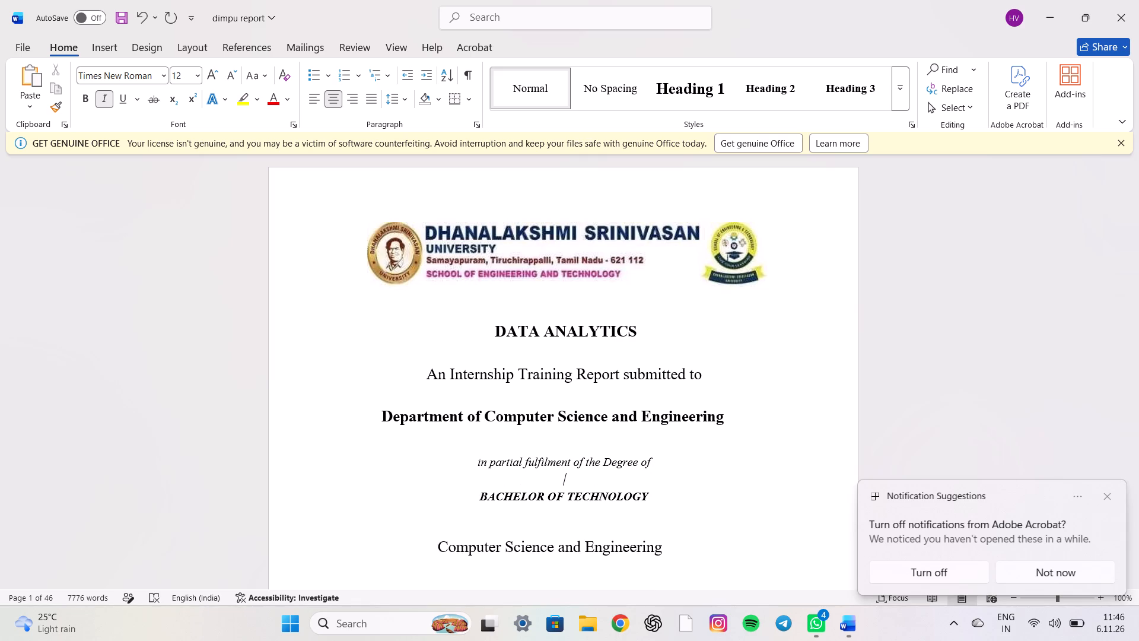
# Add a new line reading "In" directly below "BACHELOR OF TECHNOLOGY".
pyautogui.click(653, 490)
pyautogui.press('Return')
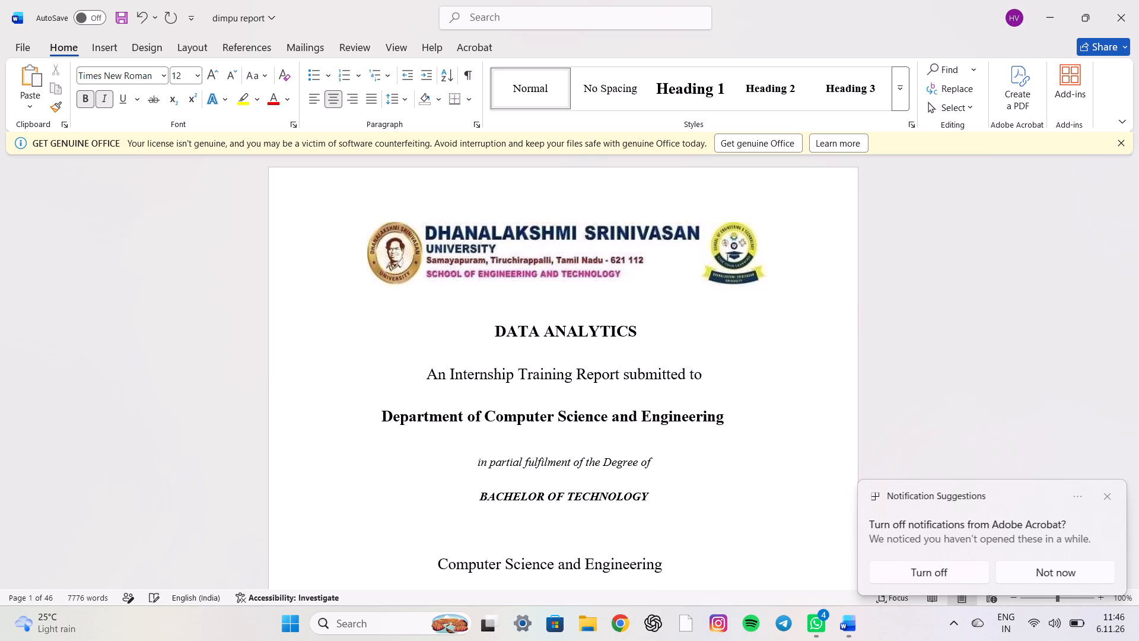
pyautogui.write('IN')
pyautogui.press('BackSpace')
pyautogui.press('BackSpace')
pyautogui.press('i')
pyautogui.press('n')
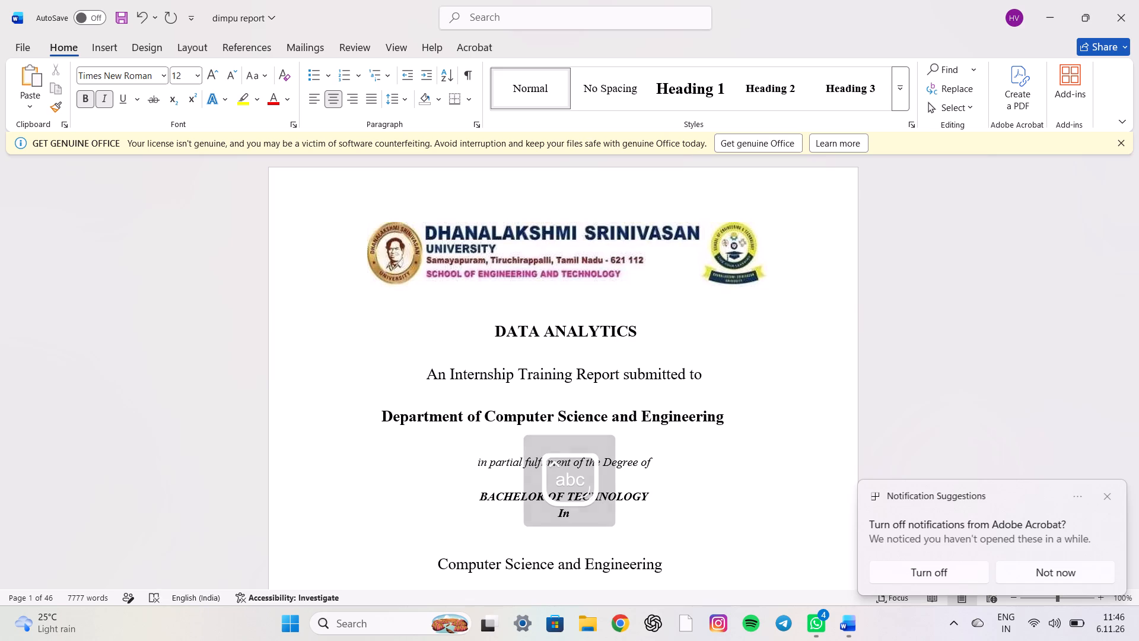
# Insert a blank line between "BACHELOR OF TECHNOLOGY" and "In".
pyautogui.click(648, 493)
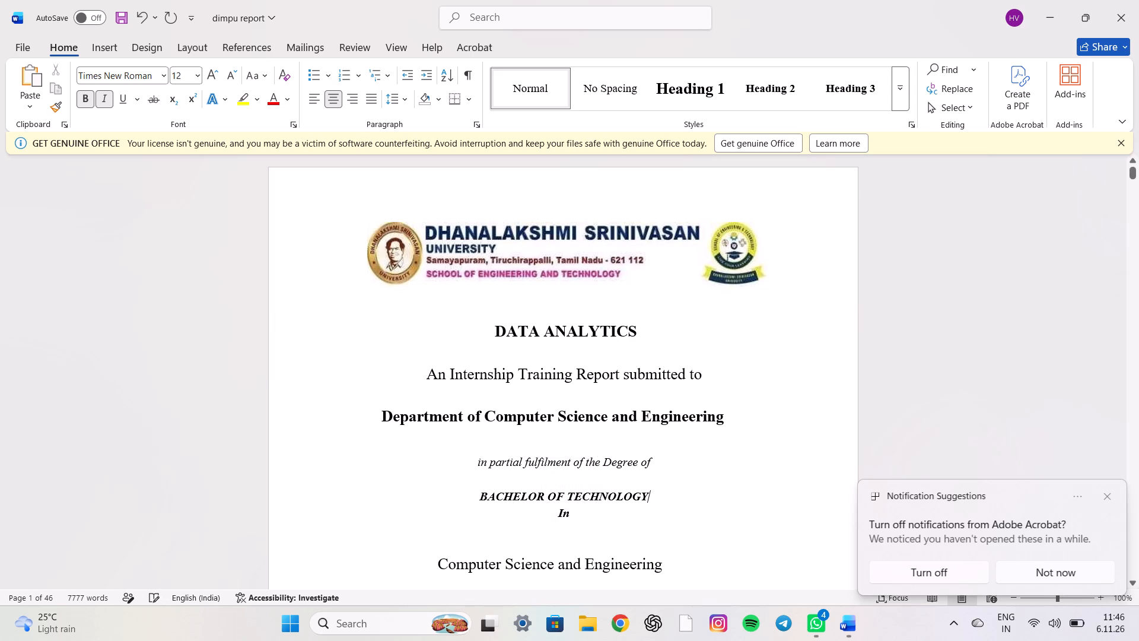
pyautogui.press('Return')
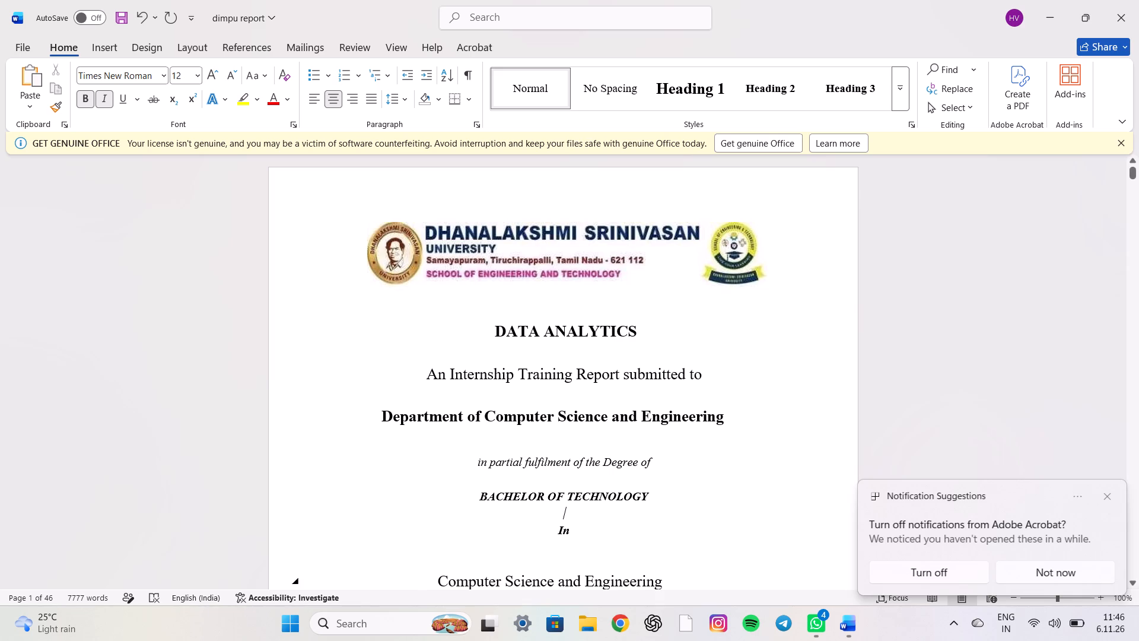
# Remove the indentation before "Computer Science and Engineering" and merge the line into the empty paragraph above it, beneath "In".
pyautogui.click(423, 579)
pyautogui.press('BackSpace')
pyautogui.press('BackSpace')
pyautogui.press('BackSpace')
pyautogui.press('BackSpace')
pyautogui.press('BackSpace')
pyautogui.press('BackSpace')
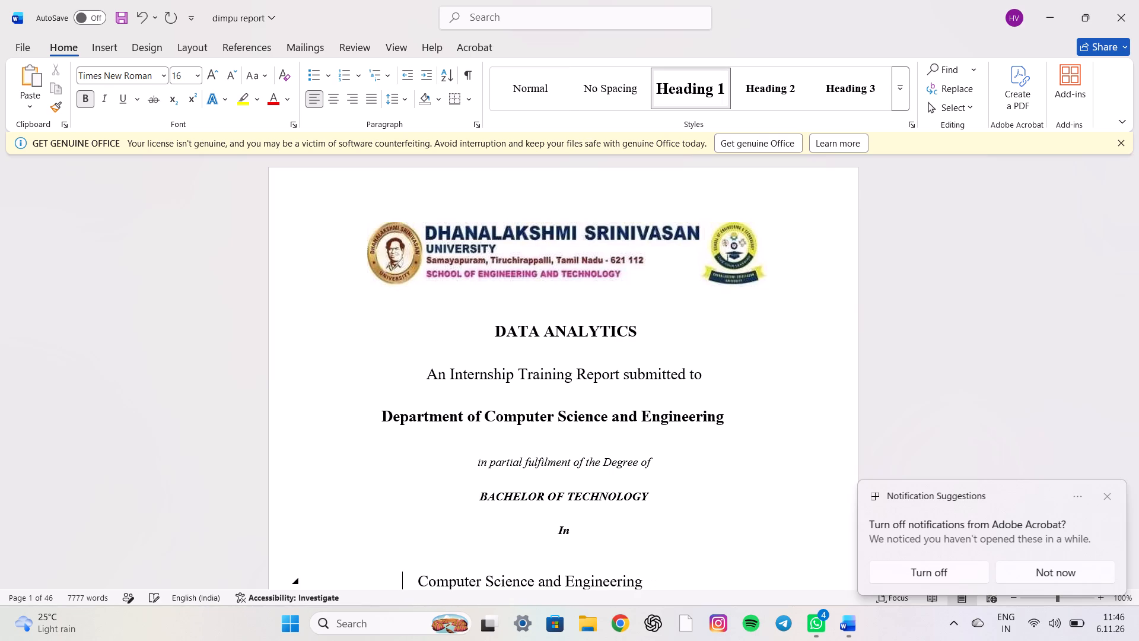
pyautogui.press('BackSpace')
pyautogui.press('BackSpace')
pyautogui.press('BackSpace')
pyautogui.press('BackSpace')
pyautogui.press('BackSpace')
pyautogui.press('BackSpace')
pyautogui.press('BackSpace')
pyautogui.press('BackSpace')
pyautogui.press('BackSpace')
pyautogui.press('BackSpace')
pyautogui.press('BackSpace')
pyautogui.press('BackSpace')
pyautogui.press('BackSpace')
pyautogui.press('BackSpace')
pyautogui.press('BackSpace')
pyautogui.press('BackSpace')
pyautogui.press('BackSpace')
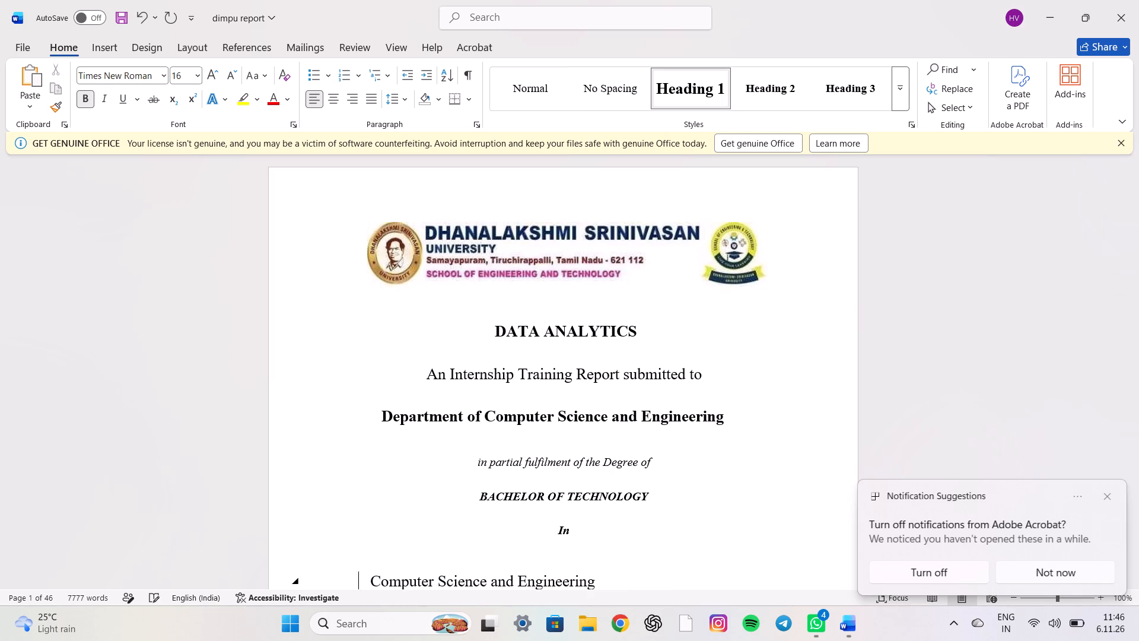
pyautogui.press('BackSpace')
pyautogui.press('BackSpace')
pyautogui.press('BackSpace')
pyautogui.press('BackSpace')
pyautogui.press('BackSpace')
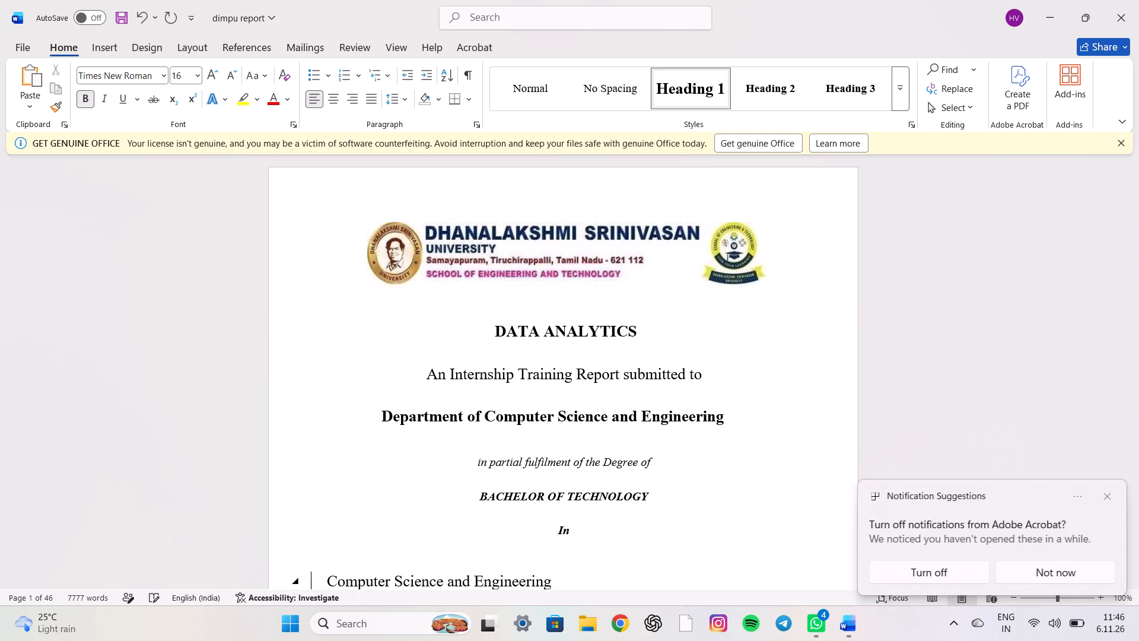
pyautogui.press('BackSpace')
pyautogui.press('BackSpace')
pyautogui.press('BackSpace')
pyautogui.press('BackSpace')
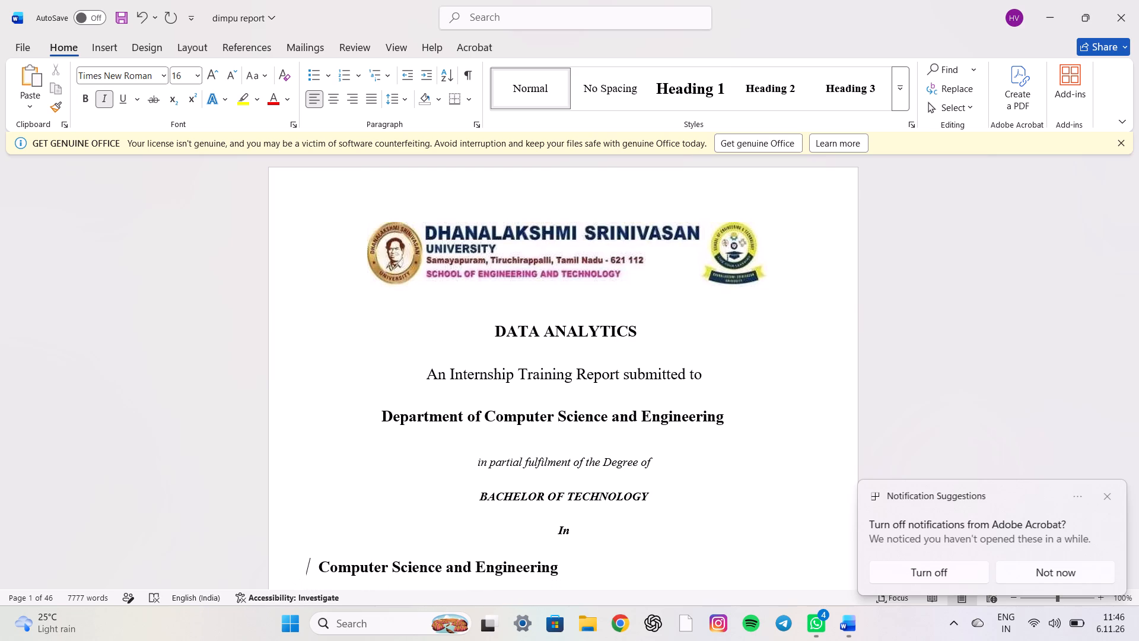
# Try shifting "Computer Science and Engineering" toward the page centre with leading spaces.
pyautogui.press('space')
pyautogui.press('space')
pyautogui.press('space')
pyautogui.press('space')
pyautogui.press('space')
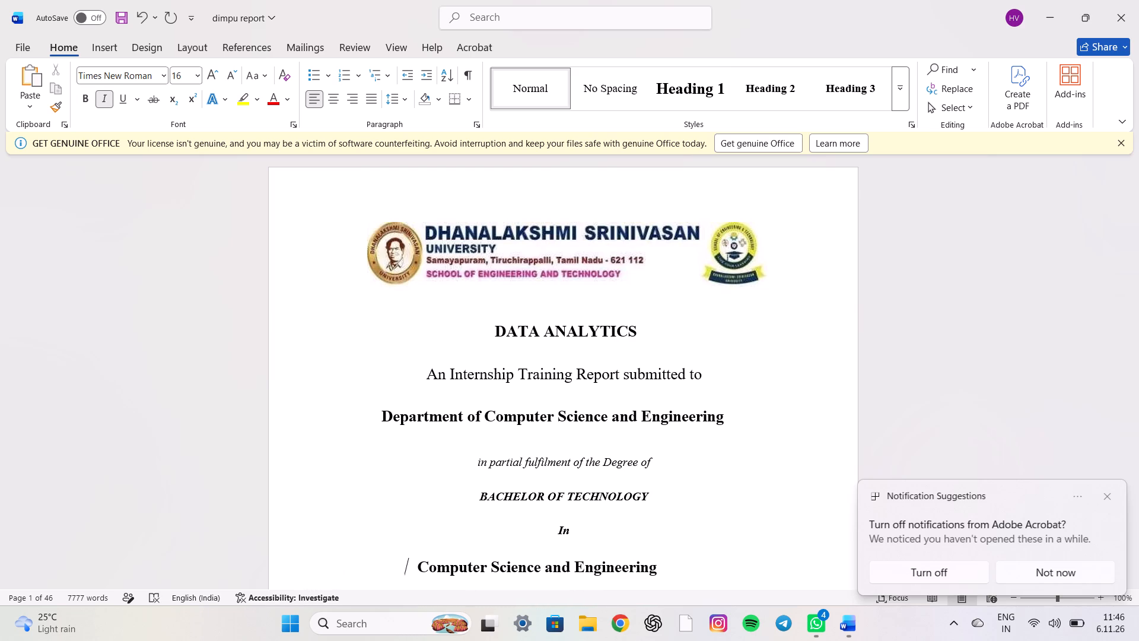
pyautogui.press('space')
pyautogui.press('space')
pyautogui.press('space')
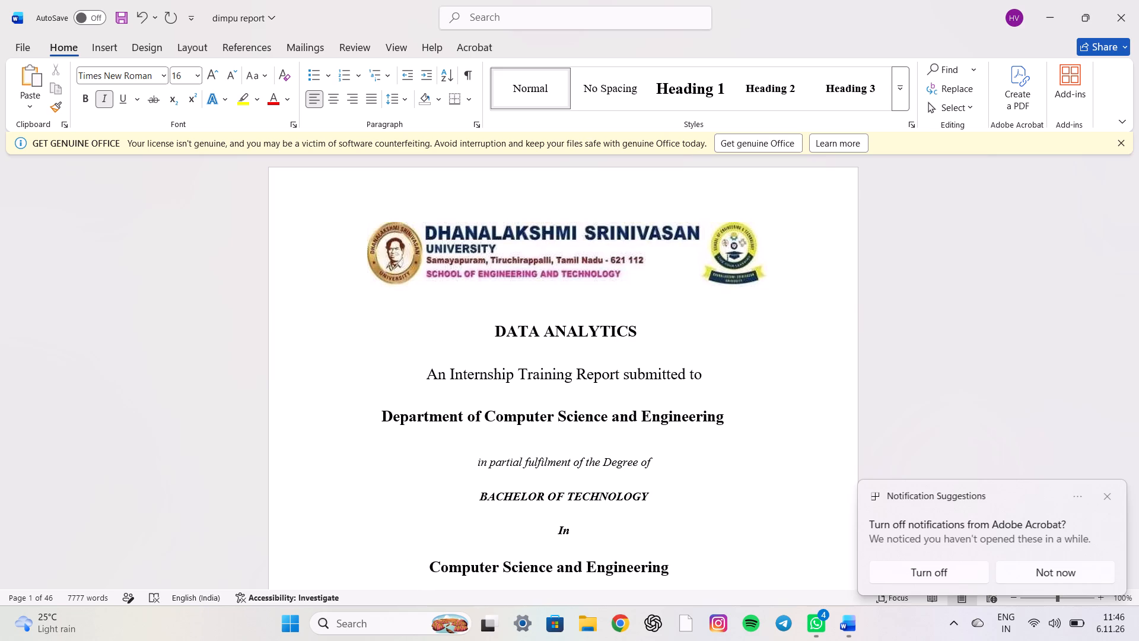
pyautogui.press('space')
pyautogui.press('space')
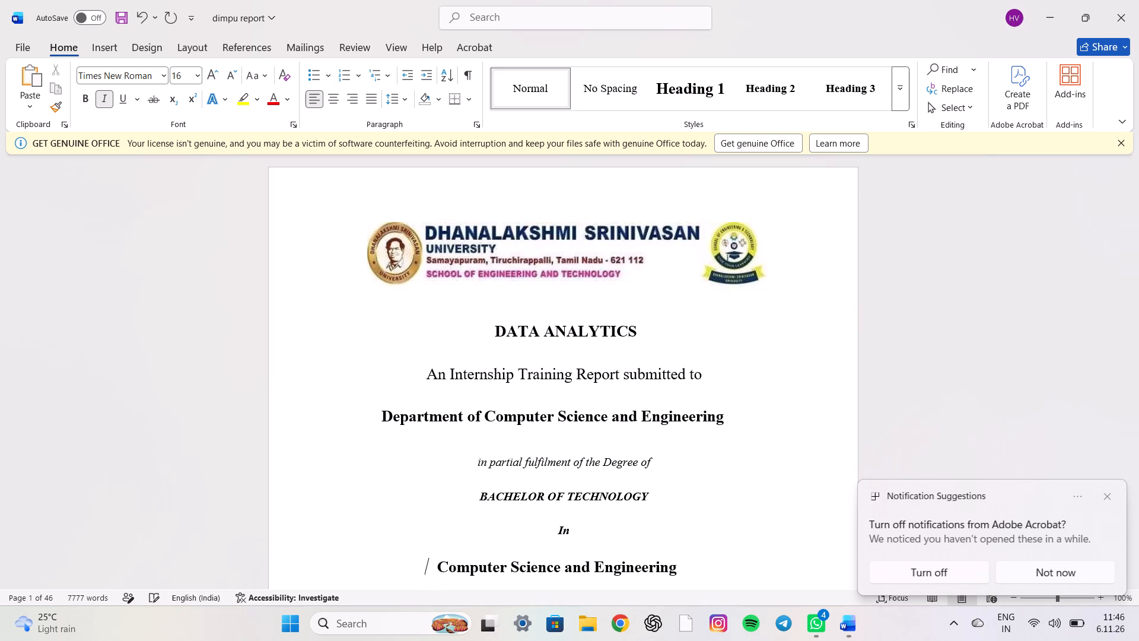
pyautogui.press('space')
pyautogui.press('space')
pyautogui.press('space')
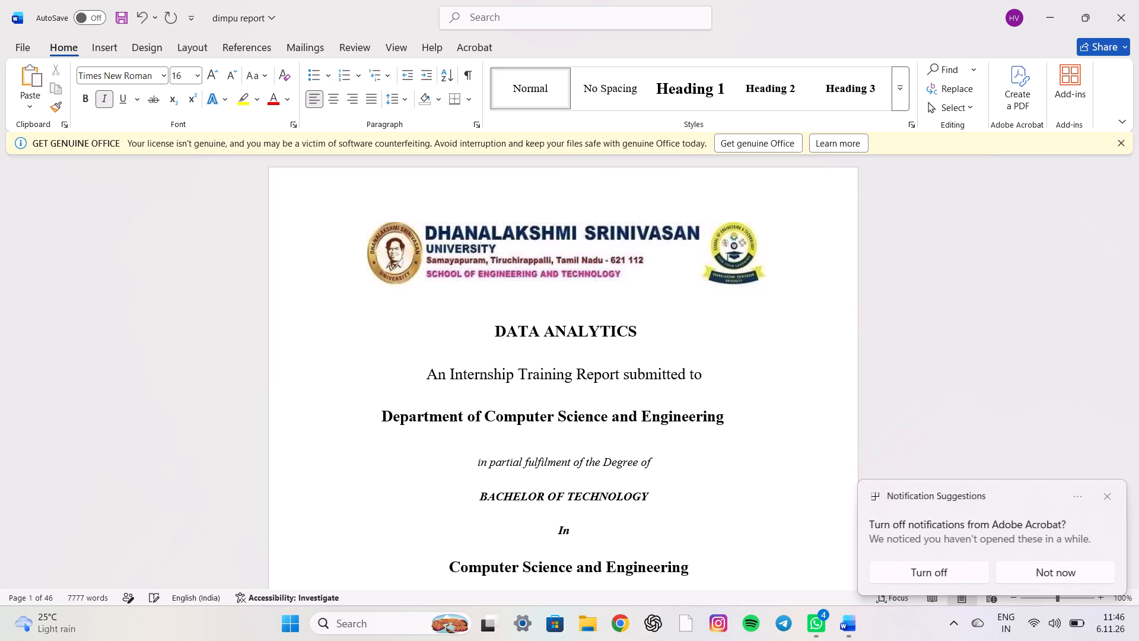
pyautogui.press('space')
# Remove the leading spaces and the blank line above "Computer Science and Engineering" so it sits directly below "In".
pyautogui.press('BackSpace')
pyautogui.press('BackSpace')
pyautogui.press('BackSpace')
pyautogui.press('BackSpace')
pyautogui.press('BackSpace')
pyautogui.press('BackSpace')
pyautogui.press('BackSpace')
pyautogui.press('BackSpace')
pyautogui.press('BackSpace')
pyautogui.press('BackSpace')
pyautogui.press('BackSpace')
pyautogui.press('BackSpace')
pyautogui.press('BackSpace')
pyautogui.press('BackSpace')
pyautogui.press('BackSpace')
pyautogui.press('BackSpace')
pyautogui.press('BackSpace')
pyautogui.press('BackSpace')
pyautogui.press('BackSpace')
pyautogui.press('BackSpace')
pyautogui.press('BackSpace')
pyautogui.press('BackSpace')
pyautogui.press('BackSpace')
pyautogui.press('BackSpace')
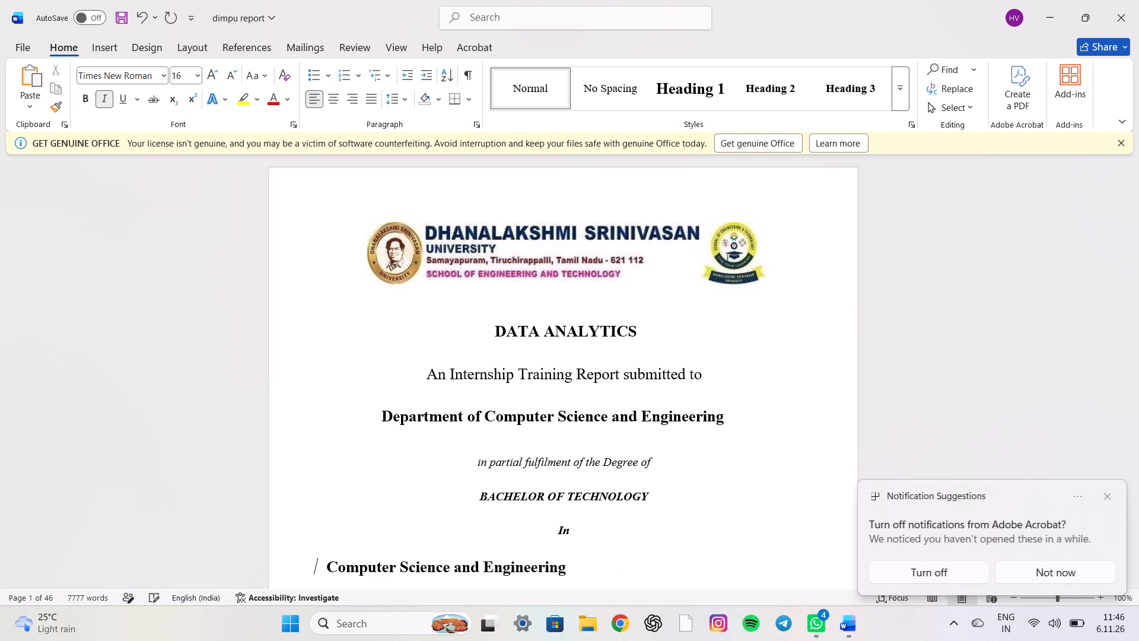
pyautogui.press('BackSpace')
pyautogui.press('BackSpace')
pyautogui.press('BackSpace')
pyautogui.press('BackSpace')
pyautogui.press('BackSpace')
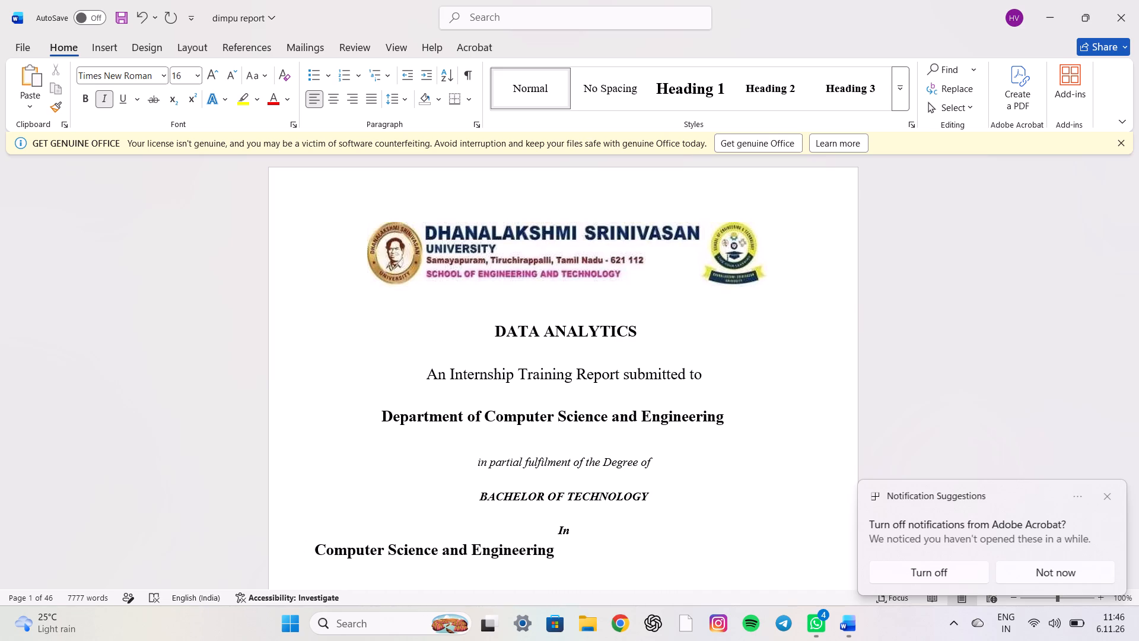
# Shift "Computer Science and Engineering" under the centred "In" using leading whitespace.
pyautogui.press('space')
pyautogui.press('space')
pyautogui.press('space')
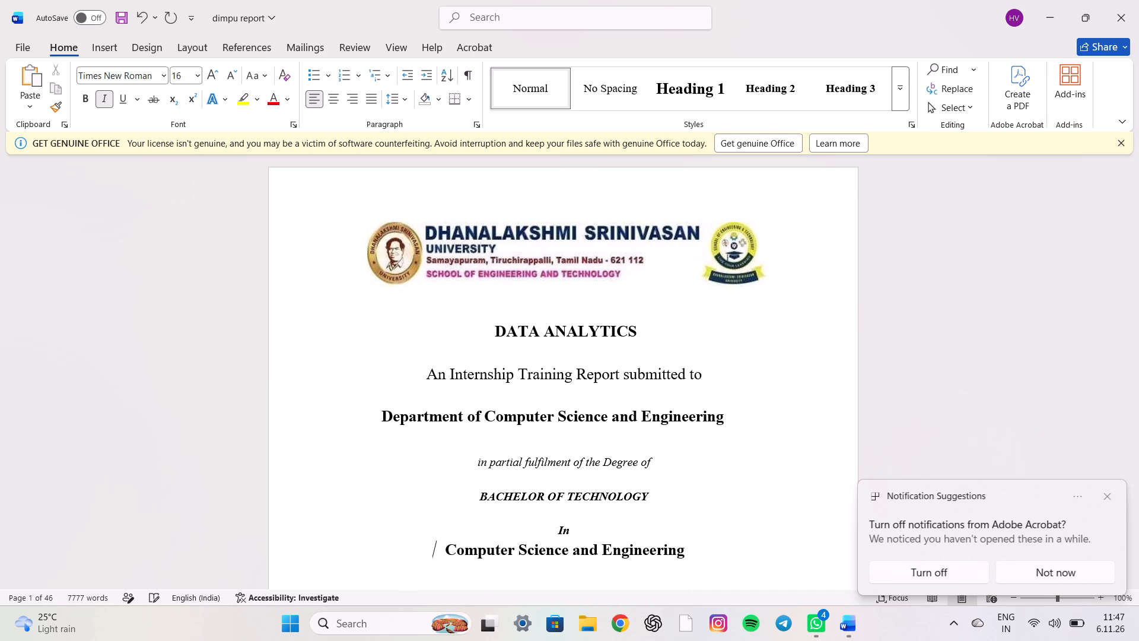
pyautogui.press('BackSpace')
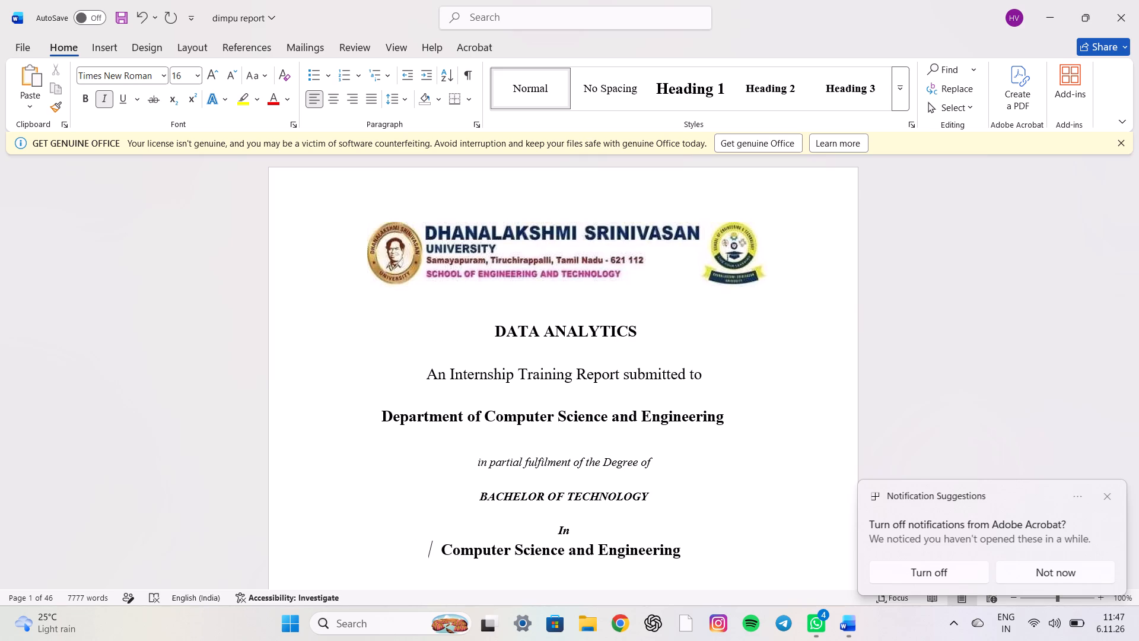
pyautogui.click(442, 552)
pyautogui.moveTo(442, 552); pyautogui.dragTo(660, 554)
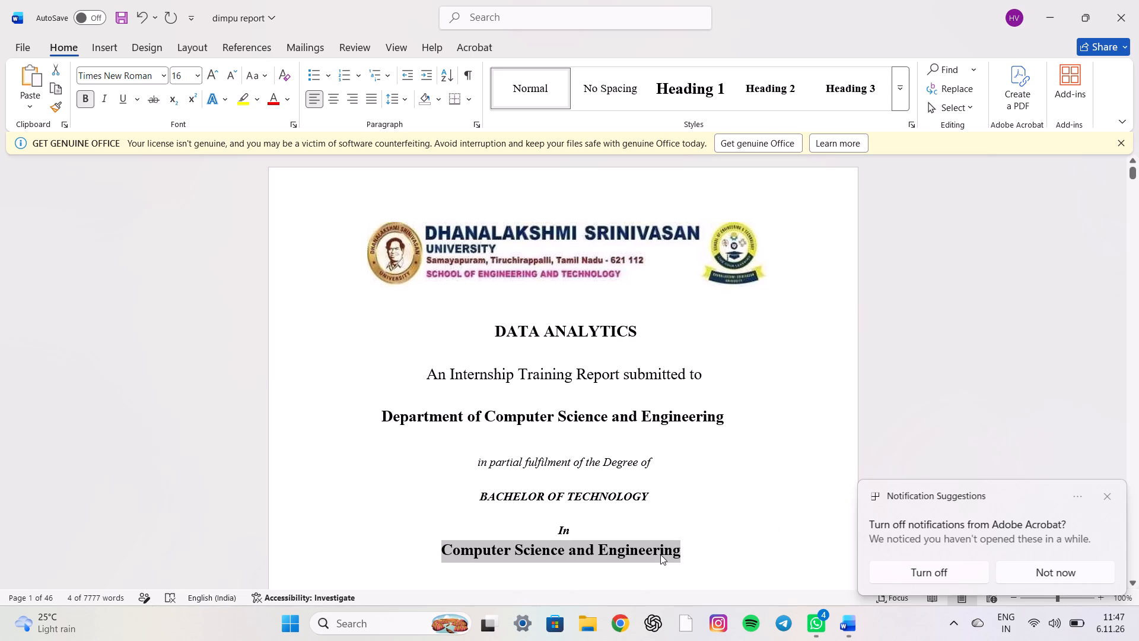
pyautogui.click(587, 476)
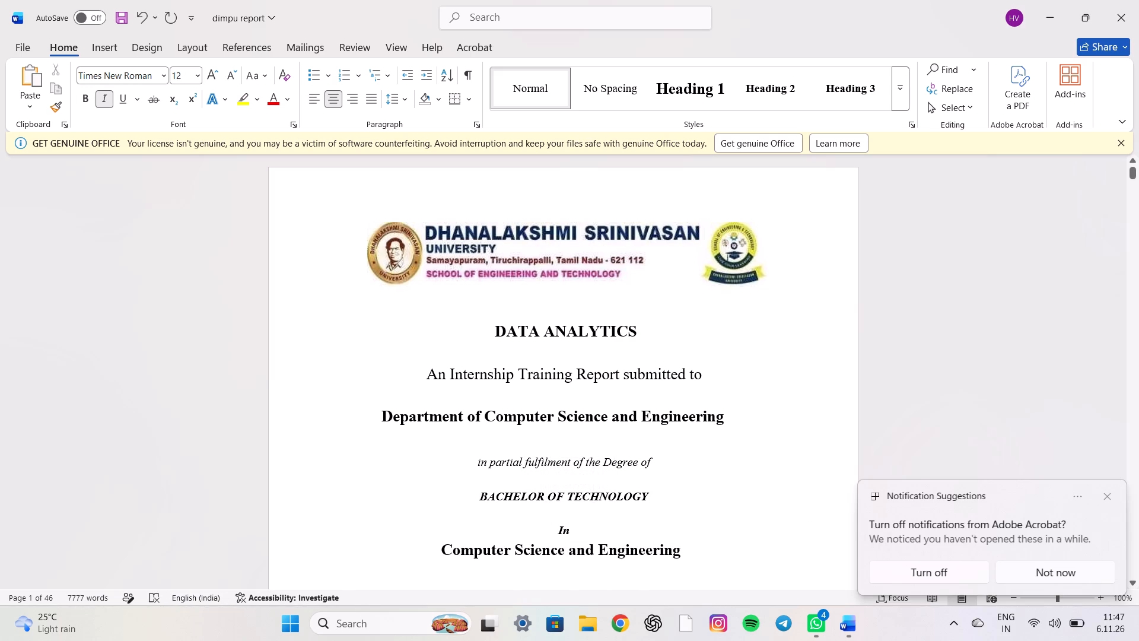
# Replace "Computer Science and Engineering" below "In" with "COMPUTER SCIENCE ENGINEERING".
pyautogui.click(683, 547)
pyautogui.press('BackSpace')
pyautogui.press('BackSpace')
pyautogui.press('BackSpace')
pyautogui.press('BackSpace')
pyautogui.press('BackSpace')
pyautogui.press('BackSpace')
pyautogui.press('BackSpace')
pyautogui.press('BackSpace')
pyautogui.press('BackSpace')
pyautogui.press('BackSpace')
pyautogui.press('BackSpace')
pyautogui.press('BackSpace')
pyautogui.press('BackSpace')
pyautogui.press('BackSpace')
pyautogui.press('BackSpace')
pyautogui.press('BackSpace')
pyautogui.press('BackSpace')
pyautogui.press('BackSpace')
pyautogui.press('BackSpace')
pyautogui.press('BackSpace')
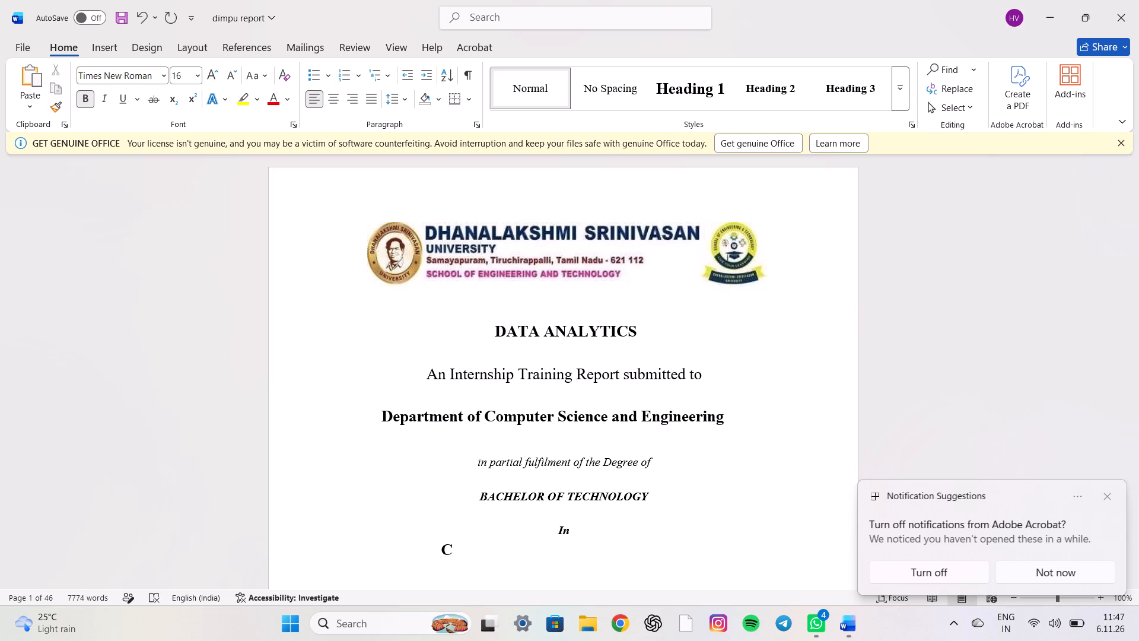
pyautogui.write('OMPUTER')
pyautogui.press('space')
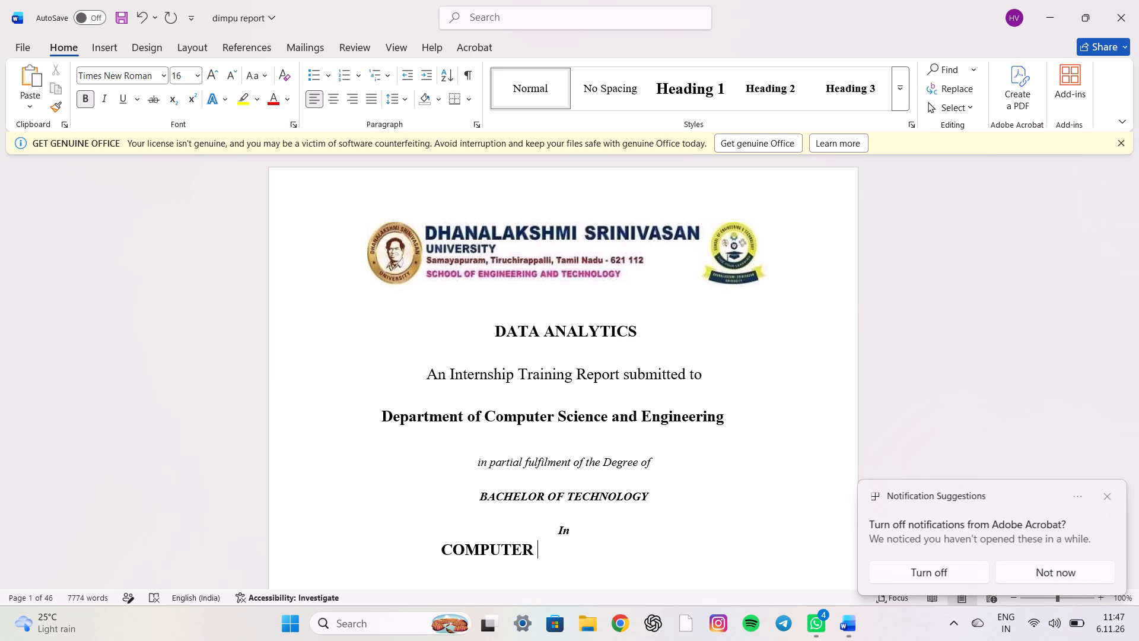
pyautogui.write('SCIENCE')
pyautogui.press('space')
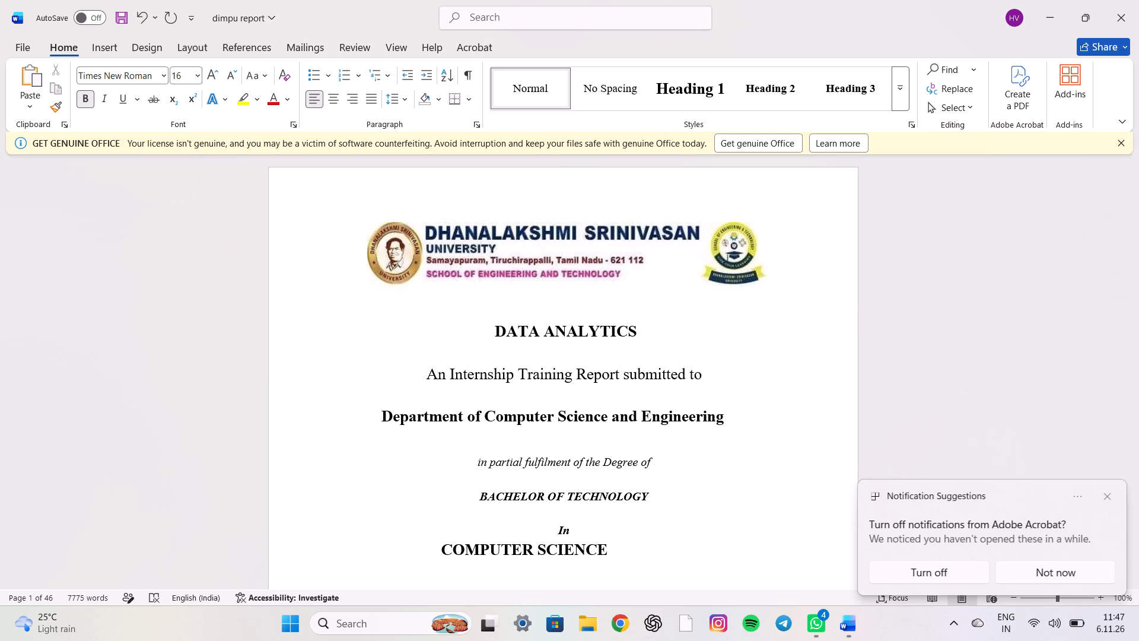
pyautogui.write('ENGINEERING')
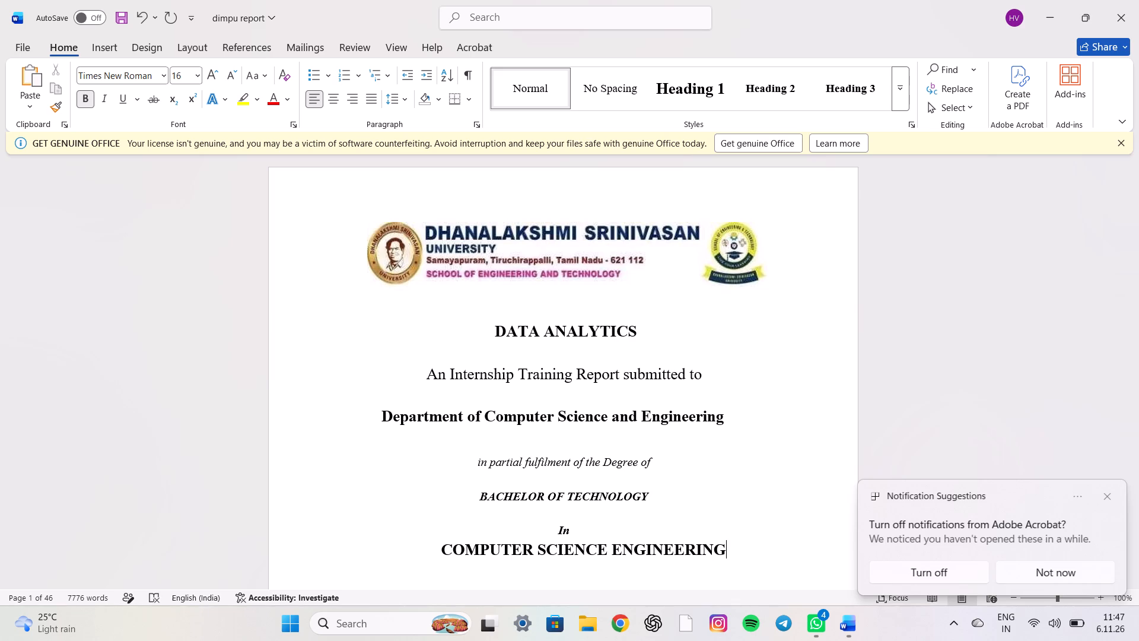
# Select the whole line "COMPUTER SCIENCE ENGINEERING" and open its font size for editing.
pyautogui.click(447, 545)
pyautogui.moveTo(447, 545); pyautogui.dragTo(524, 551)
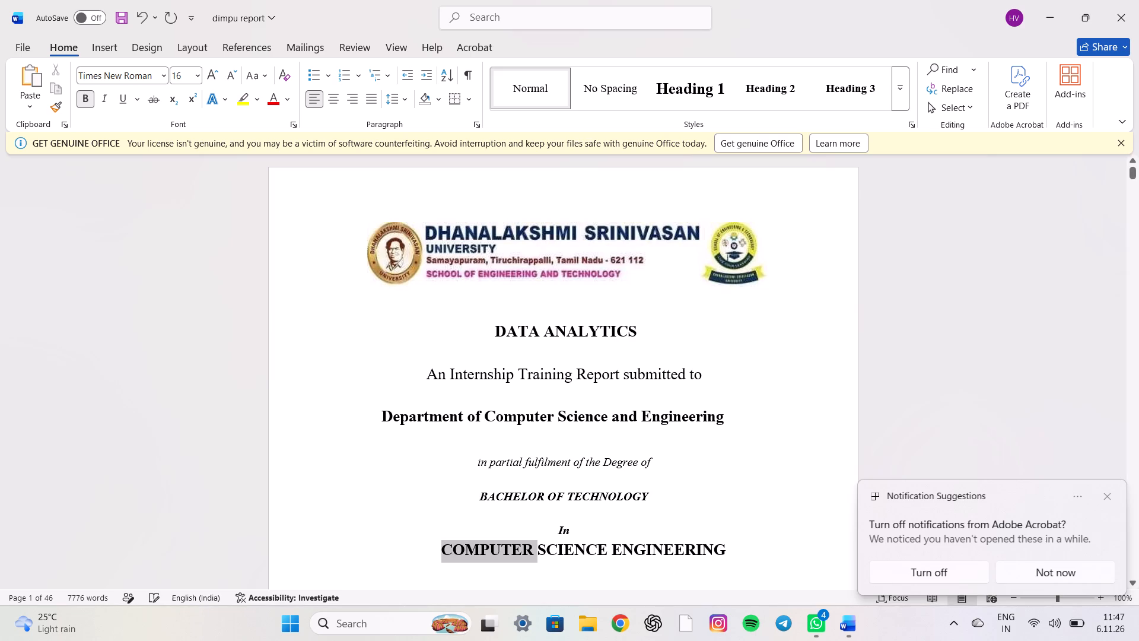
pyautogui.moveTo(524, 551); pyautogui.dragTo(699, 539)
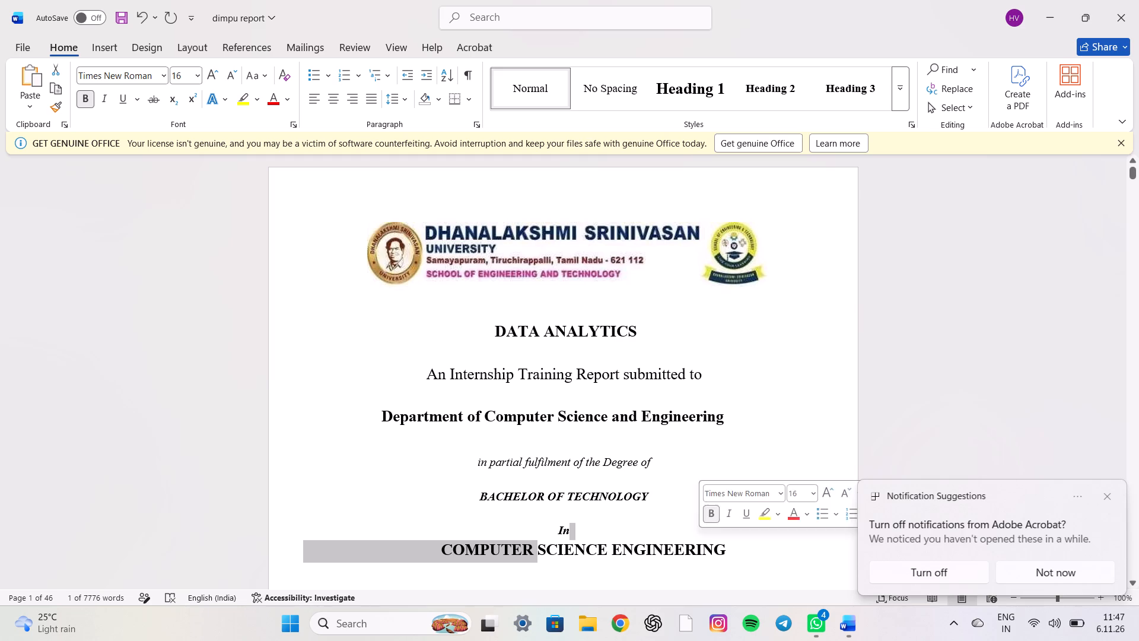
pyautogui.click(527, 546)
pyautogui.moveTo(527, 546); pyautogui.dragTo(634, 548)
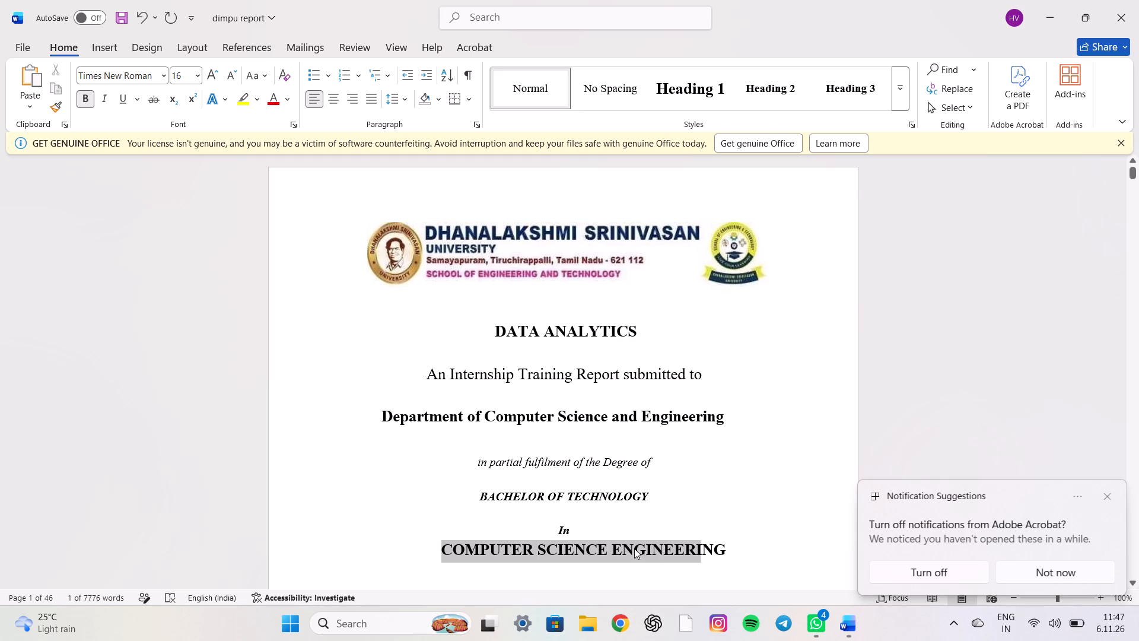
pyautogui.moveTo(634, 548); pyautogui.dragTo(686, 545)
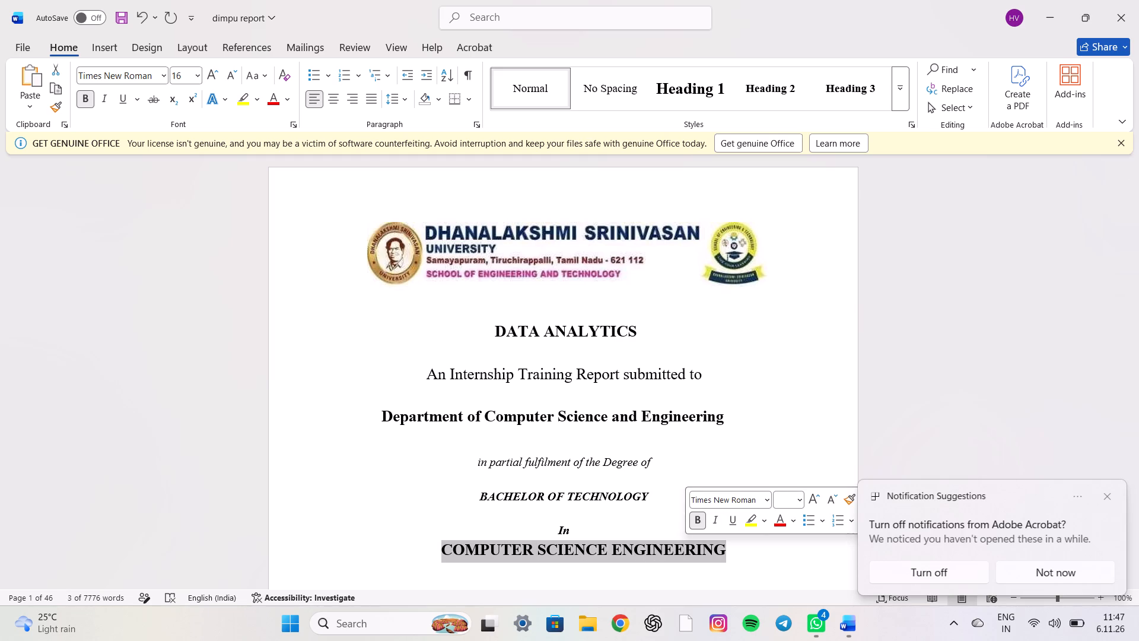
pyautogui.click(792, 495)
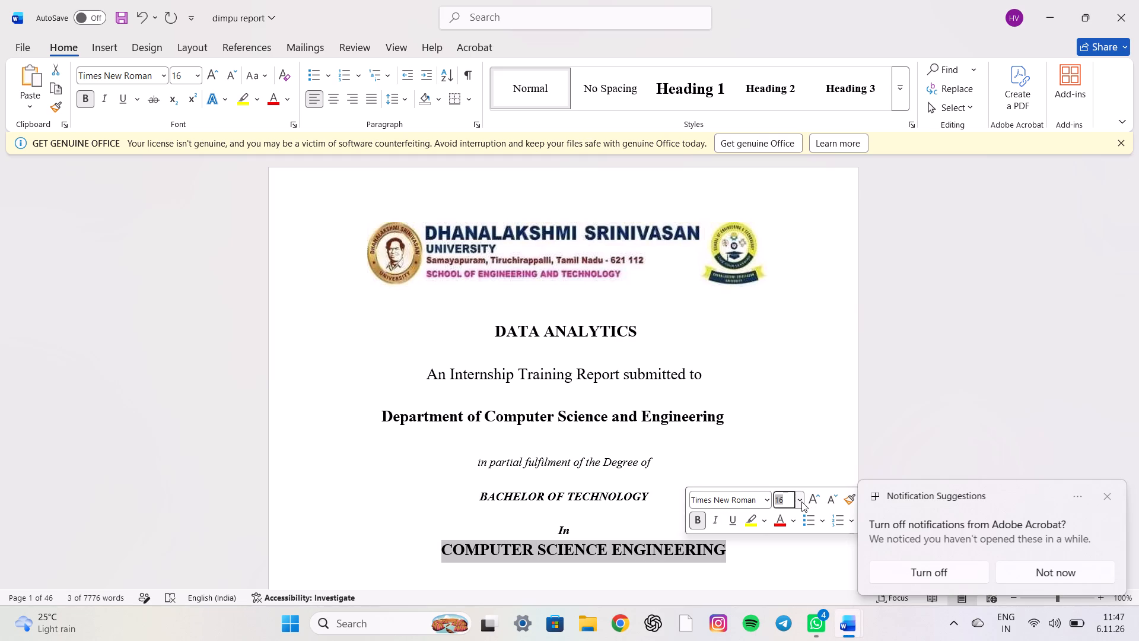
# Set the font size of the selected "COMPUTER SCIENCE ENGINEERING" line to 14.
pyautogui.click(801, 502)
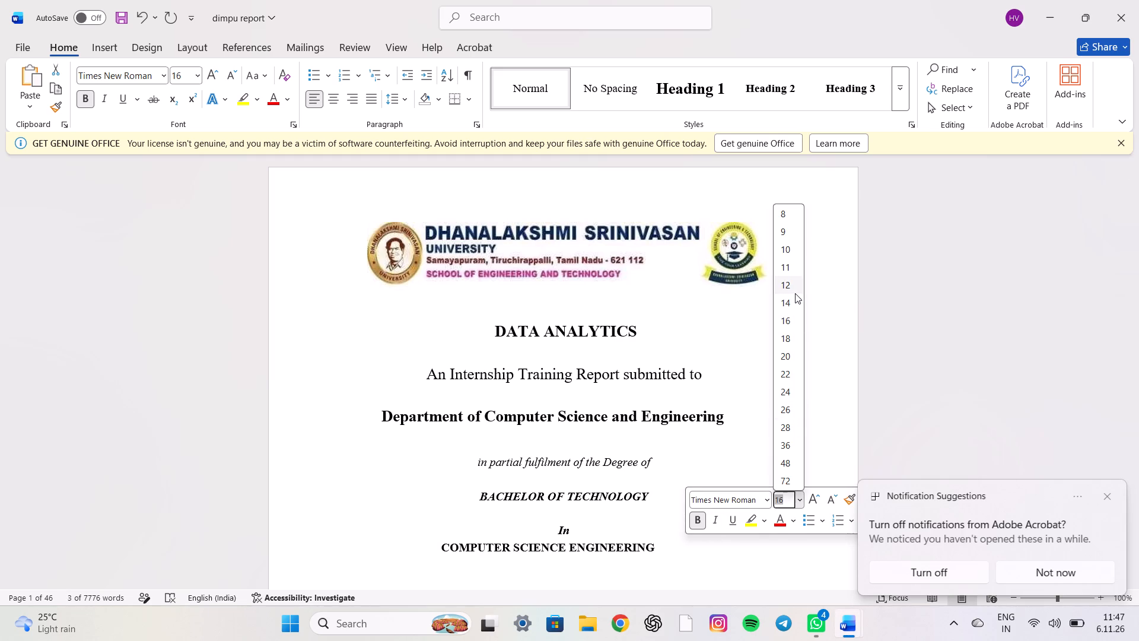
pyautogui.click(794, 300)
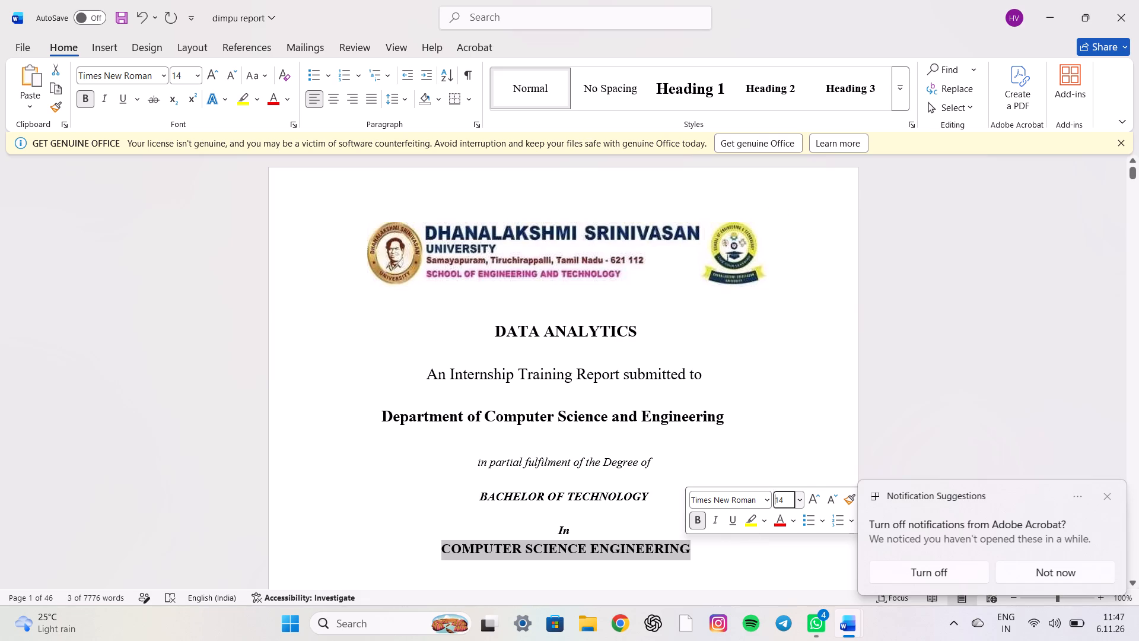
# Insert a blank line between "In" and "COMPUTER SCIENCE ENGINEERING" on the cover page.
pyautogui.scroll(-1, 733, 538)
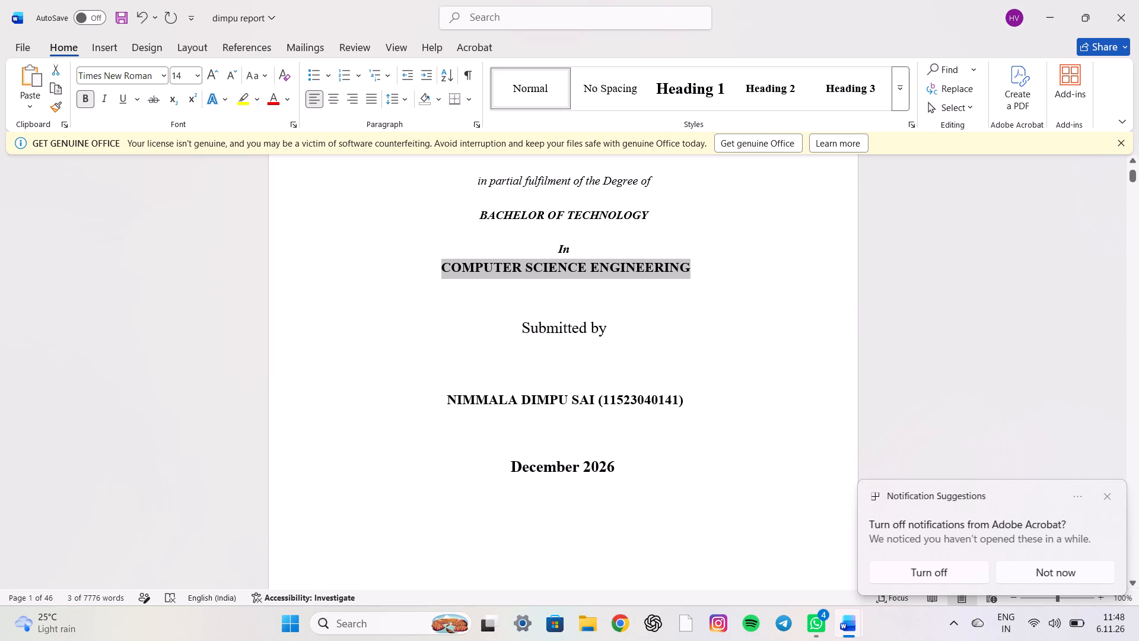
pyautogui.click(585, 246)
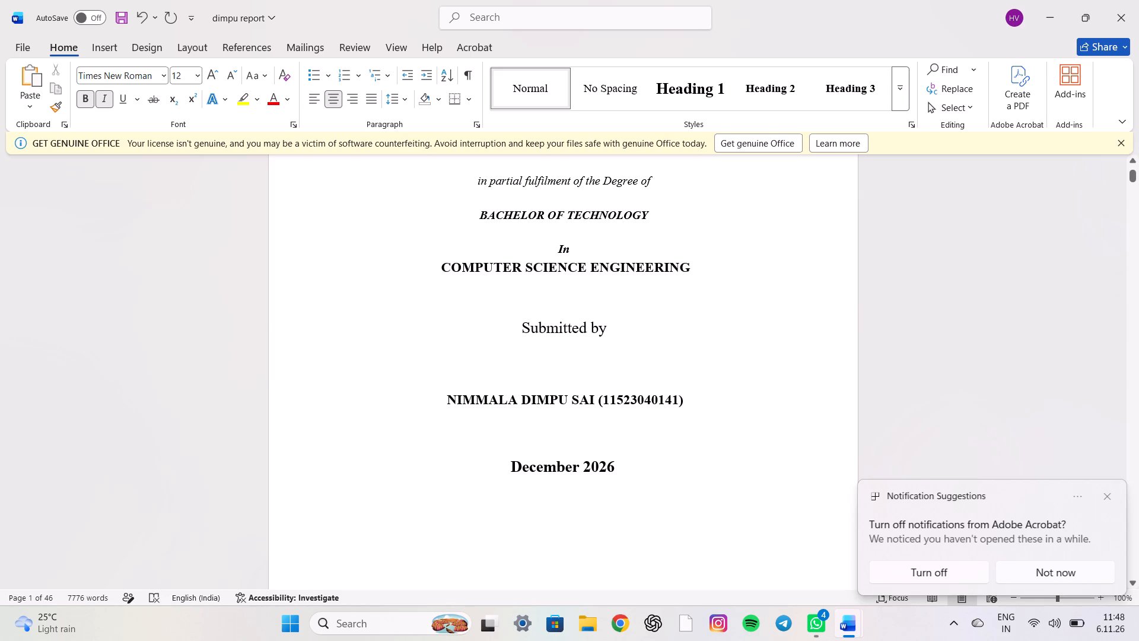
pyautogui.press('Return')
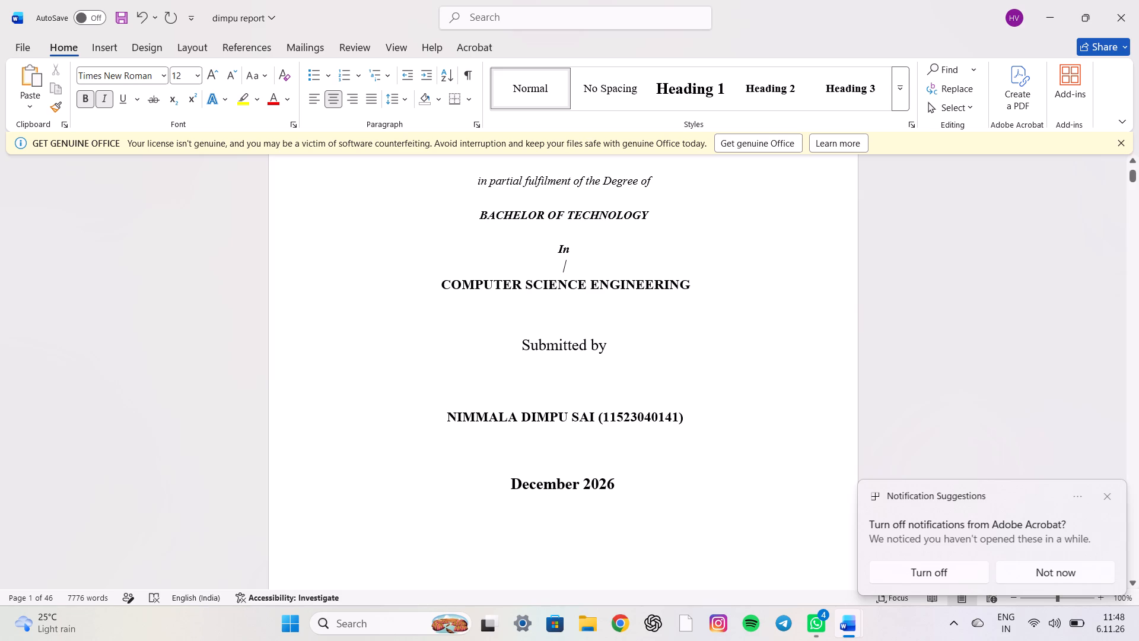
# Pull "Submitted by" up closer to "COMPUTER SCIENCE ENGINEERING" and shift it back towards the page centre with leading spaces.
pyautogui.click(511, 341)
pyautogui.press('BackSpace')
pyautogui.press('BackSpace')
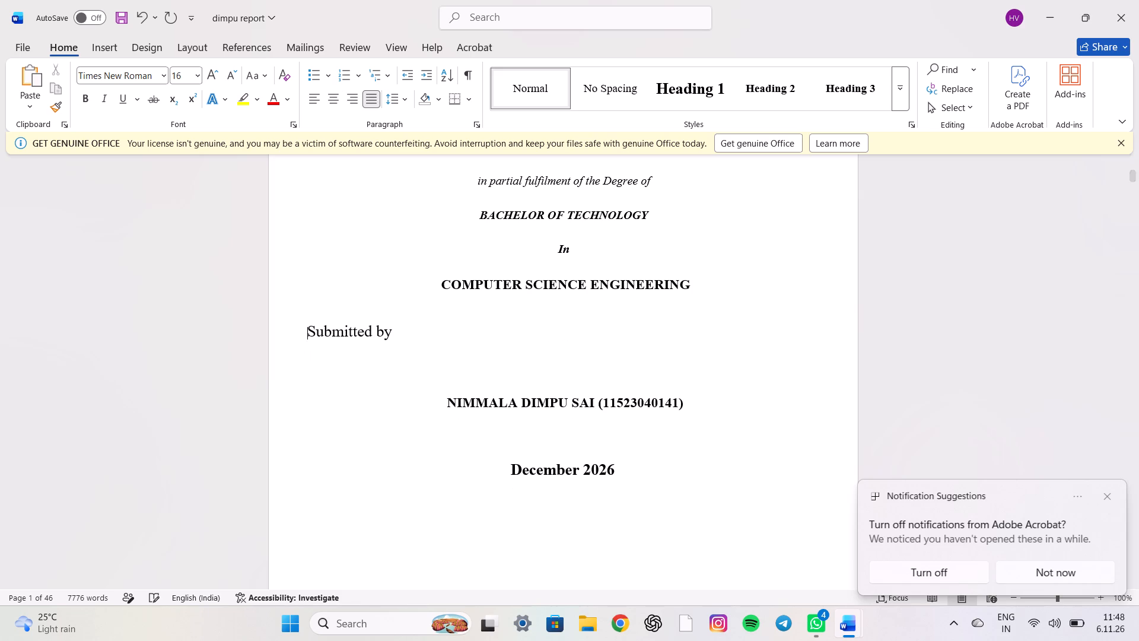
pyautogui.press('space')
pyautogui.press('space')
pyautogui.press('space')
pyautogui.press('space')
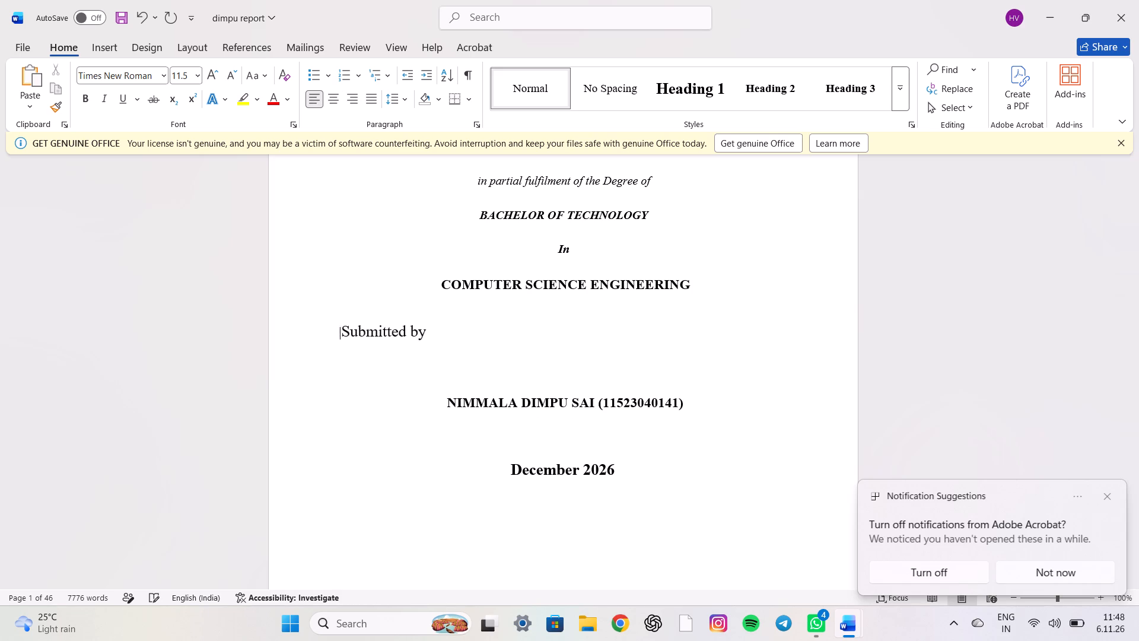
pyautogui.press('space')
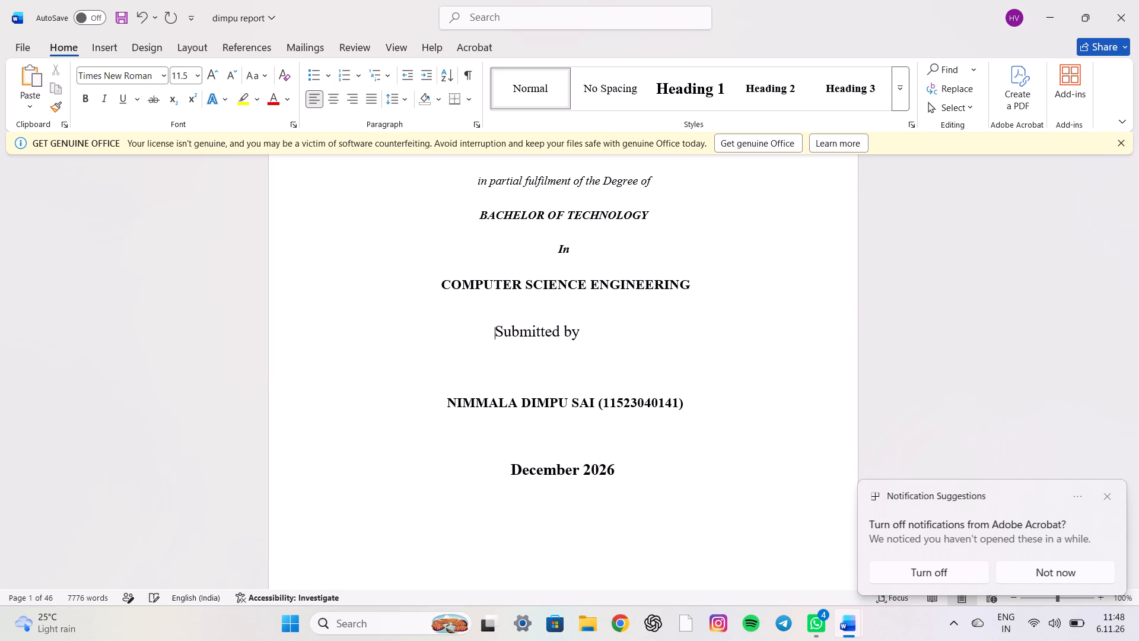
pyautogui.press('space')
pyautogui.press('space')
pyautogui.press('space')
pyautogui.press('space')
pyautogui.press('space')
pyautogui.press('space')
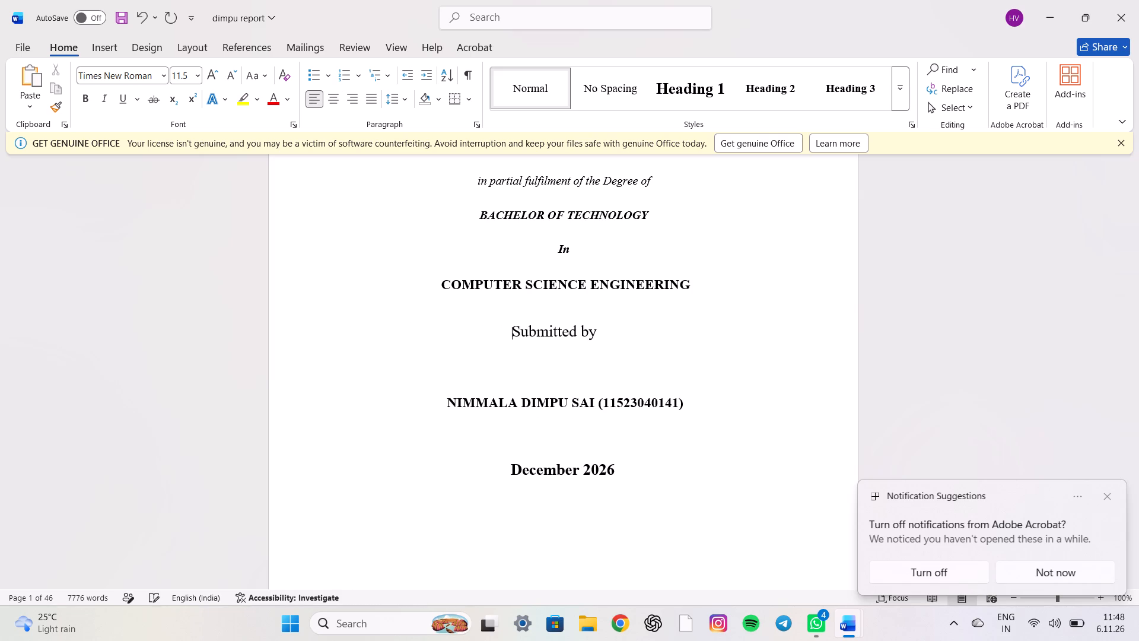
# Remove the blank lines above the student name and register number line, and shift it under "Submitted by" with leading spaces.
pyautogui.hscroll(-1, 511, 341)
pyautogui.click(438, 402)
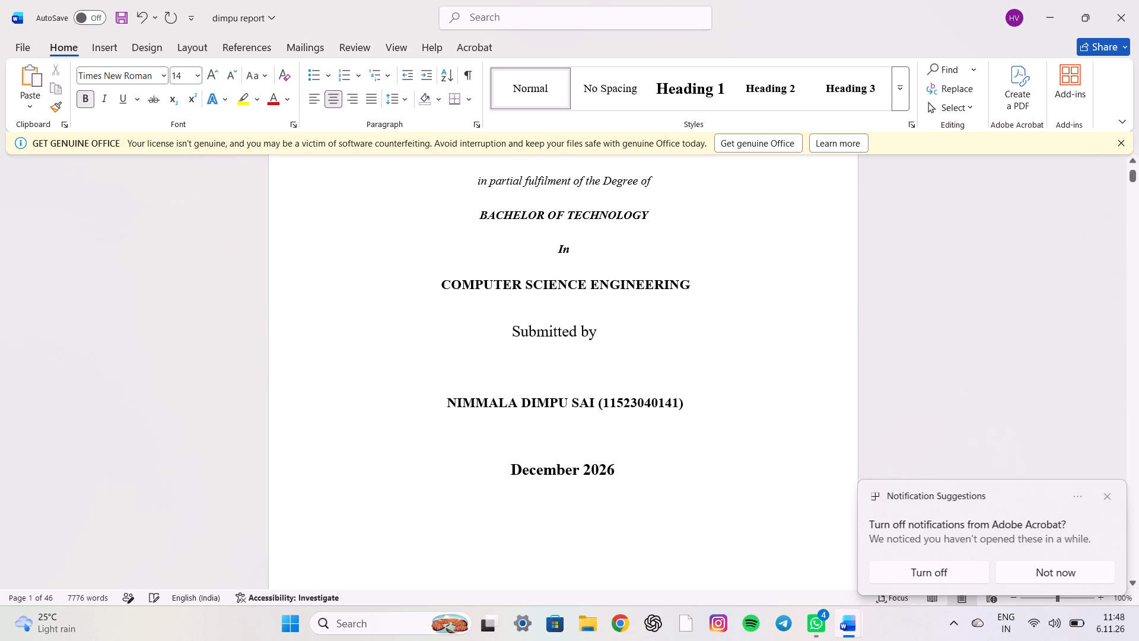
pyautogui.press('BackSpace')
pyautogui.press('BackSpace')
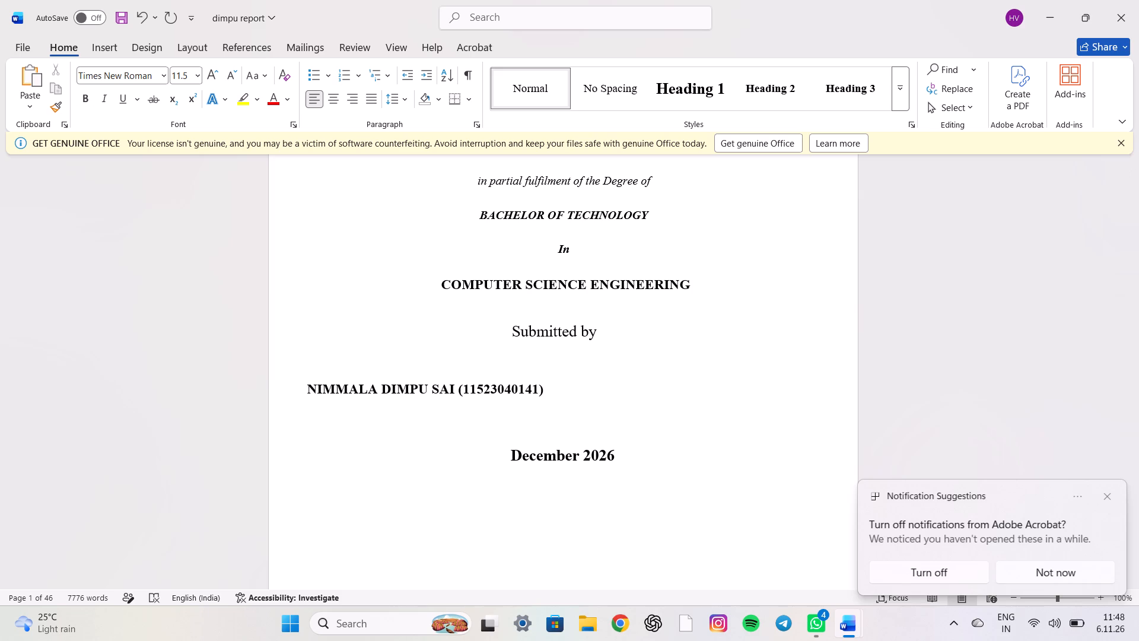
pyautogui.press('BackSpace')
pyautogui.press('BackSpace')
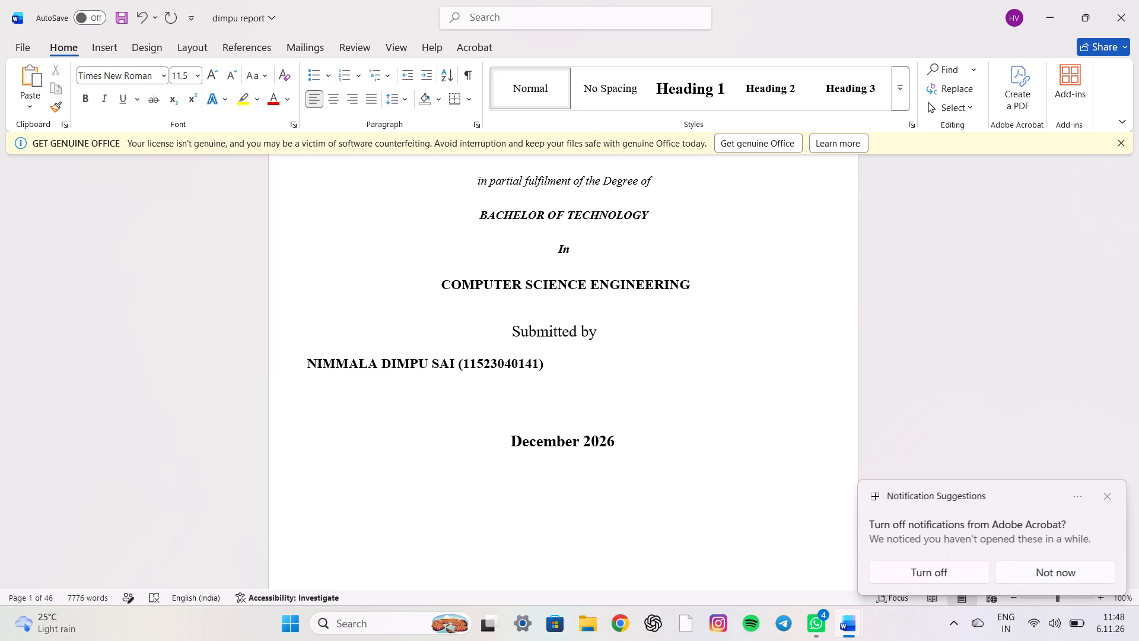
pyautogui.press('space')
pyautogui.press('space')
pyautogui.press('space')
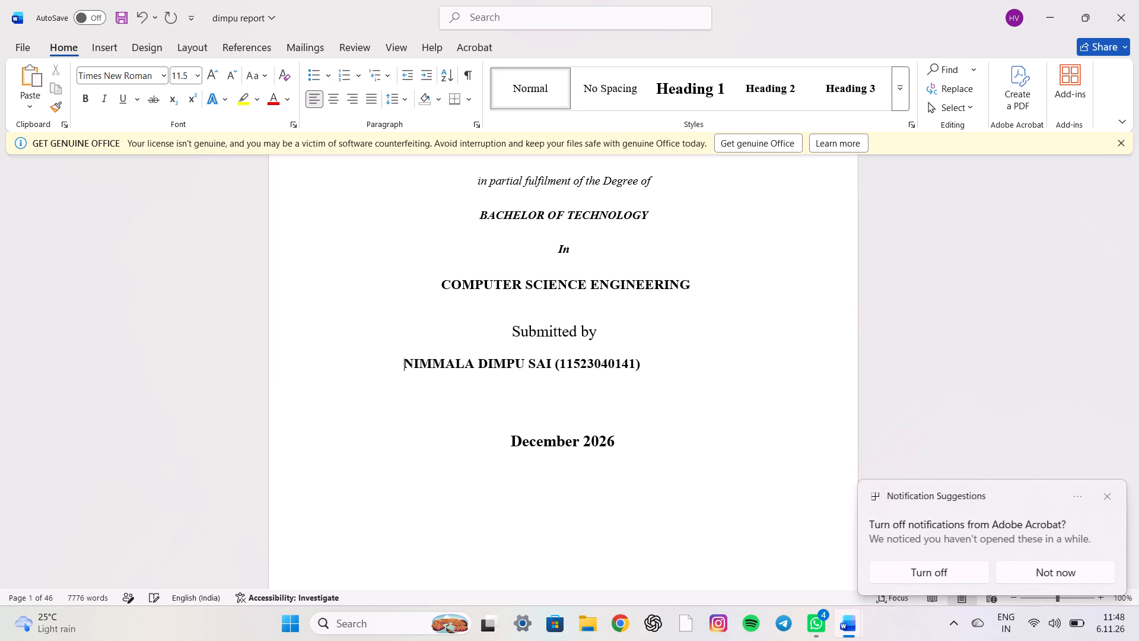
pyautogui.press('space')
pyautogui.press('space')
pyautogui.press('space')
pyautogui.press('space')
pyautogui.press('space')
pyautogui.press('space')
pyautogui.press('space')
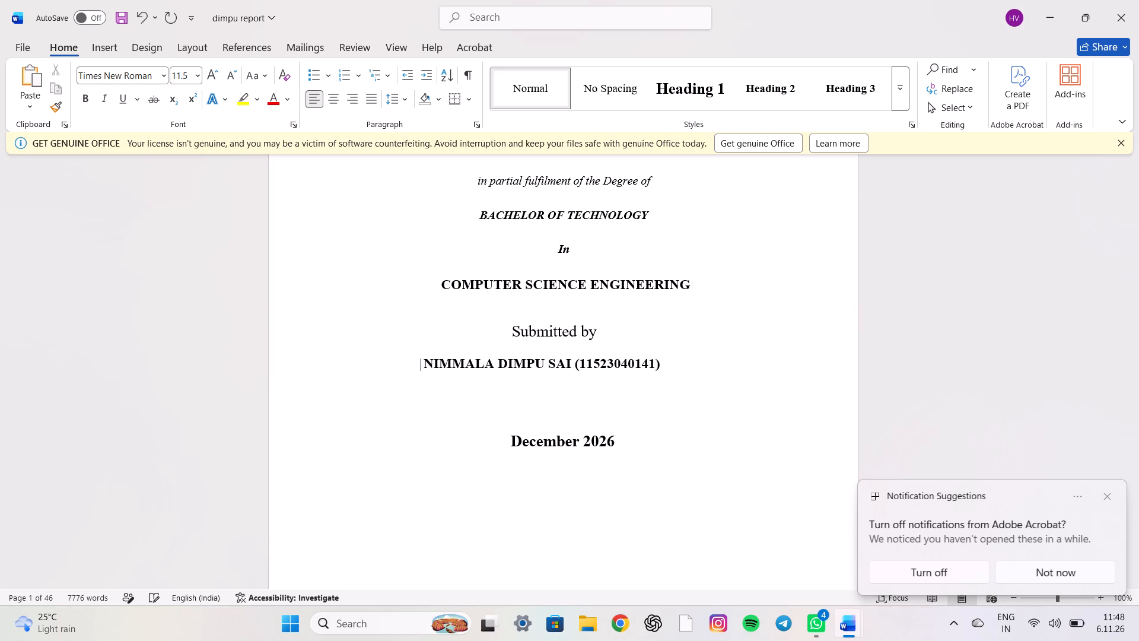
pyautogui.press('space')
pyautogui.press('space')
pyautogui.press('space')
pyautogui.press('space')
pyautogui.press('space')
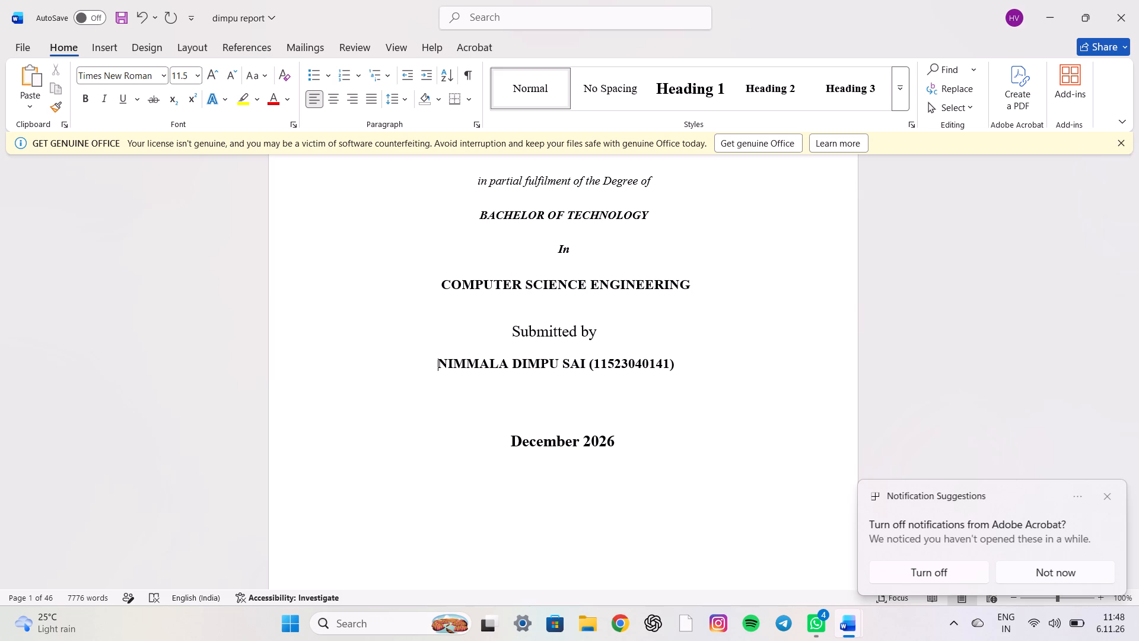
# Delete the leading whitespace and the blank line above "Submitted by" so it sits directly below "COMPUTER SCIENCE ENGINEERING".
pyautogui.click(509, 328)
pyautogui.press('BackSpace')
pyautogui.press('BackSpace')
pyautogui.press('BackSpace')
pyautogui.press('BackSpace')
pyautogui.press('BackSpace')
pyautogui.press('BackSpace')
pyautogui.press('BackSpace')
pyautogui.press('BackSpace')
pyautogui.press('BackSpace')
pyautogui.press('BackSpace')
pyautogui.press('BackSpace')
pyautogui.press('BackSpace')
pyautogui.press('BackSpace')
pyautogui.press('BackSpace')
pyautogui.press('BackSpace')
pyautogui.press('BackSpace')
pyautogui.press('BackSpace')
pyautogui.press('BackSpace')
pyautogui.press('BackSpace')
pyautogui.press('BackSpace')
pyautogui.press('BackSpace')
pyautogui.press('BackSpace')
pyautogui.press('BackSpace')
pyautogui.press('BackSpace')
pyautogui.press('BackSpace')
pyautogui.press('BackSpace')
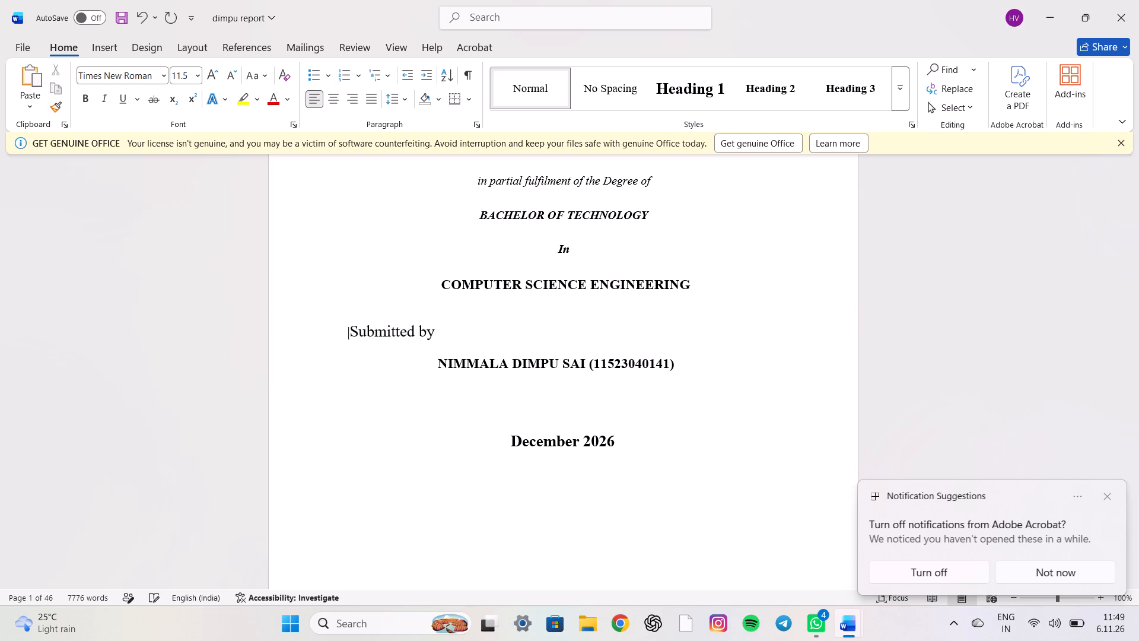
pyautogui.press('BackSpace')
pyautogui.press('BackSpace')
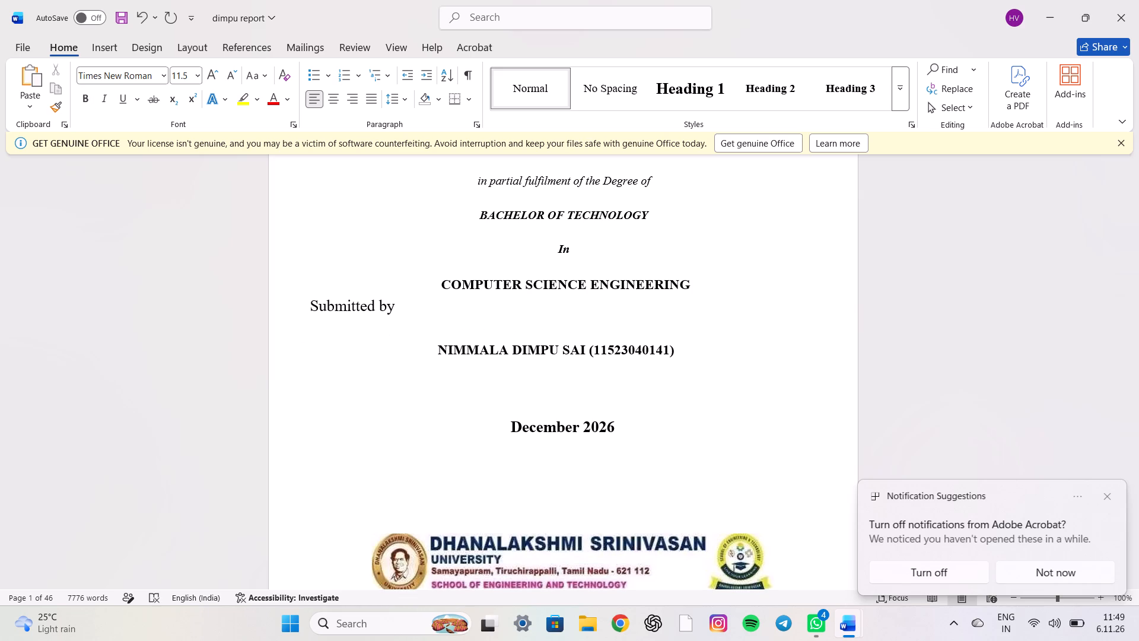
# Shift "Submitted by" towards the page centre with leading spaces.
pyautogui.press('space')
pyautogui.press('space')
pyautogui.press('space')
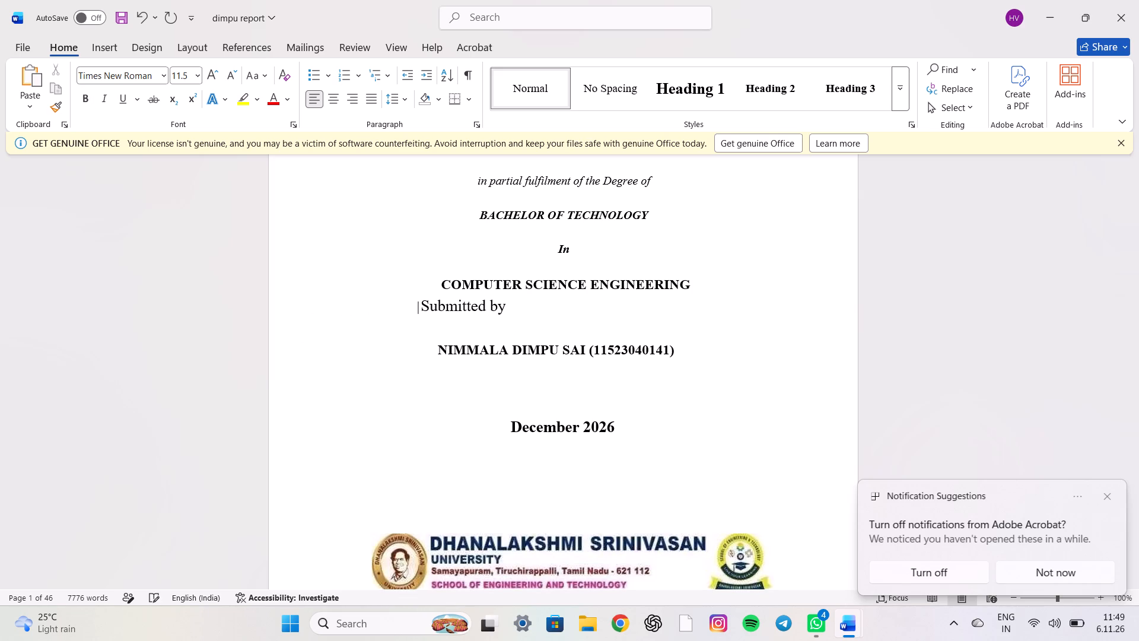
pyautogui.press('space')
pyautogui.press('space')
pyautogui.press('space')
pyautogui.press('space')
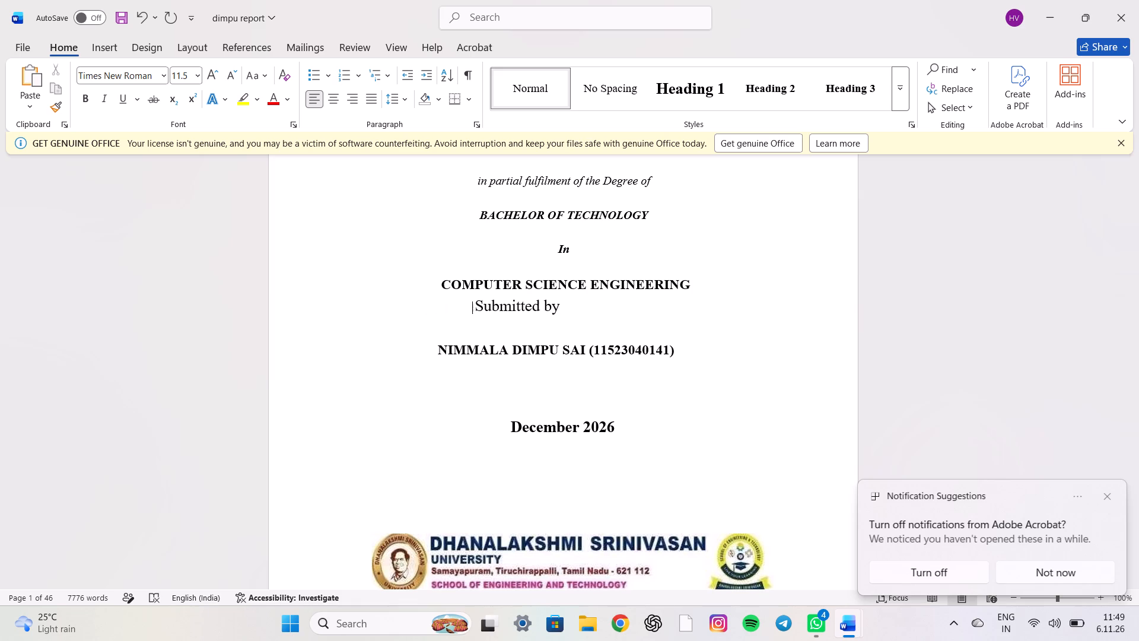
# Insert a blank line between "COMPUTER SCIENCE ENGINEERING" and "Submitted by".
pyautogui.click(702, 288)
pyautogui.press('Return')
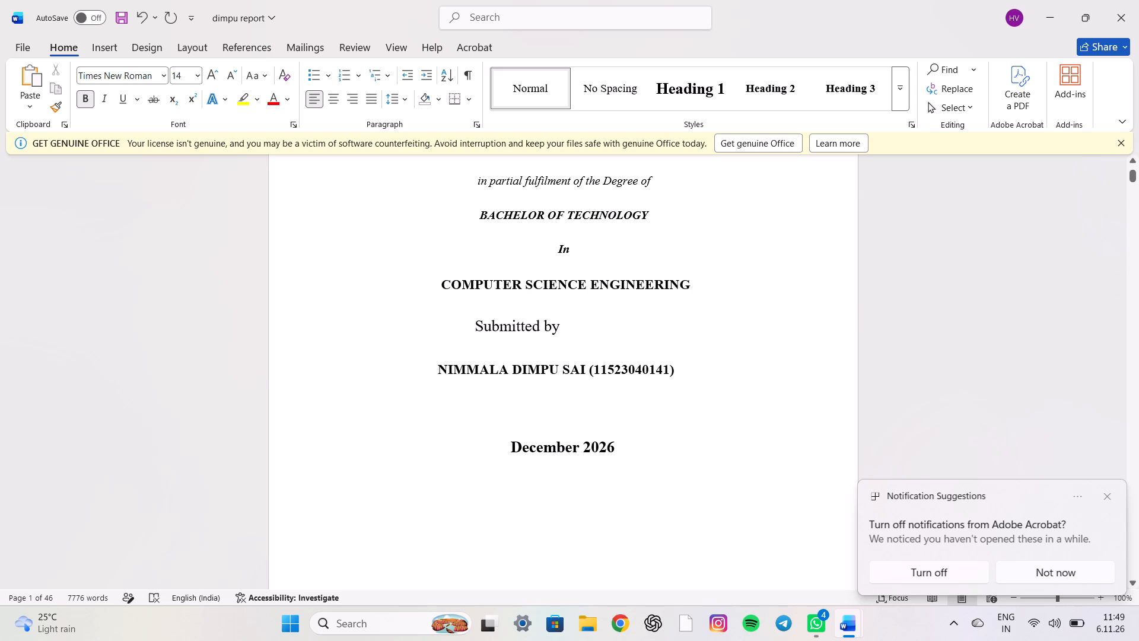
# Add more leading spaces to "Submitted by" so it is centred under "COMPUTER SCIENCE ENGINEERING".
pyautogui.click(469, 324)
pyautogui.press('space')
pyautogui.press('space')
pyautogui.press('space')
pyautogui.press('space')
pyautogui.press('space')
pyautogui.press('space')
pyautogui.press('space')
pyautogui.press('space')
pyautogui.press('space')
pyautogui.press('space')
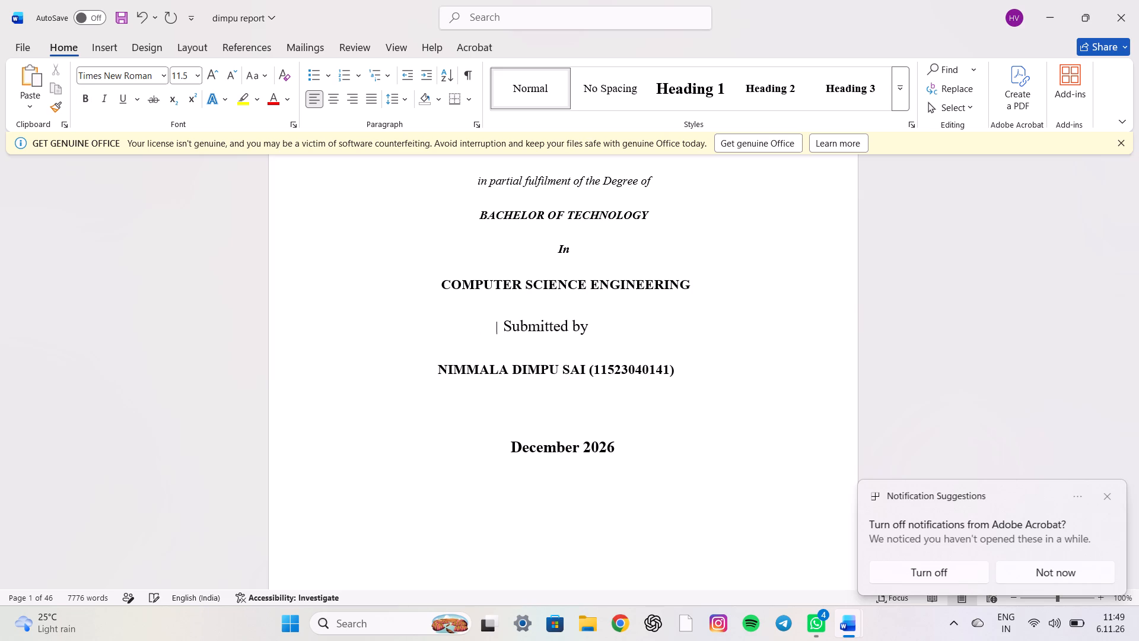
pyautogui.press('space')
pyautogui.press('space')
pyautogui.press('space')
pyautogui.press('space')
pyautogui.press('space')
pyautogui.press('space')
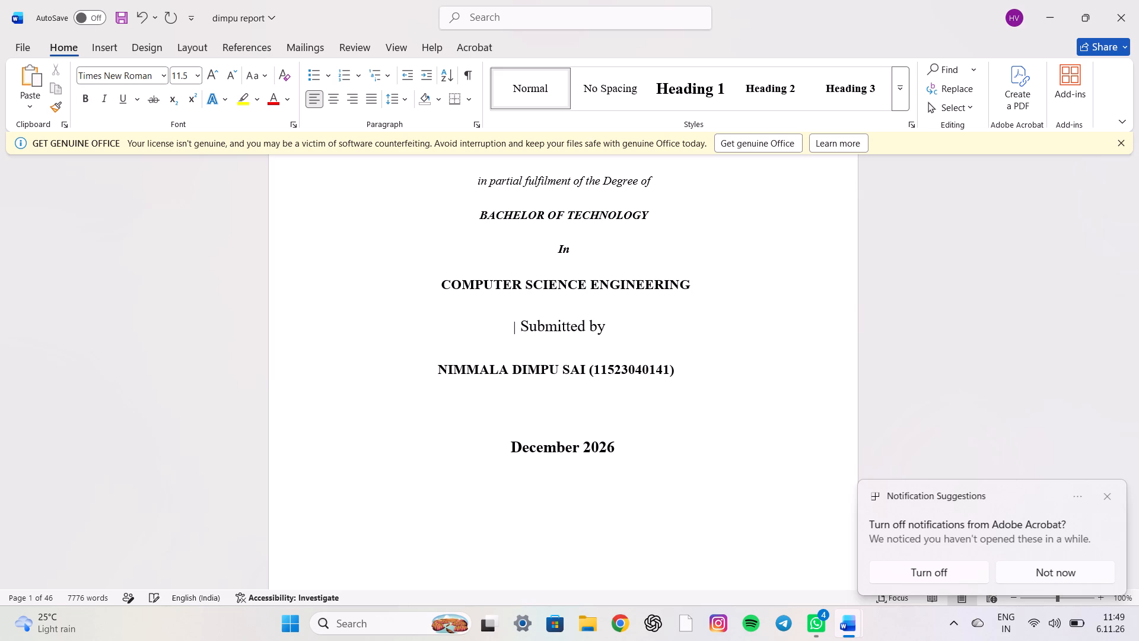
# Add leading spaces to the student name and register number line so it is centred under "Submitted by".
pyautogui.click(427, 369)
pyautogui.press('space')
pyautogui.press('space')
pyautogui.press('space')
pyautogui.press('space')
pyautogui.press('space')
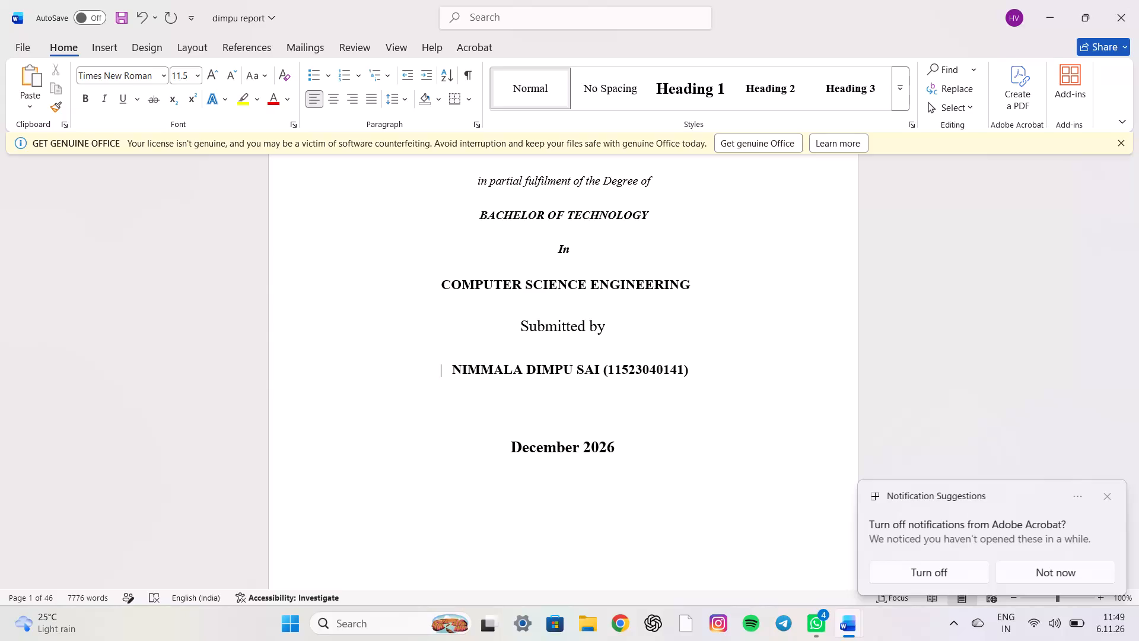
# Remove the indentation before "December 2026" and merge it into the empty paragraph above.
pyautogui.click(481, 451)
pyautogui.press('BackSpace')
pyautogui.press('BackSpace')
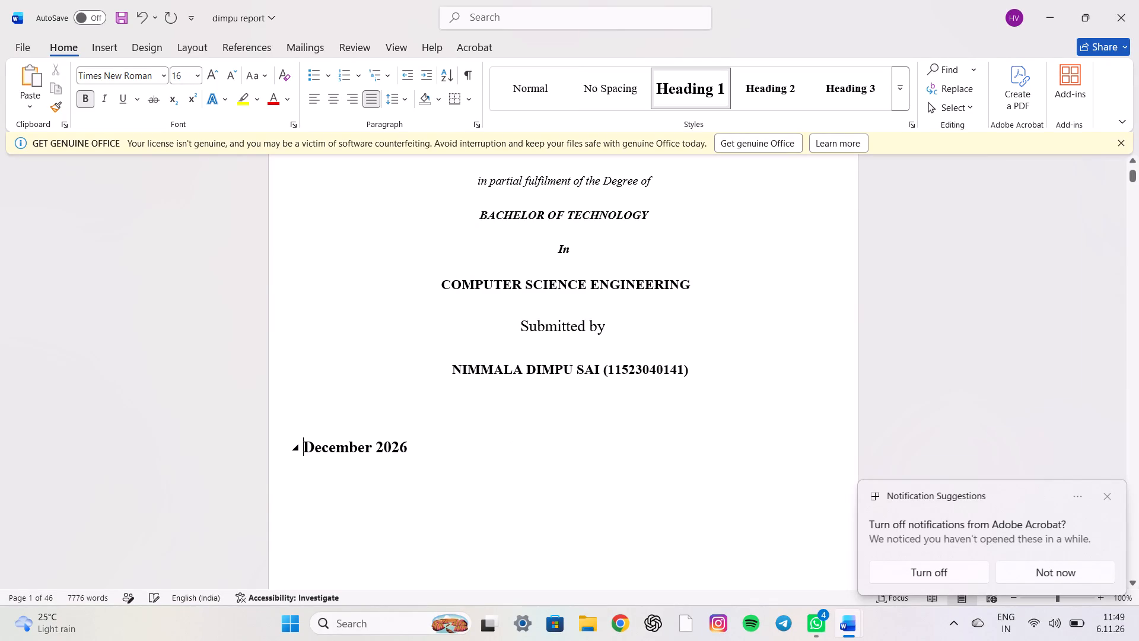
pyautogui.press('BackSpace')
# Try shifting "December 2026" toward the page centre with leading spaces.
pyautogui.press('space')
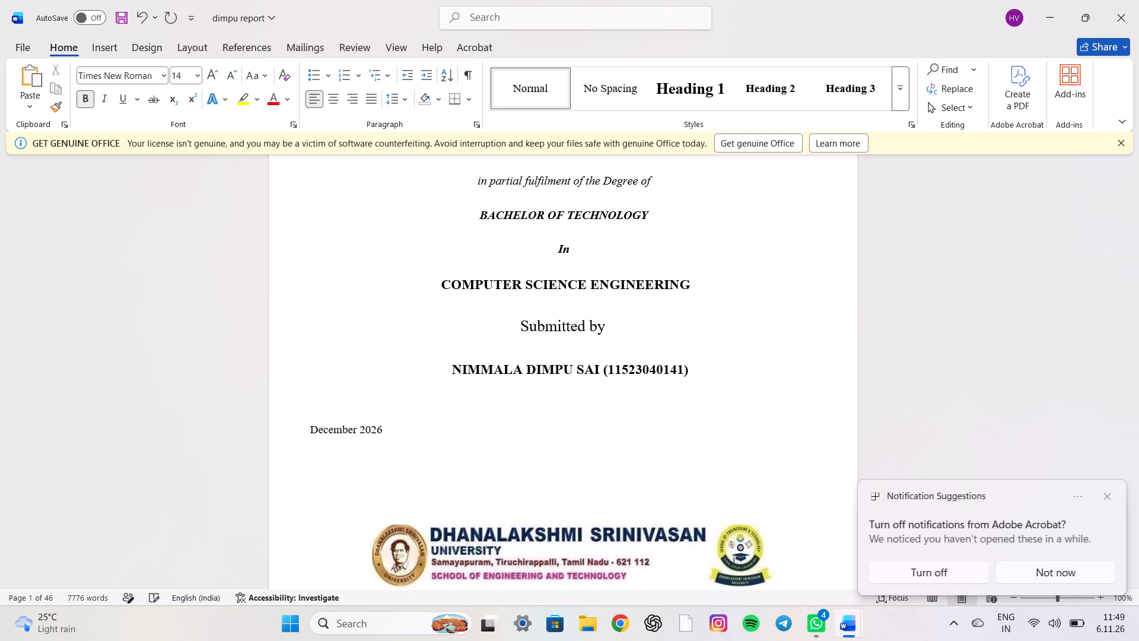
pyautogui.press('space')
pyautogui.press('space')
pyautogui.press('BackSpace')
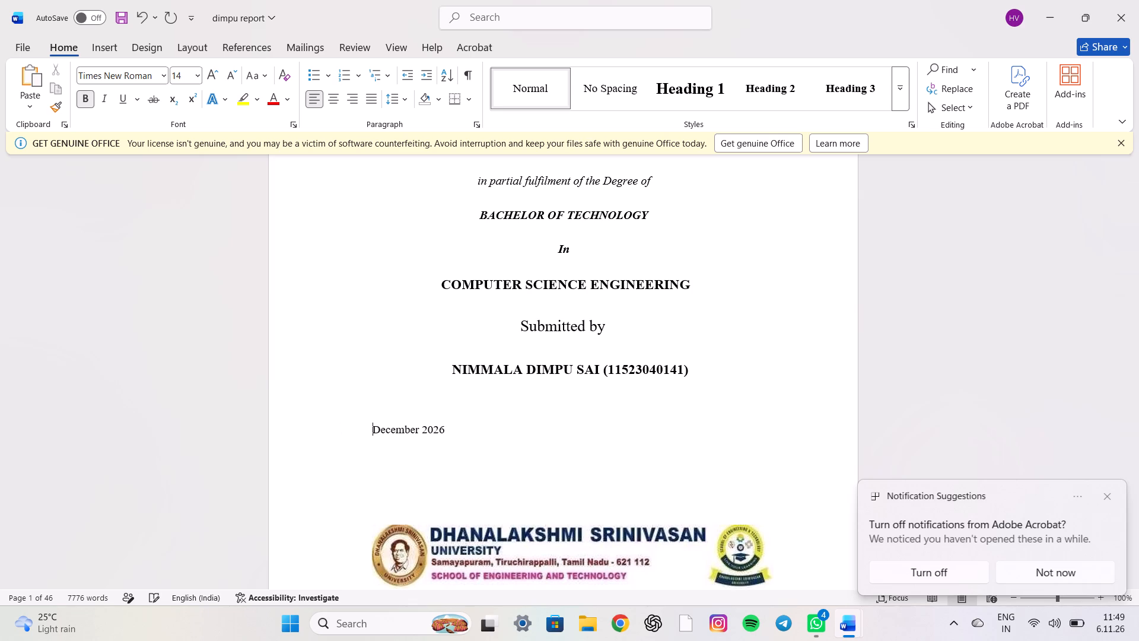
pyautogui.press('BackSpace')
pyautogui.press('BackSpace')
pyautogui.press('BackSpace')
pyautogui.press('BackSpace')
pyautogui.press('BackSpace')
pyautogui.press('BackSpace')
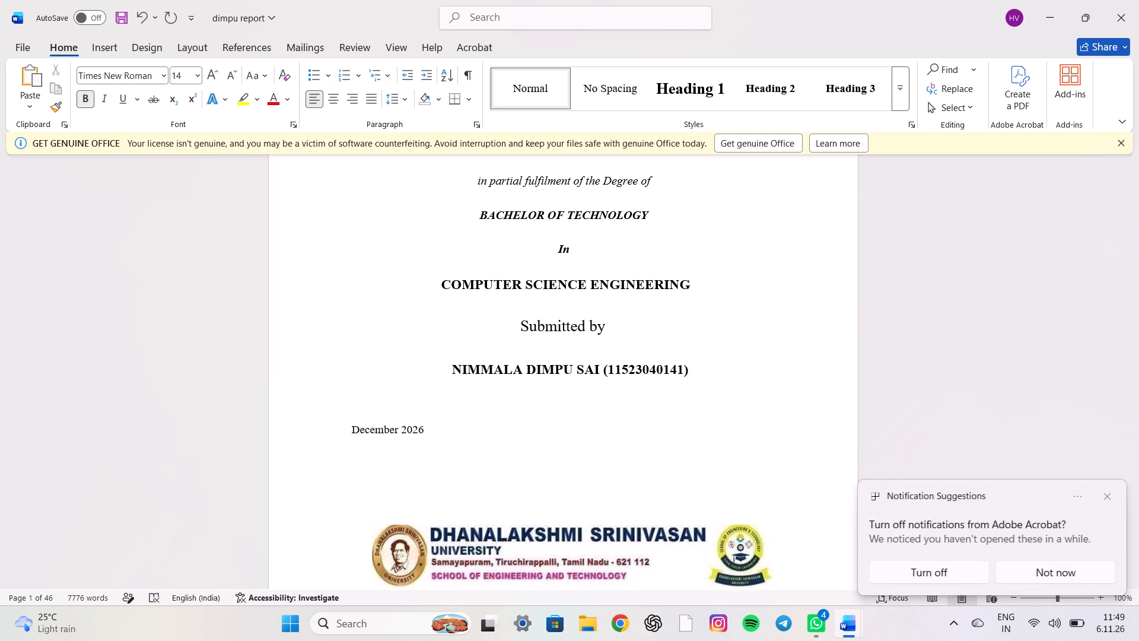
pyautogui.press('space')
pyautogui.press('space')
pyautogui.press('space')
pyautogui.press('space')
# Clear the spaces and gap before "December 2026" and place it below the submitter's name line with one blank line between.
pyautogui.press('BackSpace')
pyautogui.press('BackSpace')
pyautogui.press('BackSpace')
pyautogui.press('BackSpace')
pyautogui.press('BackSpace')
pyautogui.press('BackSpace')
pyautogui.press('BackSpace')
pyautogui.press('BackSpace')
pyautogui.press('BackSpace')
pyautogui.press('BackSpace')
pyautogui.press('BackSpace')
pyautogui.press('BackSpace')
pyautogui.press('BackSpace')
pyautogui.press('BackSpace')
pyautogui.press('BackSpace')
pyautogui.press('BackSpace')
pyautogui.press('BackSpace')
pyautogui.press('BackSpace')
pyautogui.press('BackSpace')
pyautogui.press('BackSpace')
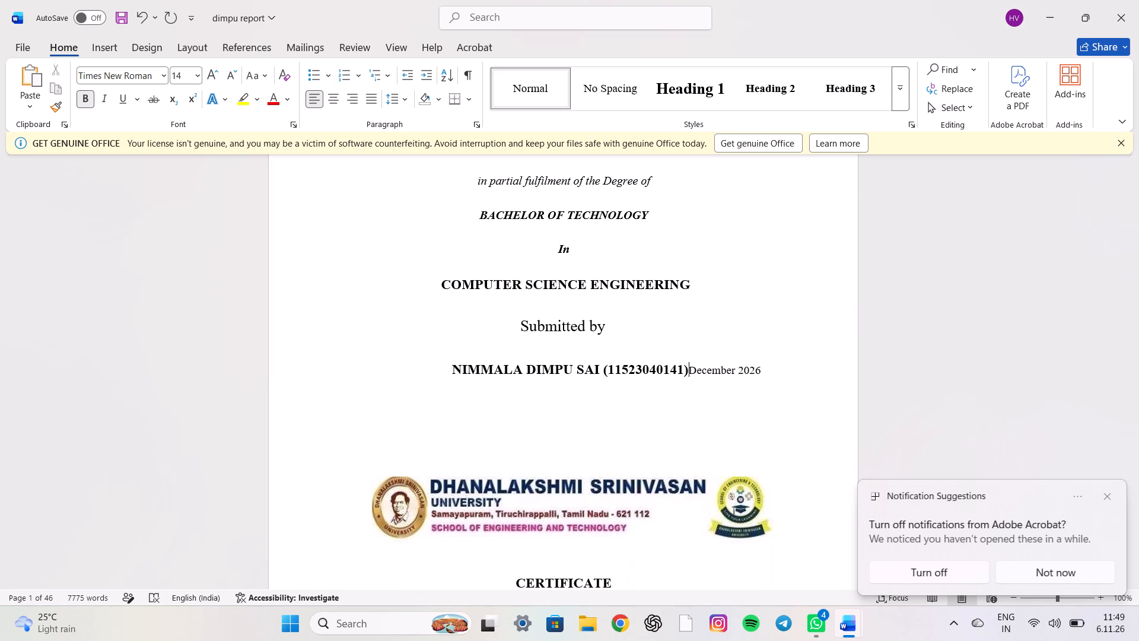
pyautogui.press('Return')
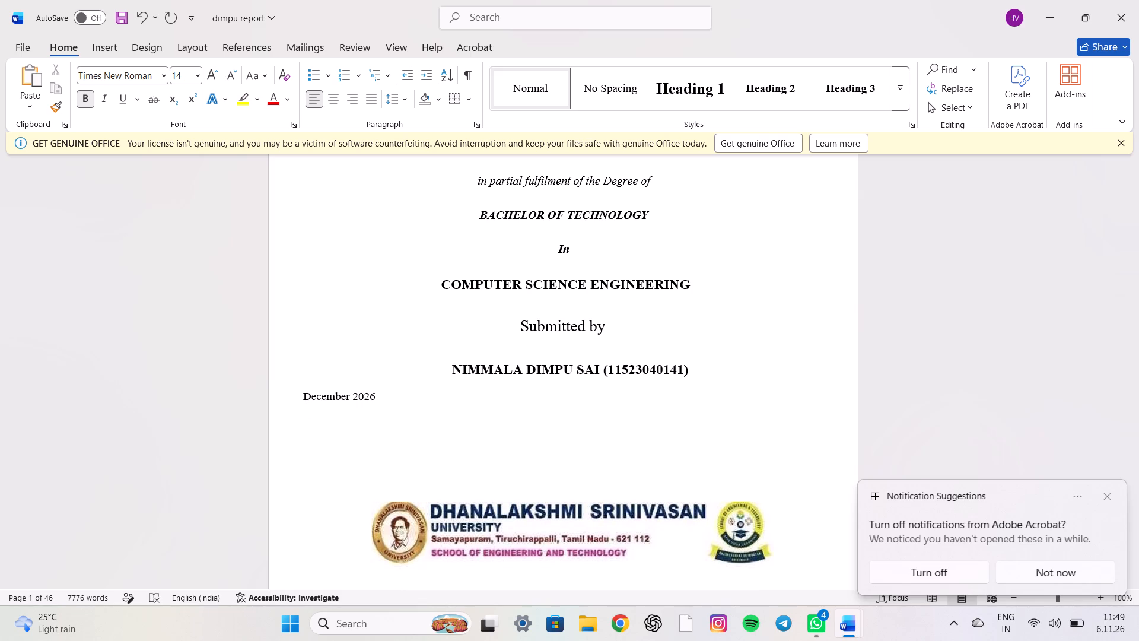
pyautogui.press('Return')
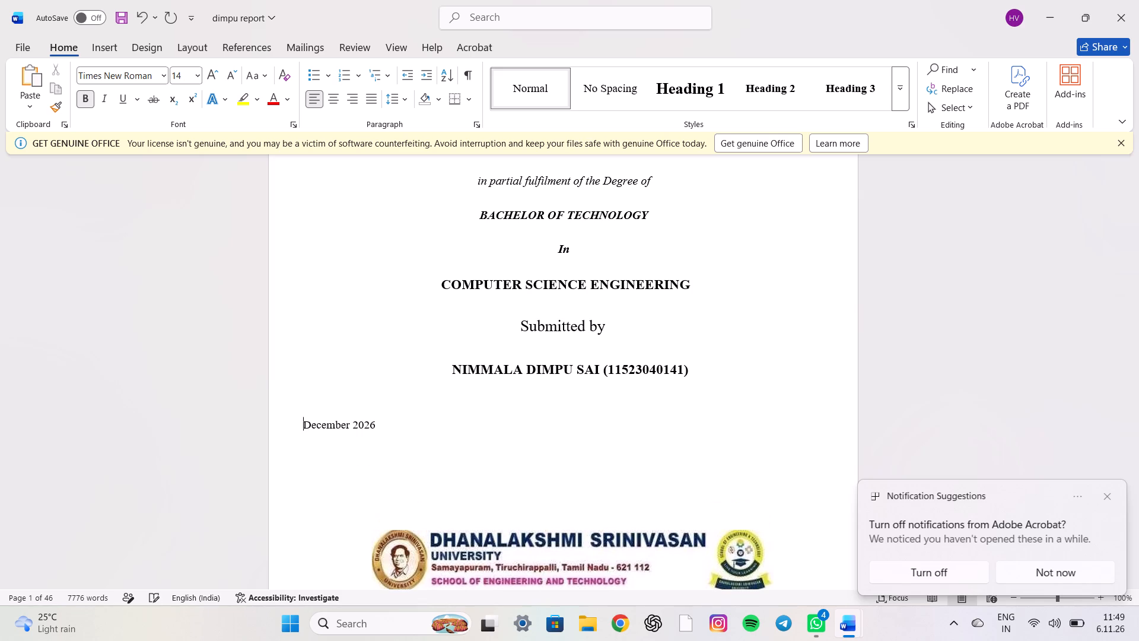
# Shift "December 2026" with leading spaces until it sits roughly centred beneath the submitter's name line.
pyautogui.press('space')
pyautogui.press('space')
pyautogui.press('space')
pyautogui.press('space')
pyautogui.press('space')
pyautogui.press('space')
pyautogui.press('space')
pyautogui.press('space')
pyautogui.press('space')
pyautogui.press('space')
pyautogui.press('space')
pyautogui.press('space')
pyautogui.press('space')
pyautogui.press('space')
pyautogui.press('space')
pyautogui.press('space')
pyautogui.press('space')
pyautogui.press('space')
pyautogui.press('space')
pyautogui.press('space')
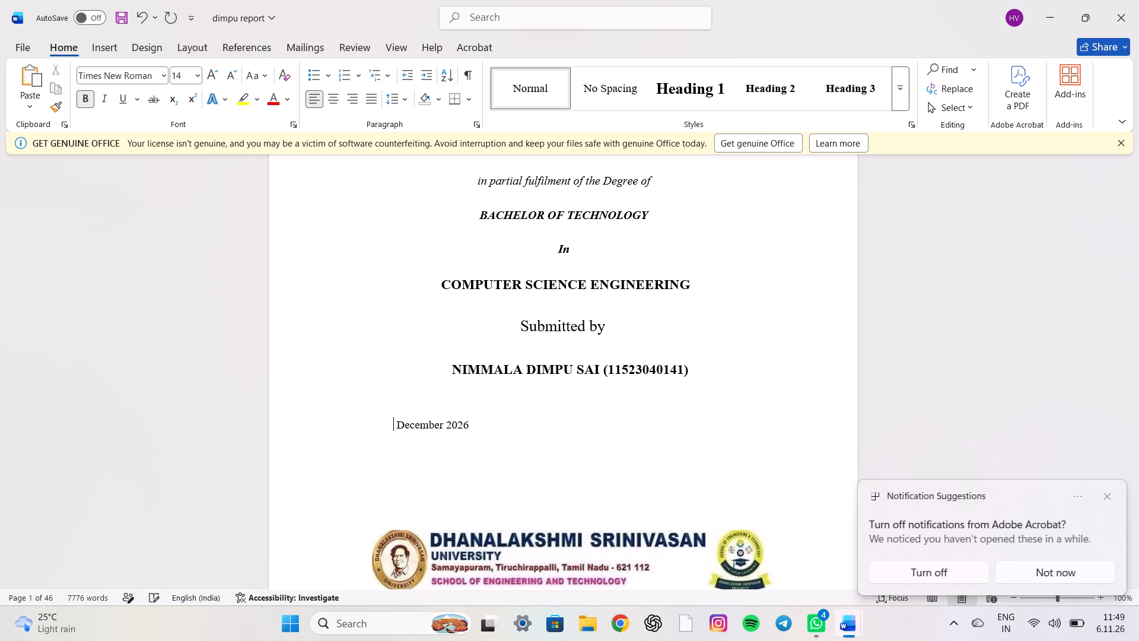
pyautogui.press('space')
pyautogui.press('space')
pyautogui.press('space')
pyautogui.press('space')
pyautogui.press('space')
pyautogui.press('space')
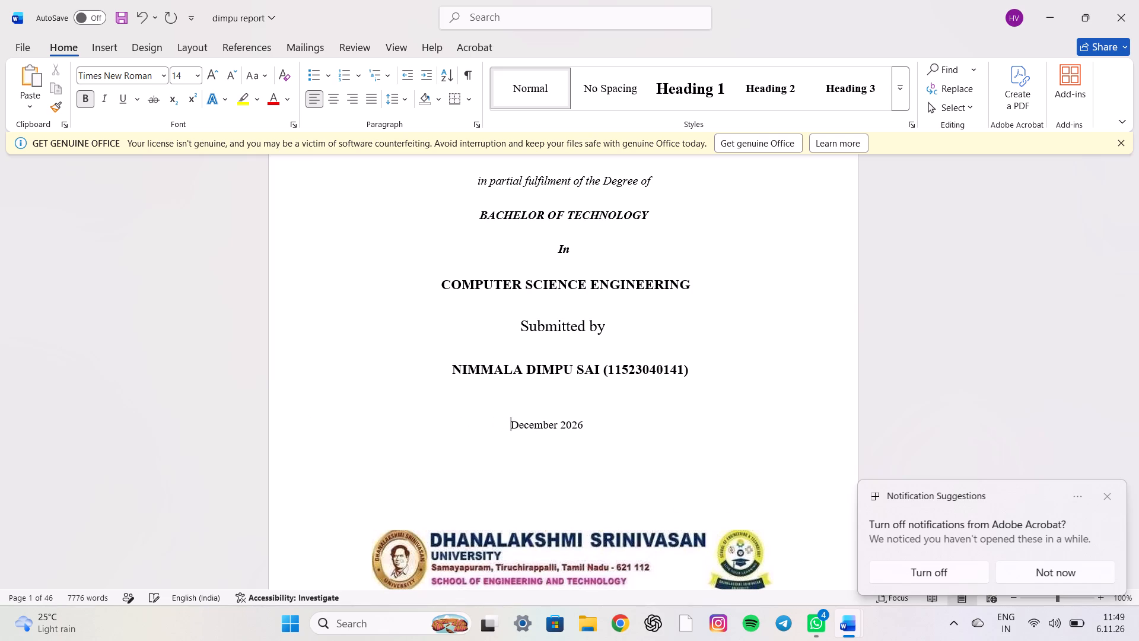
pyautogui.press('space')
pyautogui.press('space')
pyautogui.press('space')
pyautogui.press('space')
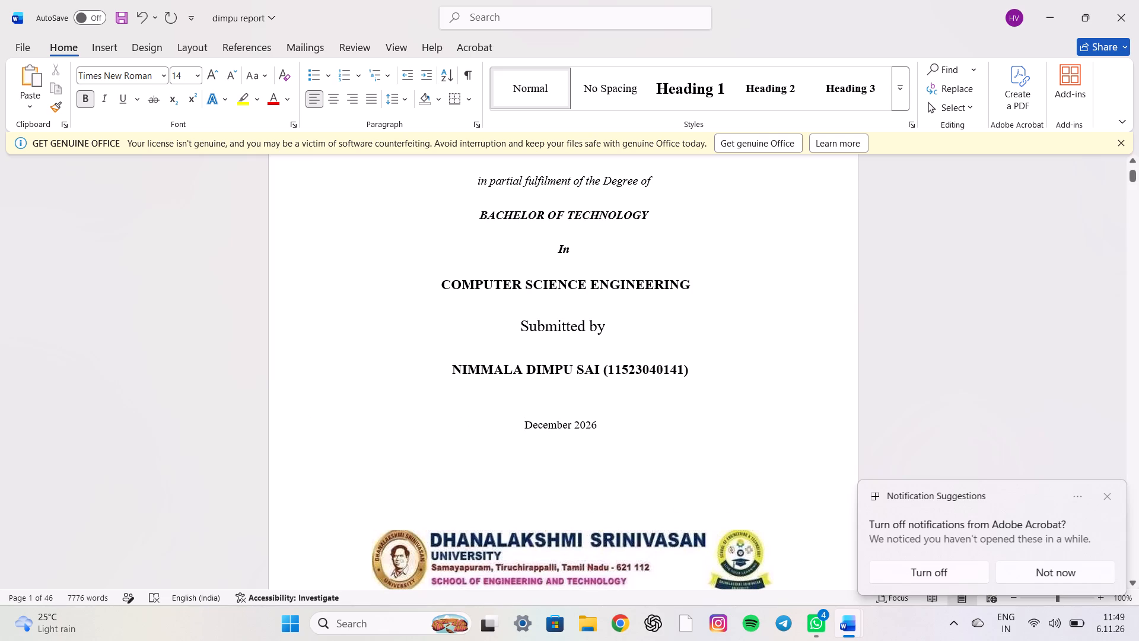
# Retype the final 6 of "December 2026" and add an empty paragraph after it, pushing the university banner onto the Certificate page.
pyautogui.hscroll(1, 446, 334)
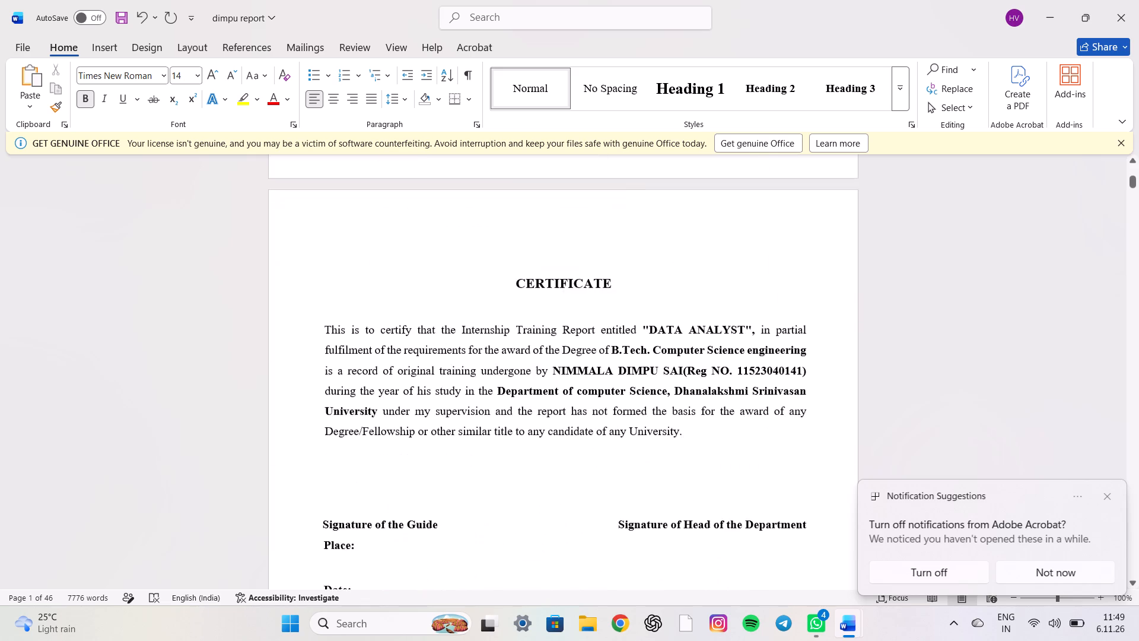
pyautogui.hscroll(1, 446, 334)
pyautogui.click(358, 313)
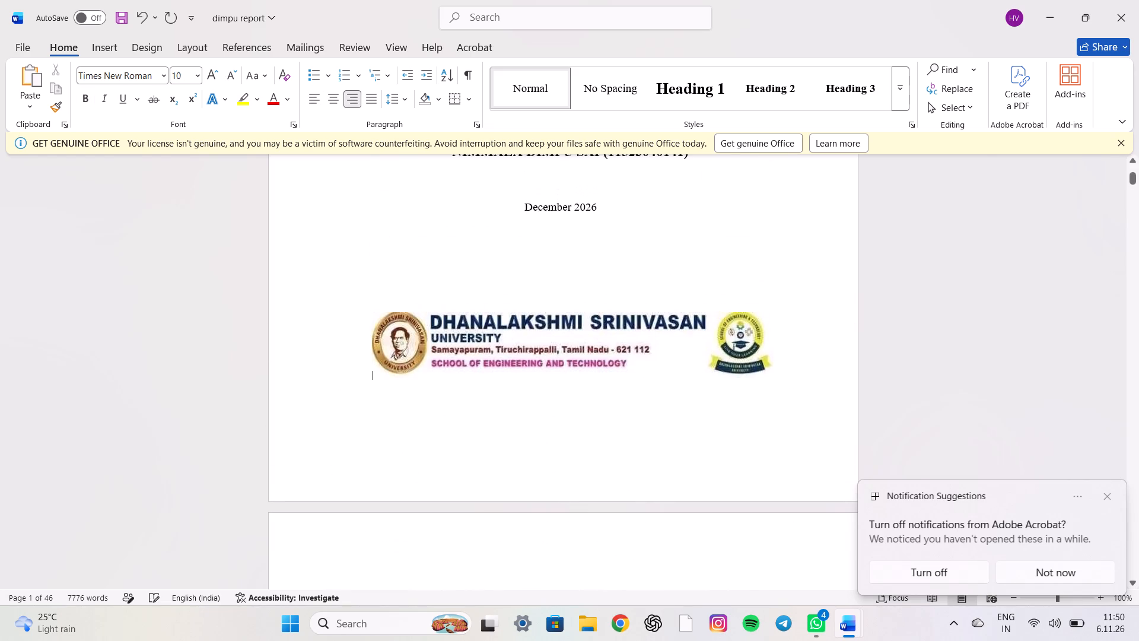
pyautogui.click(623, 212)
pyautogui.press('BackSpace')
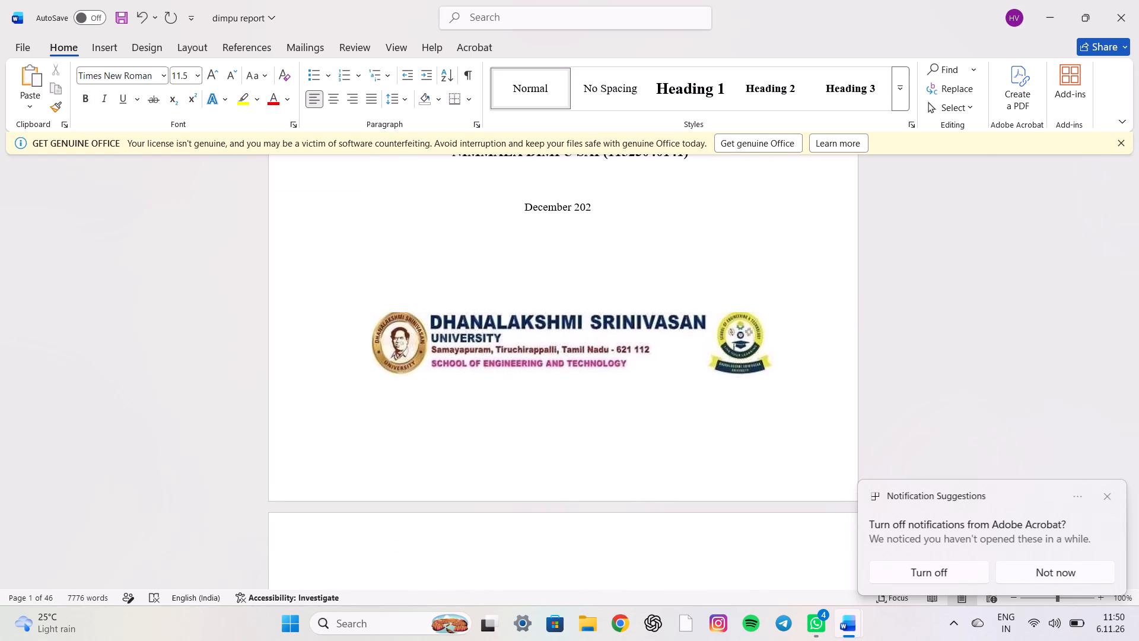
pyautogui.press('6')
pyautogui.press('Return')
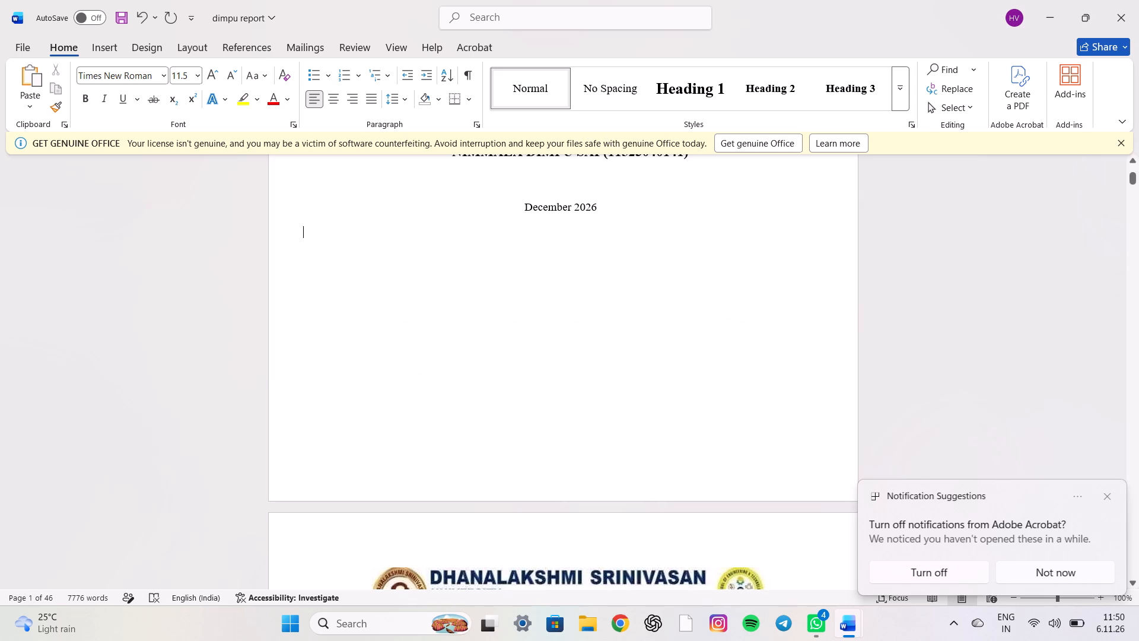
# Change "DATA ANALYST" to "DATA ANALYTICS" in the Certificate page's first sentence.
pyautogui.scroll(-2, 602, 181)
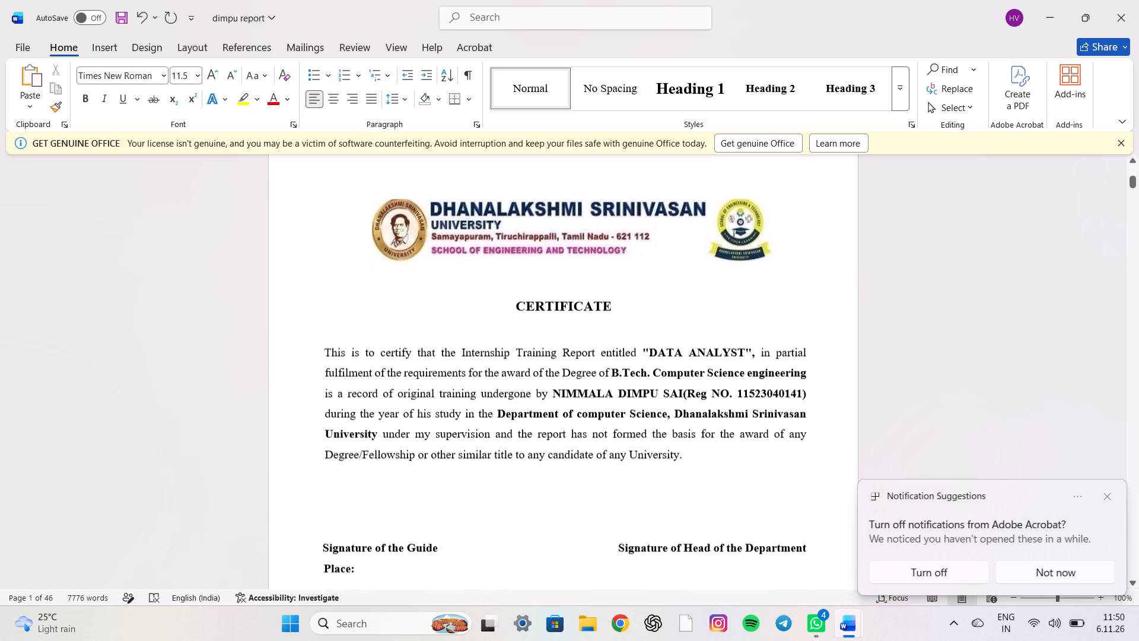
pyautogui.scroll(-1, 602, 181)
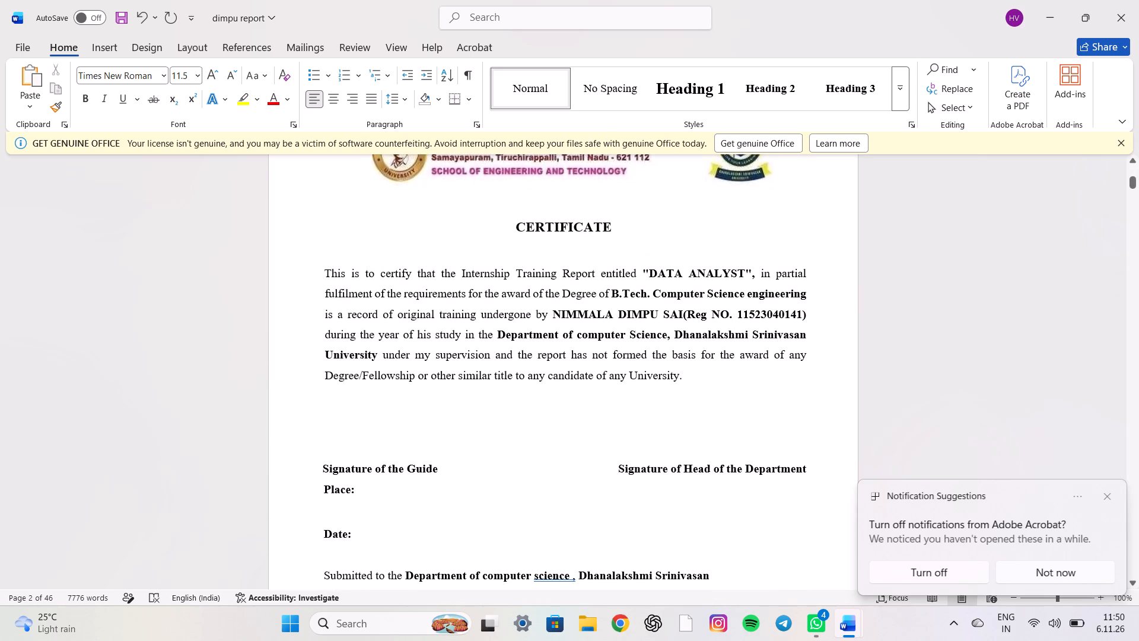
pyautogui.click(747, 271)
pyautogui.press('BackSpace')
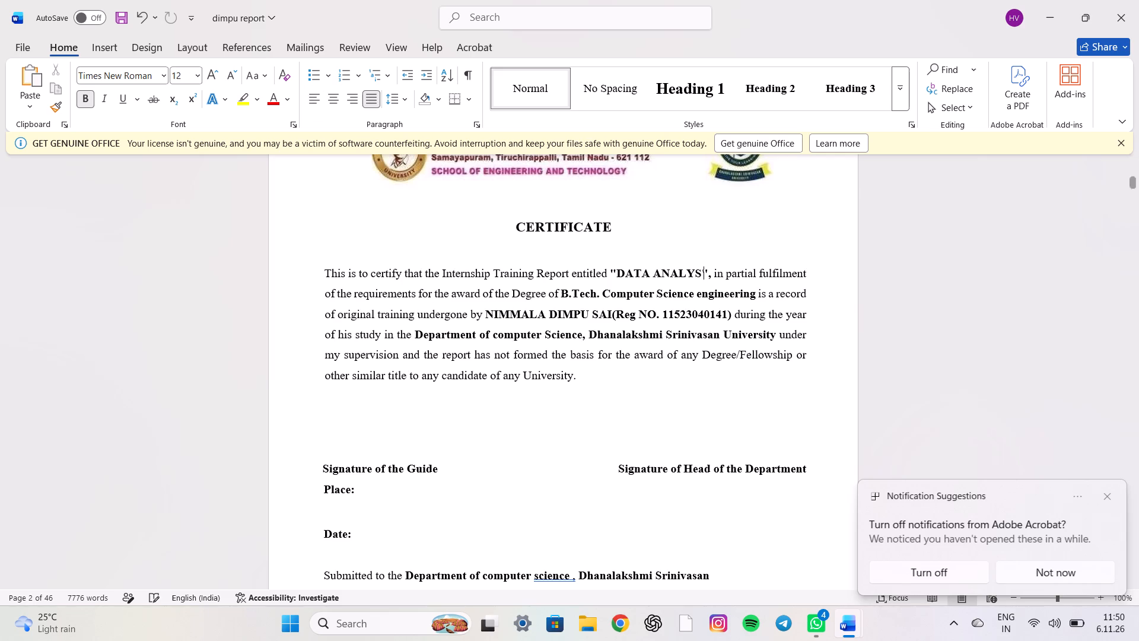
pyautogui.press('BackSpace')
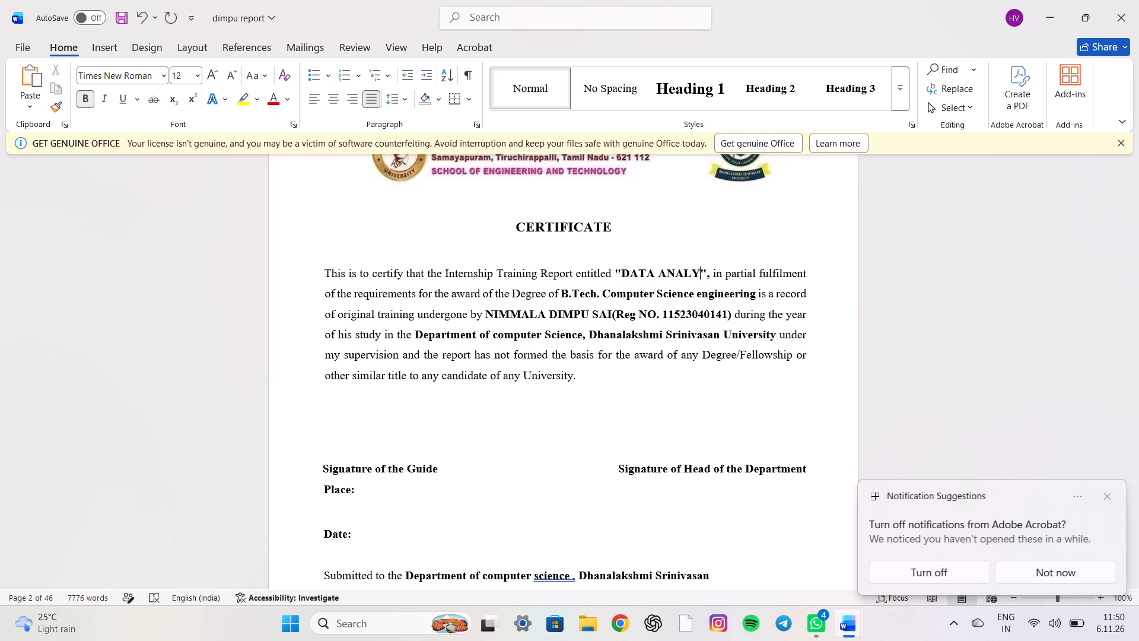
pyautogui.press('t')
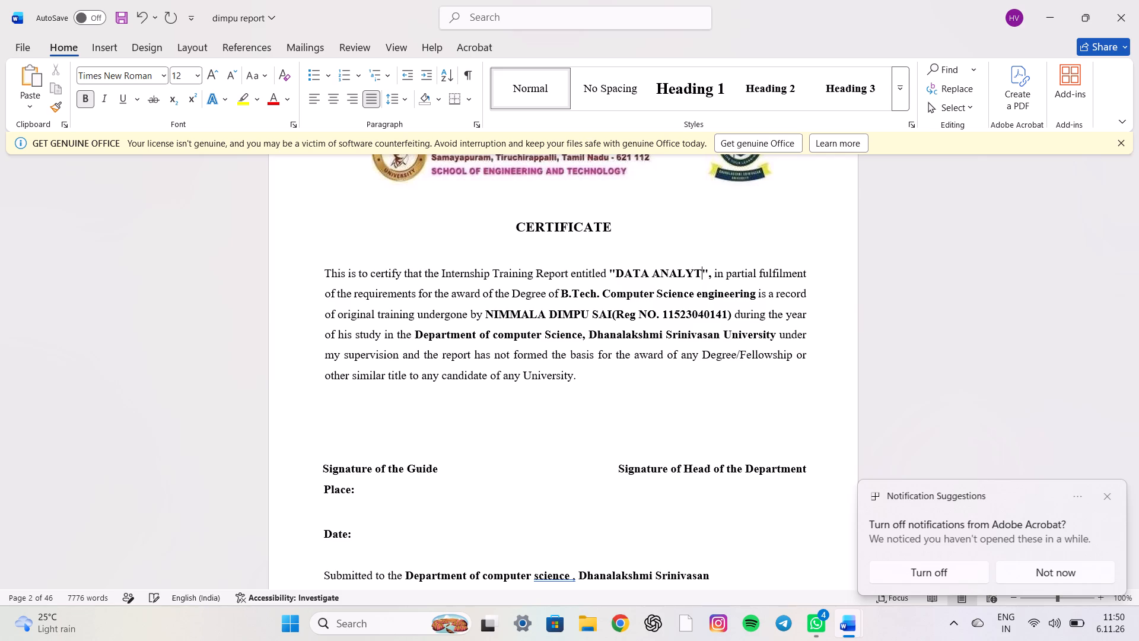
pyautogui.write('ICS')
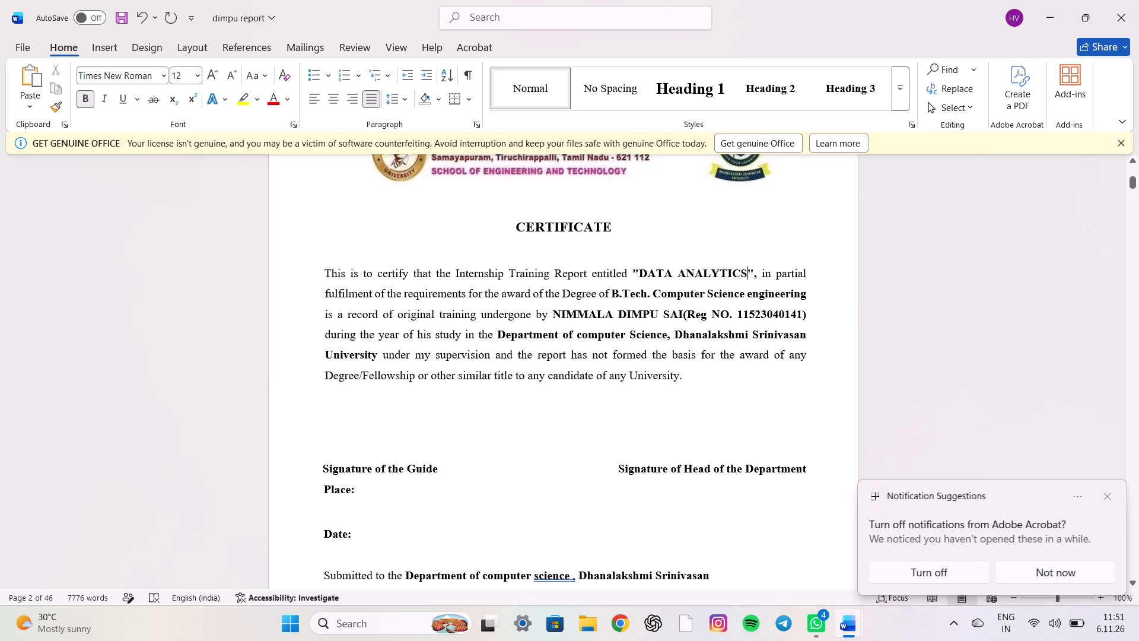
# Resize the Skillonex internship completion certificate picture on page 3 proportionally, making it slightly larger overall.
pyautogui.scroll(-2, 584, 372)
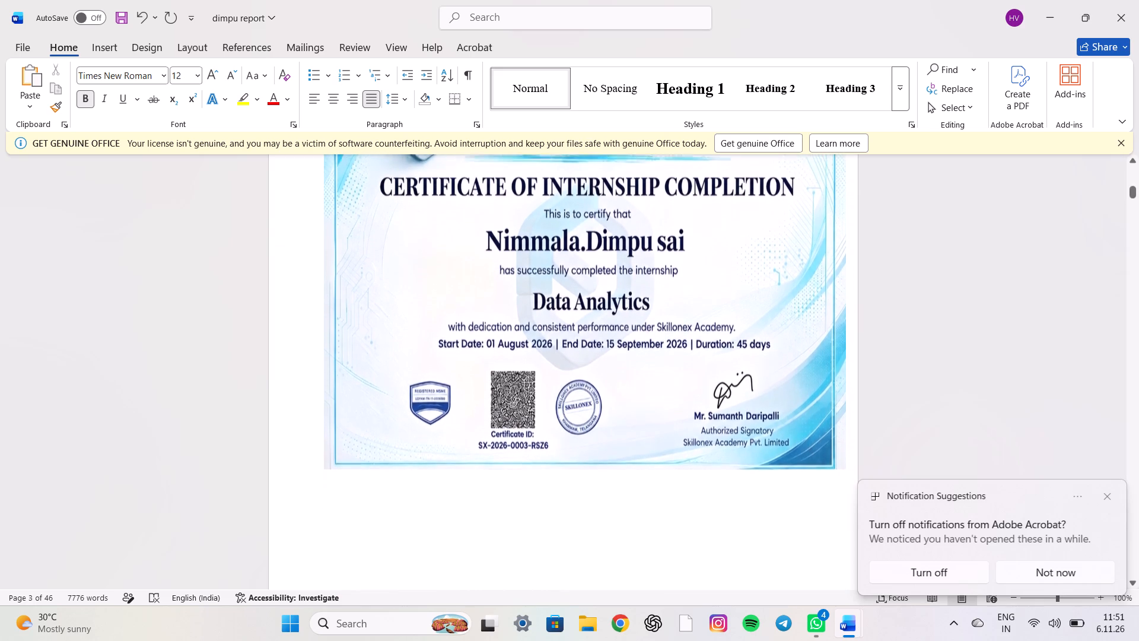
pyautogui.click(364, 395)
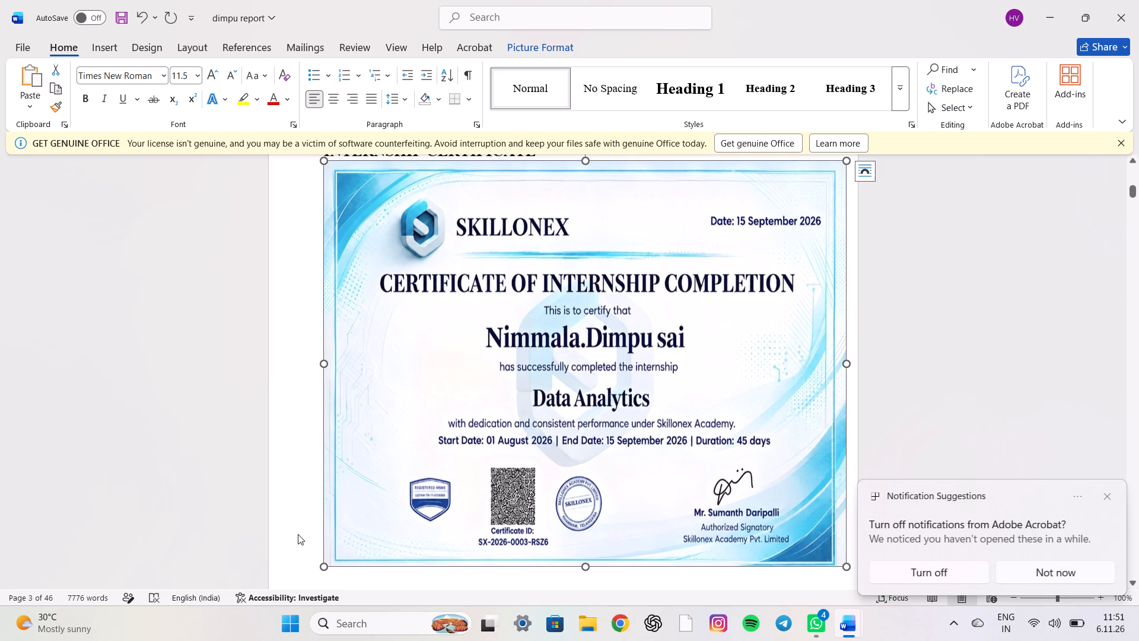
pyautogui.moveTo(326, 564); pyautogui.dragTo(332, 420)
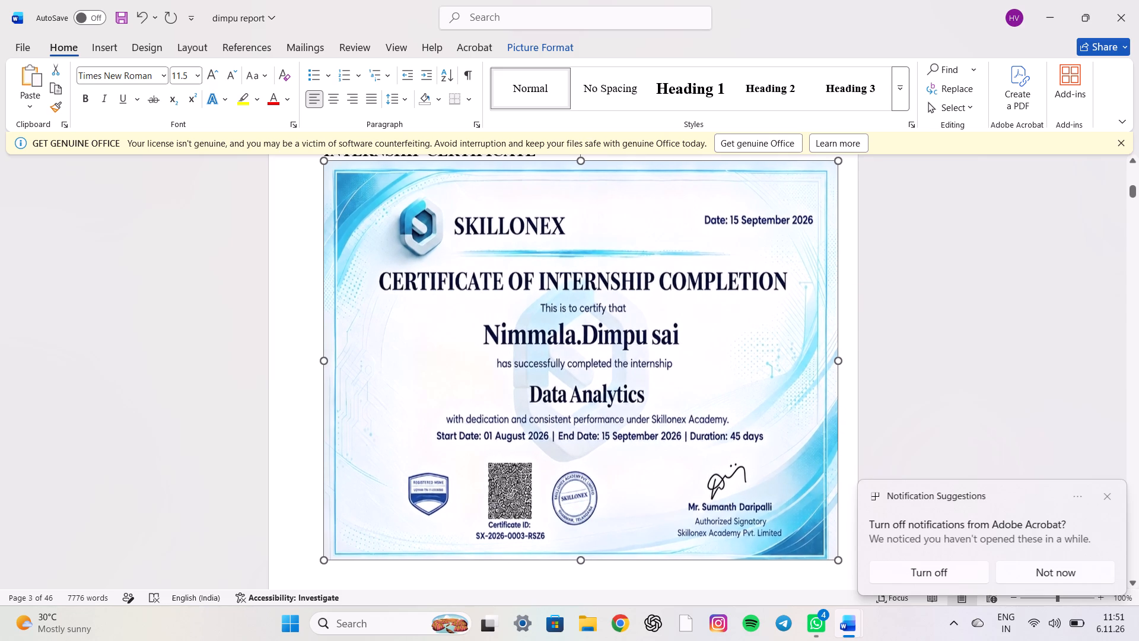
pyautogui.moveTo(332, 420); pyautogui.dragTo(323, 570)
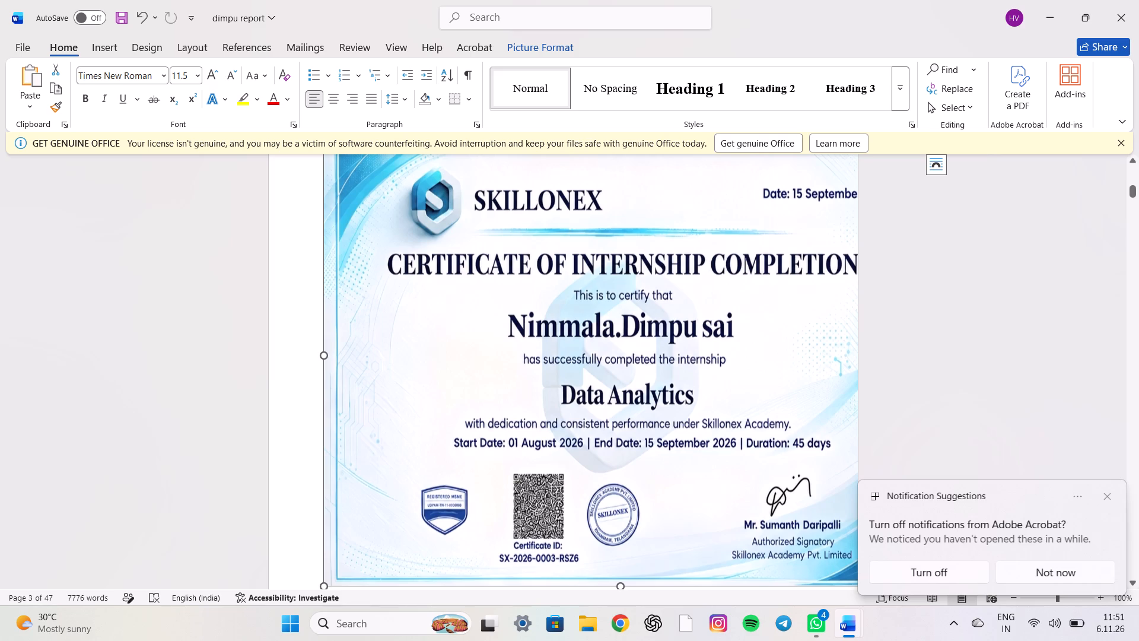
pyautogui.click(326, 583)
pyautogui.moveTo(326, 583); pyautogui.dragTo(342, 479)
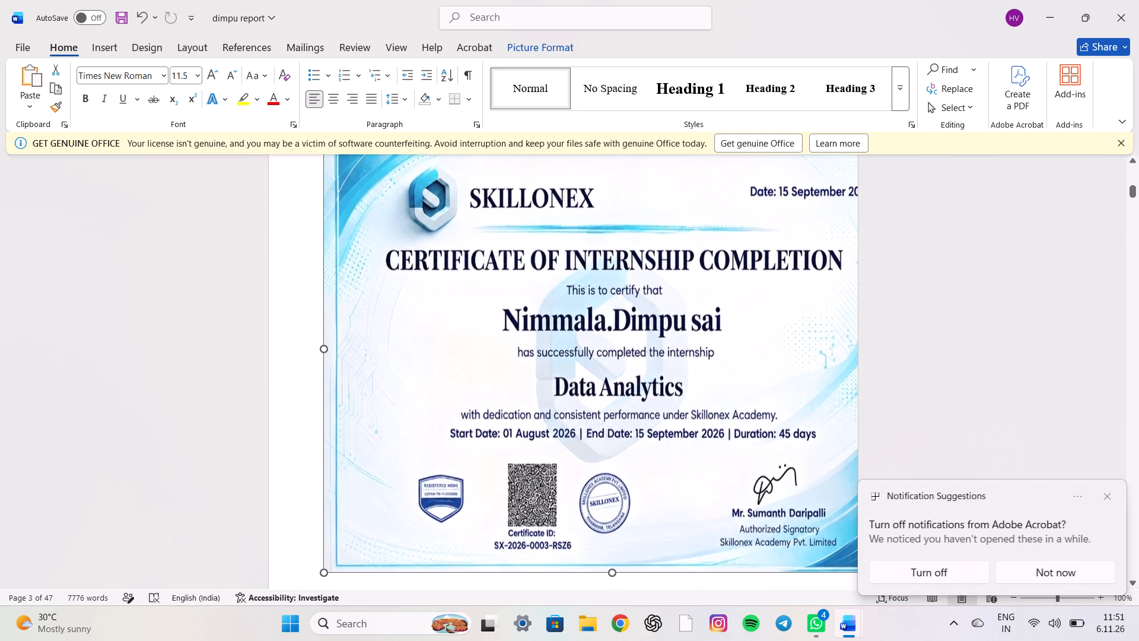
pyautogui.moveTo(342, 479); pyautogui.dragTo(342, 447)
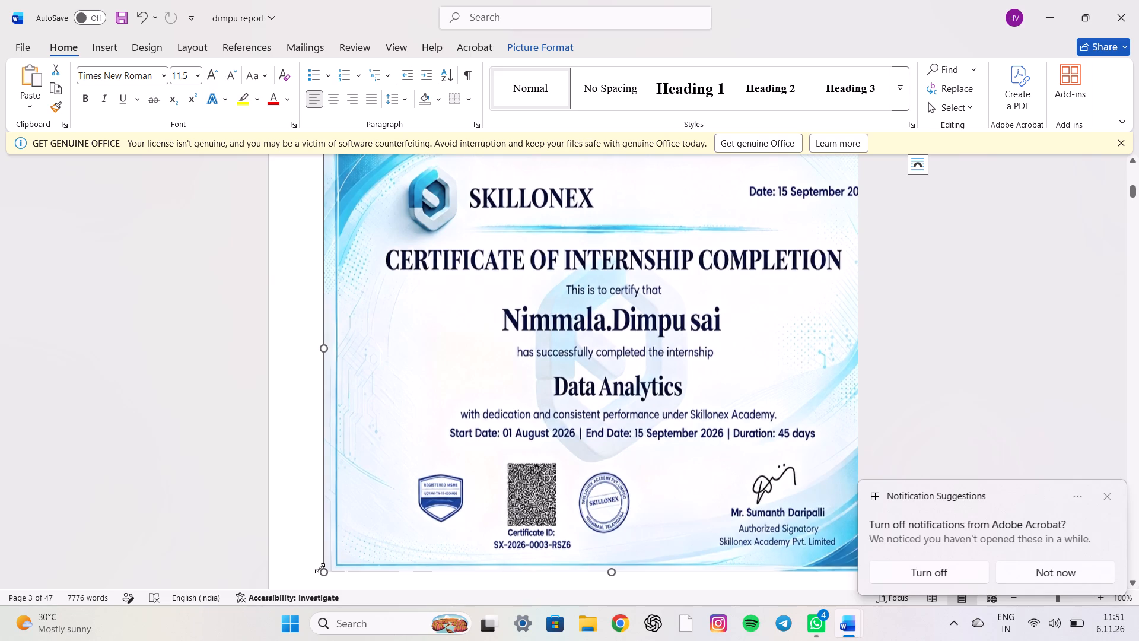
pyautogui.moveTo(320, 568); pyautogui.dragTo(329, 529)
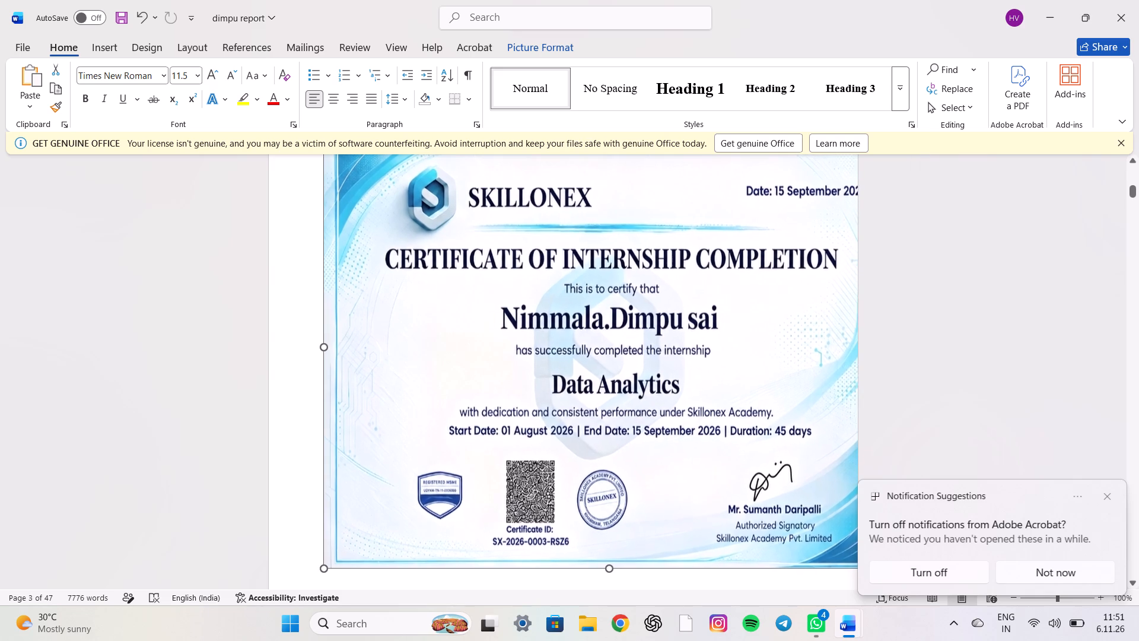
pyautogui.moveTo(329, 529); pyautogui.dragTo(334, 437)
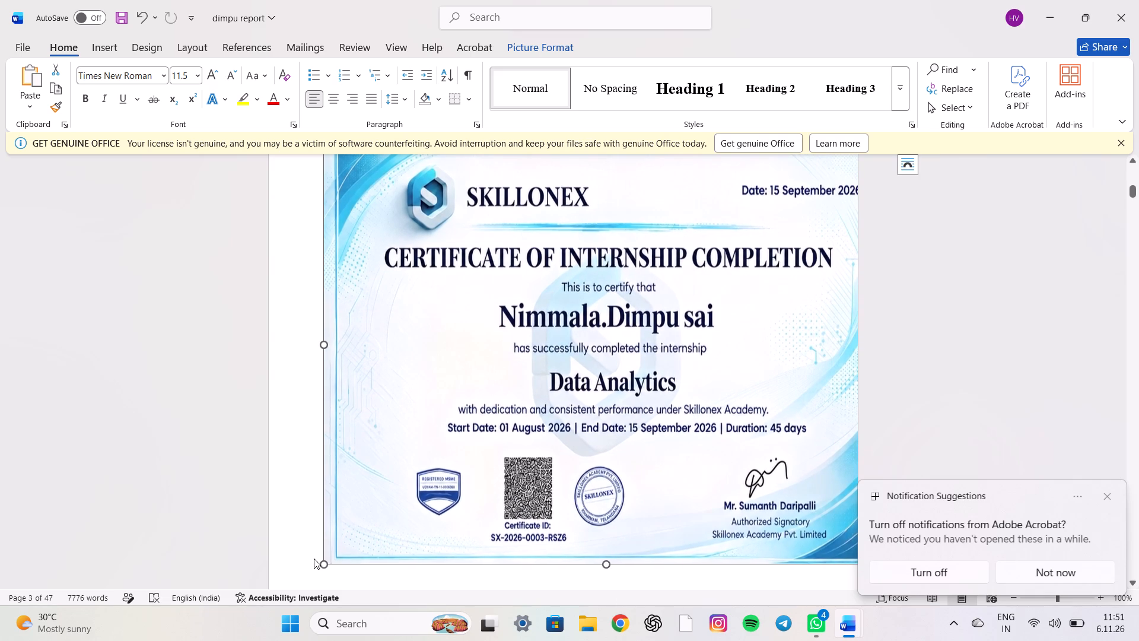
pyautogui.click(322, 561)
pyautogui.moveTo(322, 561); pyautogui.dragTo(335, 498)
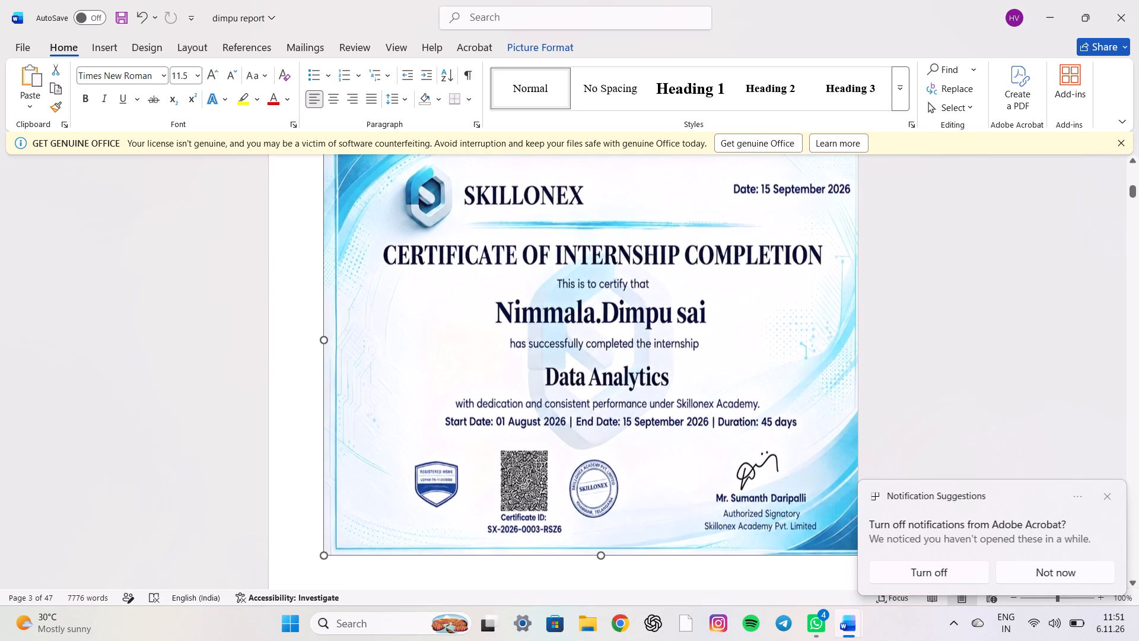
pyautogui.moveTo(335, 498); pyautogui.dragTo(337, 475)
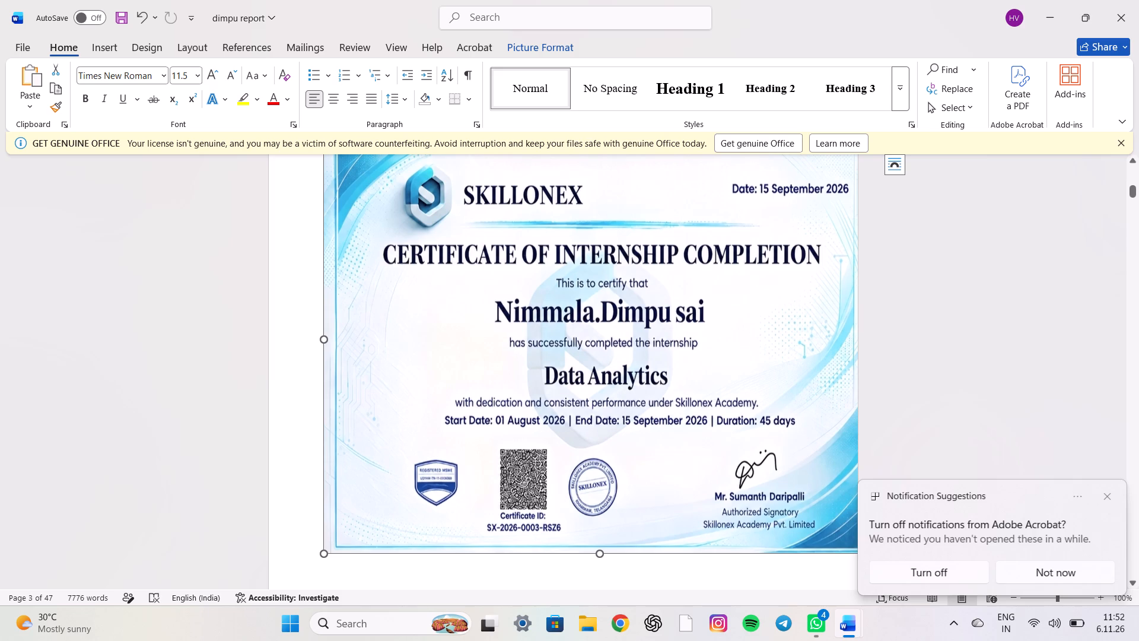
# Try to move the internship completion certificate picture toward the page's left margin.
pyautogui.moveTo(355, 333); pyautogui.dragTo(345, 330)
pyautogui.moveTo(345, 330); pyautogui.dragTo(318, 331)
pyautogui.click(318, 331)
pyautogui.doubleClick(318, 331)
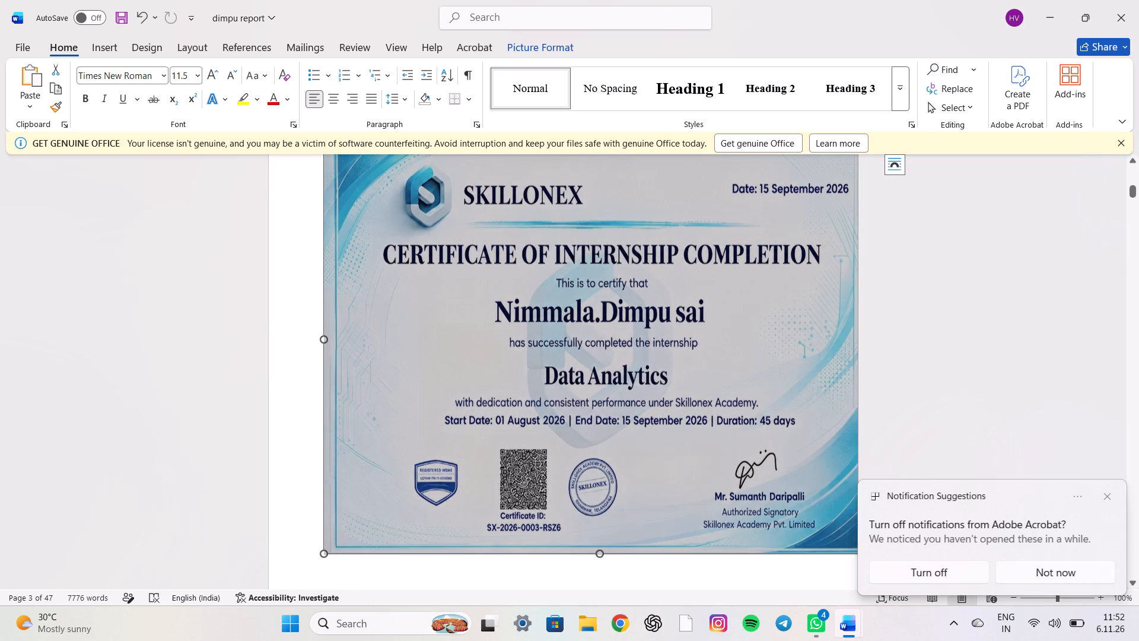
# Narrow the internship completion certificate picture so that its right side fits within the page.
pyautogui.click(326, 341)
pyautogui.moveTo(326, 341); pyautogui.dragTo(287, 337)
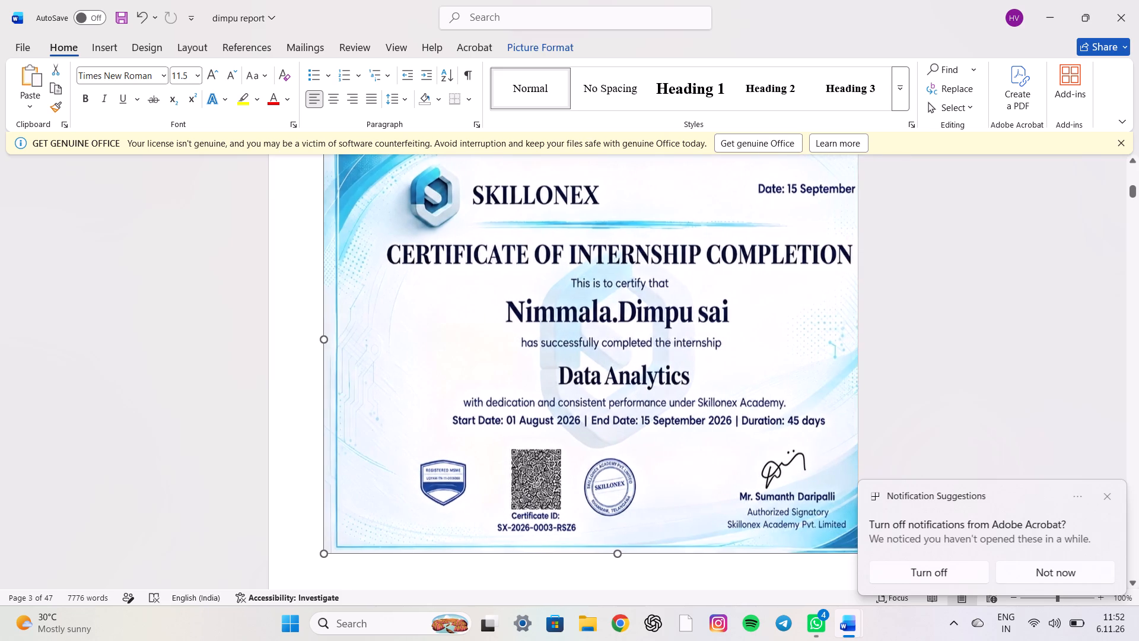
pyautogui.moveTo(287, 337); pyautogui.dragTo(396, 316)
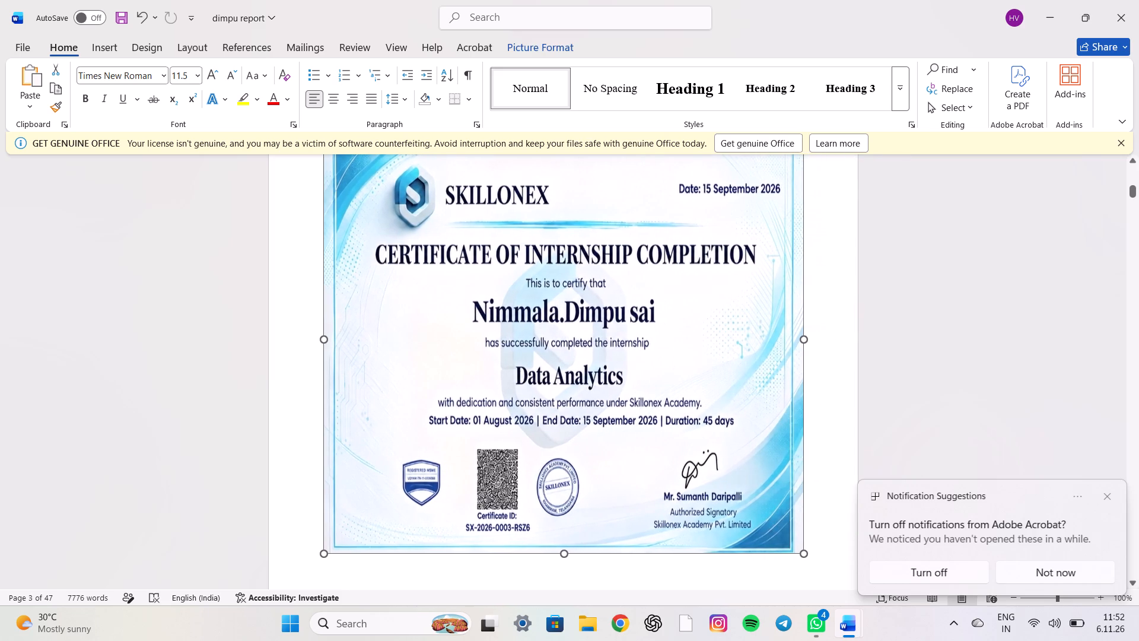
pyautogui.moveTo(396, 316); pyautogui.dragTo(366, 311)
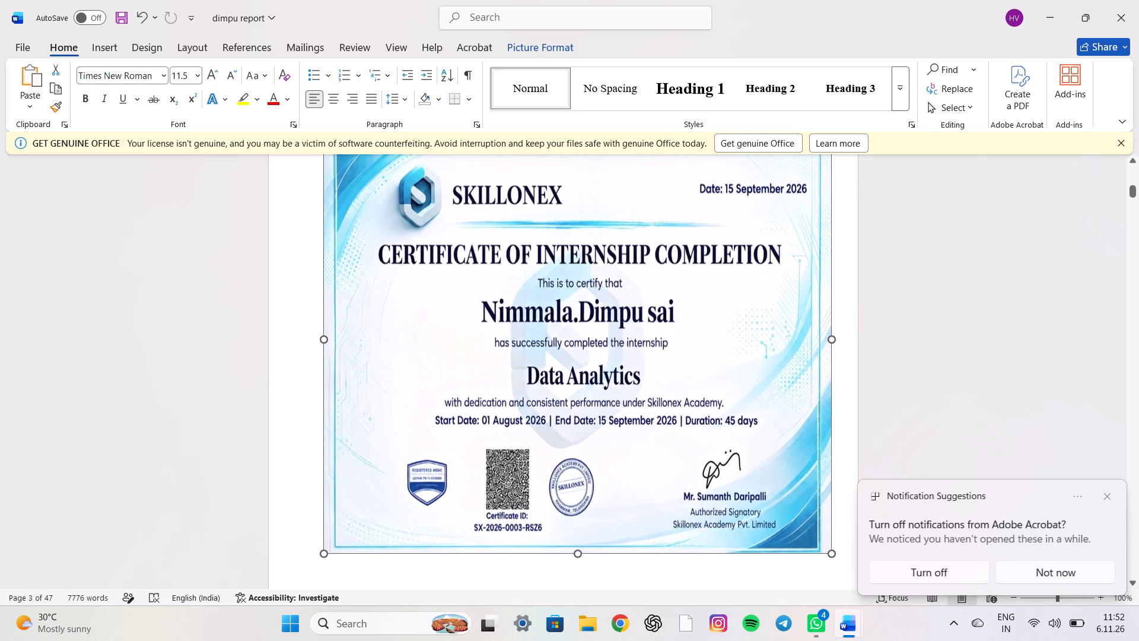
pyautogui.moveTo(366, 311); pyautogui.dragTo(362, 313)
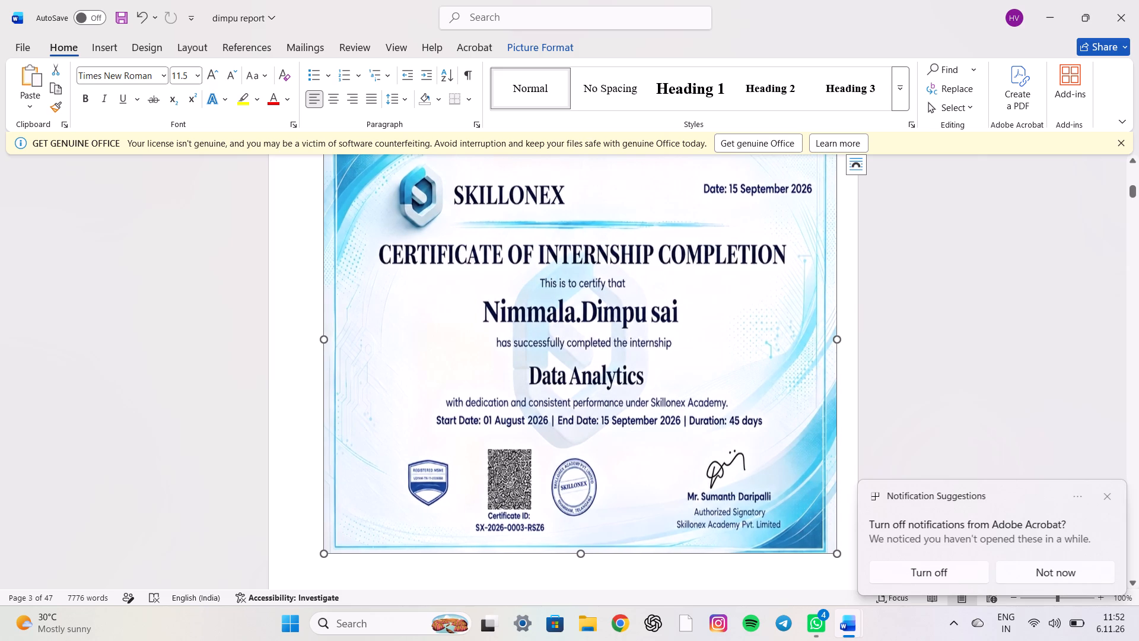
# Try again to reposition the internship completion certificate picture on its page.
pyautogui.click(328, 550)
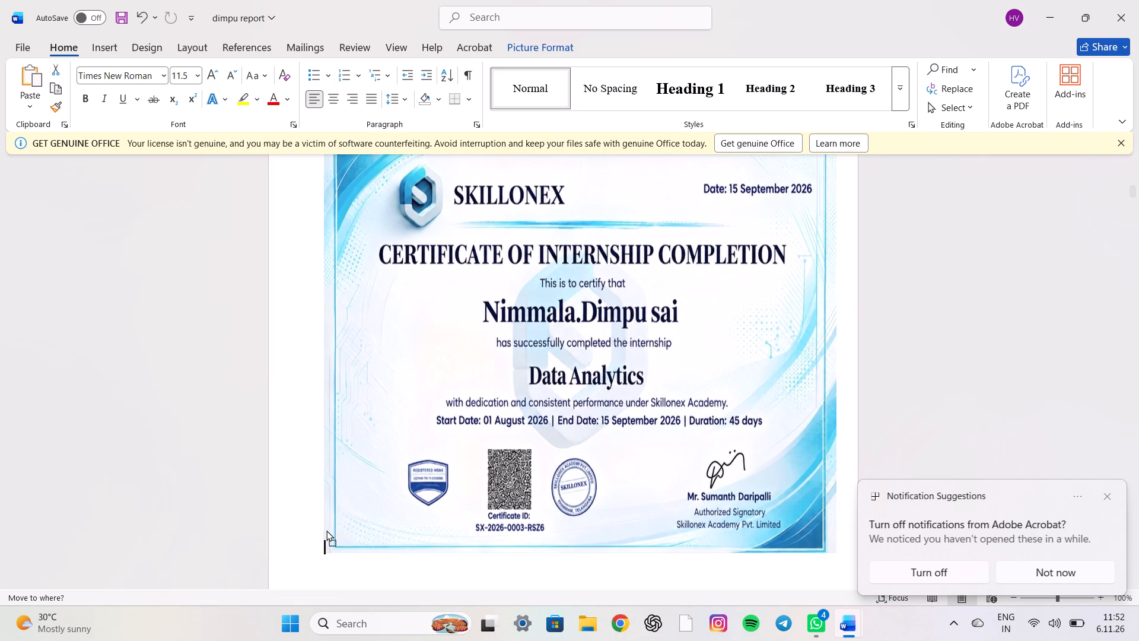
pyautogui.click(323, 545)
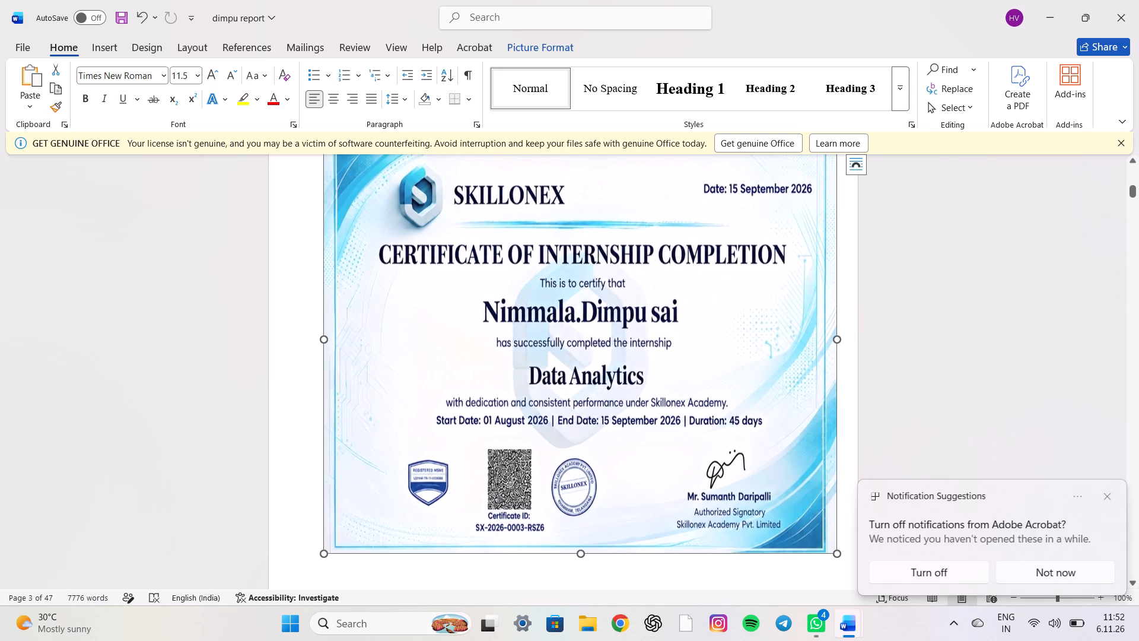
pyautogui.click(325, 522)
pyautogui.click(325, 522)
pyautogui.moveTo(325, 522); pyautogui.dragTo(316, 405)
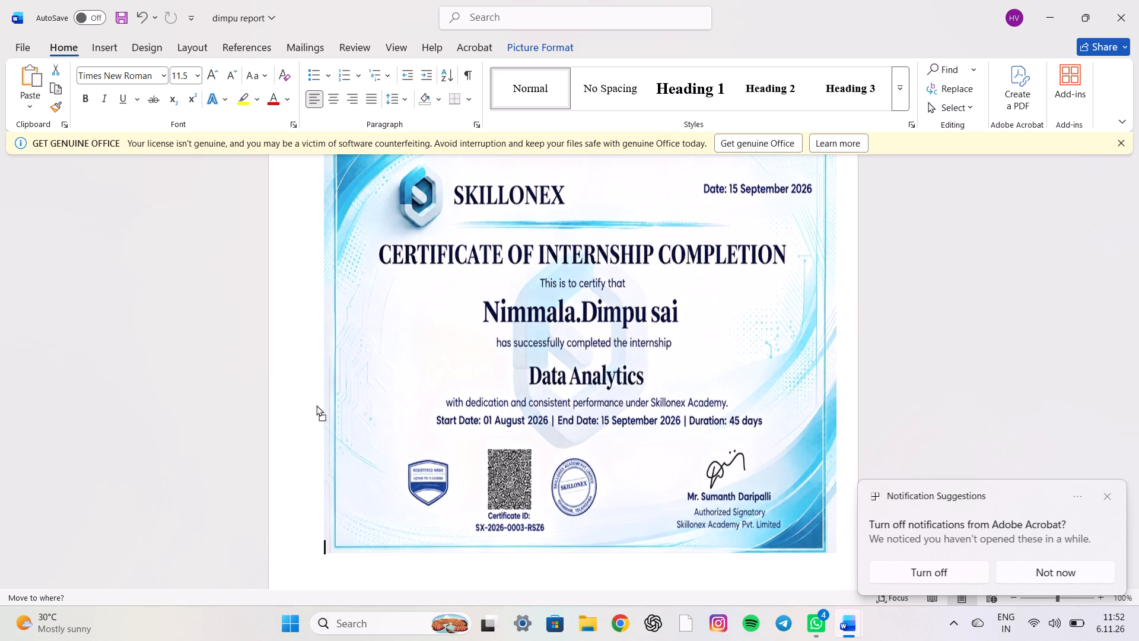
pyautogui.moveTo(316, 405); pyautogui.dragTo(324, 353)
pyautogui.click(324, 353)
# Narrow the internship completion certificate picture on page 3 so that it fits between the page's text margins.
pyautogui.moveTo(322, 340); pyautogui.dragTo(289, 316)
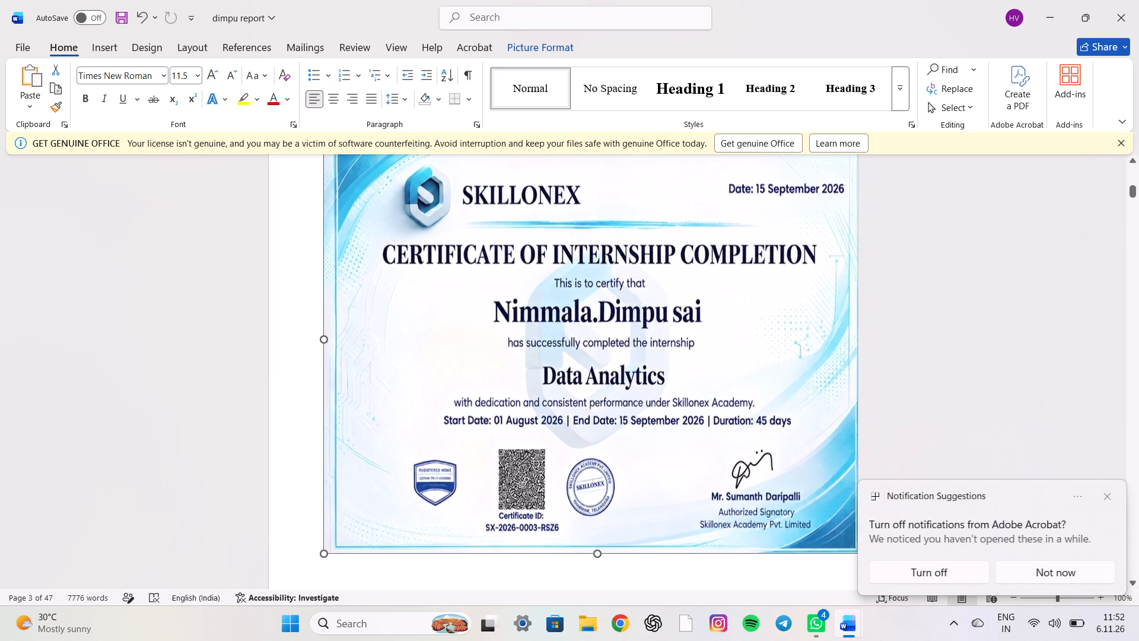
pyautogui.moveTo(289, 316); pyautogui.dragTo(354, 335)
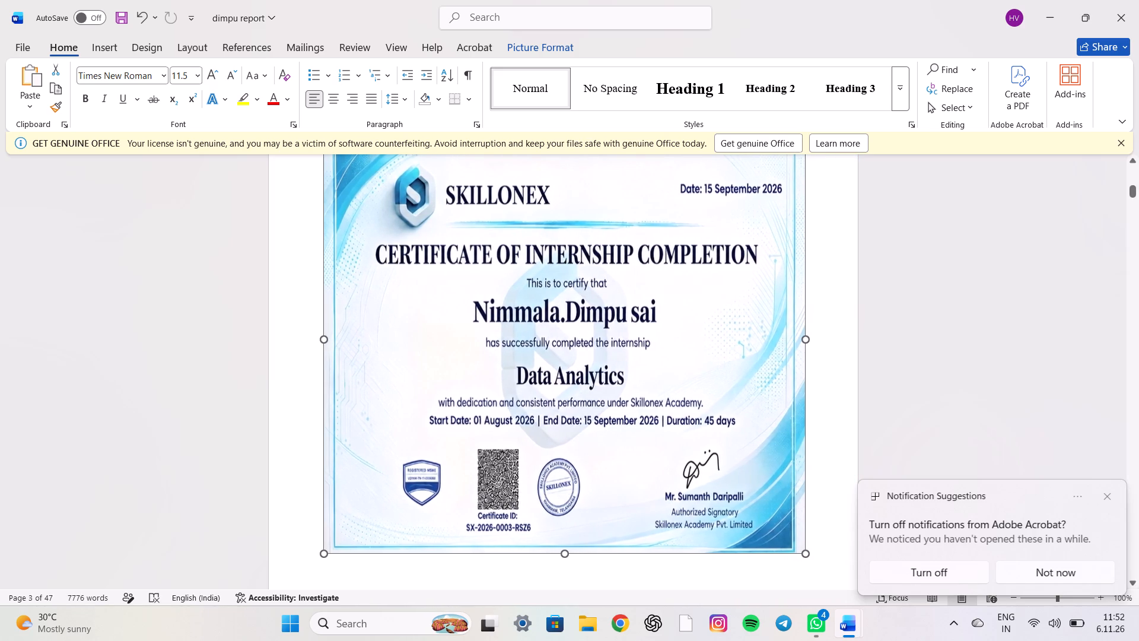
pyautogui.moveTo(354, 335); pyautogui.dragTo(353, 335)
pyautogui.click(312, 541)
pyautogui.moveTo(312, 541); pyautogui.dragTo(315, 609)
pyautogui.click(315, 609)
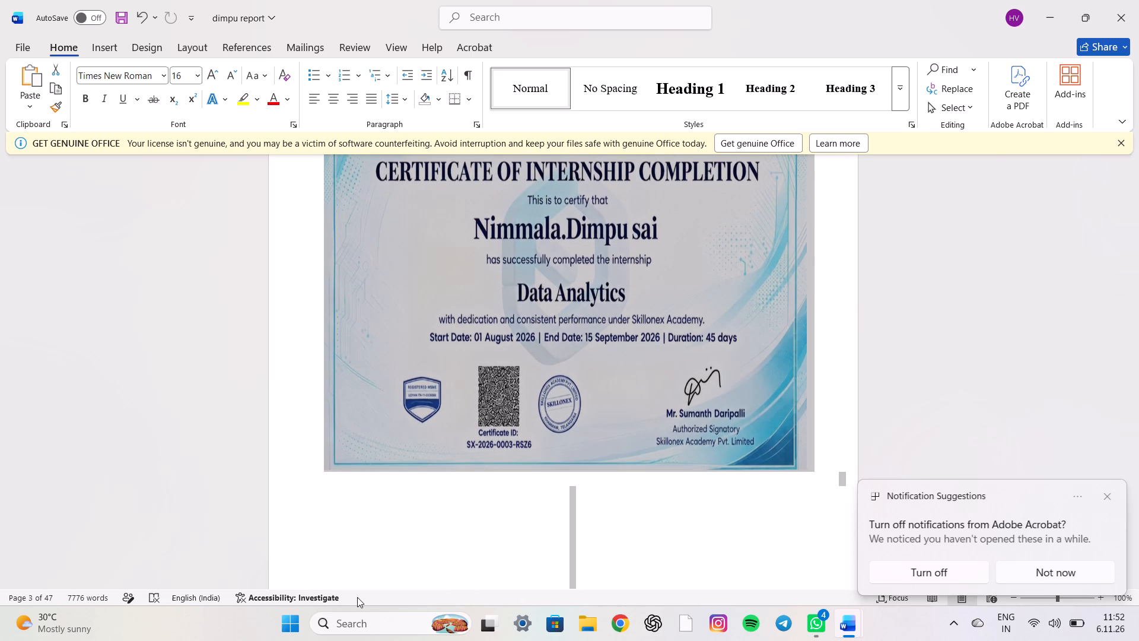
pyautogui.click(357, 597)
pyautogui.click(396, 486)
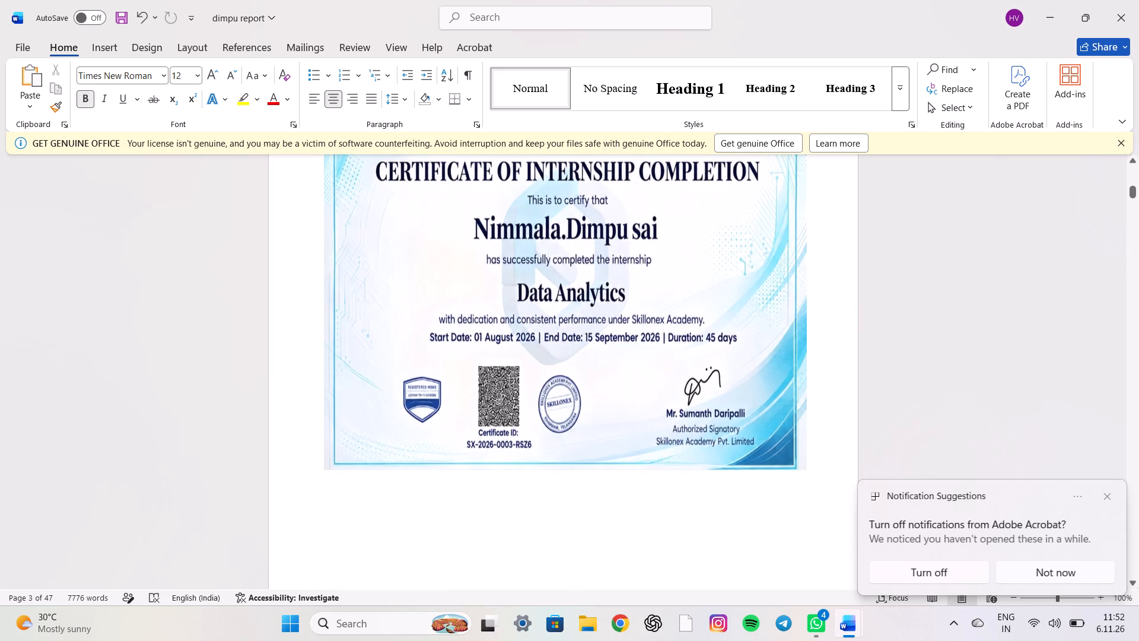
# Reduce the height of the internship completion certificate picture by moving its bottom edge upward, keeping its width.
pyautogui.click(518, 458)
pyautogui.moveTo(568, 467); pyautogui.dragTo(567, 410)
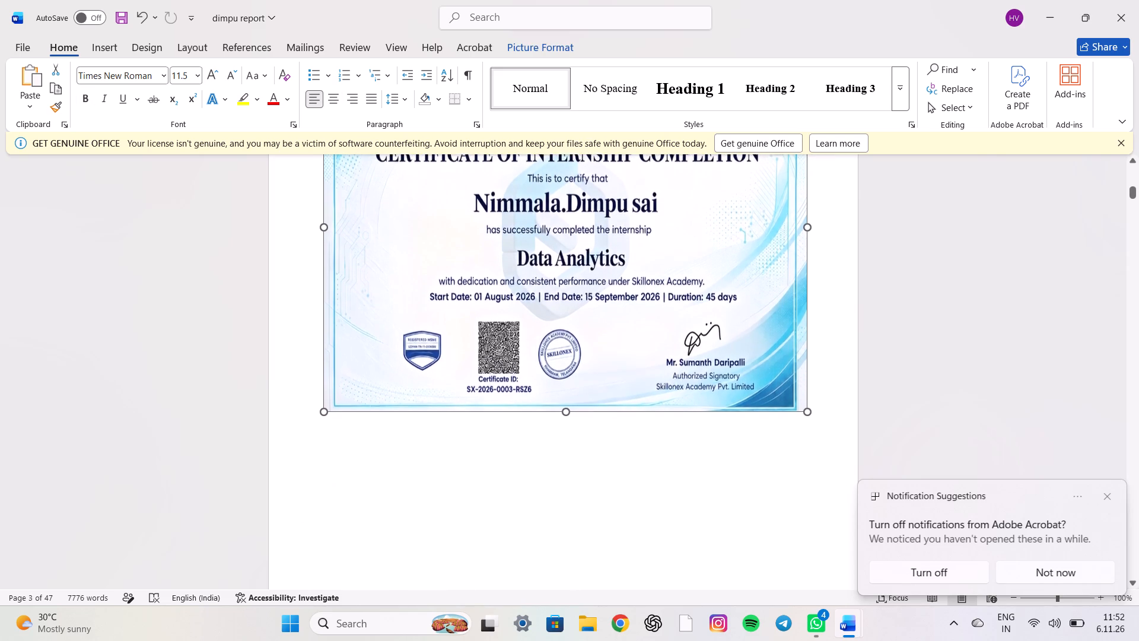
pyautogui.moveTo(567, 410); pyautogui.dragTo(567, 402)
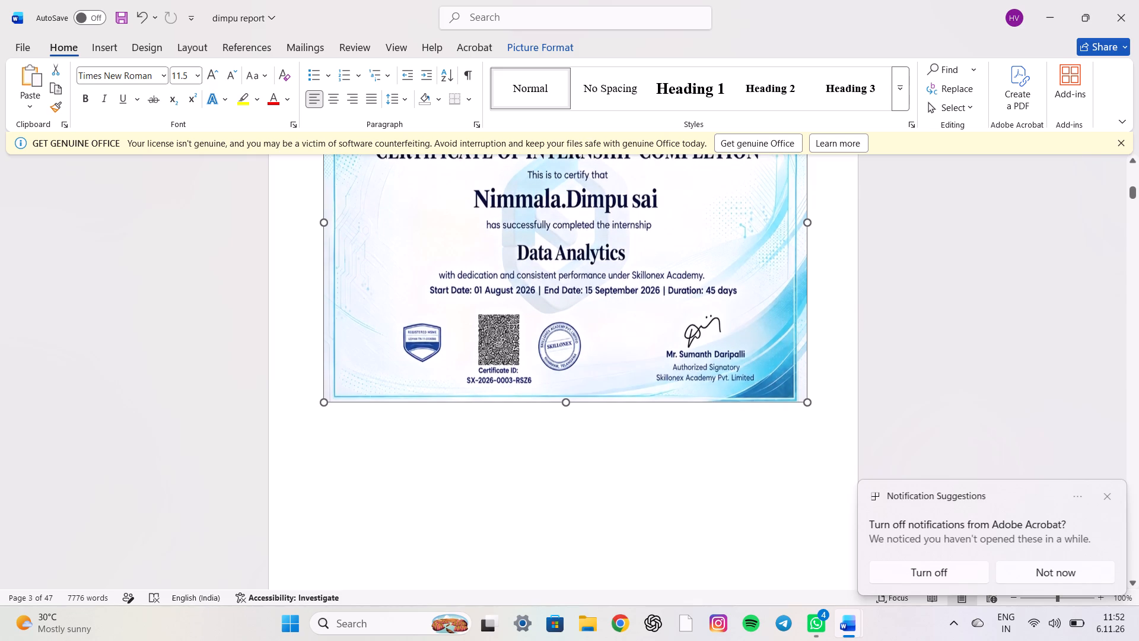
pyautogui.moveTo(567, 402); pyautogui.dragTo(568, 395)
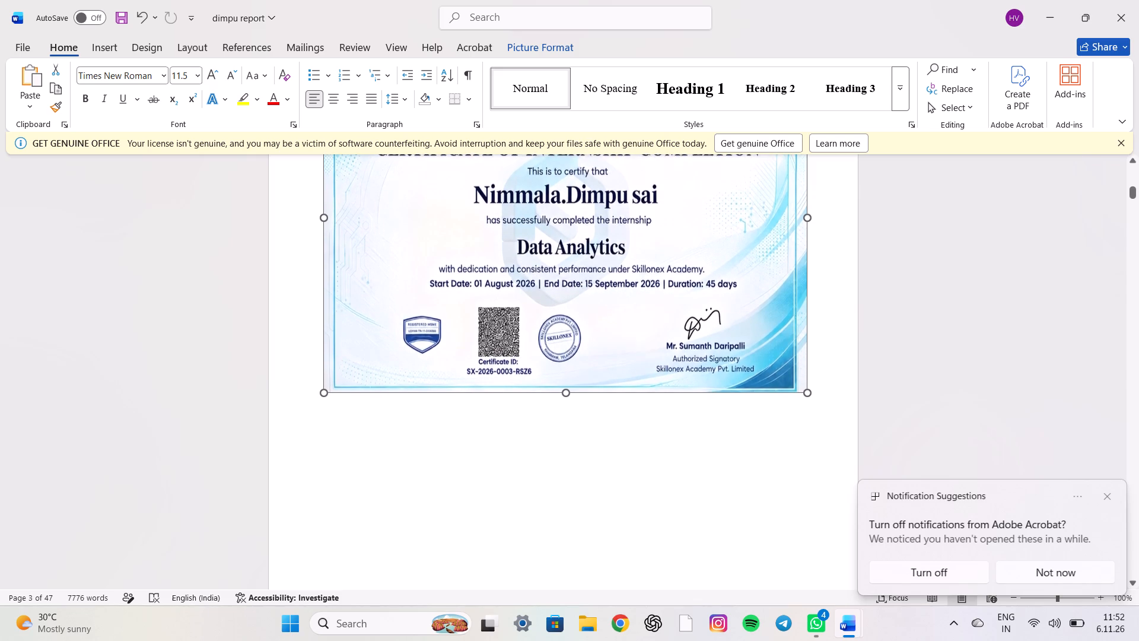
pyautogui.moveTo(568, 395); pyautogui.dragTo(590, 395)
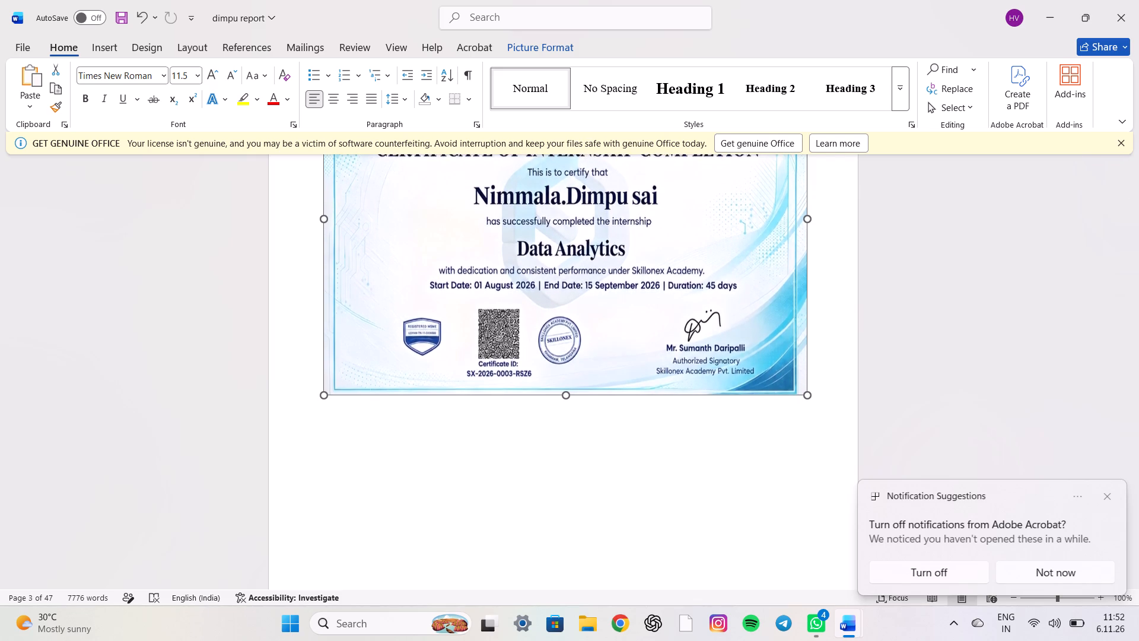
pyautogui.moveTo(590, 395); pyautogui.dragTo(589, 395)
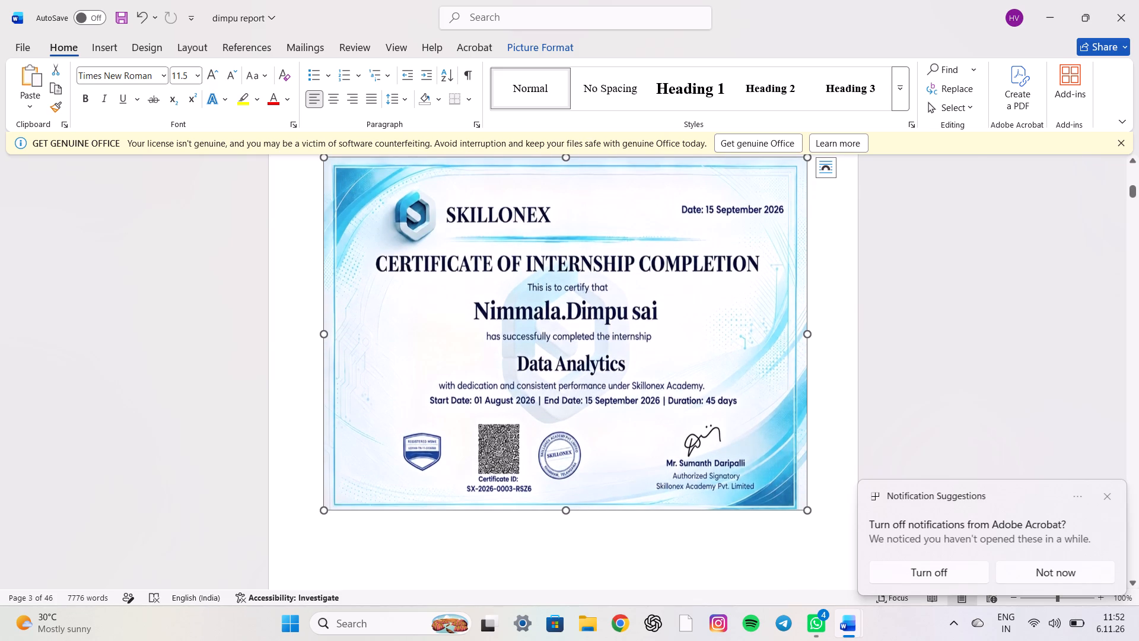
pyautogui.click(565, 512)
pyautogui.click(565, 512)
pyautogui.moveTo(565, 512); pyautogui.dragTo(569, 477)
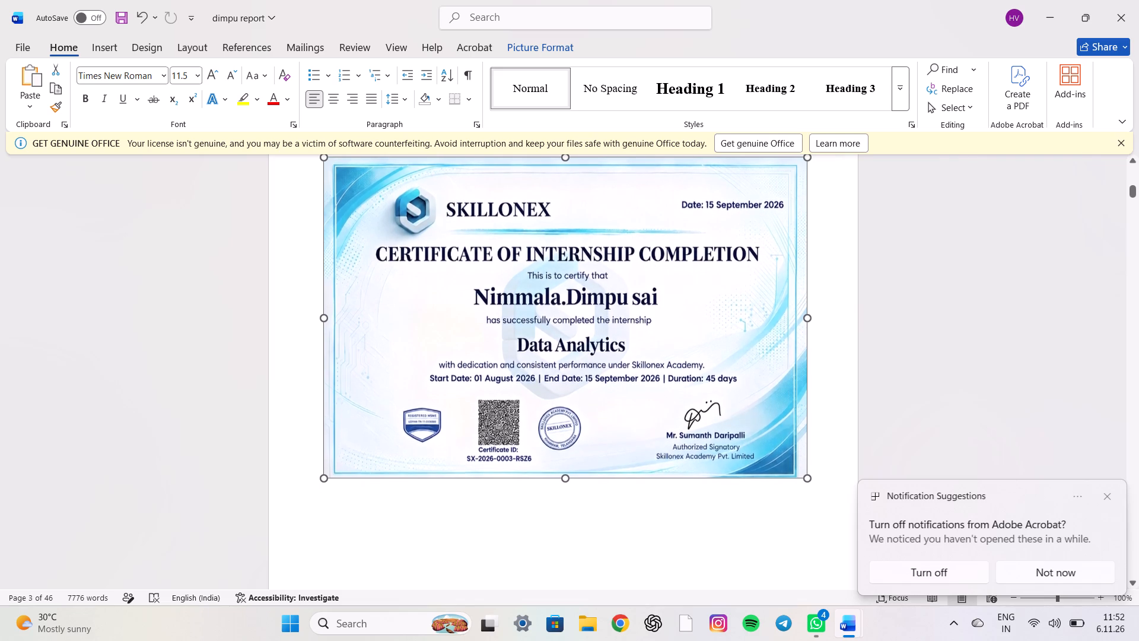
pyautogui.moveTo(569, 477); pyautogui.dragTo(570, 478)
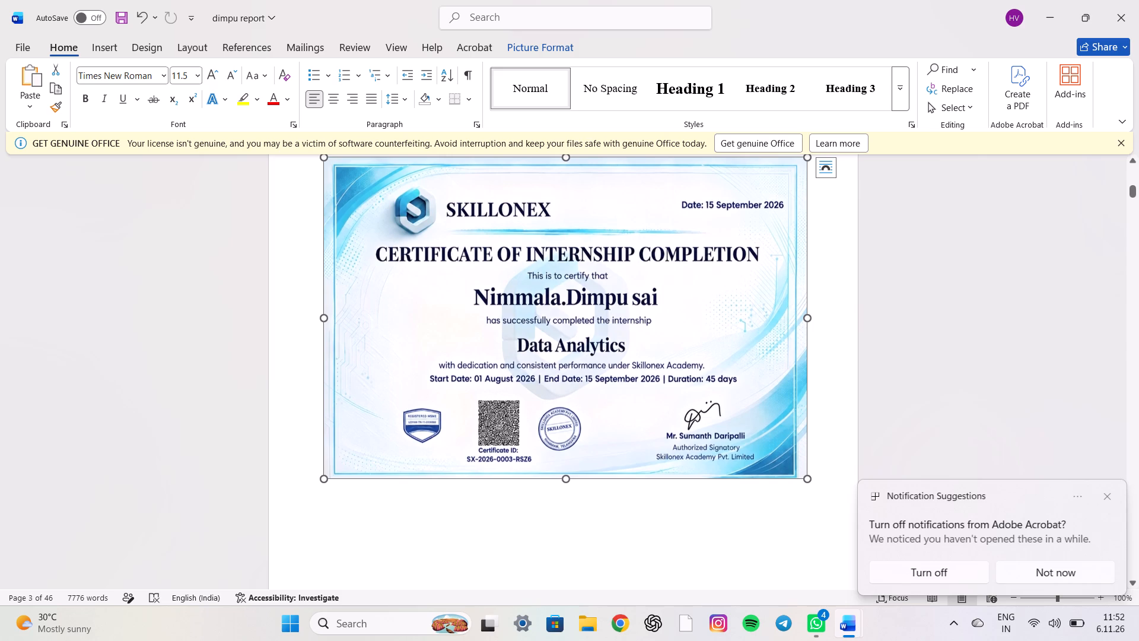
# Change the report title in the Declaration paragraph on page 4 to "DATA ANALYTICS".
pyautogui.scroll(-1, 720, 506)
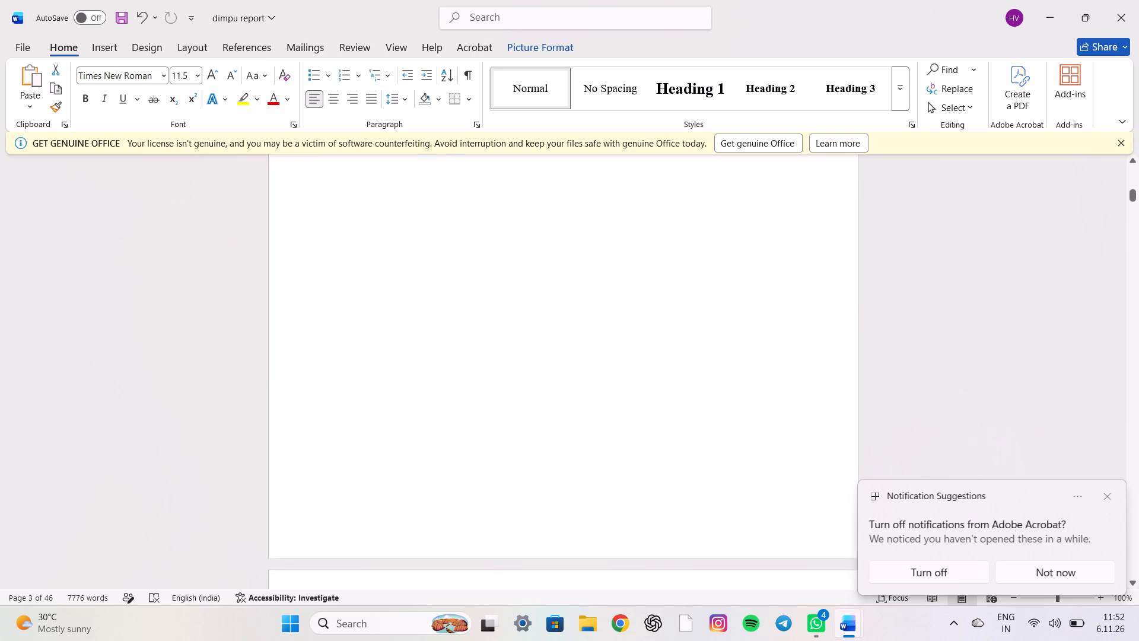
pyautogui.scroll(-2, 720, 506)
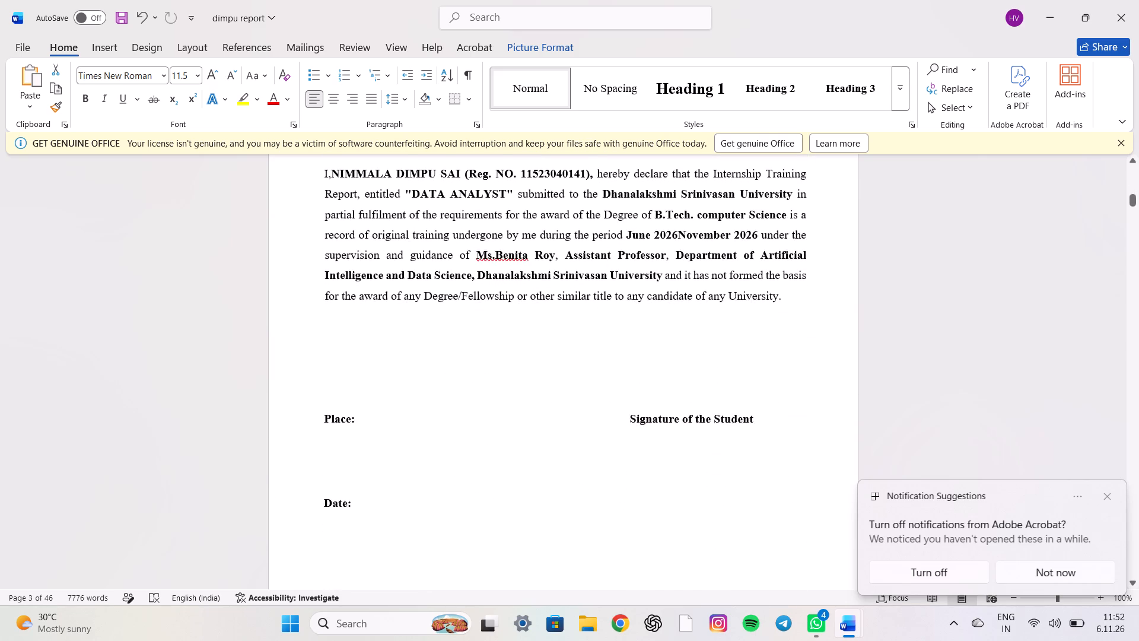
pyautogui.scroll(-1, 720, 506)
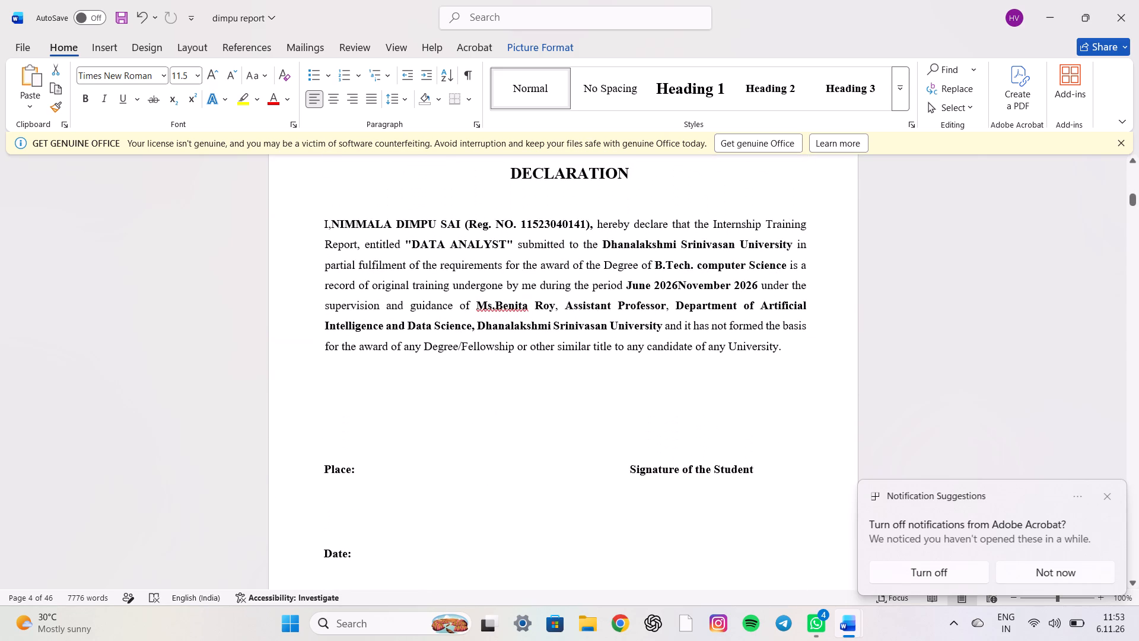
pyautogui.click(504, 244)
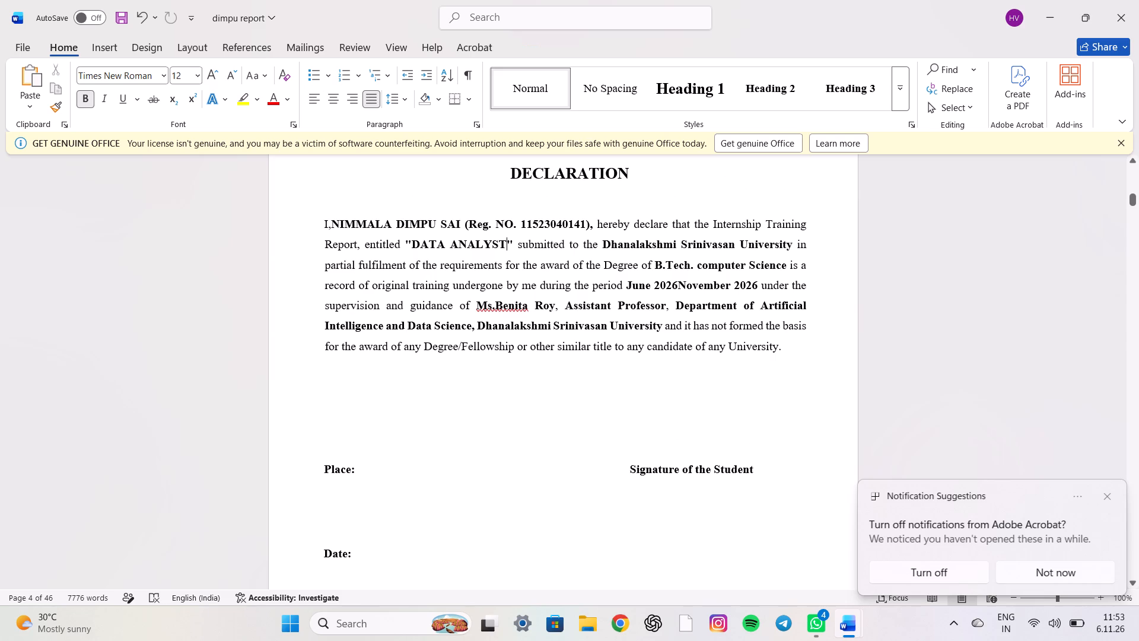
pyautogui.press('BackSpace')
pyautogui.press('BackSpace')
pyautogui.scroll(1, 504, 242)
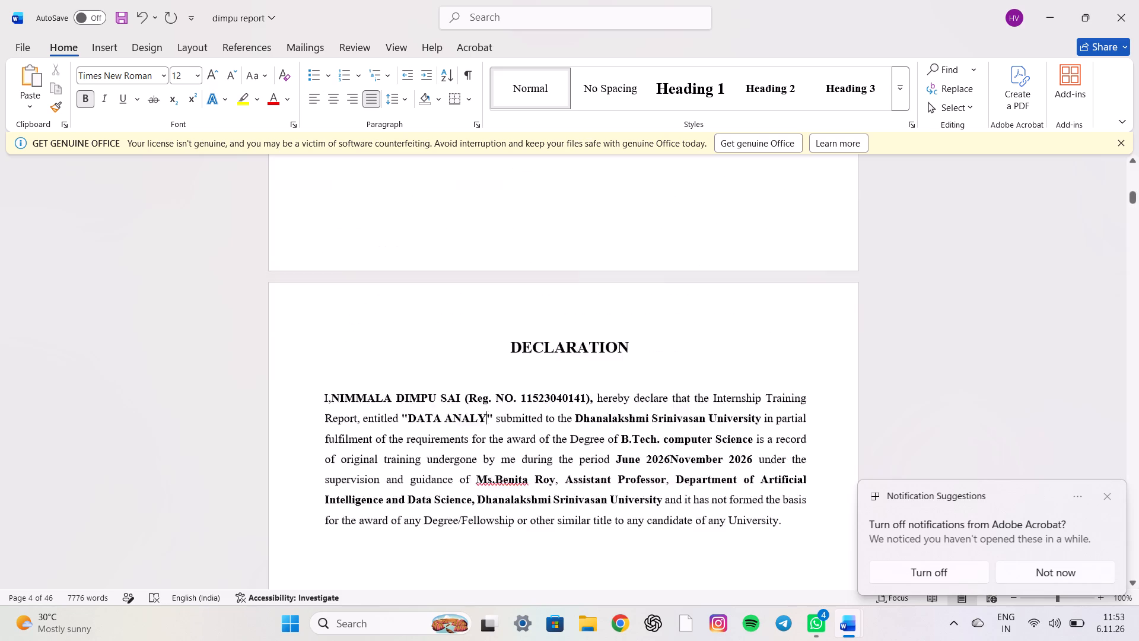
pyautogui.scroll(1, 504, 242)
pyautogui.scroll(-1, 504, 242)
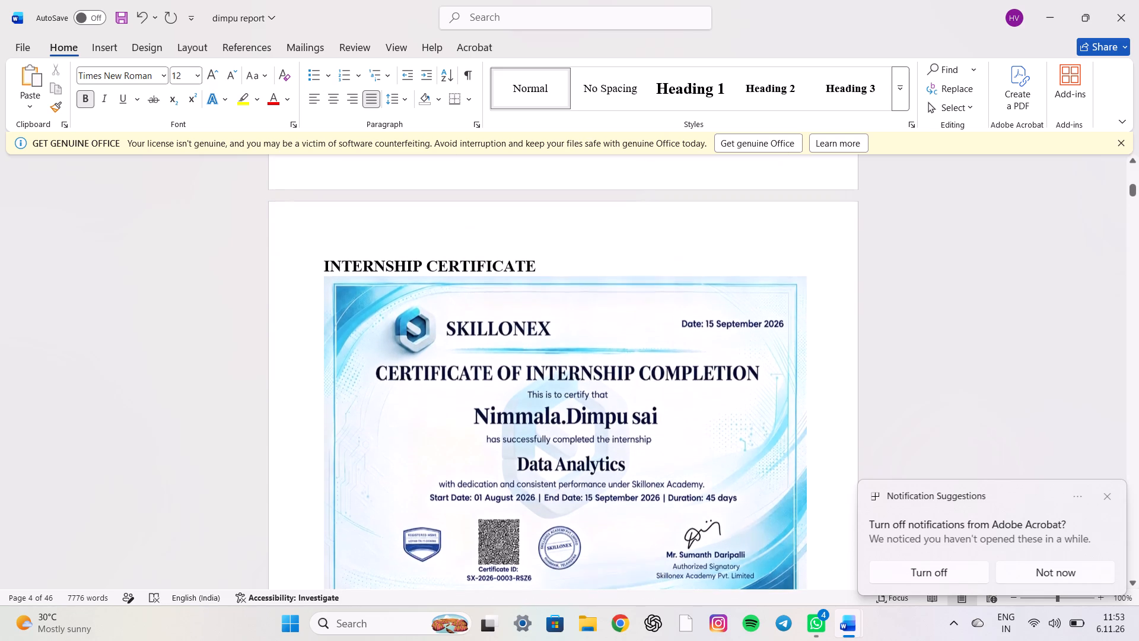
pyautogui.scroll(-2, 504, 242)
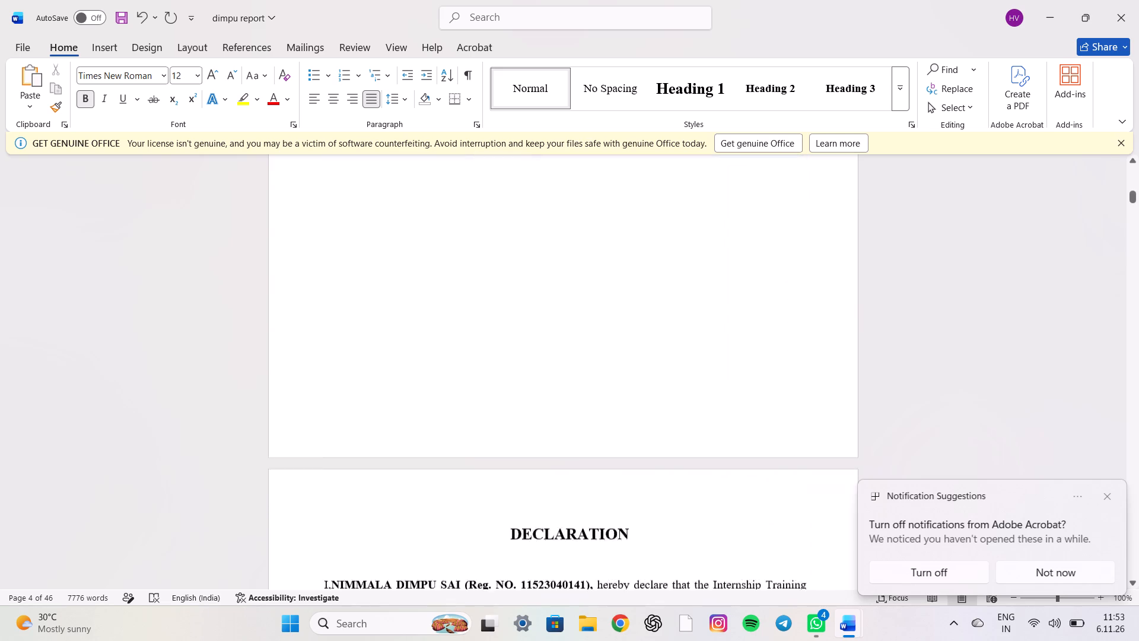
pyautogui.scroll(-1, 504, 242)
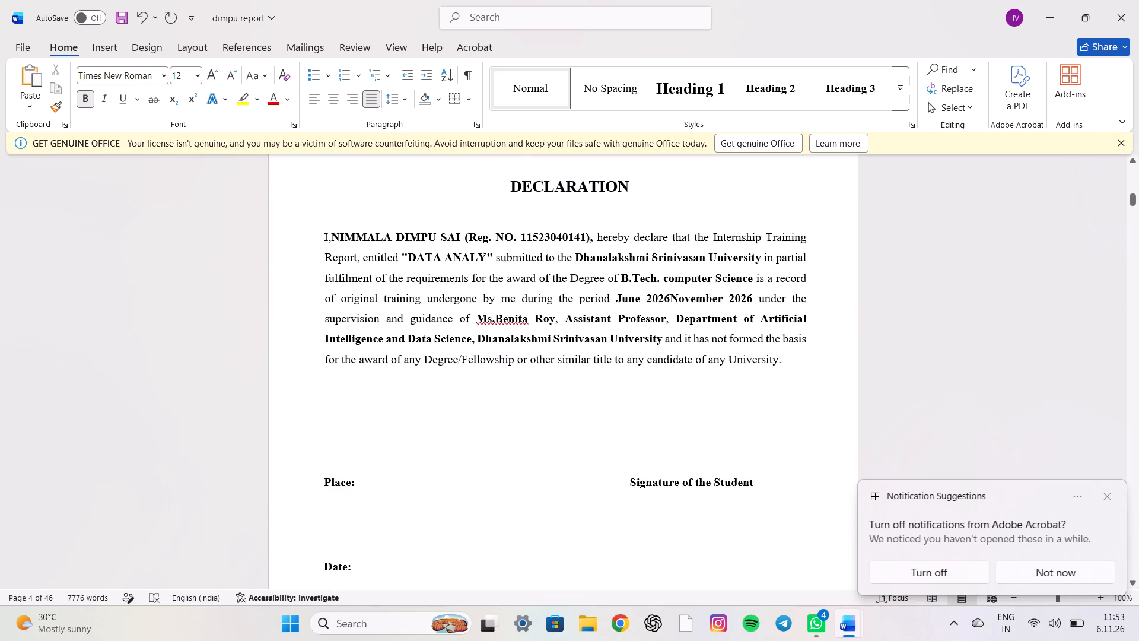
pyautogui.write('TICS')
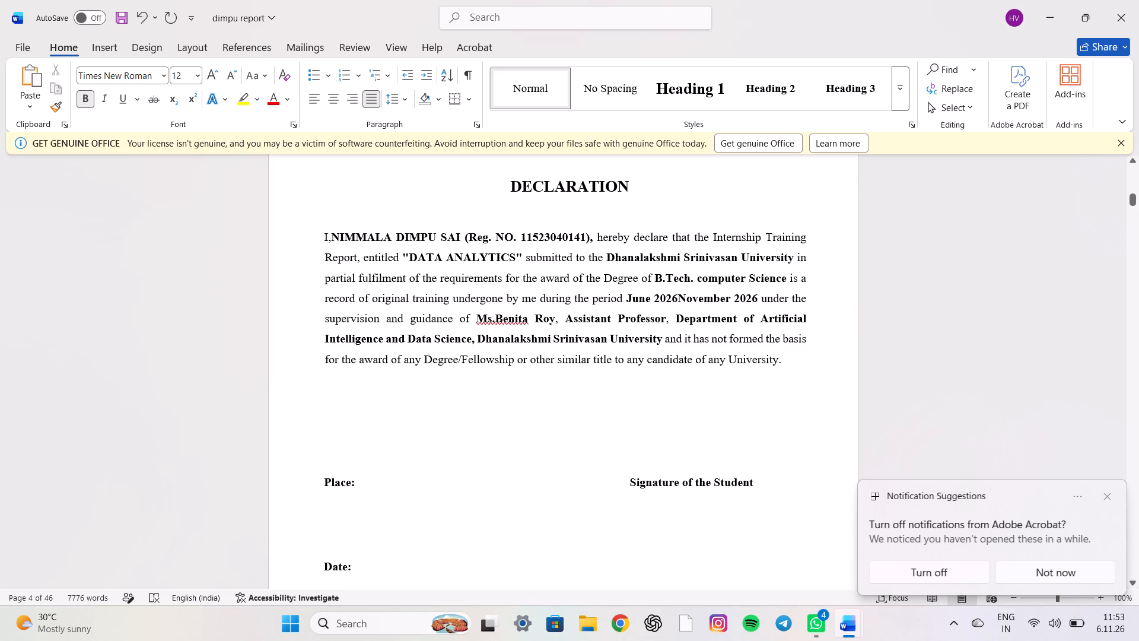
# Copy the phrase "Computer Science engineering" from the Certificate page's paragraph.
pyautogui.scroll(1, 515, 299)
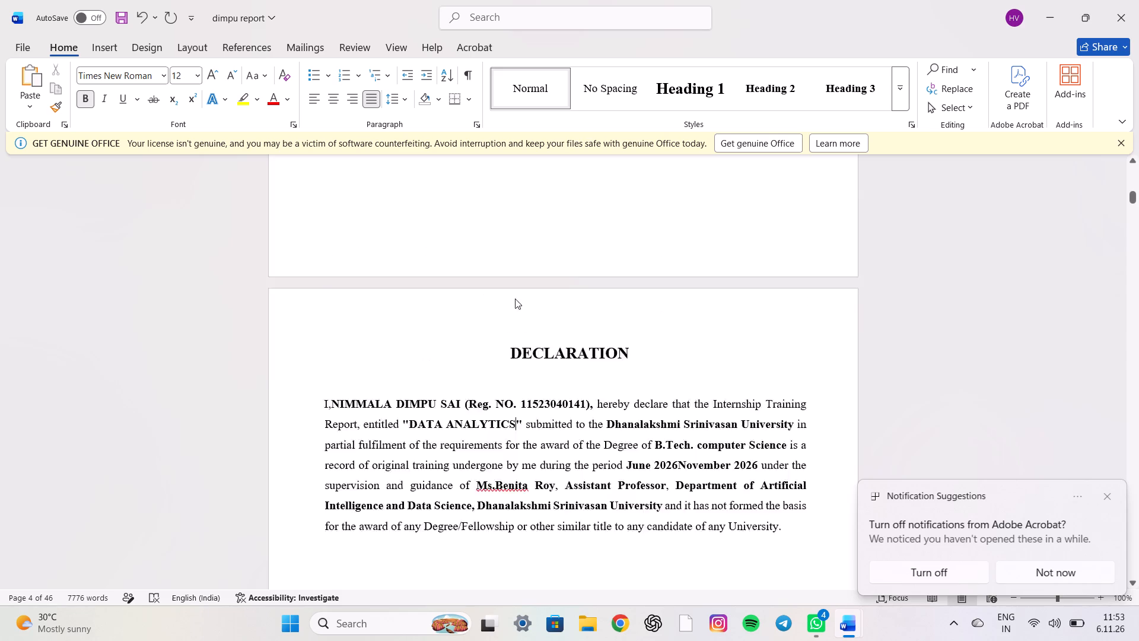
pyautogui.scroll(5, 515, 299)
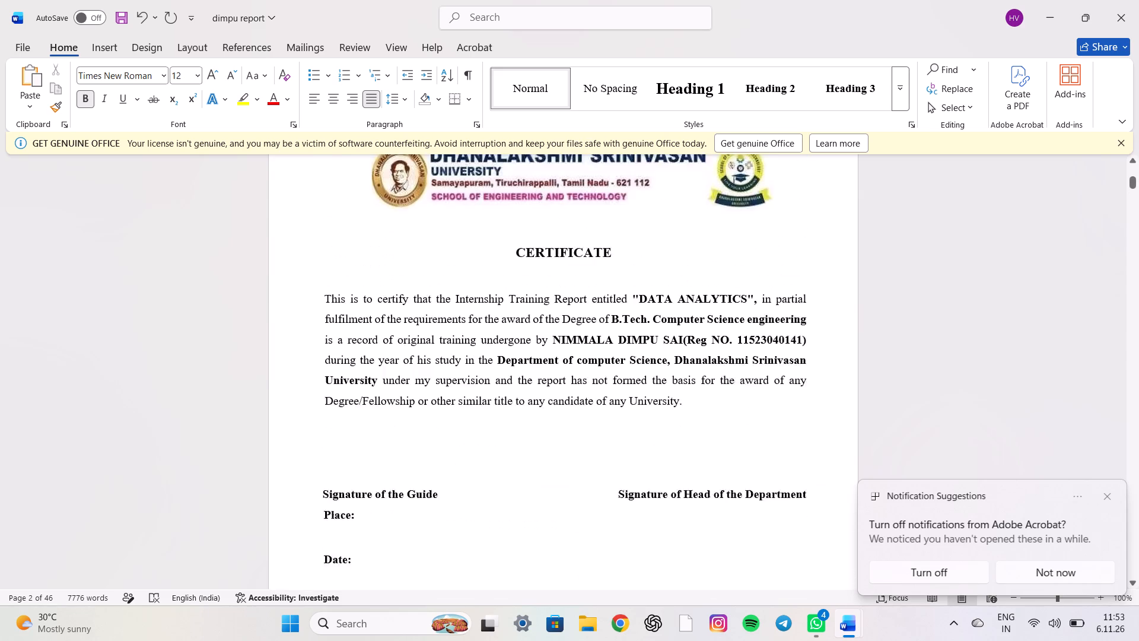
pyautogui.scroll(2, 515, 299)
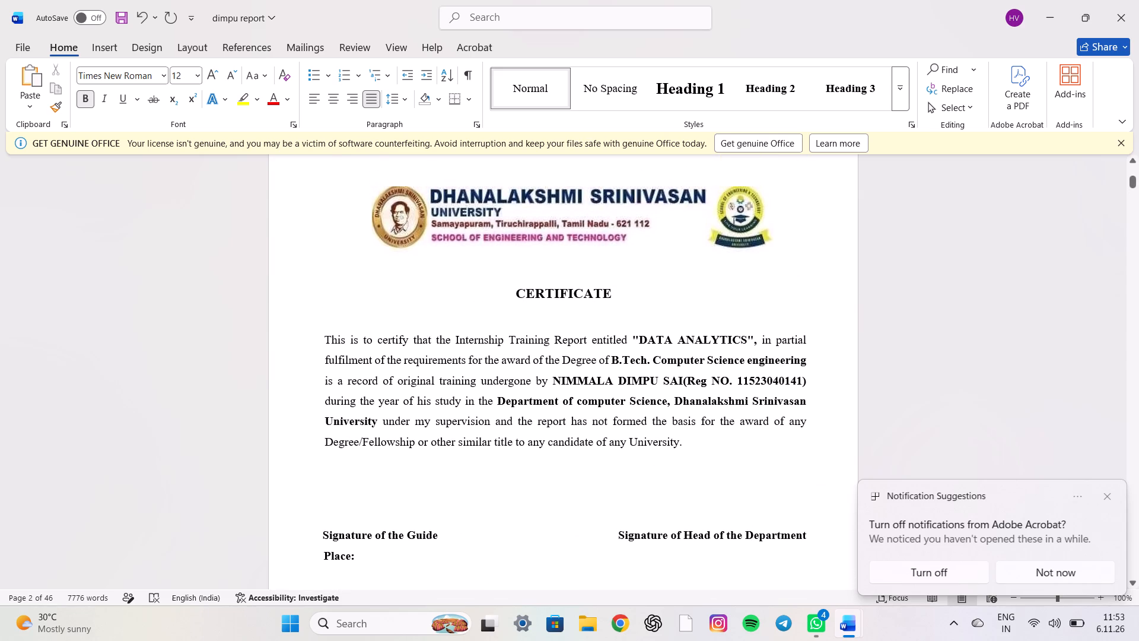
pyautogui.click(652, 358)
pyautogui.moveTo(652, 358); pyautogui.dragTo(661, 357)
pyautogui.moveTo(661, 357); pyautogui.dragTo(906, 356)
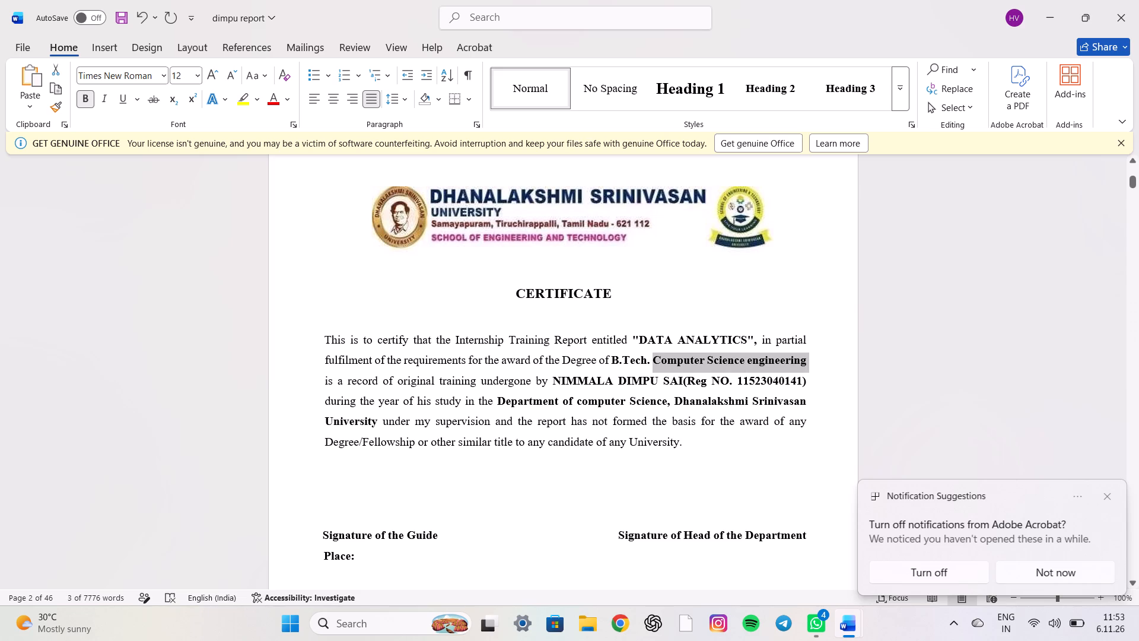
pyautogui.hotkey('ctrl', 'c')
# Delete "of Artificial Intelligence and Data Science" after the word "Department" in the Declaration paragraph.
pyautogui.scroll(-1, 887, 426)
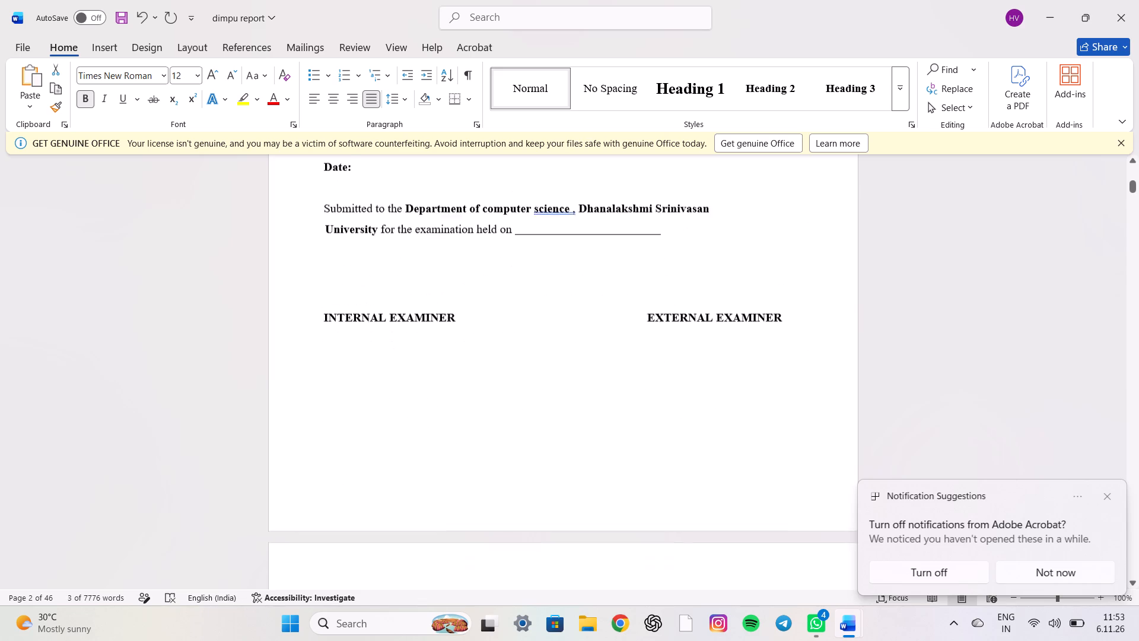
pyautogui.scroll(-1, 887, 426)
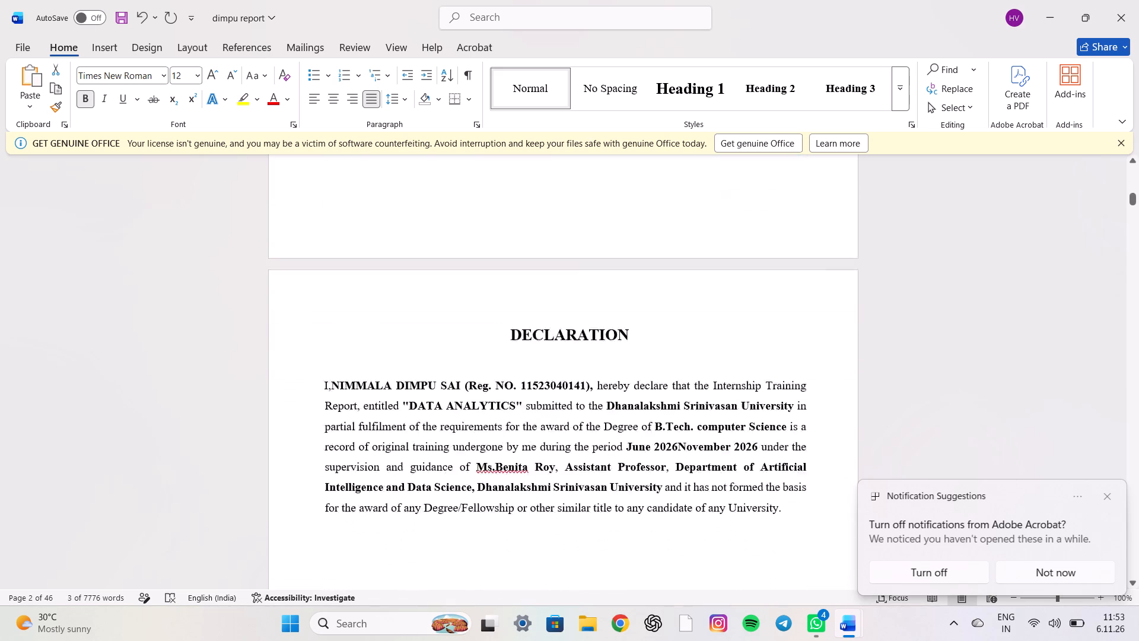
pyautogui.scroll(-1, 887, 426)
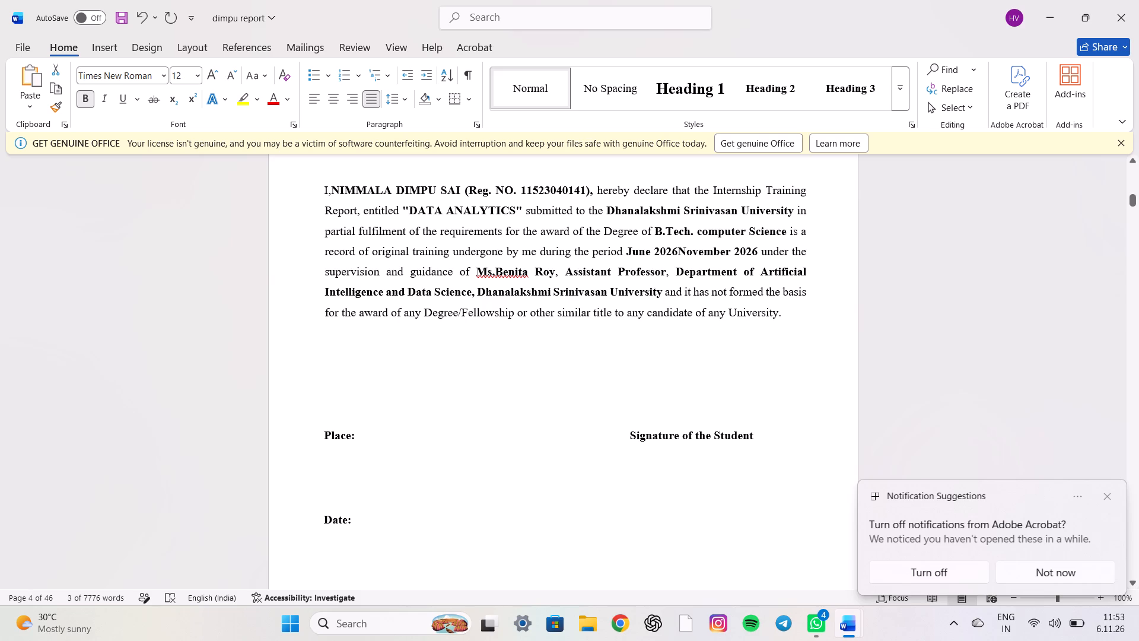
pyautogui.click(471, 290)
pyautogui.press('BackSpace')
pyautogui.press('BackSpace')
pyautogui.press('BackSpace')
pyautogui.press('BackSpace')
pyautogui.press('BackSpace')
pyautogui.press('BackSpace')
pyautogui.press('BackSpace')
pyautogui.press('BackSpace')
pyautogui.press('BackSpace')
pyautogui.press('BackSpace')
pyautogui.press('BackSpace')
pyautogui.press('BackSpace')
pyautogui.press('BackSpace')
pyautogui.press('BackSpace')
pyautogui.press('BackSpace')
pyautogui.press('BackSpace')
pyautogui.press('BackSpace')
pyautogui.press('BackSpace')
pyautogui.press('BackSpace')
pyautogui.press('BackSpace')
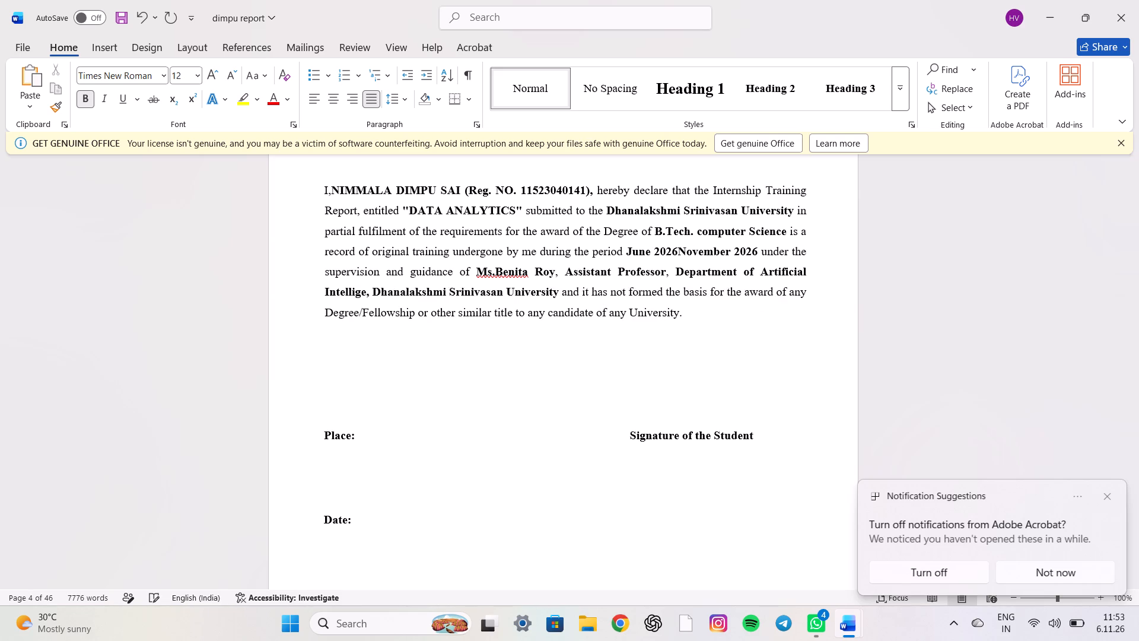
pyautogui.press('BackSpace')
pyautogui.press('BackSpace')
pyautogui.press('BackSpace')
pyautogui.press('BackSpace')
pyautogui.press('BackSpace')
pyautogui.press('BackSpace')
pyautogui.press('BackSpace')
pyautogui.press('BackSpace')
pyautogui.press('BackSpace')
pyautogui.press('BackSpace')
pyautogui.press('BackSpace')
pyautogui.press('BackSpace')
pyautogui.press('BackSpace')
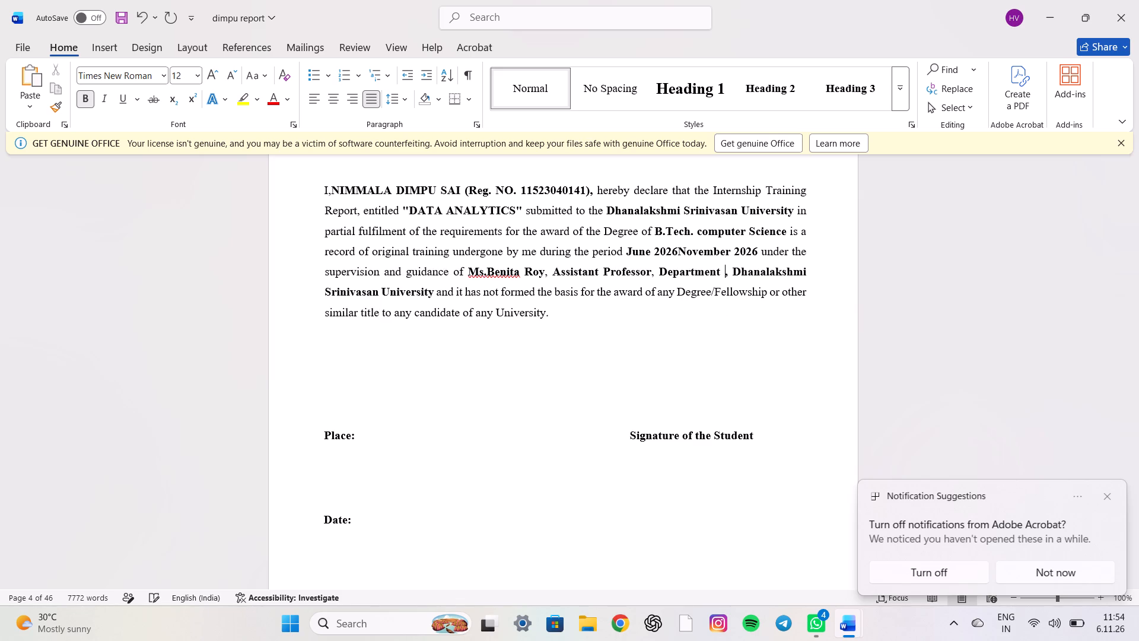
# Remove the space before the comma after "Department" in the Declaration and retype the word's ending as lowercase "ent".
pyautogui.press('BackSpace')
pyautogui.press('BackSpace')
pyautogui.press('BackSpace')
pyautogui.press('BackSpace')
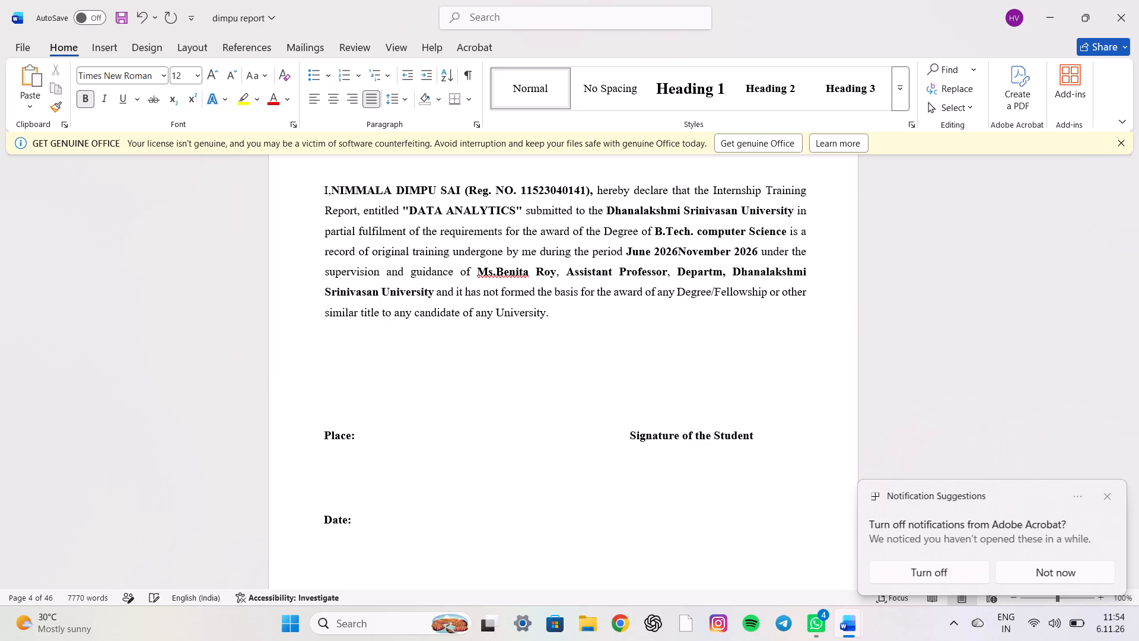
pyautogui.write('ENT')
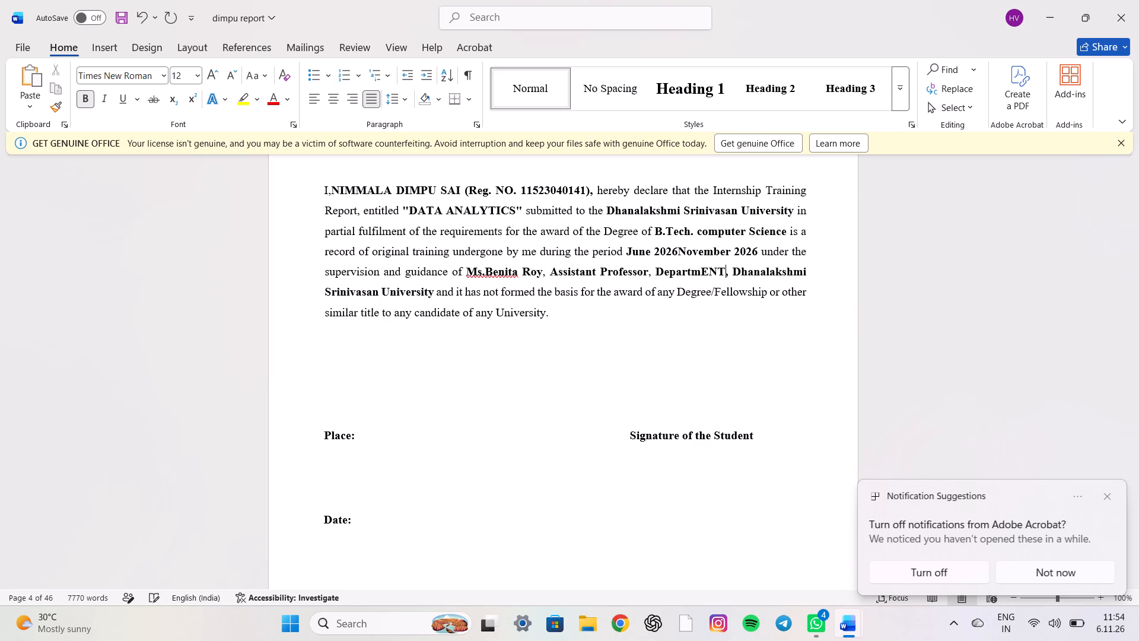
pyautogui.press('BackSpace')
pyautogui.press('BackSpace')
pyautogui.press('BackSpace')
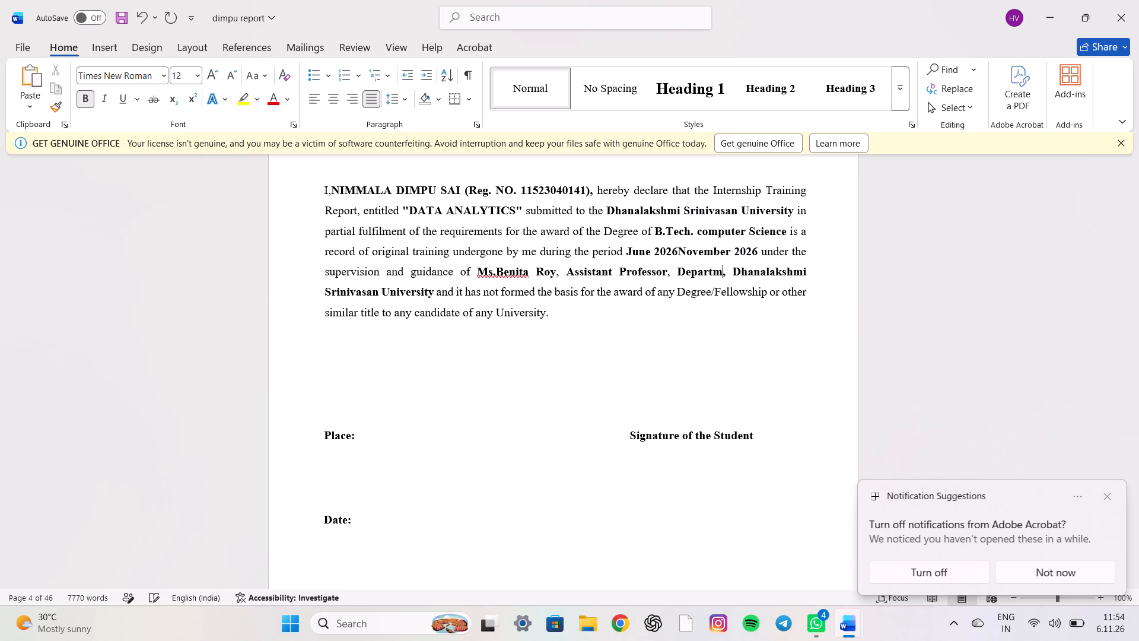
pyautogui.write('ent')
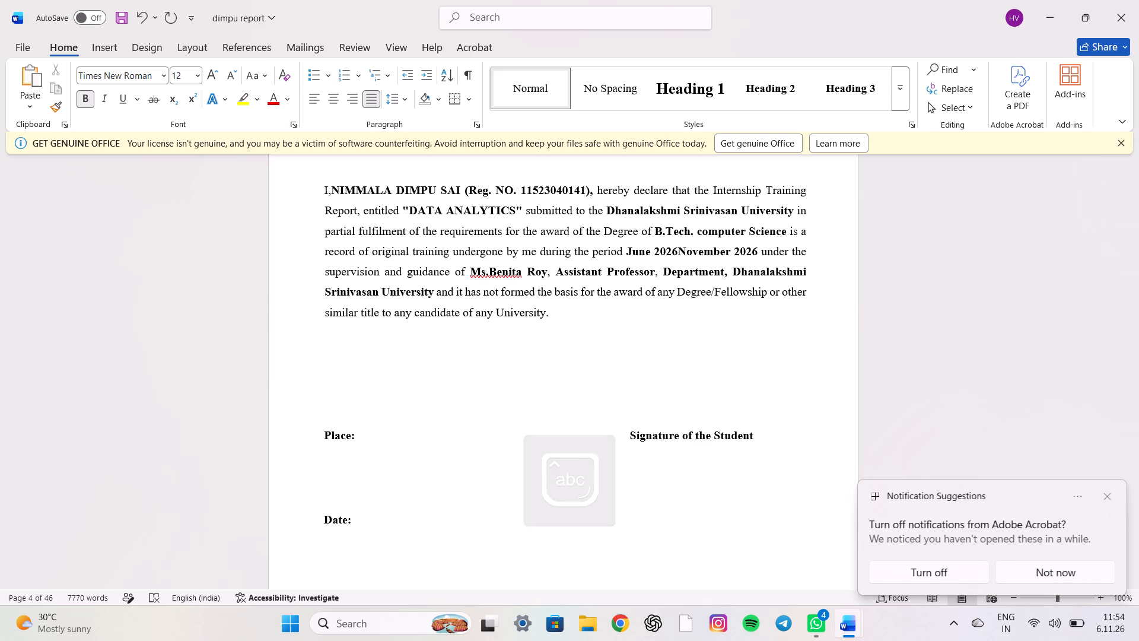
# Paste "Computer Science engineering" after "Department" in the Declaration paragraph and capitalise the E of "Engineering".
pyautogui.hotkey('ctrl', 'v')
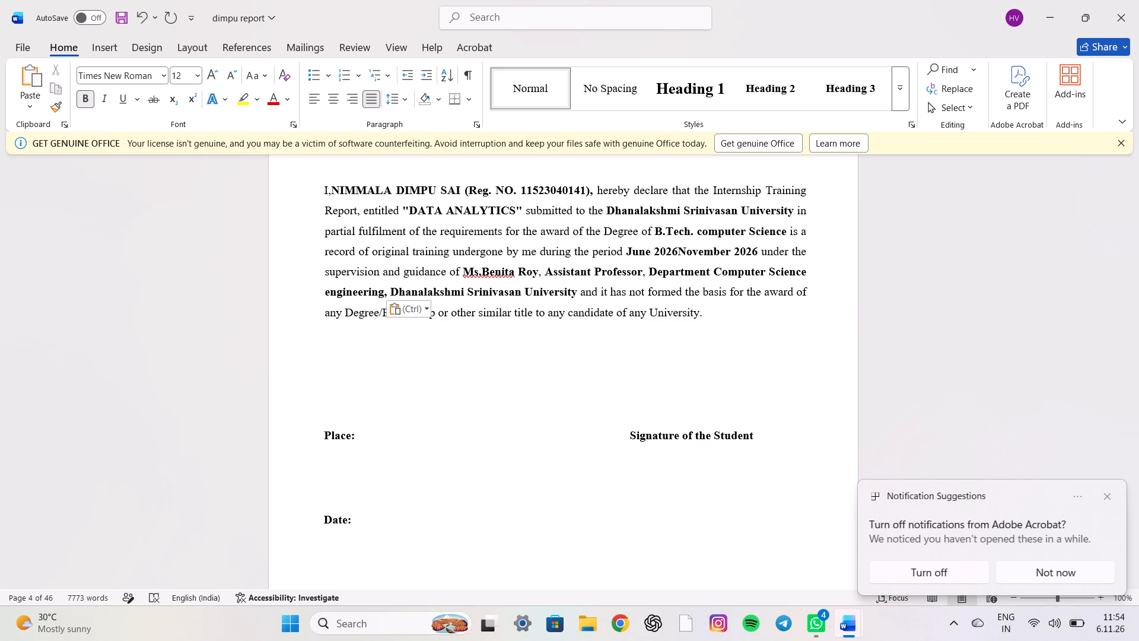
pyautogui.click(513, 354)
pyautogui.click(327, 289)
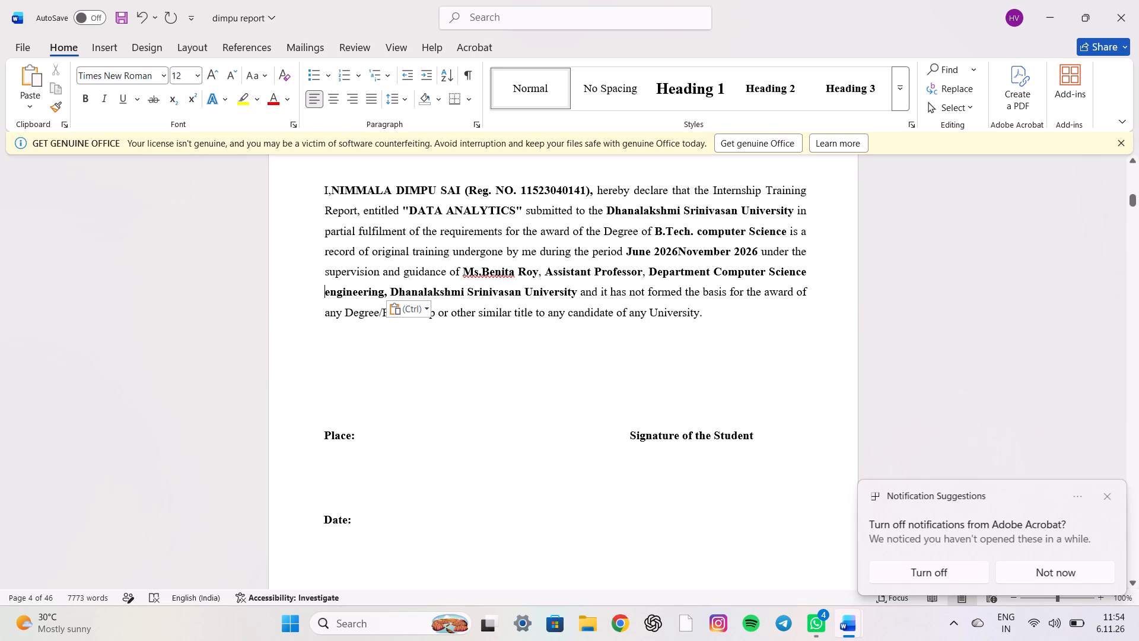
pyautogui.click(332, 293)
pyautogui.press('BackSpace')
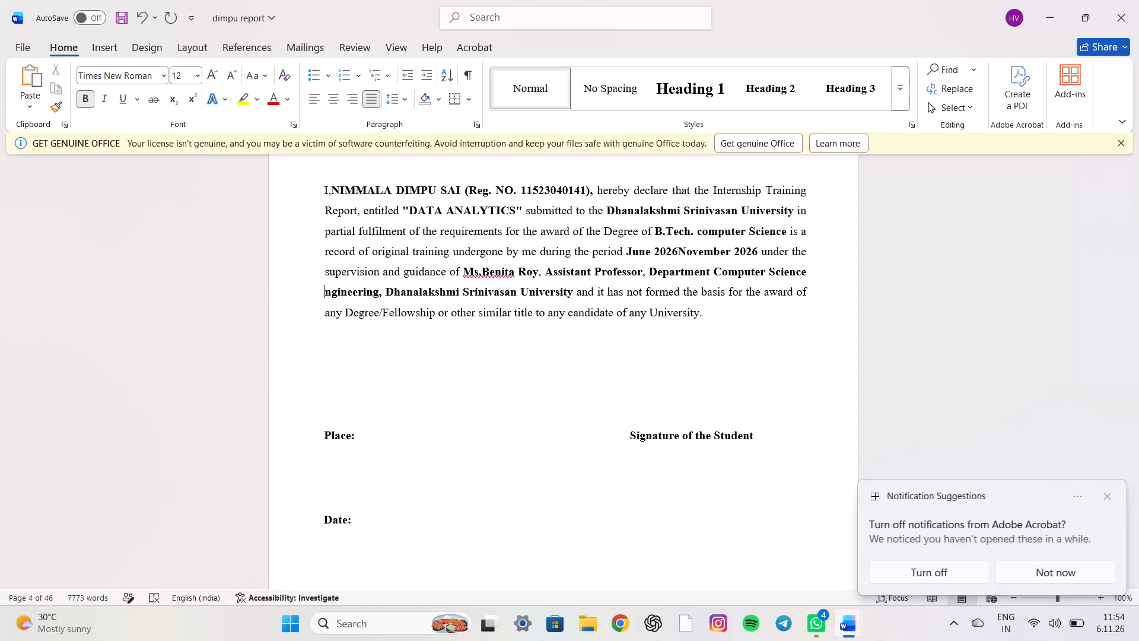
pyautogui.press('e')
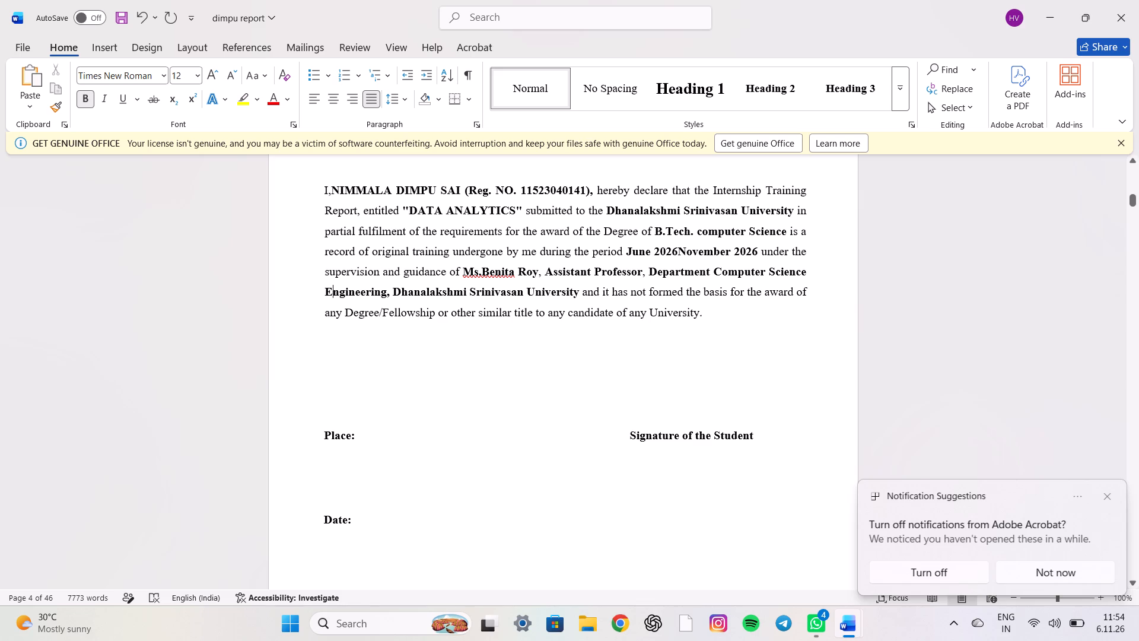
# Review the table of contents, the abbreviations list and the Chapter I company profile through to the "Organization:" heading.
pyautogui.scroll(-2, 666, 401)
pyautogui.scroll(1, 666, 401)
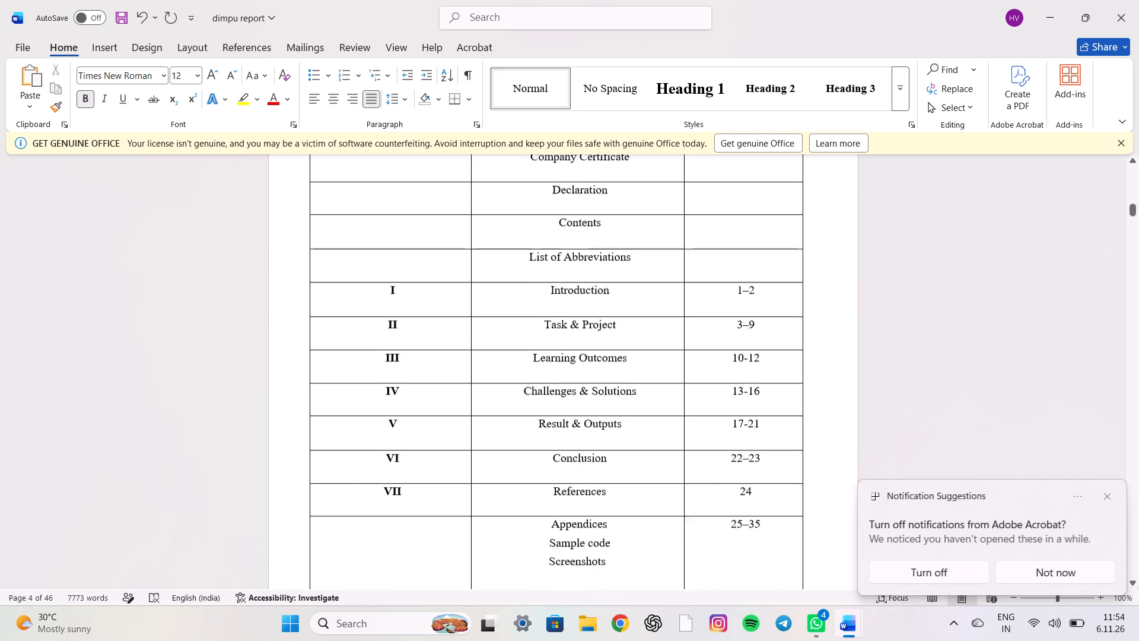
pyautogui.scroll(1, 666, 401)
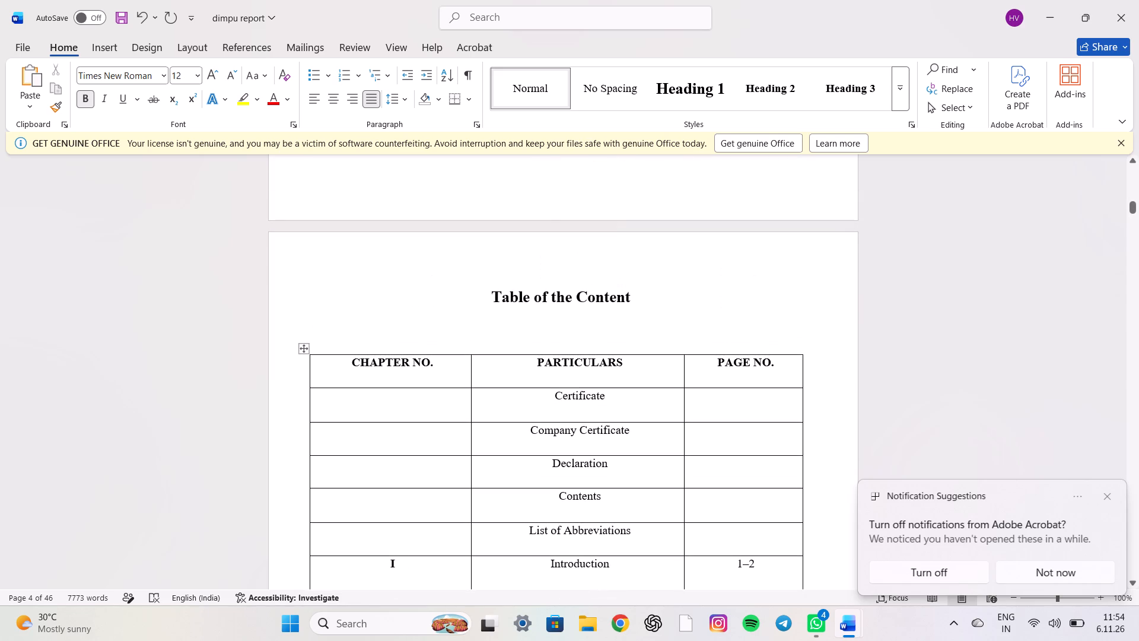
pyautogui.scroll(-4, 666, 401)
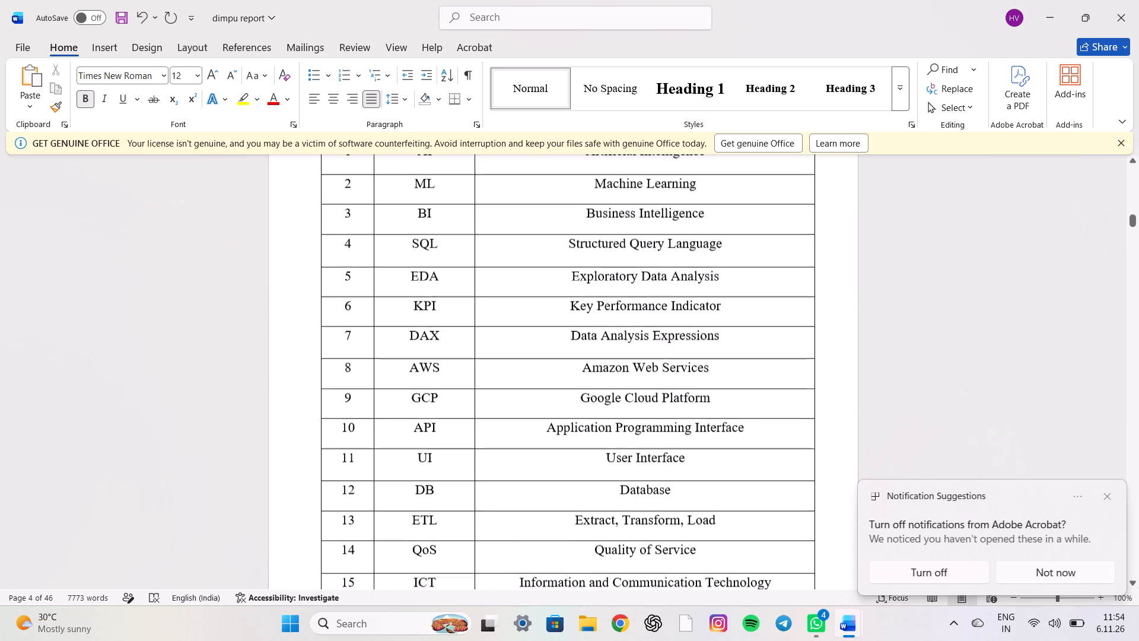
pyautogui.scroll(-1, 666, 401)
pyautogui.scroll(1, 666, 401)
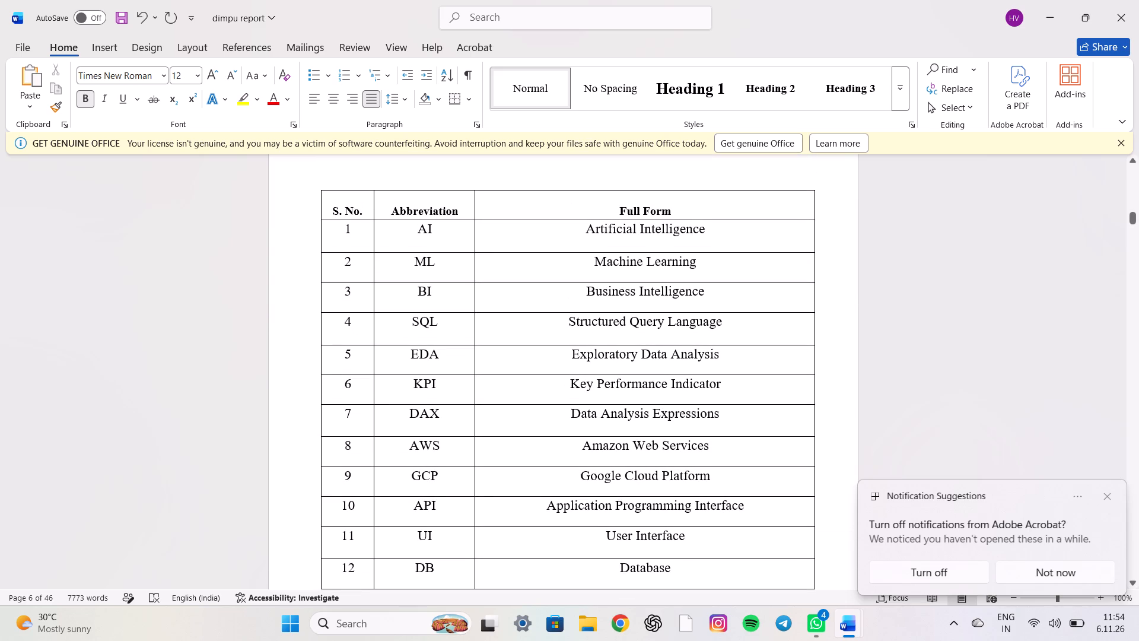
pyautogui.scroll(-1, 666, 401)
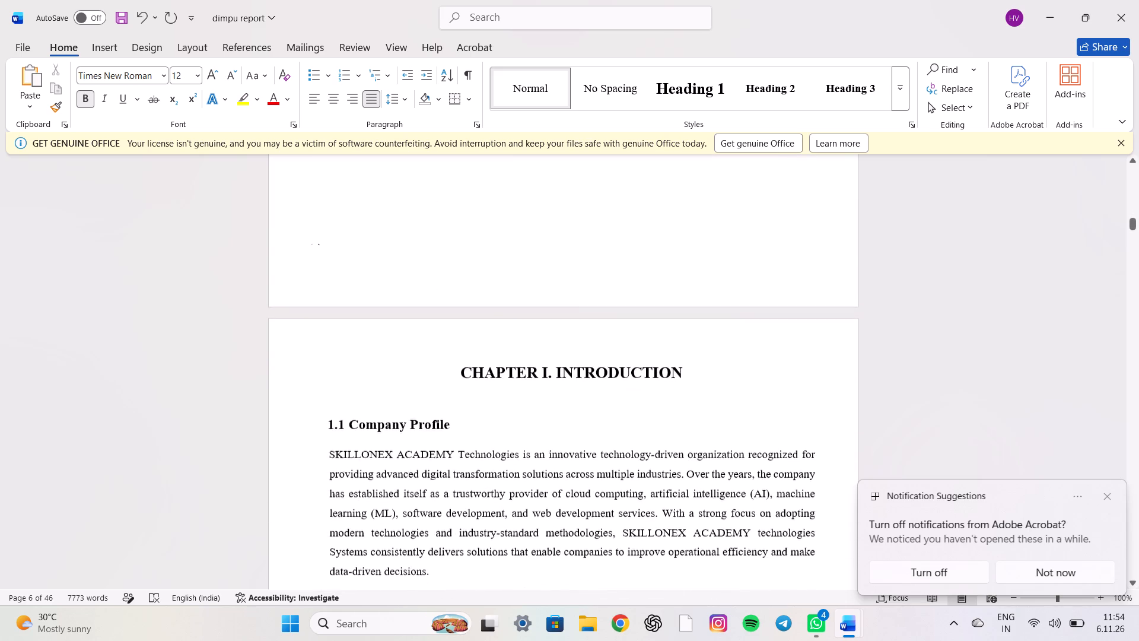
pyautogui.scroll(-1, 666, 401)
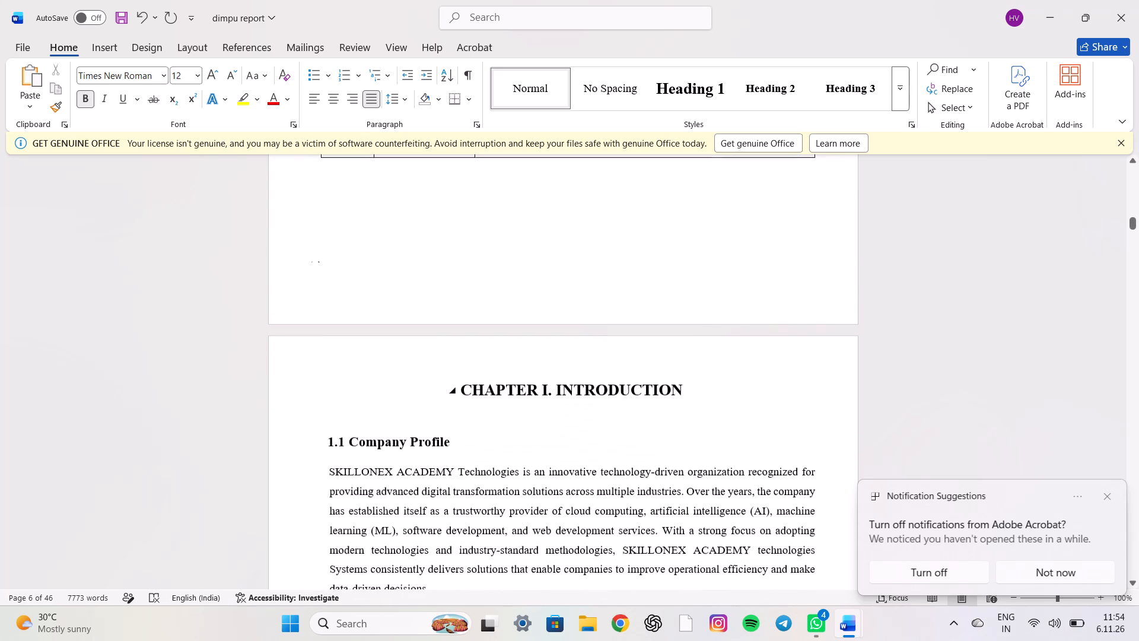
pyautogui.scroll(-1, 666, 401)
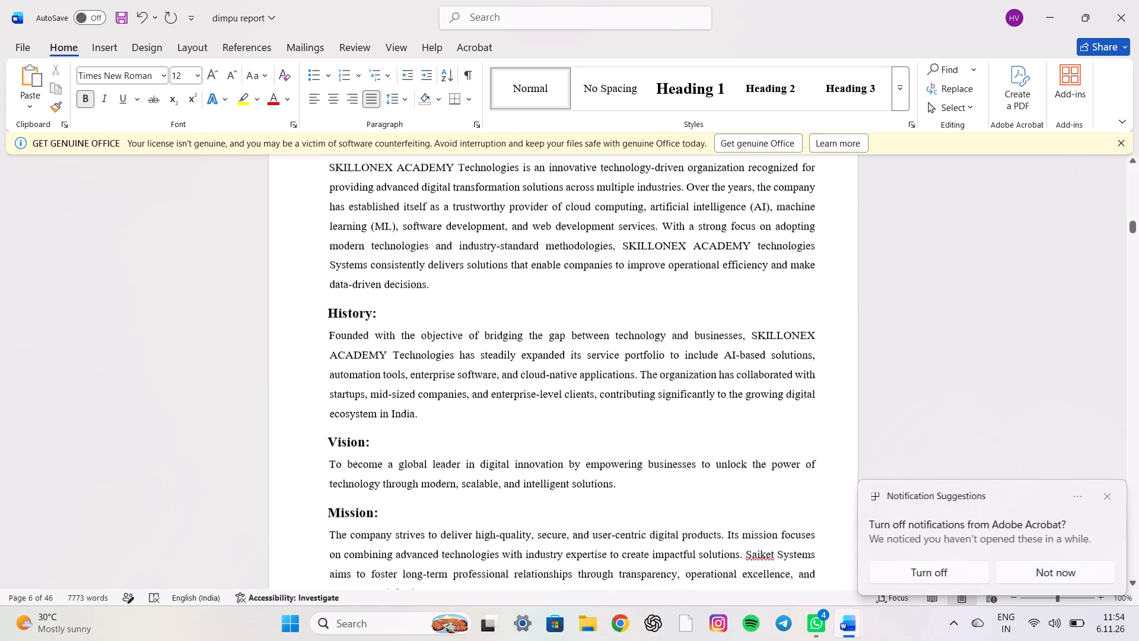
pyautogui.scroll(-2, 666, 401)
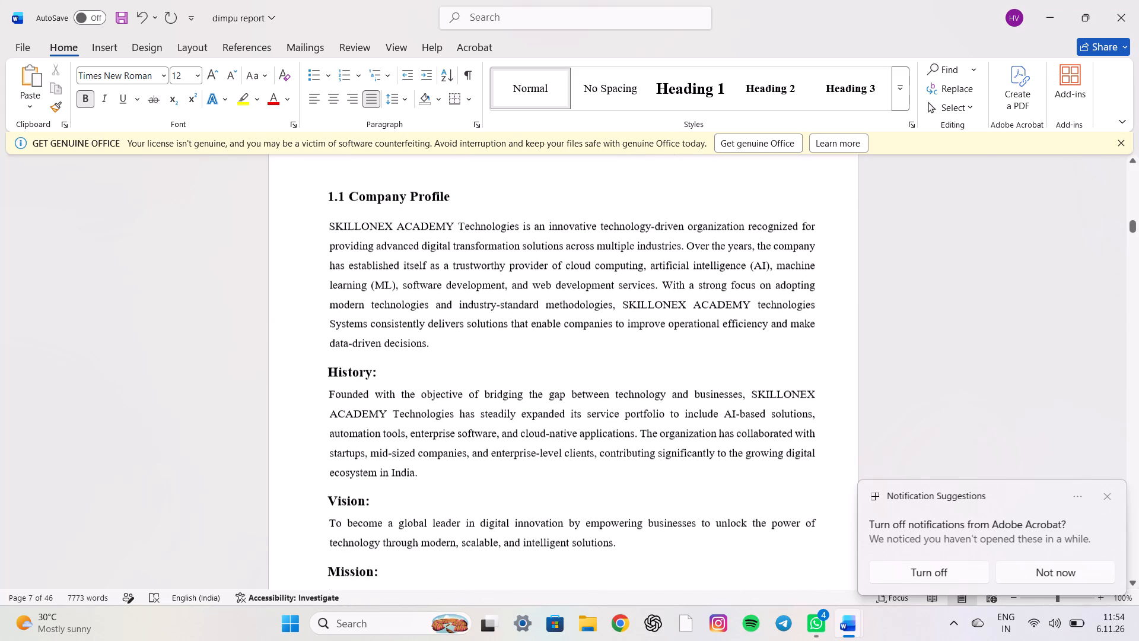
pyautogui.scroll(-1, 666, 401)
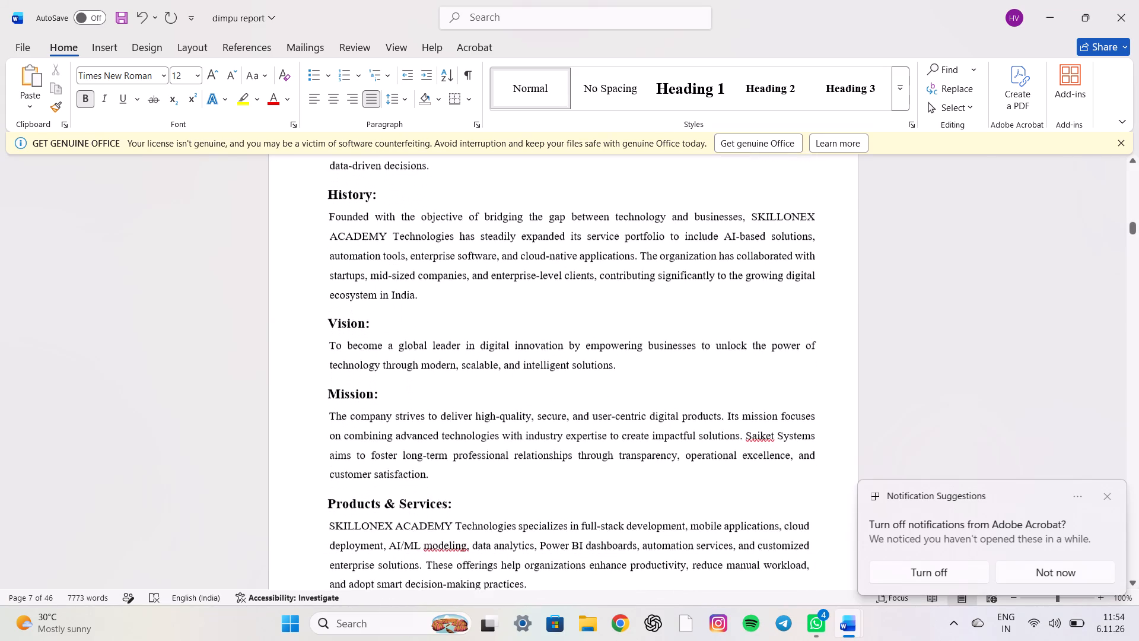
pyautogui.scroll(-1, 666, 401)
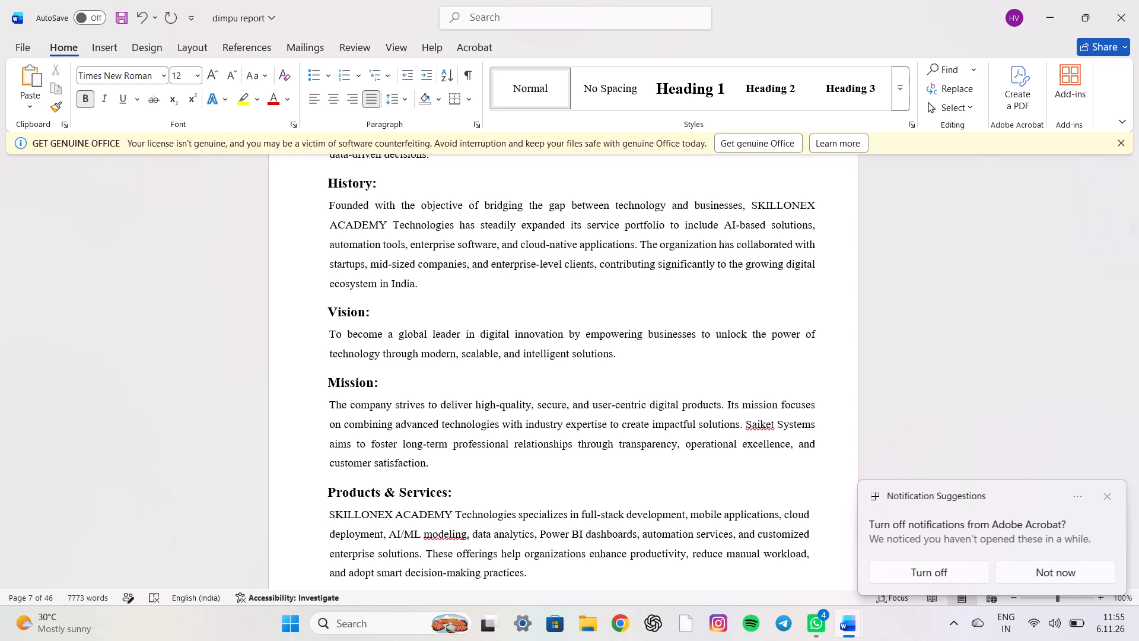
pyautogui.scroll(-1, 666, 401)
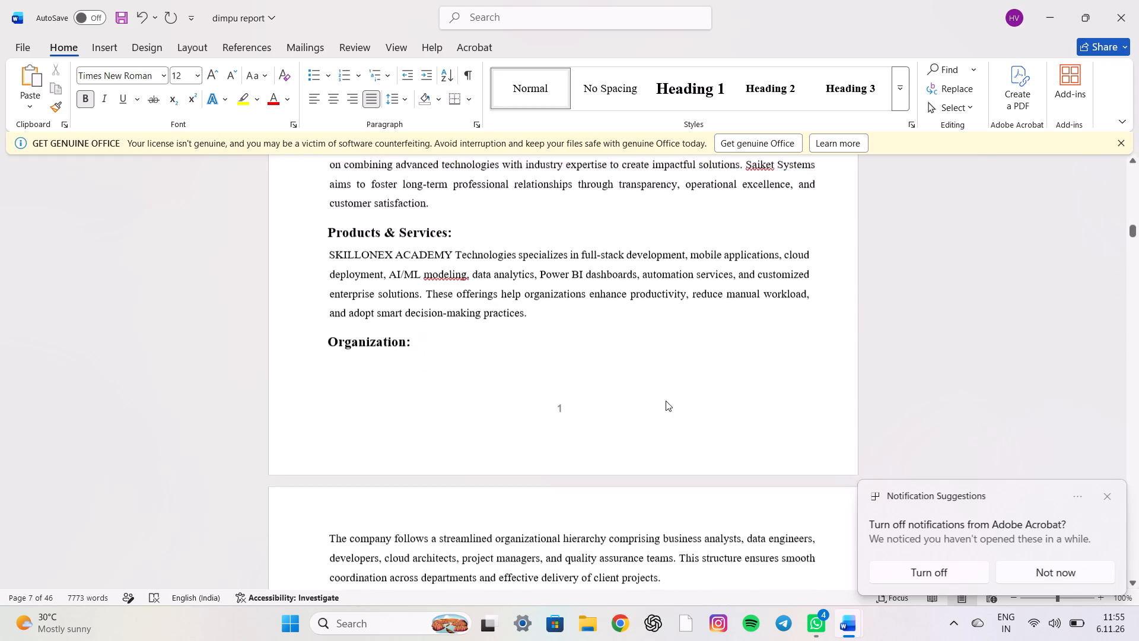
pyautogui.scroll(-1, 666, 401)
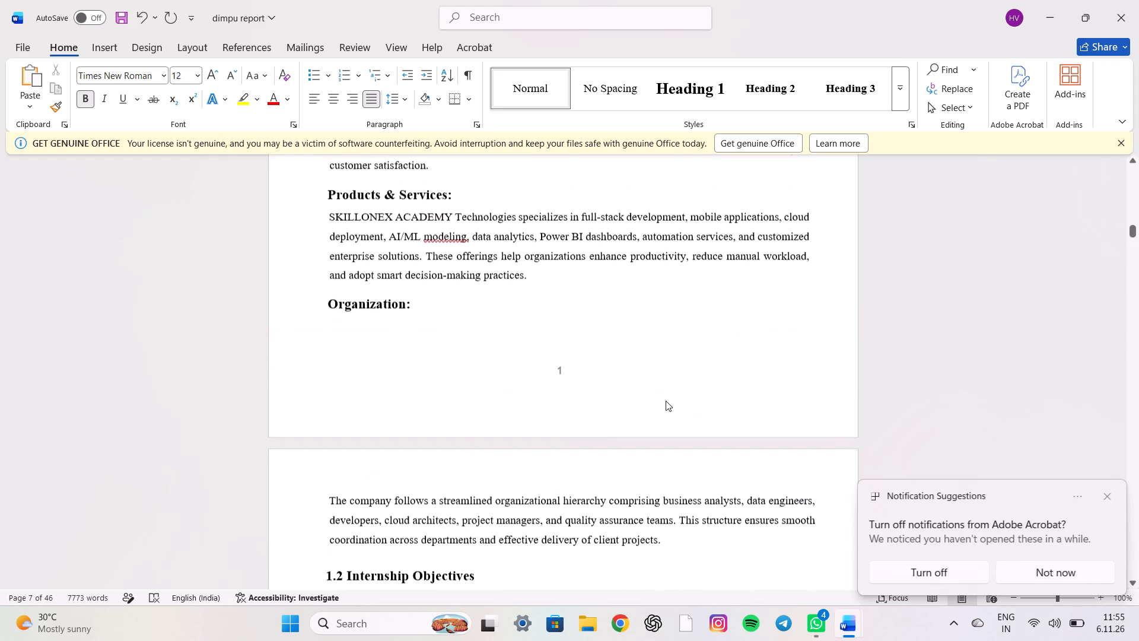
# Try to pull the company hierarchy paragraph atop page 8 up under the "Organization:" heading by deleting the gap before it.
pyautogui.click(314, 307)
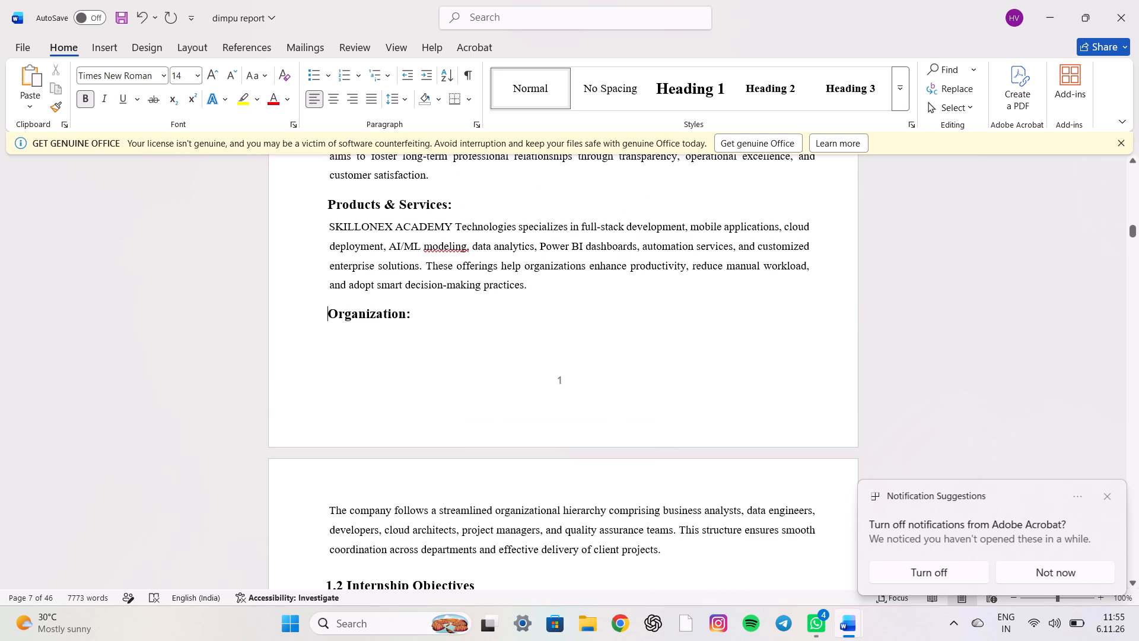
pyautogui.click(325, 506)
pyautogui.press('BackSpace')
pyautogui.press('BackSpace')
pyautogui.press('BackSpace')
pyautogui.press('BackSpace')
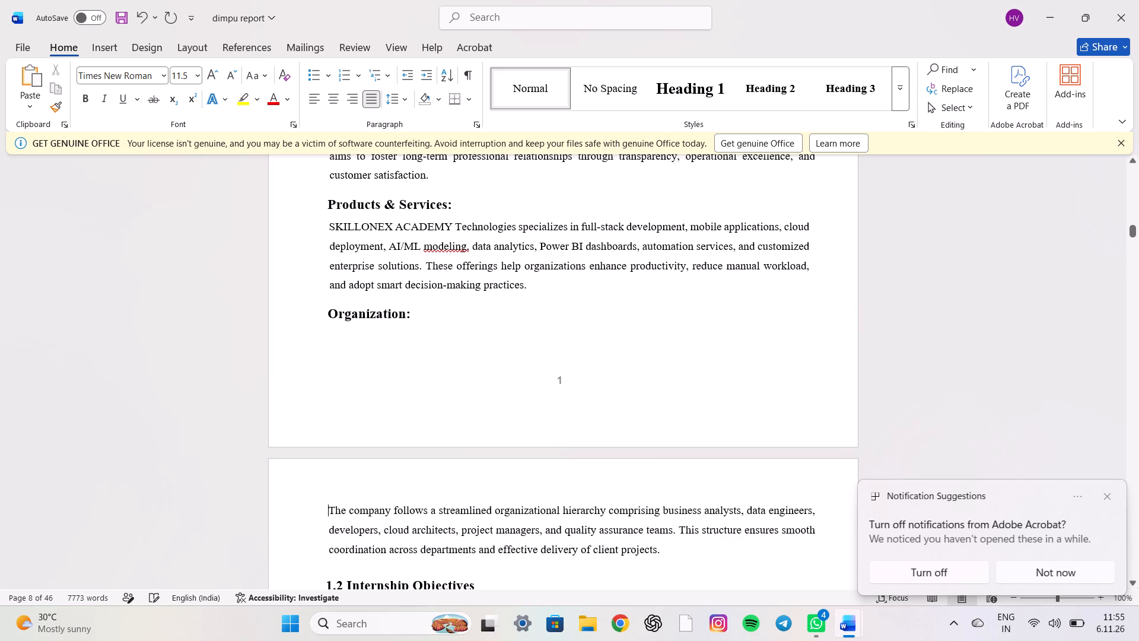
pyautogui.press('BackSpace')
pyautogui.press('BackSpace')
pyautogui.press('BackSpace')
pyautogui.press('BackSpace')
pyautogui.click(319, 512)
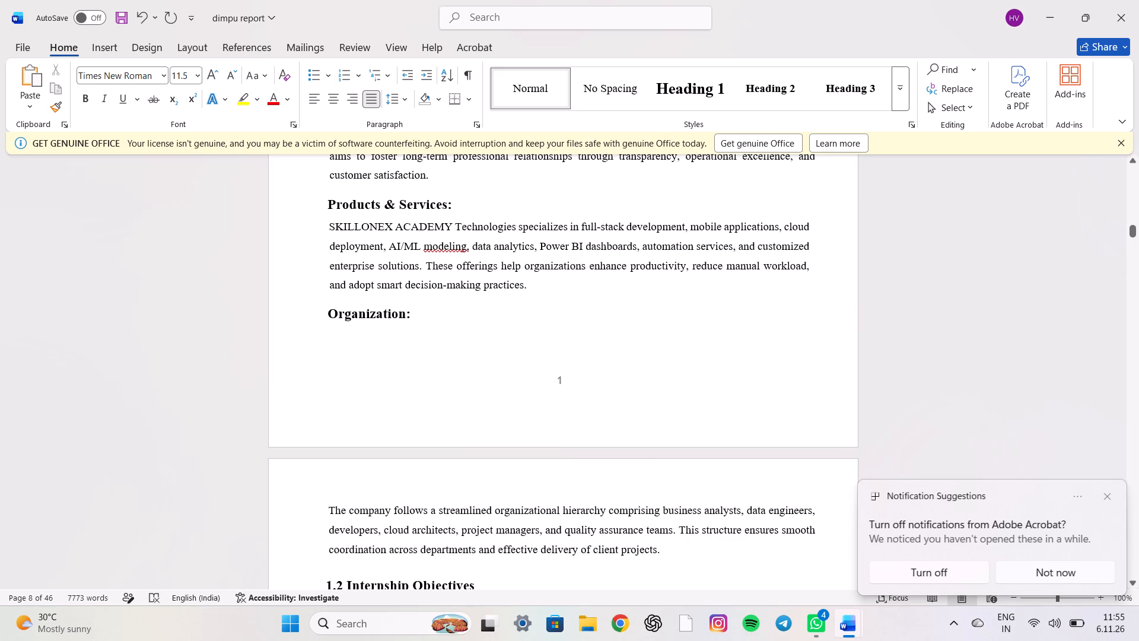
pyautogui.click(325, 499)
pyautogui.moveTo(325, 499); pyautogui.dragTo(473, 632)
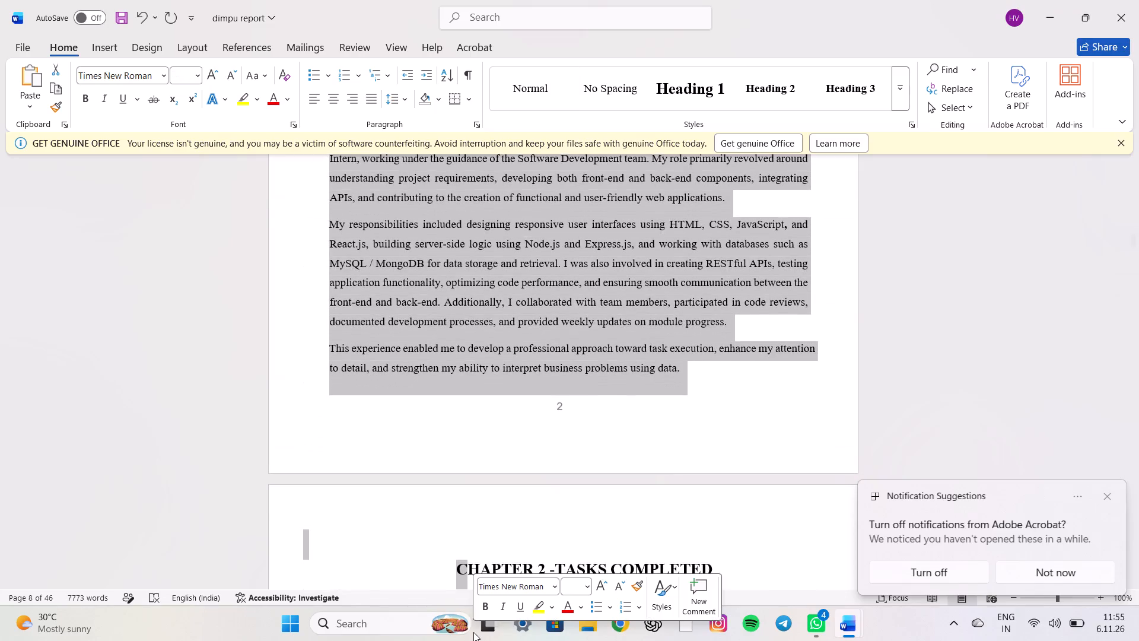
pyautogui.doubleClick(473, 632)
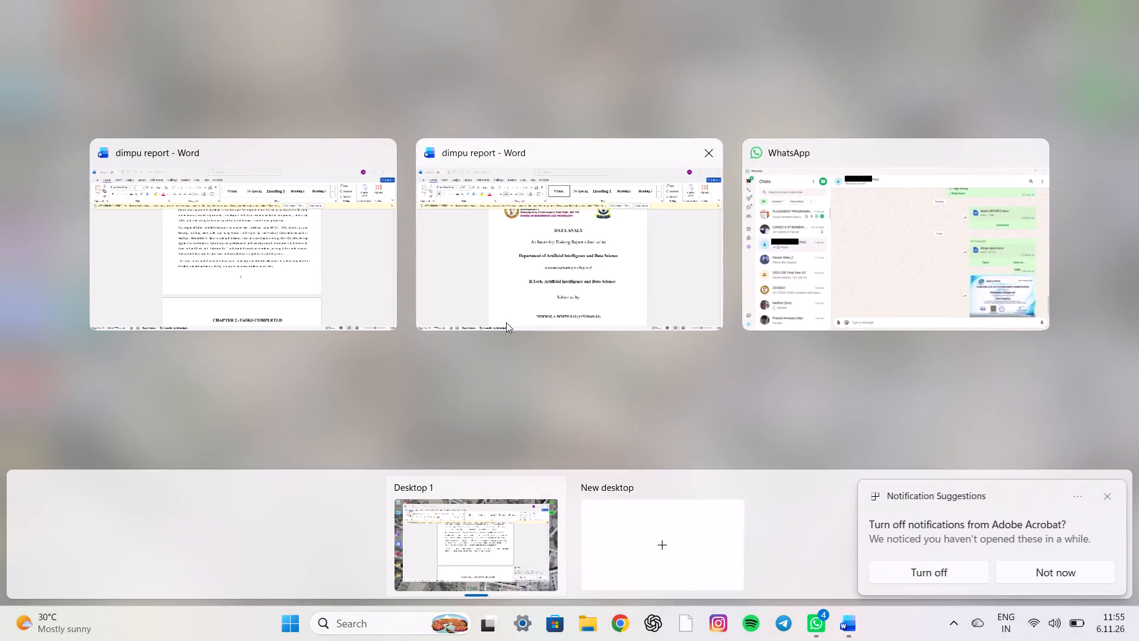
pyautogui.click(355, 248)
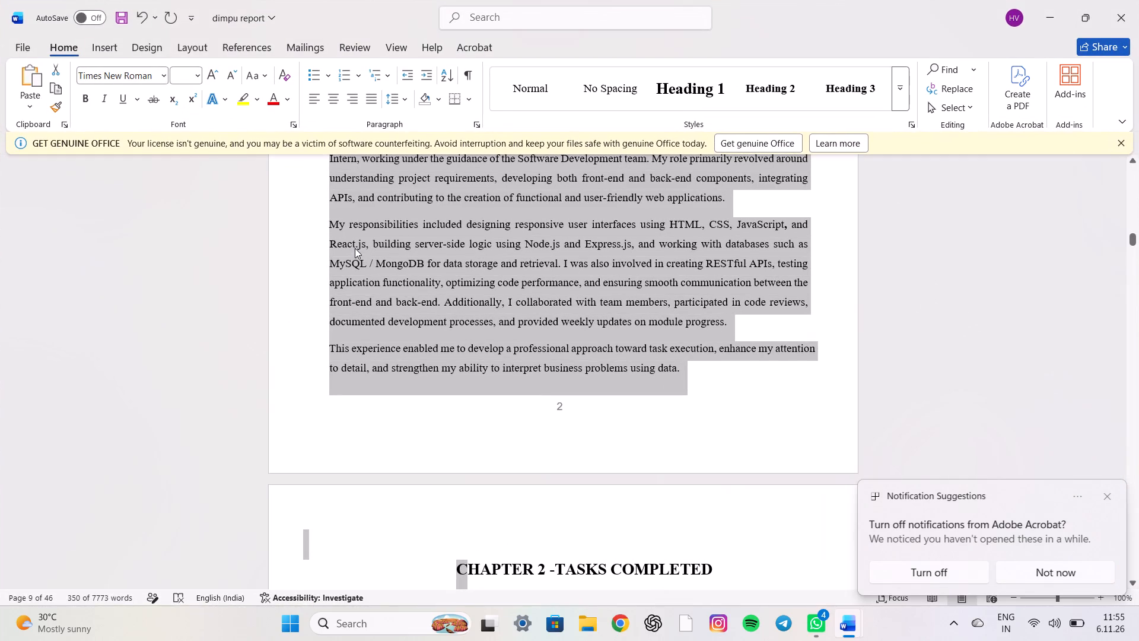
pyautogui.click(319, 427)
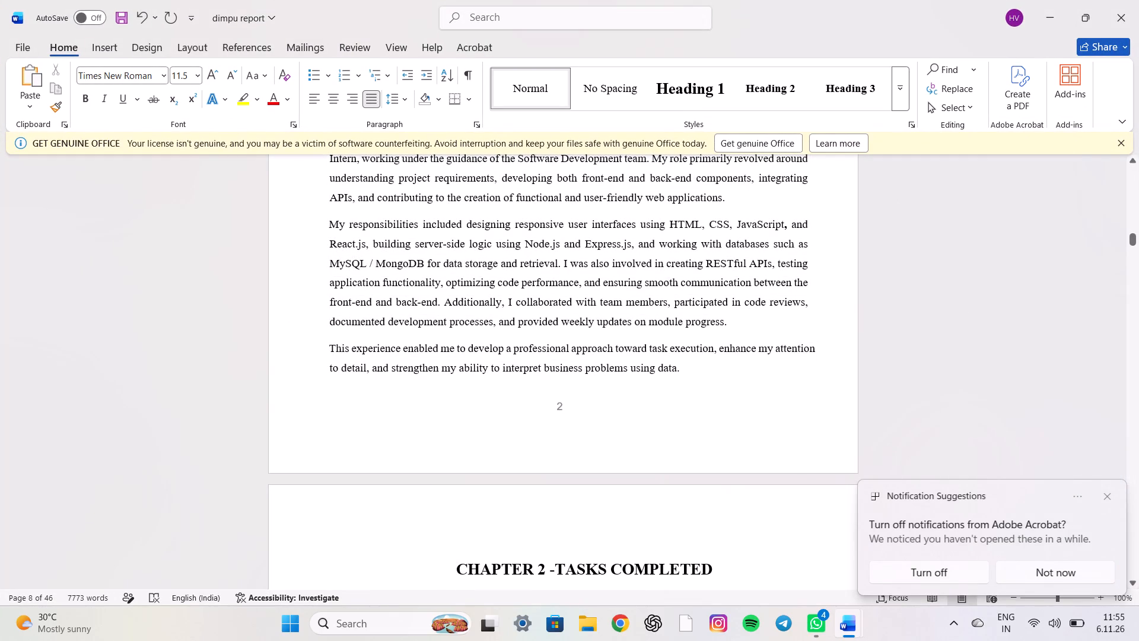
# Copy the company hierarchy paragraph at the top of page 8, except its final period, and delete it from there.
pyautogui.scroll(2, 307, 392)
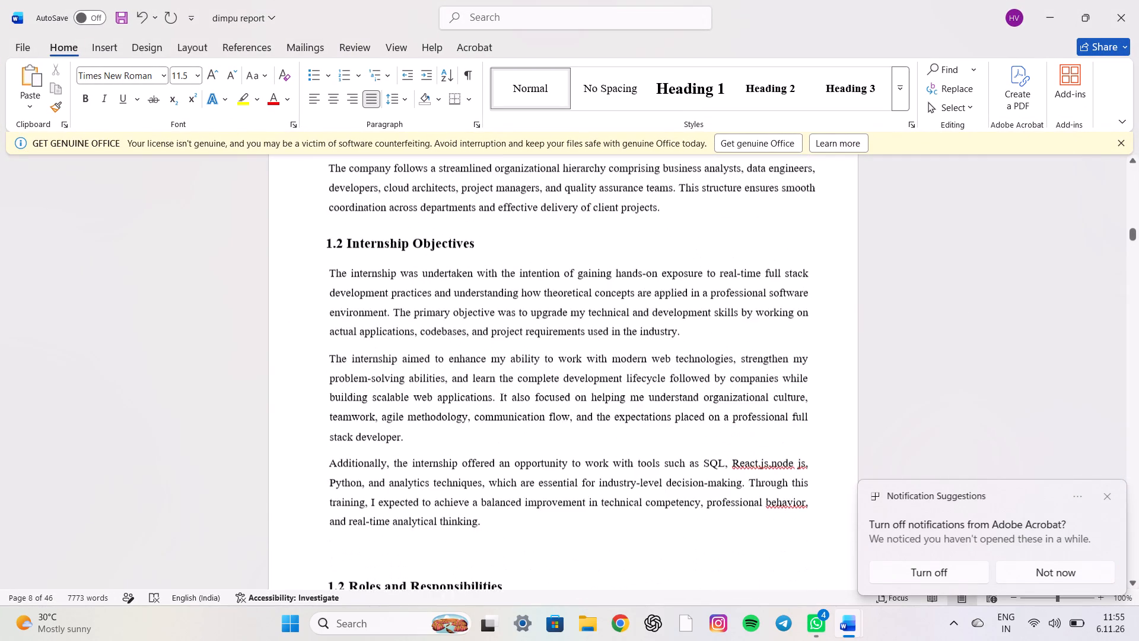
pyautogui.scroll(1, 307, 392)
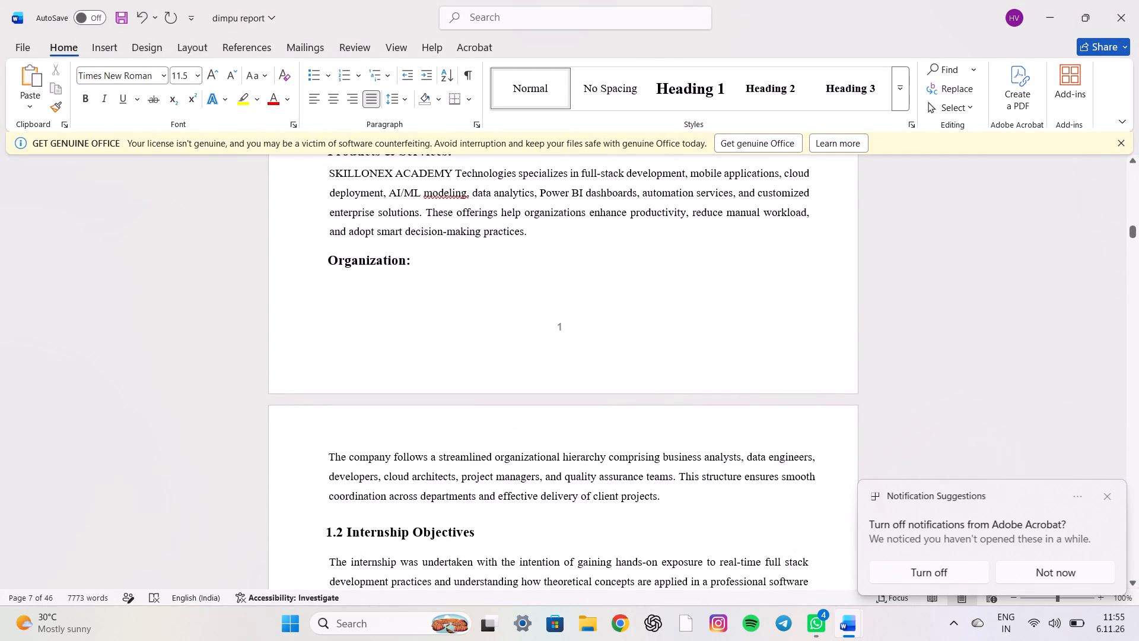
pyautogui.click(328, 456)
pyautogui.moveTo(328, 456); pyautogui.dragTo(565, 489)
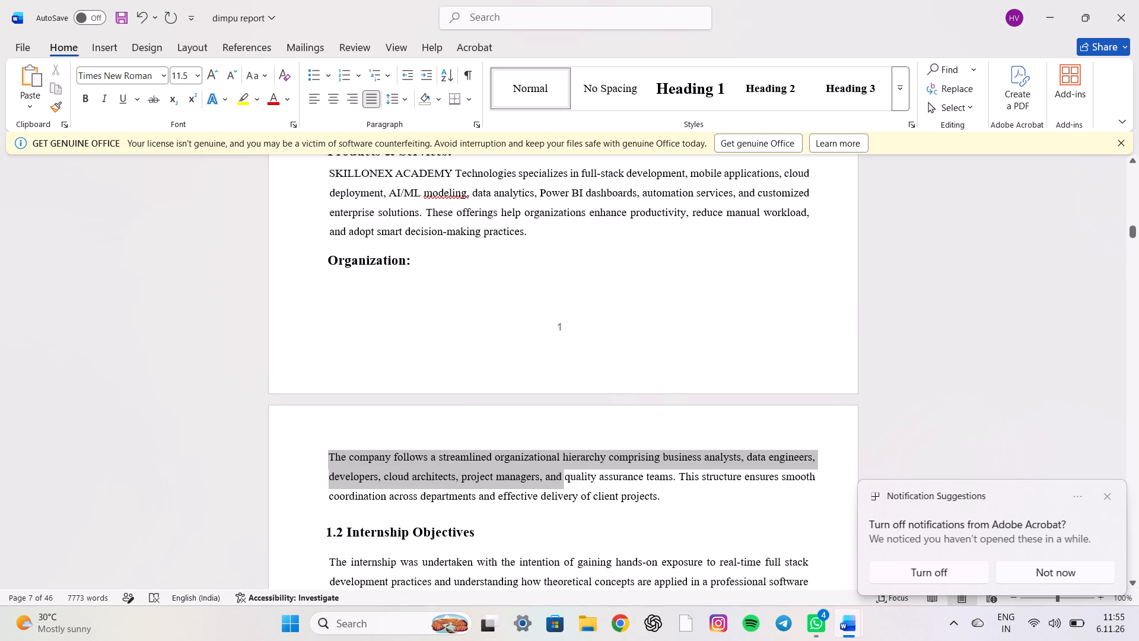
pyautogui.moveTo(565, 489); pyautogui.dragTo(635, 490)
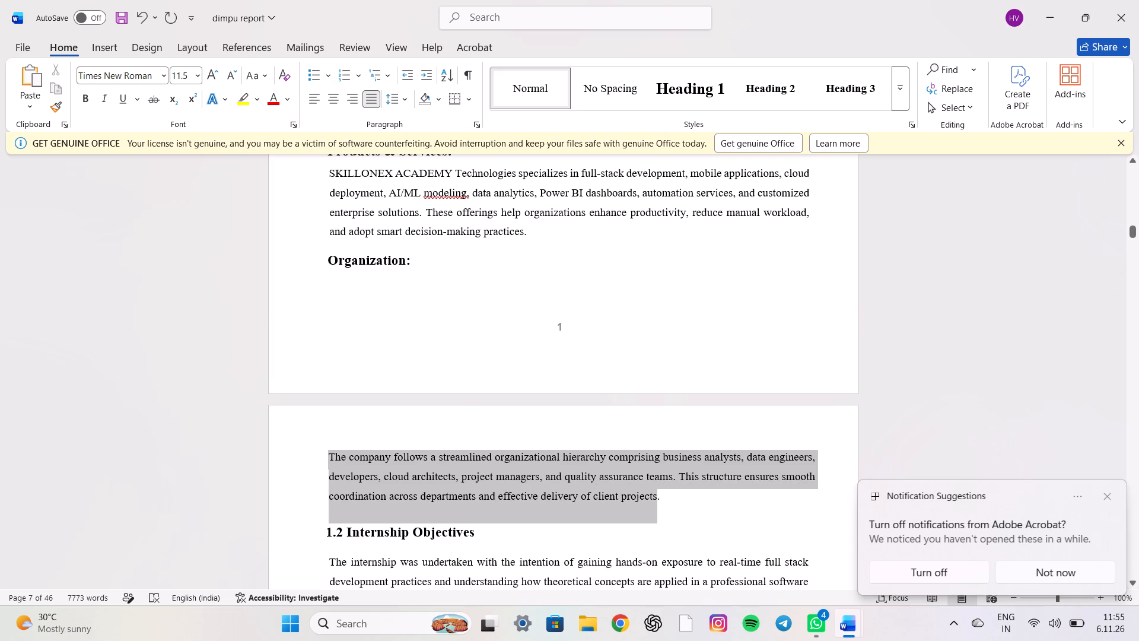
pyautogui.moveTo(635, 490); pyautogui.dragTo(637, 490)
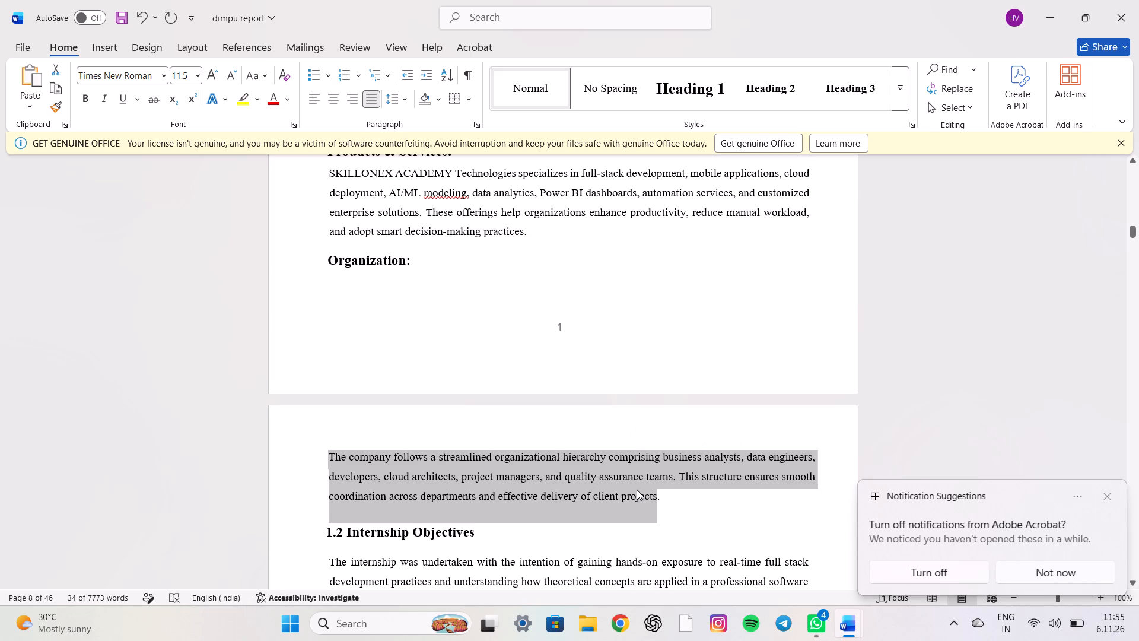
pyautogui.hotkey('ctrl', 'c')
pyautogui.press('BackSpace')
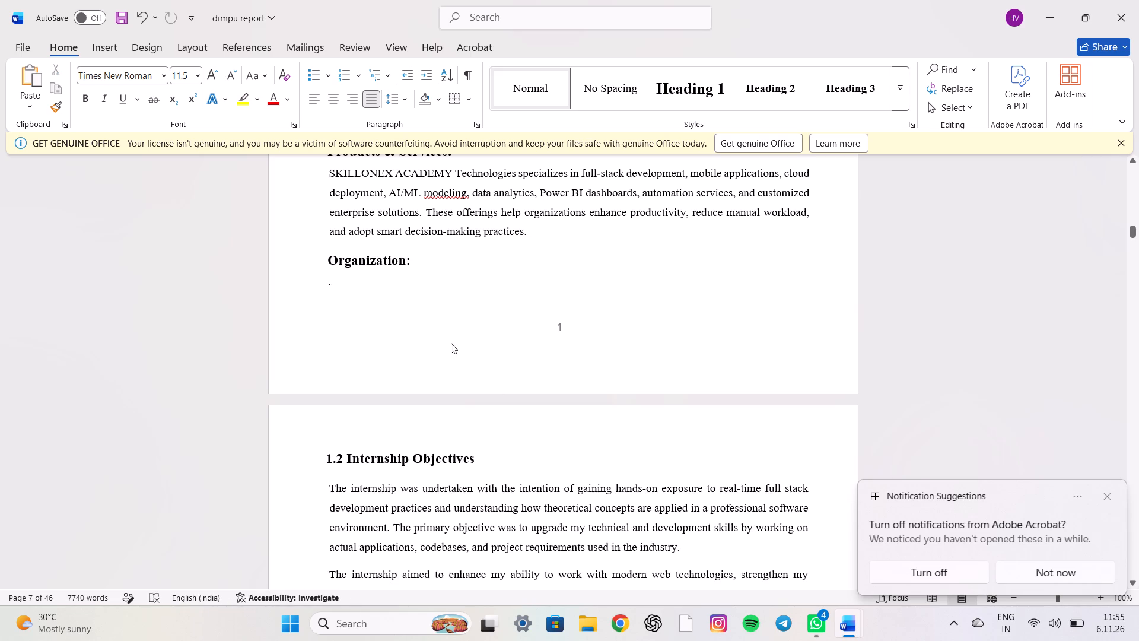
# Remove the leftover period beneath the "Organization:" heading and paste the copied company hierarchy paragraph there.
pyautogui.click(358, 284)
pyautogui.press('BackSpace')
pyautogui.hotkey('ctrl', 'v')
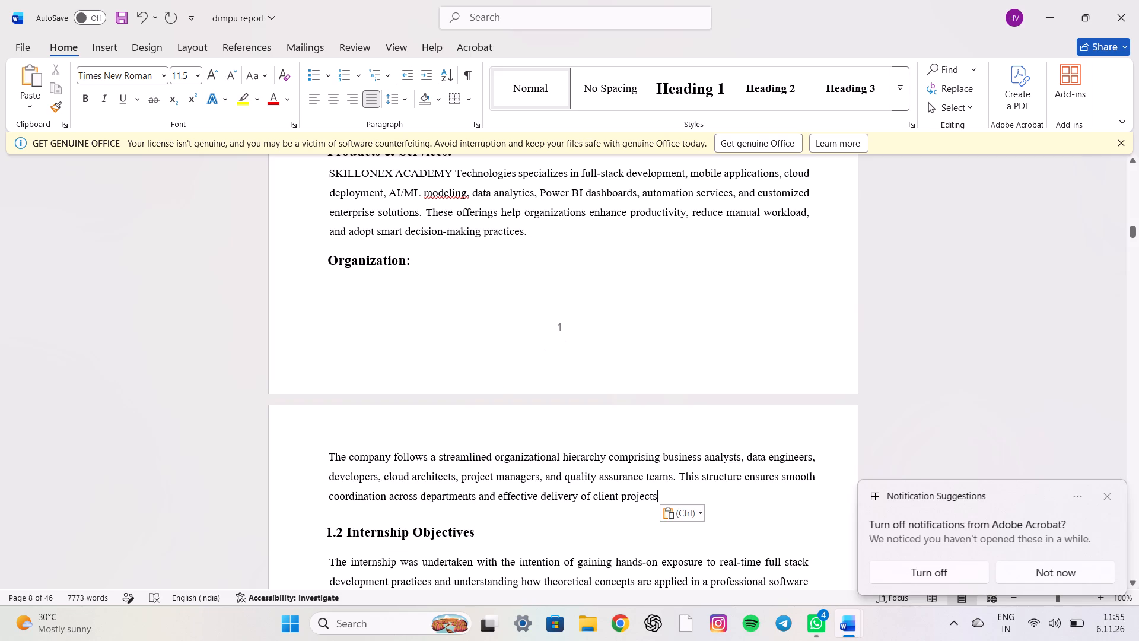
# Trim the hierarchy paragraph's last word at the top of page 8 to "proje", copy the paragraph and delete it from there.
pyautogui.press('BackSpace')
pyautogui.press('BackSpace')
pyautogui.press('BackSpace')
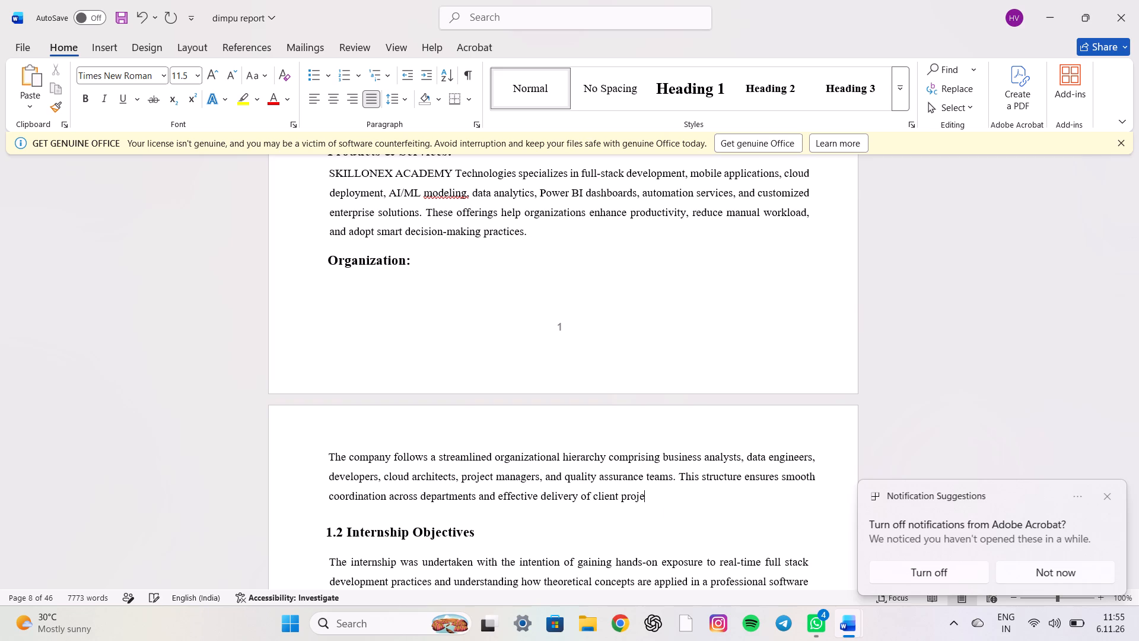
pyautogui.click(326, 443)
pyautogui.moveTo(326, 443); pyautogui.dragTo(328, 445)
pyautogui.moveTo(328, 445); pyautogui.dragTo(558, 489)
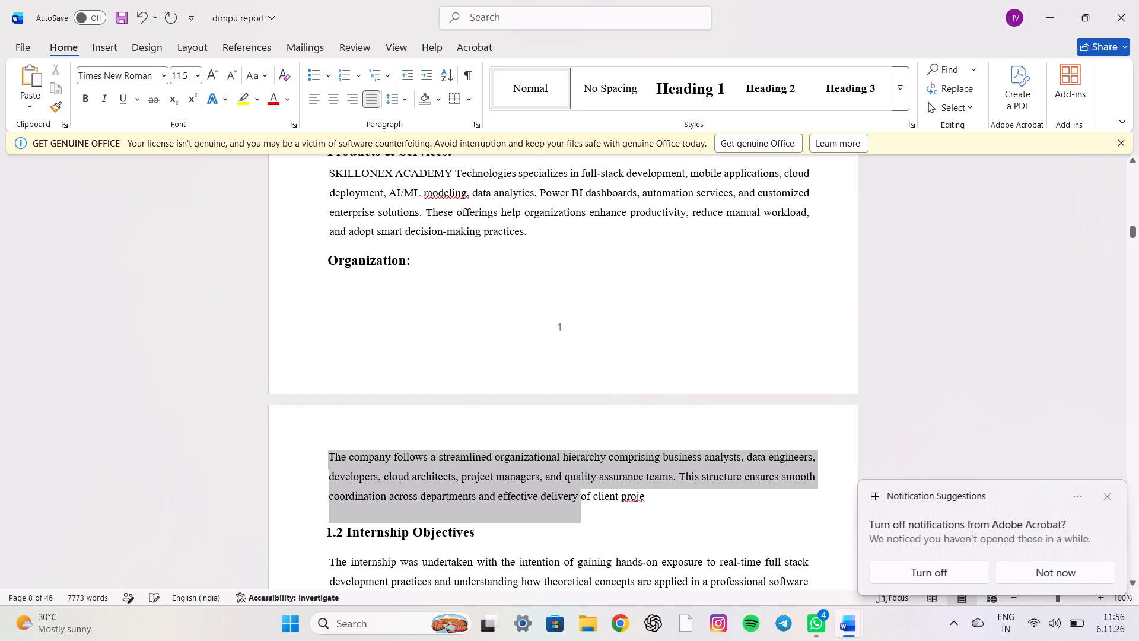
pyautogui.moveTo(558, 489); pyautogui.dragTo(641, 499)
pyautogui.hotkey('ctrl', 'c')
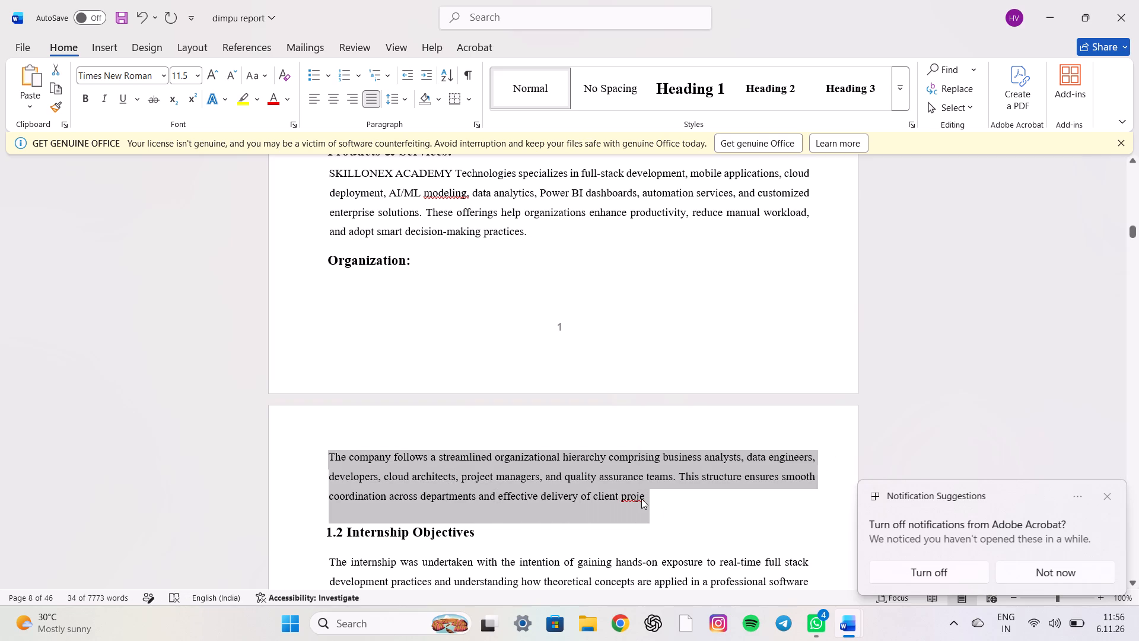
pyautogui.press('BackSpace')
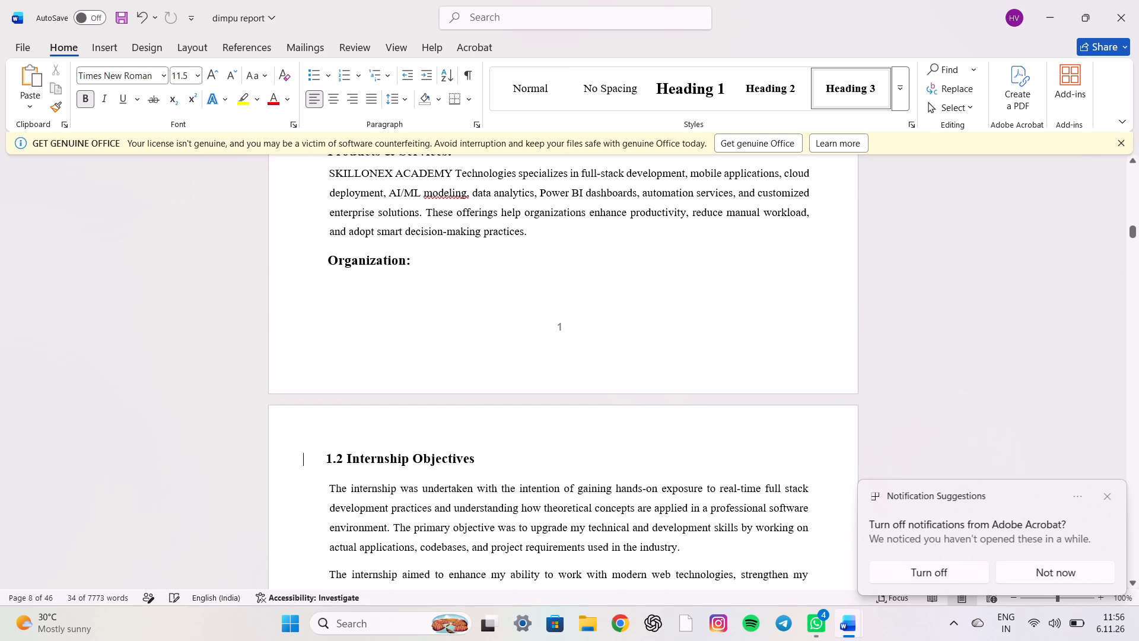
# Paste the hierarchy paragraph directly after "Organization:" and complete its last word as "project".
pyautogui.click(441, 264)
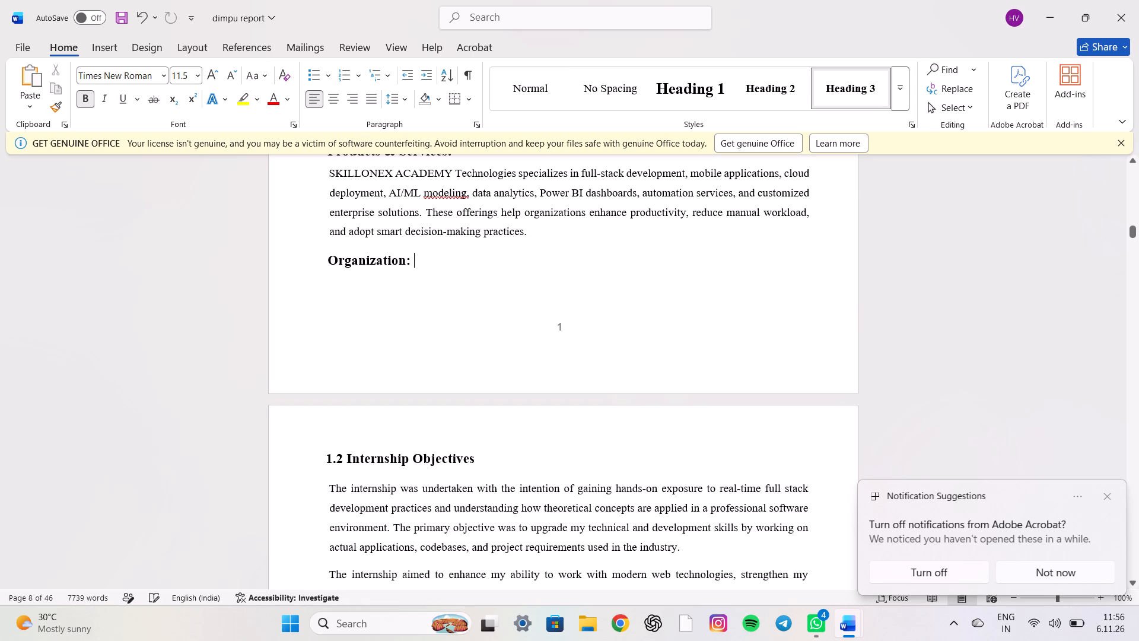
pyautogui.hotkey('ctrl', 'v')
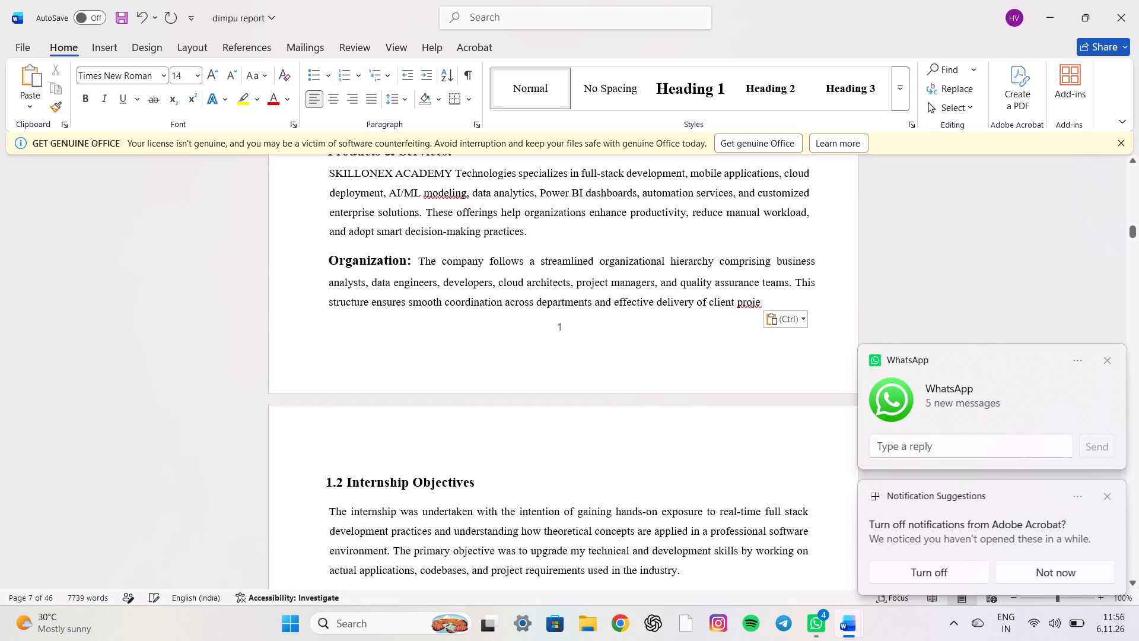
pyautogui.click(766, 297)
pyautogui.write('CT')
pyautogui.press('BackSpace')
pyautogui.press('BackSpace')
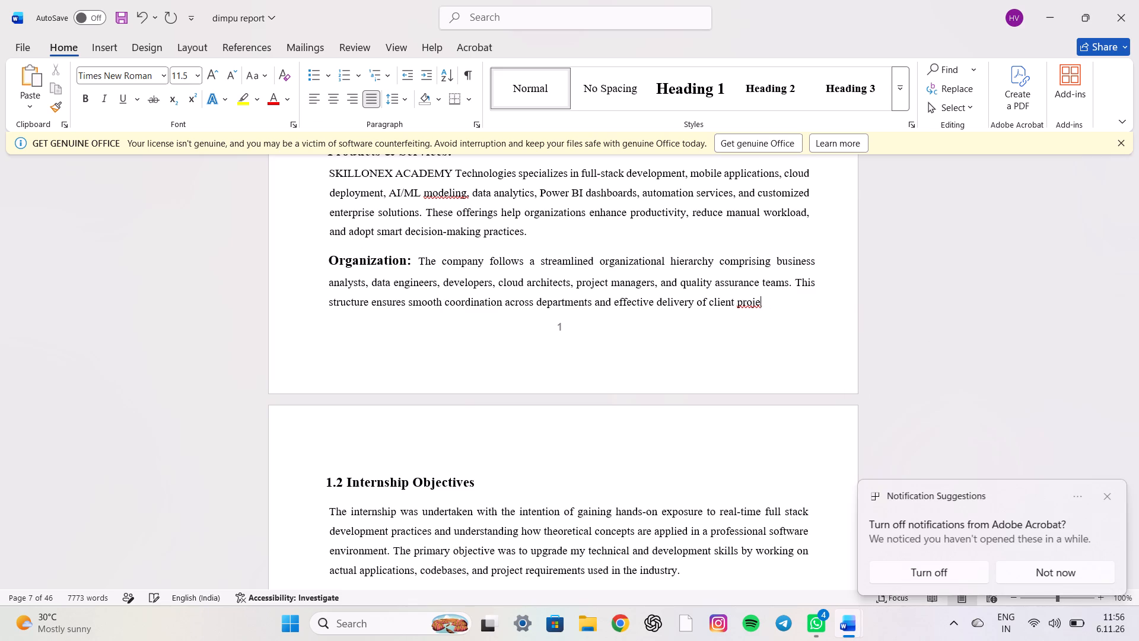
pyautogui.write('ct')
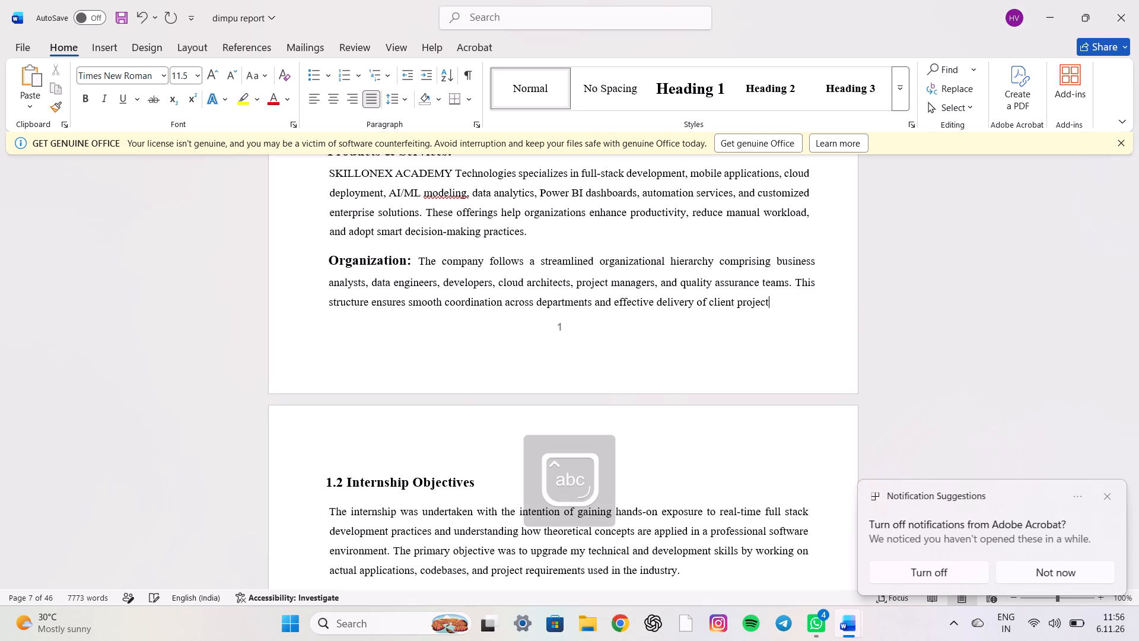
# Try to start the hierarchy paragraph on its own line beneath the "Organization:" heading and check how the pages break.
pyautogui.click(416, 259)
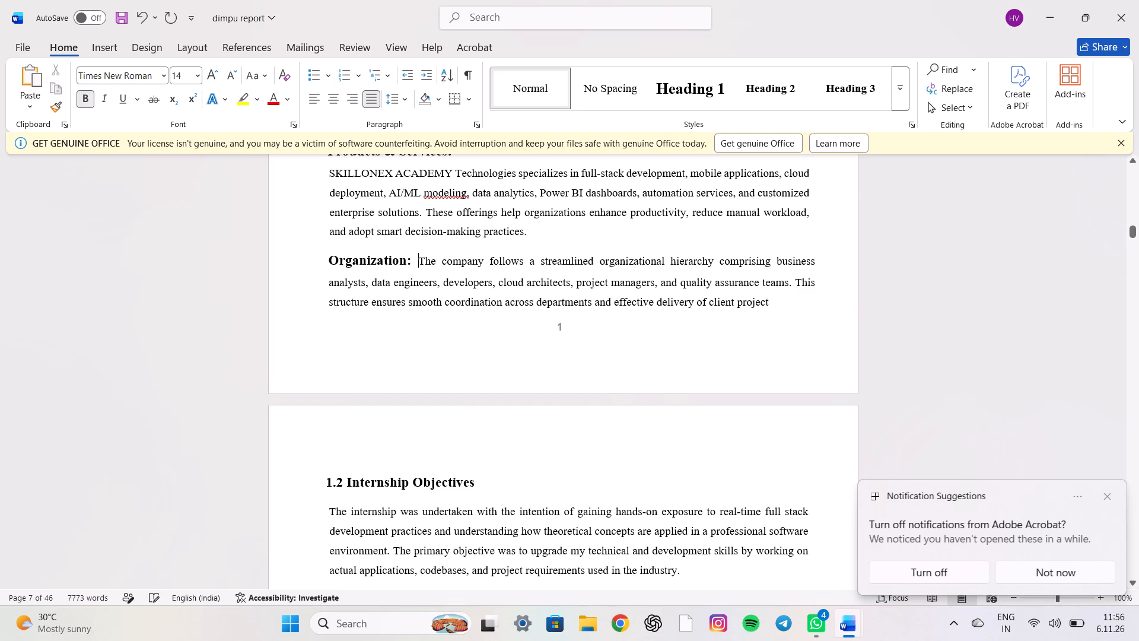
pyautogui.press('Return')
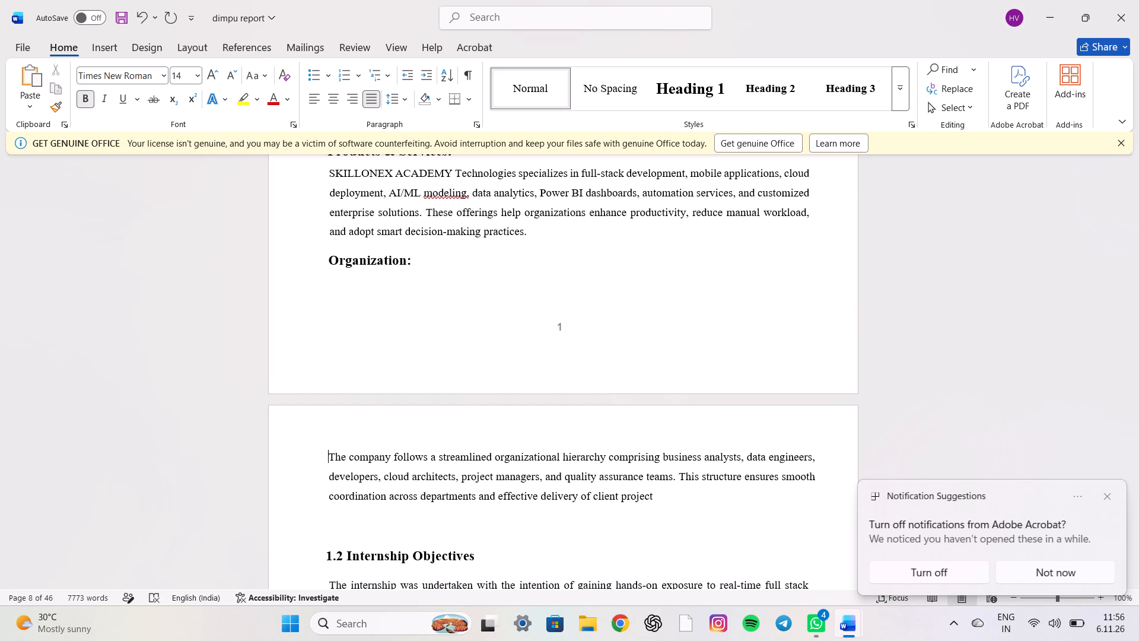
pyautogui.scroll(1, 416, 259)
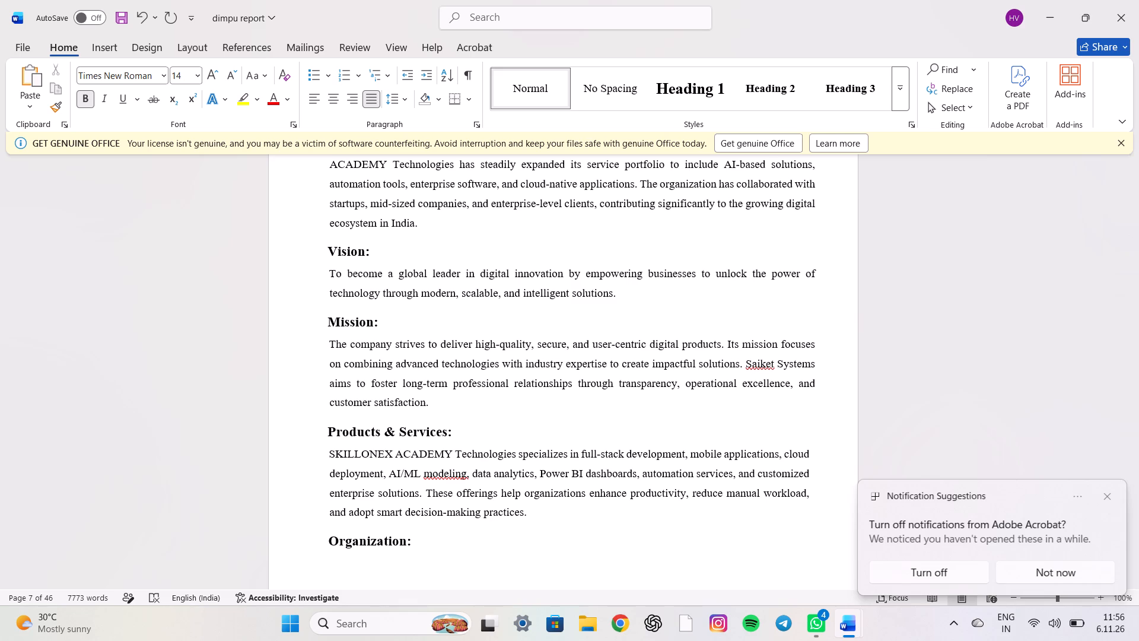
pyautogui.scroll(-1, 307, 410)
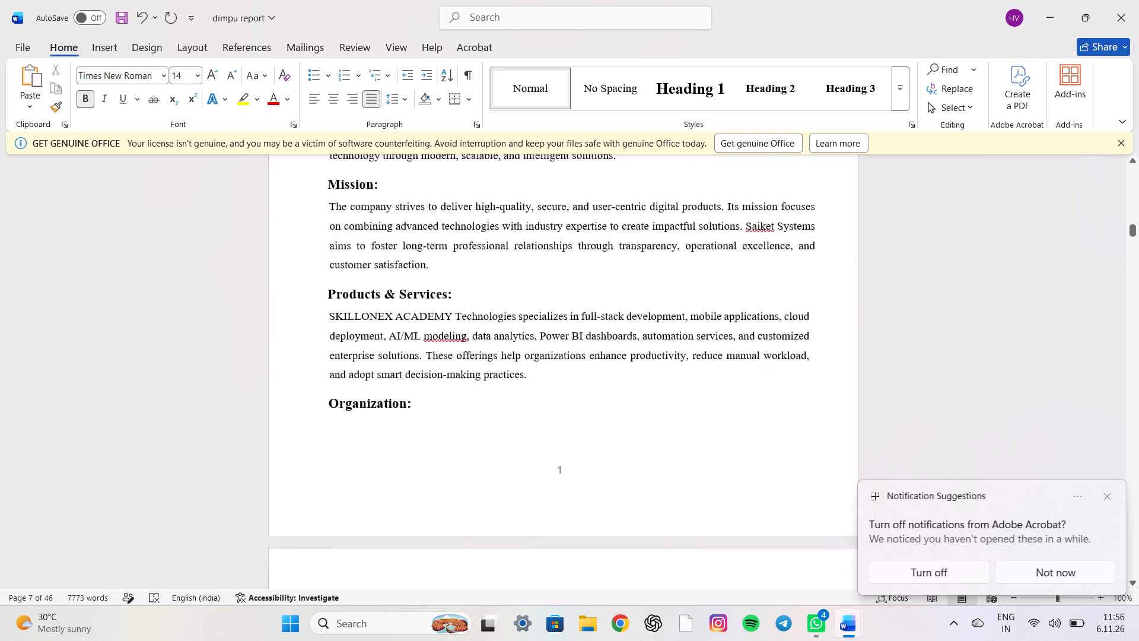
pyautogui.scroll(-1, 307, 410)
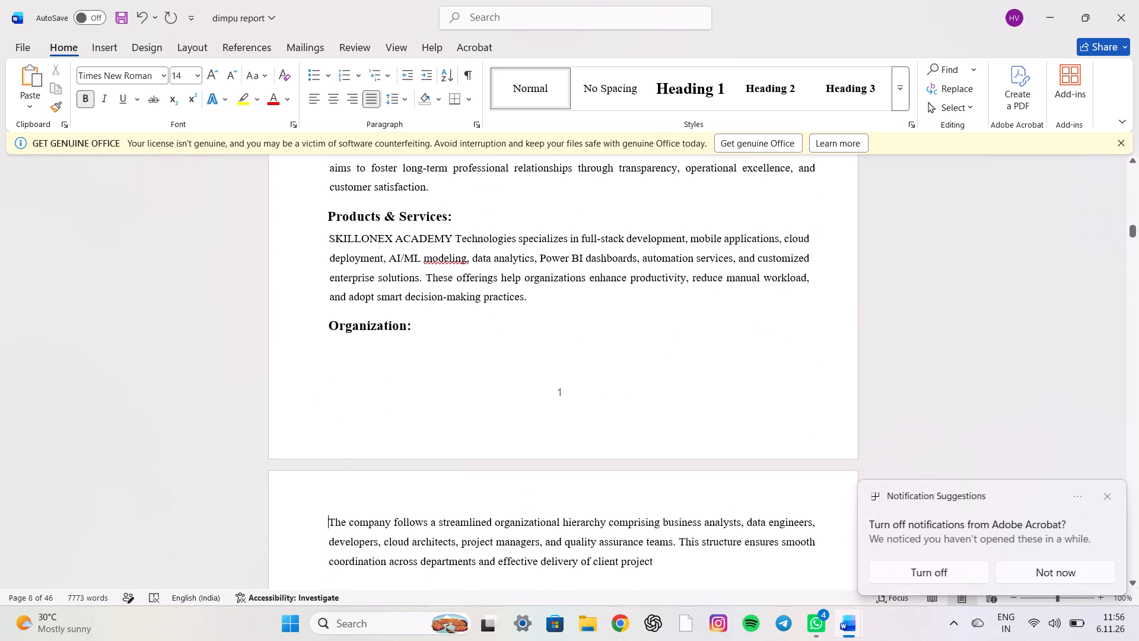
# Delete the hierarchy paragraph from the top of page 8 and paste the copied version directly after "Organization:".
pyautogui.doubleClick(335, 523)
pyautogui.moveTo(335, 523); pyautogui.dragTo(464, 548)
pyautogui.press('BackSpace')
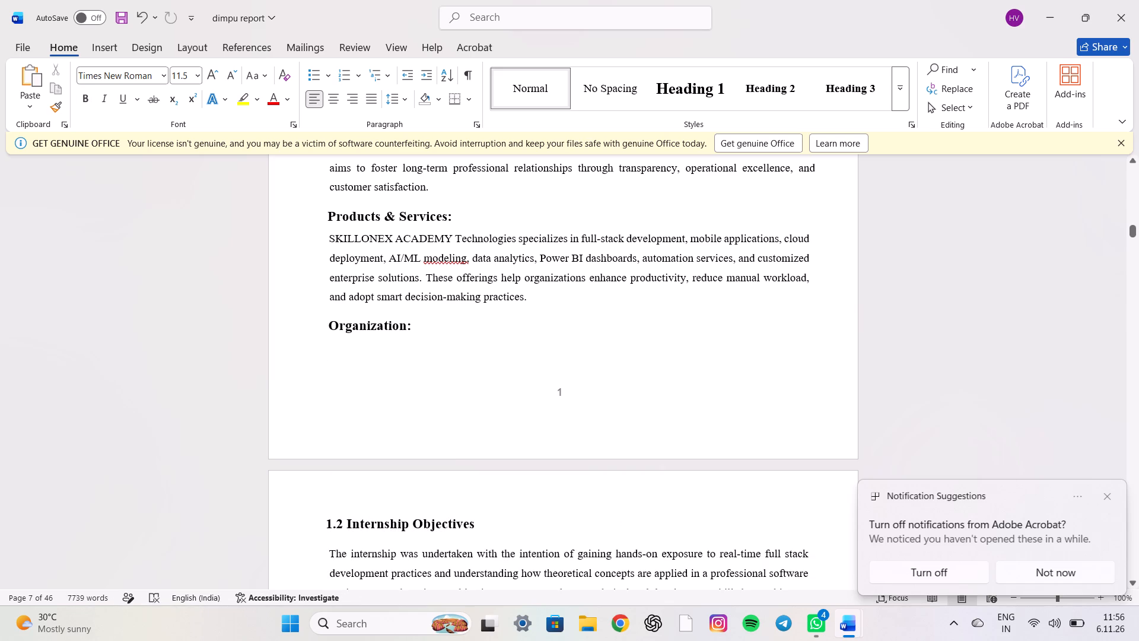
pyautogui.click(434, 326)
pyautogui.hotkey('ctrl', 'v')
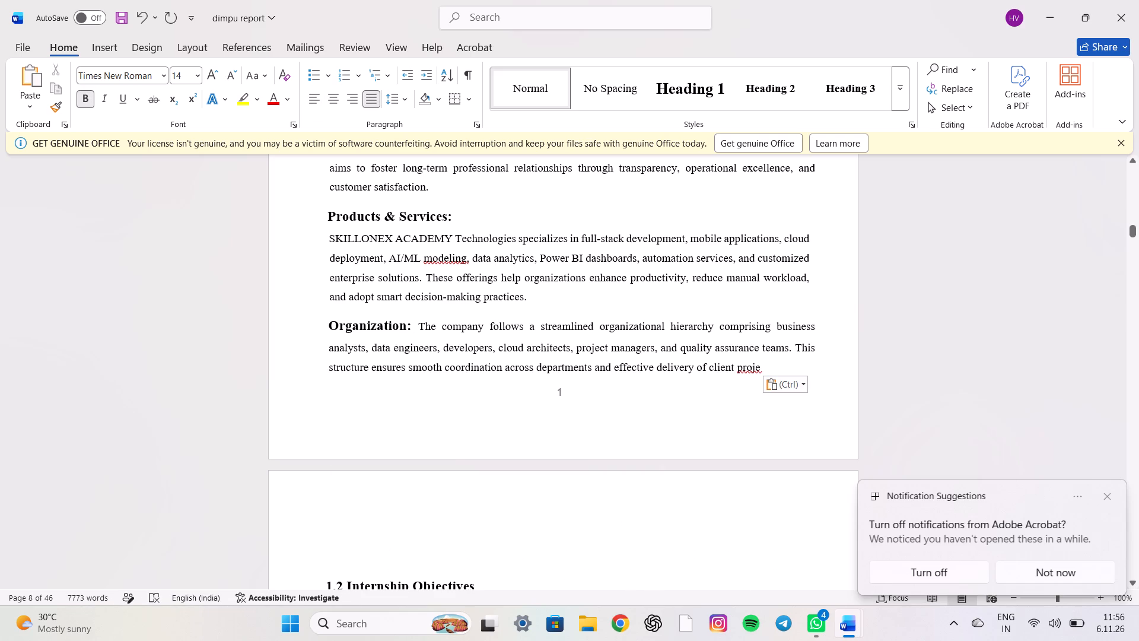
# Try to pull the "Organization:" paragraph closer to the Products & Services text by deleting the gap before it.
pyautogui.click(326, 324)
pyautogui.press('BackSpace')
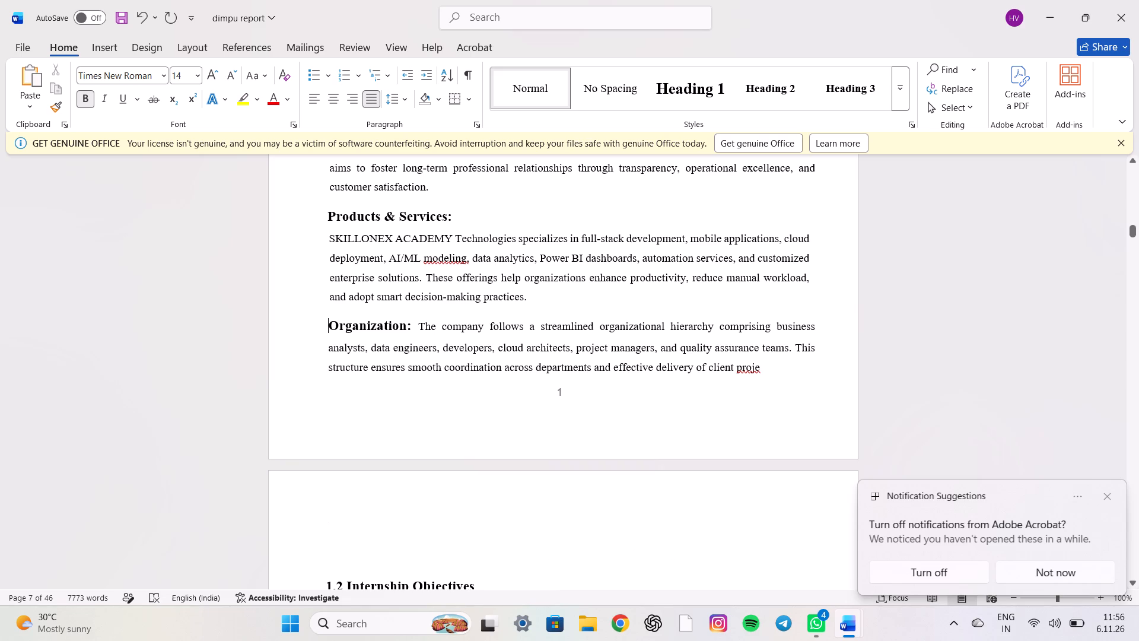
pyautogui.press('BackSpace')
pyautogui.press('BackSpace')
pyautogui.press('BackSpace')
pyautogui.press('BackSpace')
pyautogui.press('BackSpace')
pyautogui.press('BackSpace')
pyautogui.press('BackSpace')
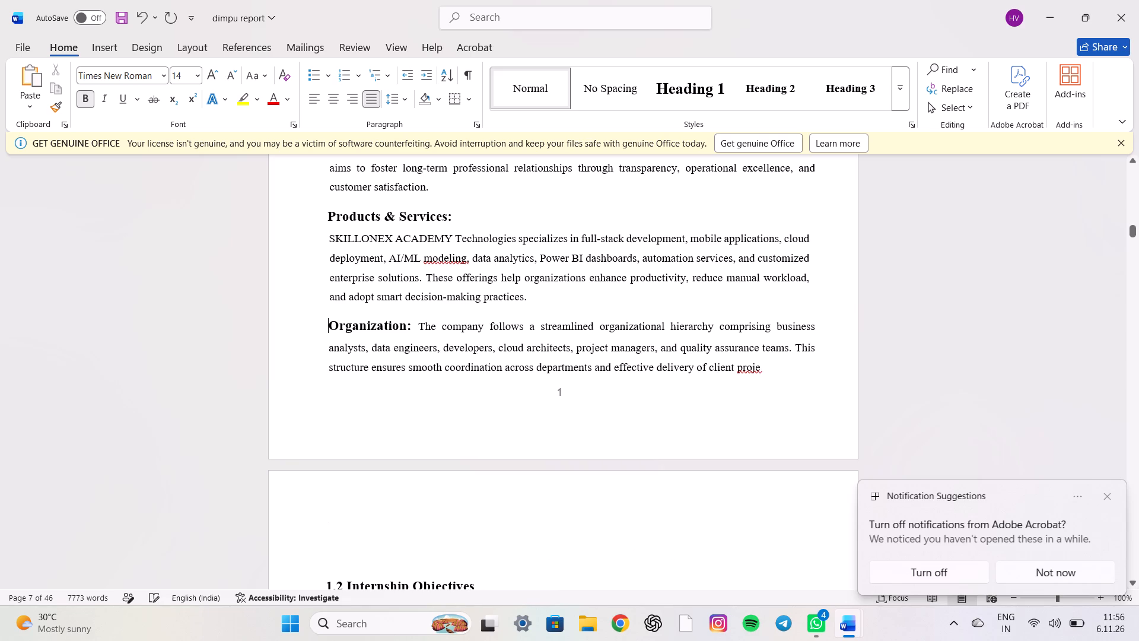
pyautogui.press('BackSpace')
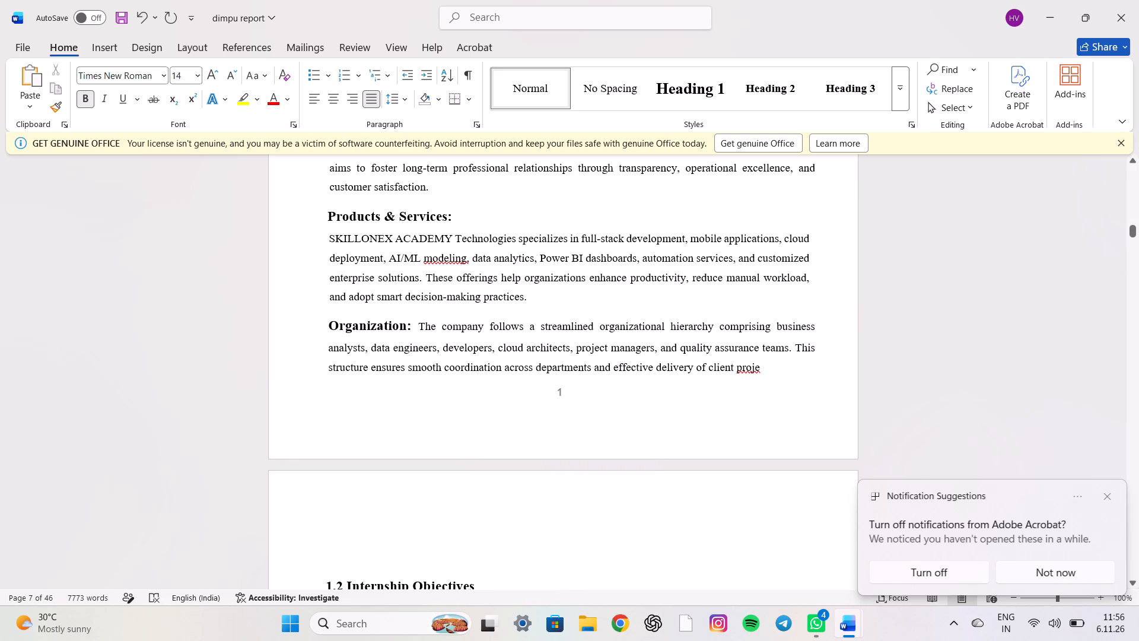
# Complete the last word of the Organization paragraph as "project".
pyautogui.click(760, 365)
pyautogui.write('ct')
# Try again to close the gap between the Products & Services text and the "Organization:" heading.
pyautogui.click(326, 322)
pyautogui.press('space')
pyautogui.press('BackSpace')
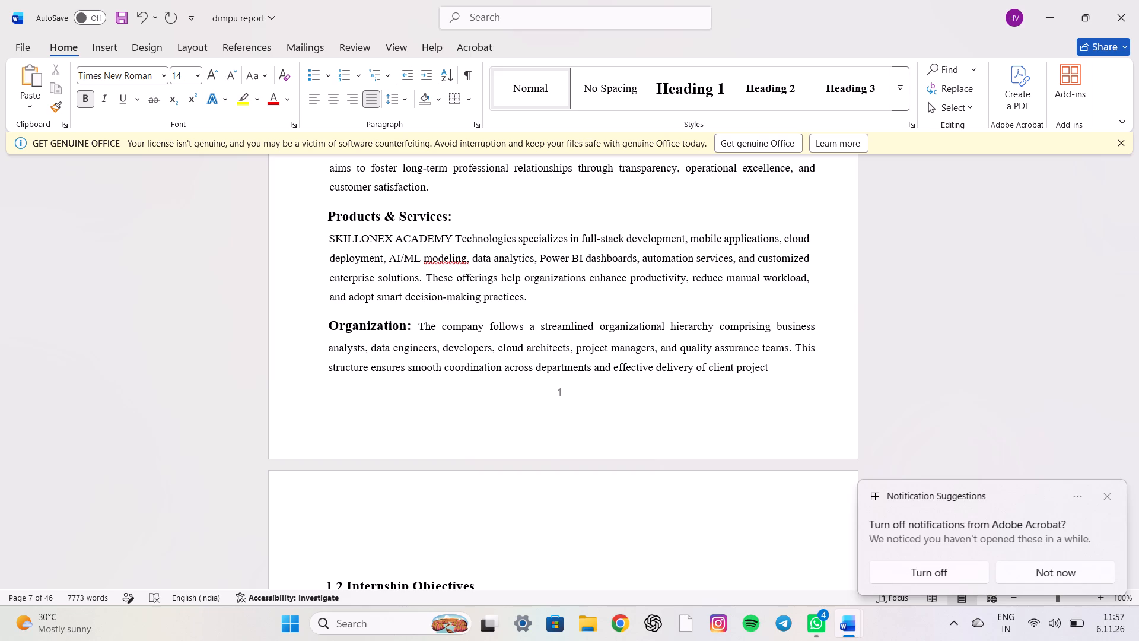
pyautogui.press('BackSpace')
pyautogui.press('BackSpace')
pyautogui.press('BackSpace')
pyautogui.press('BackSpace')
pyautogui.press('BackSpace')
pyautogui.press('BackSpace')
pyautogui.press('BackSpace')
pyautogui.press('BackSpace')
# Delete the Organization paragraph's second sentence, starting "This structure ensures smooth coordination", so the text ends at "quality assurance teams.".
pyautogui.click(781, 360)
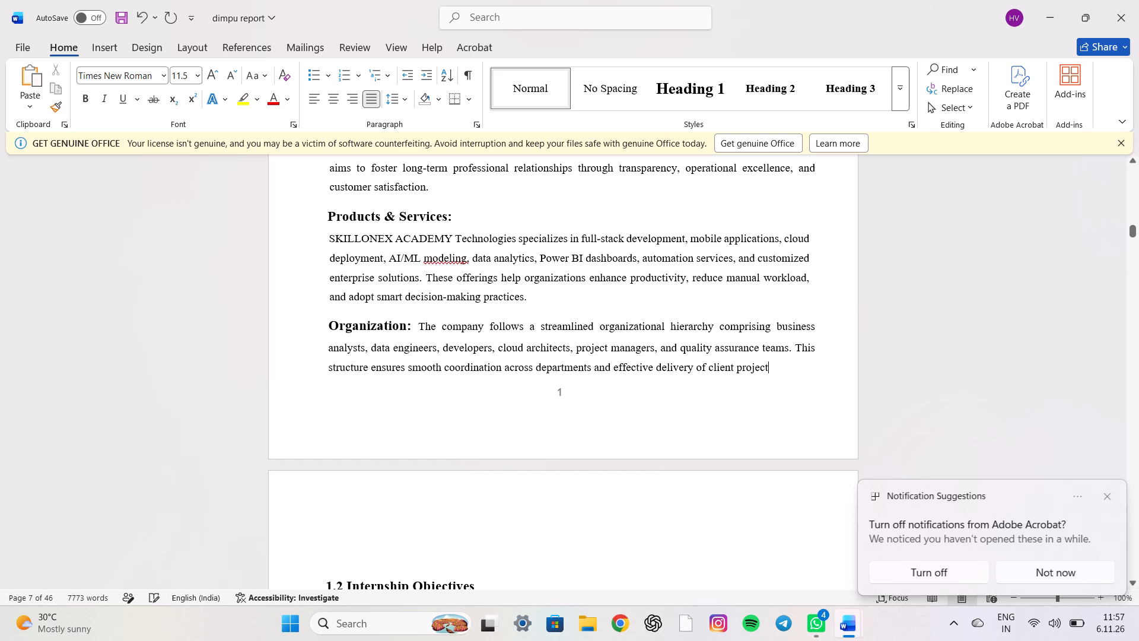
pyautogui.press('BackSpace')
pyautogui.press('BackSpace')
pyautogui.press('BackSpace')
pyautogui.press('BackSpace')
pyautogui.press('BackSpace')
pyautogui.press('BackSpace')
pyautogui.press('BackSpace')
pyautogui.press('BackSpace')
pyautogui.press('BackSpace')
pyautogui.press('BackSpace')
pyautogui.press('BackSpace')
pyautogui.press('BackSpace')
pyautogui.press('BackSpace')
pyautogui.press('BackSpace')
pyautogui.press('BackSpace')
pyautogui.press('BackSpace')
pyautogui.press('BackSpace')
pyautogui.press('BackSpace')
pyautogui.press('BackSpace')
pyautogui.press('BackSpace')
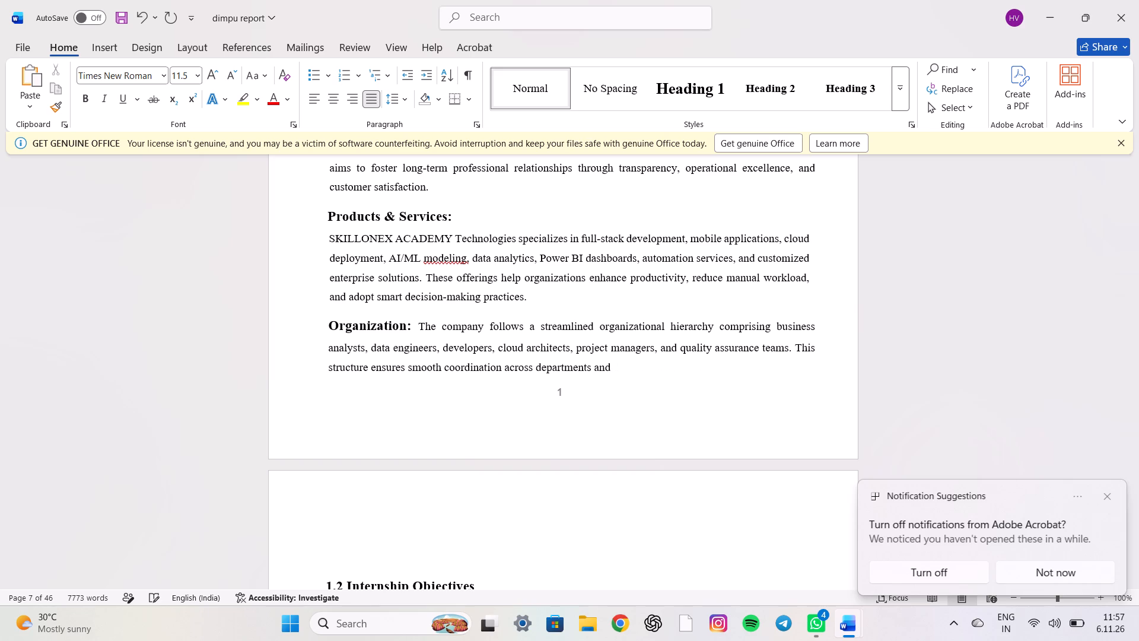
pyautogui.press('BackSpace')
pyautogui.press('BackSpace')
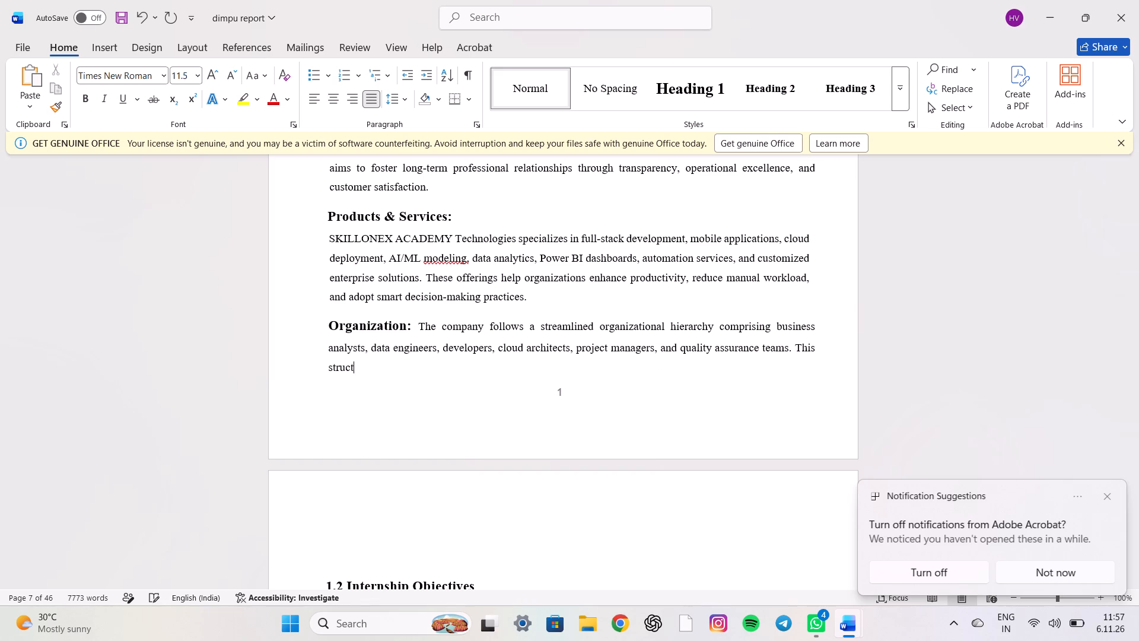
pyautogui.press('BackSpace')
pyautogui.press('BackSpace')
pyautogui.press('BackSpace')
pyautogui.press('BackSpace')
pyautogui.press('BackSpace')
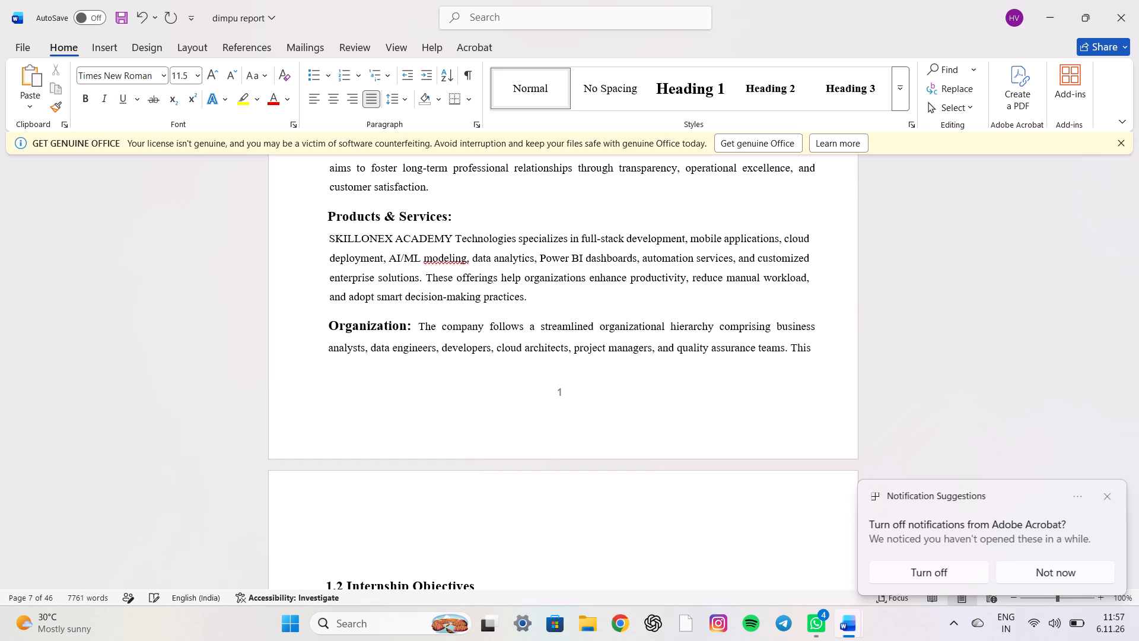
pyautogui.press('BackSpace')
pyautogui.press('BackSpace')
pyautogui.press('BackSpace')
pyautogui.press('BackSpace')
pyautogui.press('BackSpace')
# Break the line after "Organization:" so the shortened hierarchy paragraph starts on its own line.
pyautogui.click(418, 328)
pyautogui.press('Return')
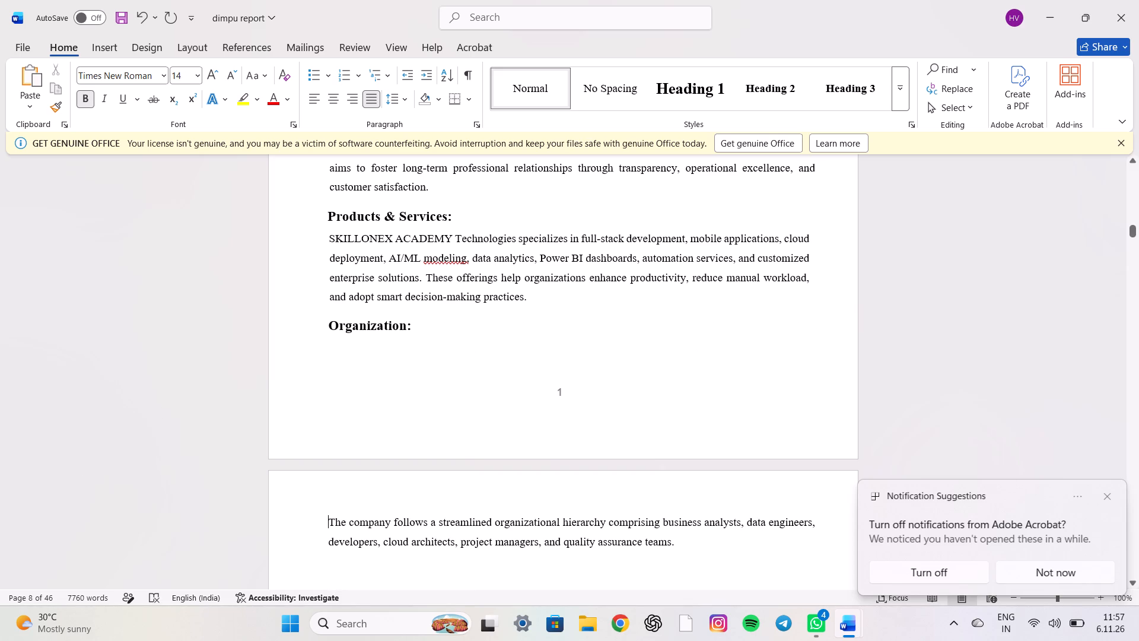
# Copy the hierarchy text starting "The company follows a streamlined" below "Organization:" and delete it from its place.
pyautogui.click(327, 519)
pyautogui.moveTo(327, 519); pyautogui.dragTo(354, 526)
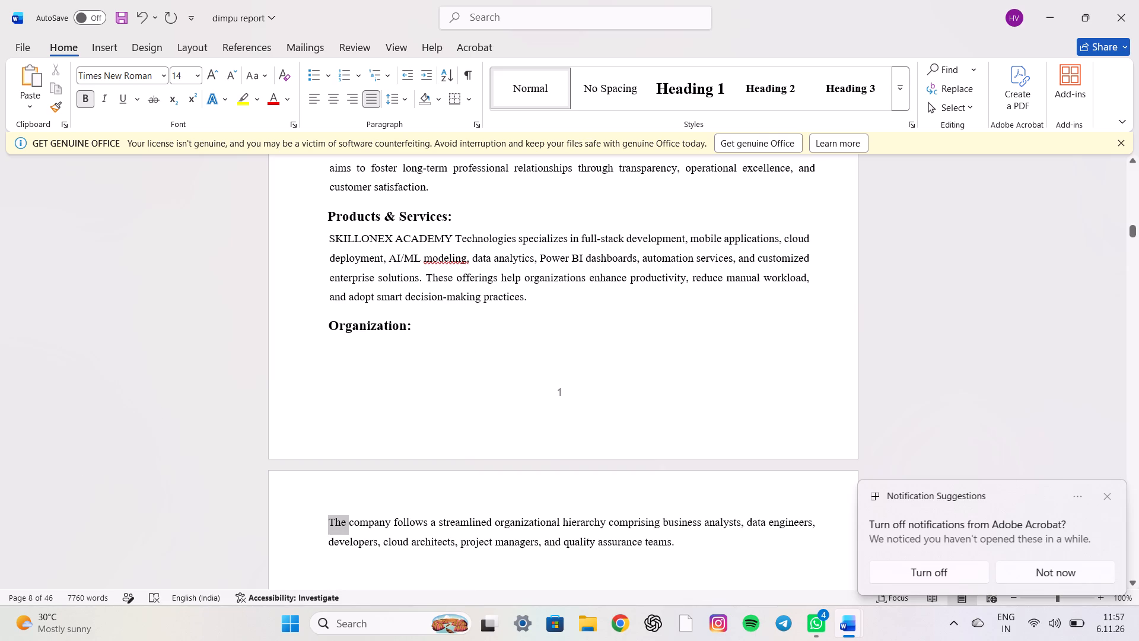
pyautogui.moveTo(354, 526); pyautogui.dragTo(663, 537)
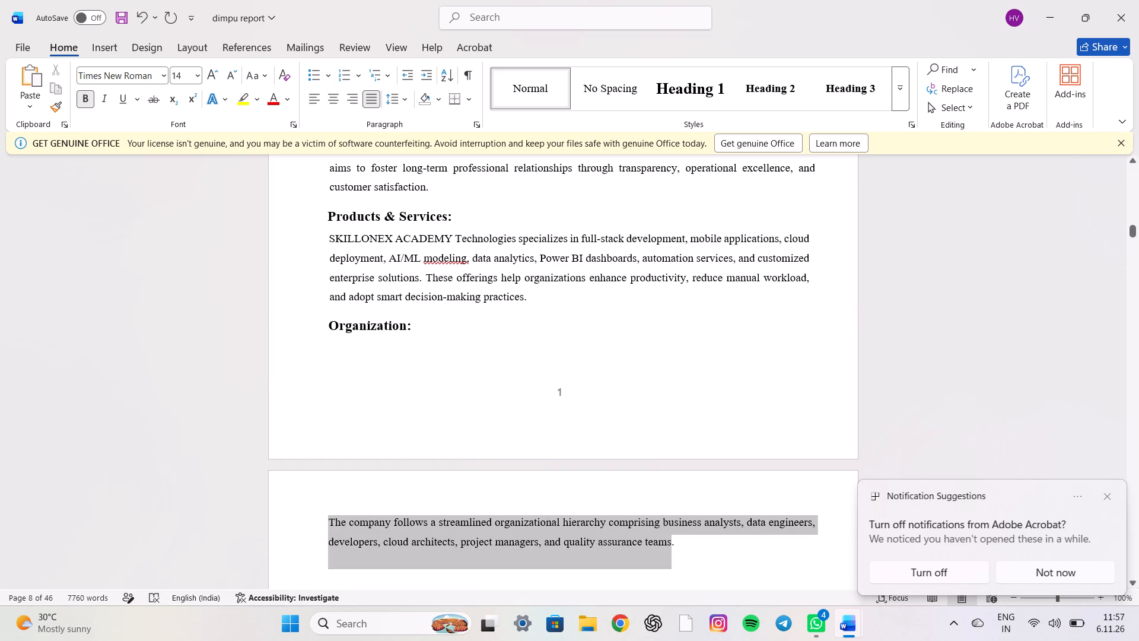
pyautogui.moveTo(663, 537); pyautogui.dragTo(663, 538)
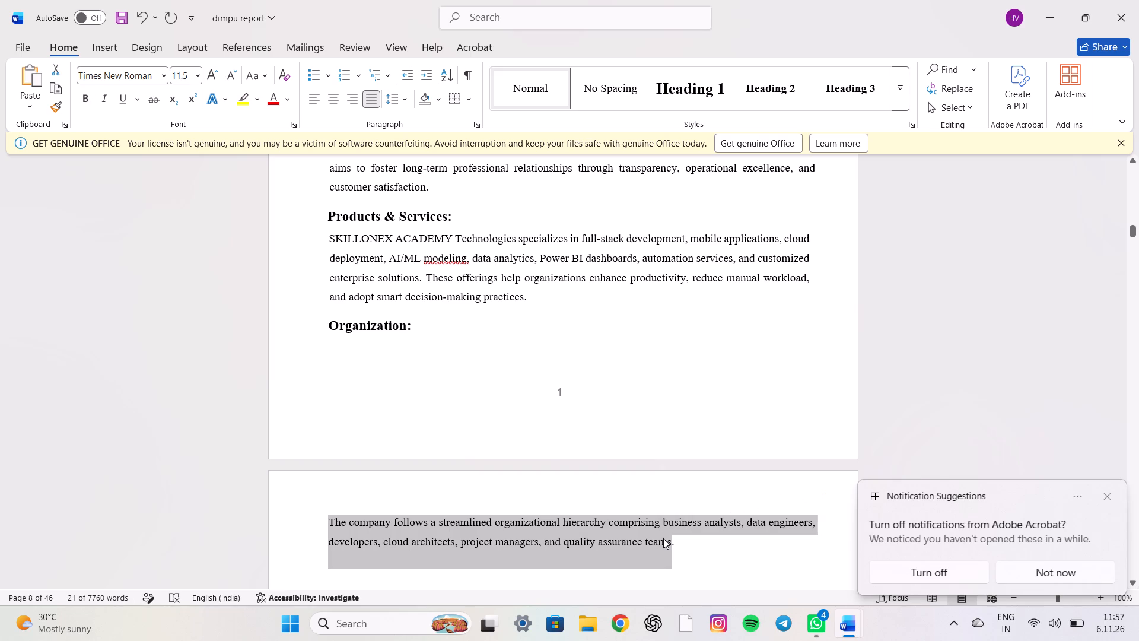
pyautogui.hotkey('ctrl', 'c')
pyautogui.press('BackSpace')
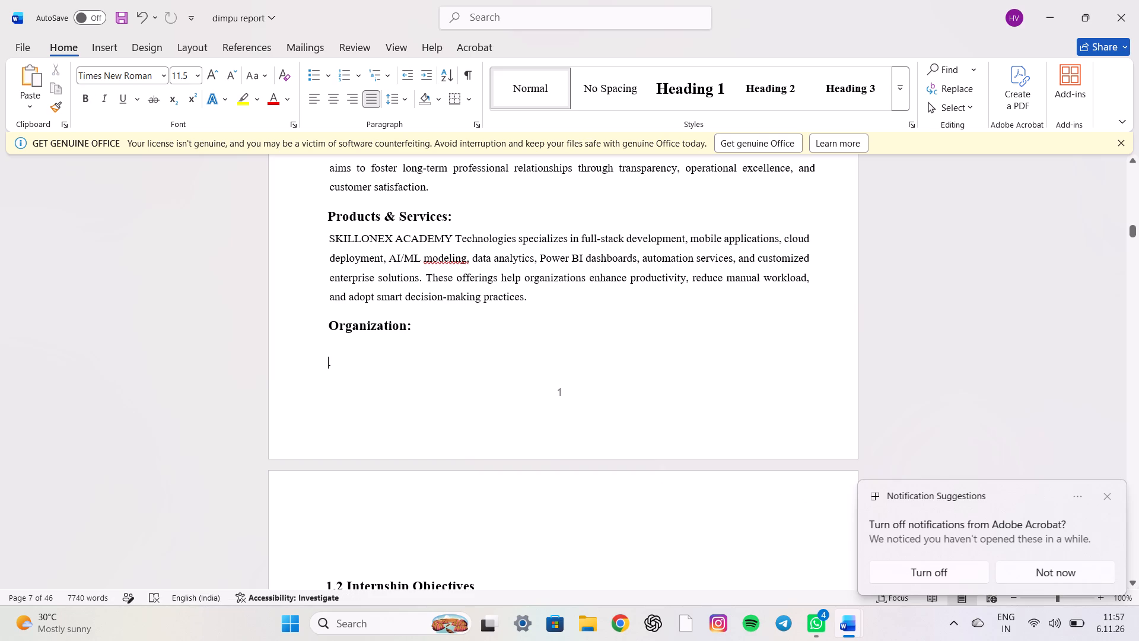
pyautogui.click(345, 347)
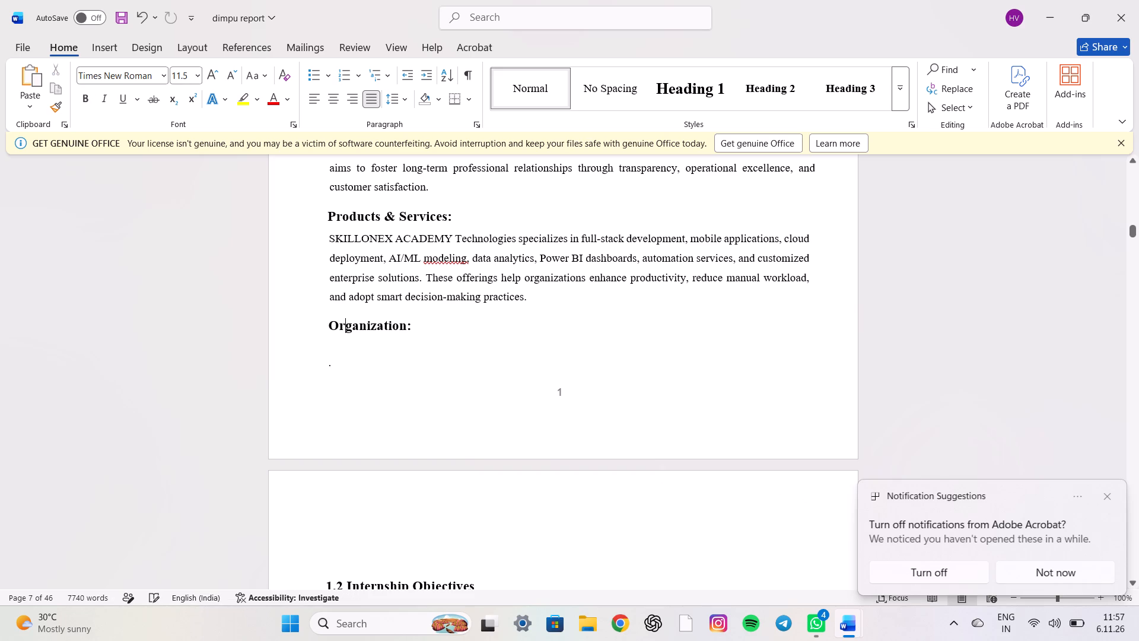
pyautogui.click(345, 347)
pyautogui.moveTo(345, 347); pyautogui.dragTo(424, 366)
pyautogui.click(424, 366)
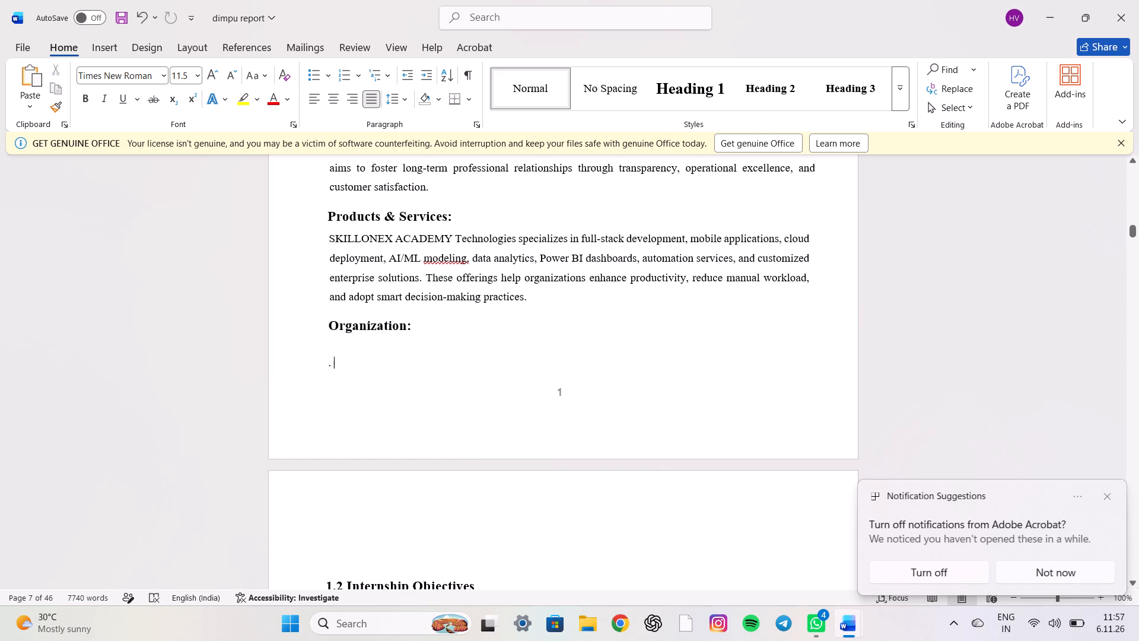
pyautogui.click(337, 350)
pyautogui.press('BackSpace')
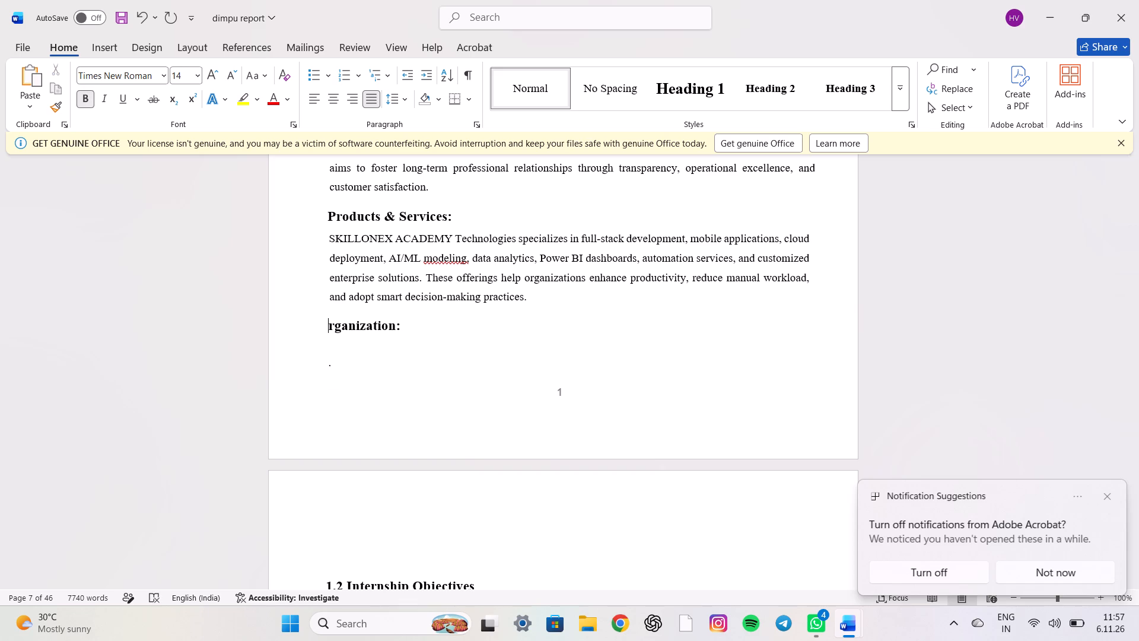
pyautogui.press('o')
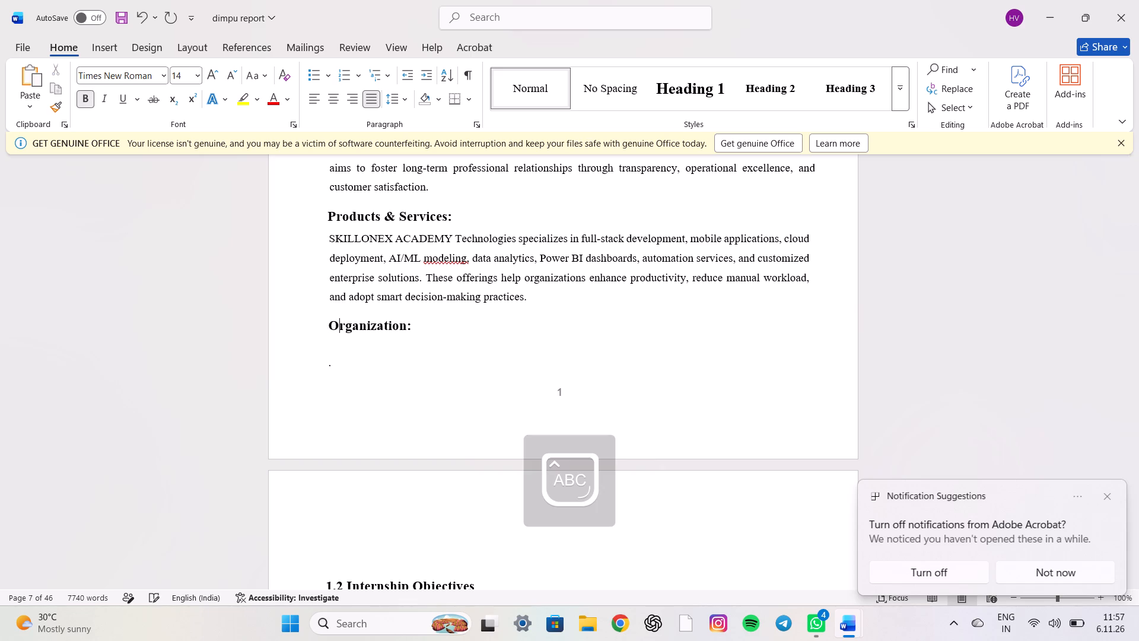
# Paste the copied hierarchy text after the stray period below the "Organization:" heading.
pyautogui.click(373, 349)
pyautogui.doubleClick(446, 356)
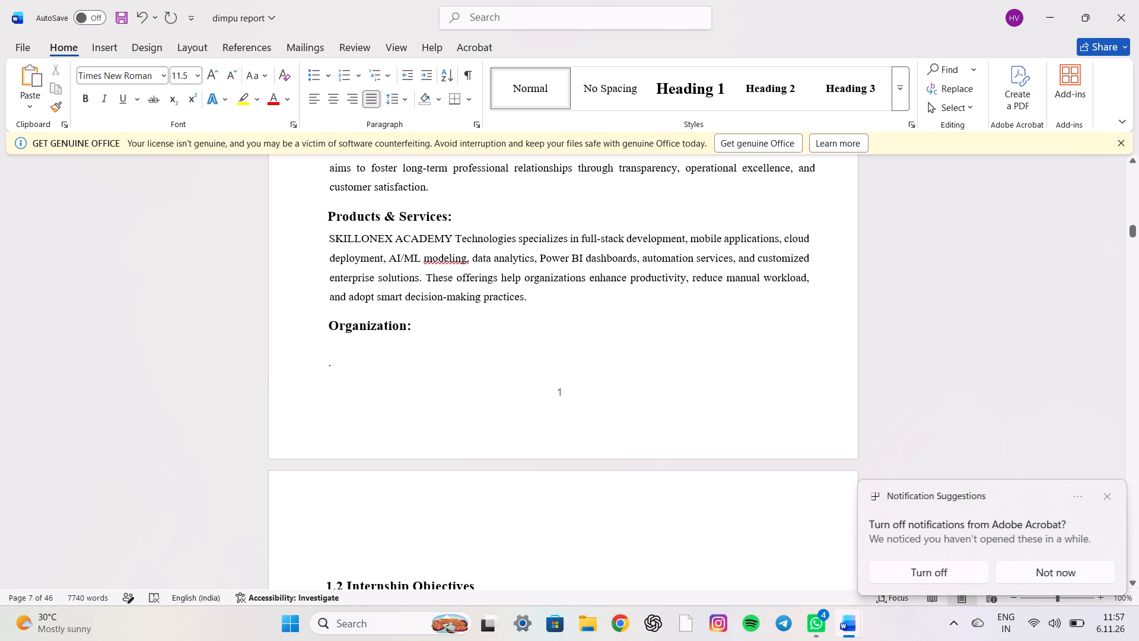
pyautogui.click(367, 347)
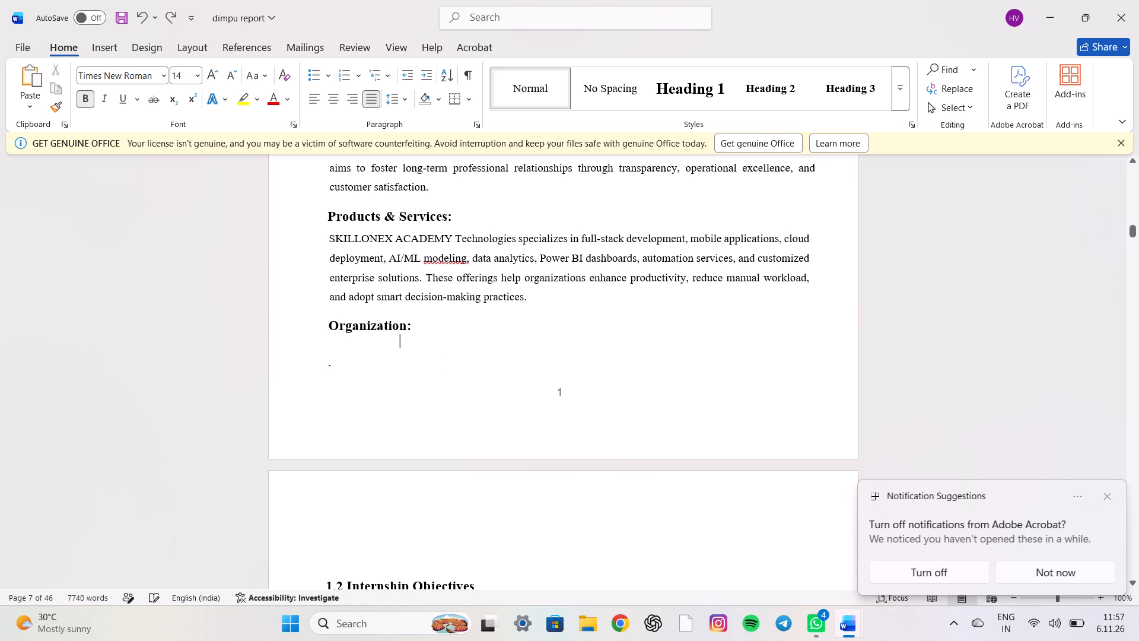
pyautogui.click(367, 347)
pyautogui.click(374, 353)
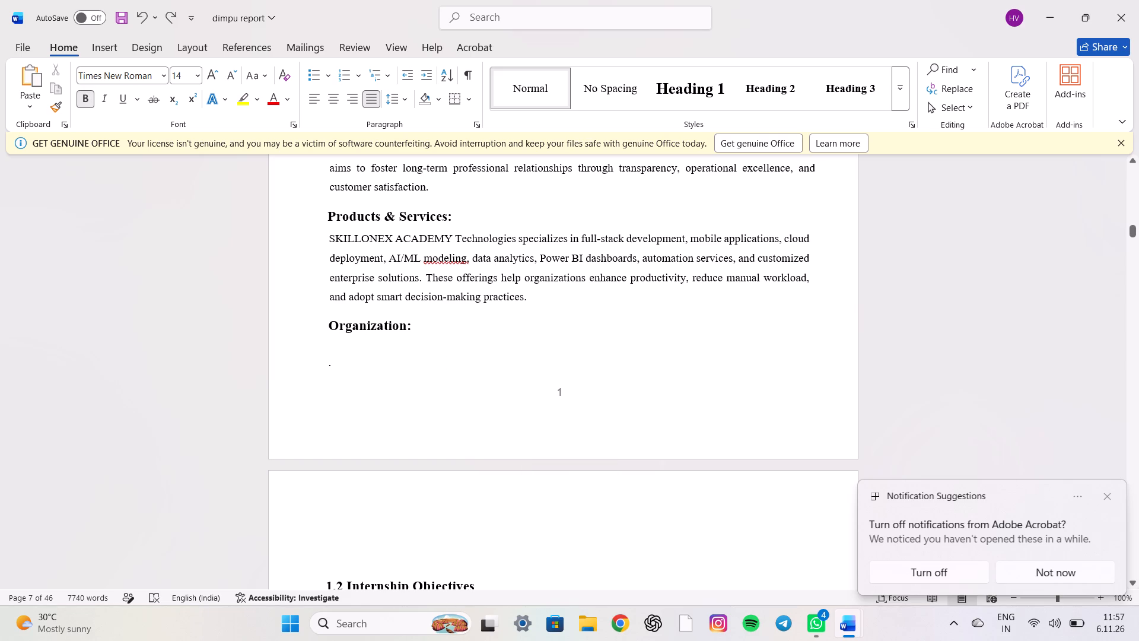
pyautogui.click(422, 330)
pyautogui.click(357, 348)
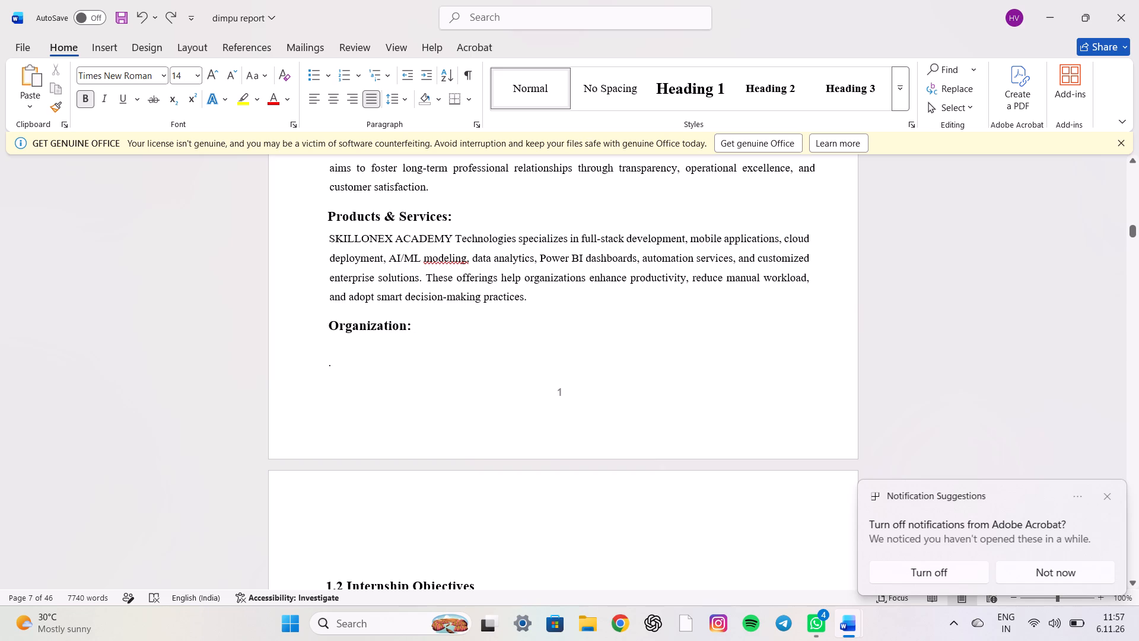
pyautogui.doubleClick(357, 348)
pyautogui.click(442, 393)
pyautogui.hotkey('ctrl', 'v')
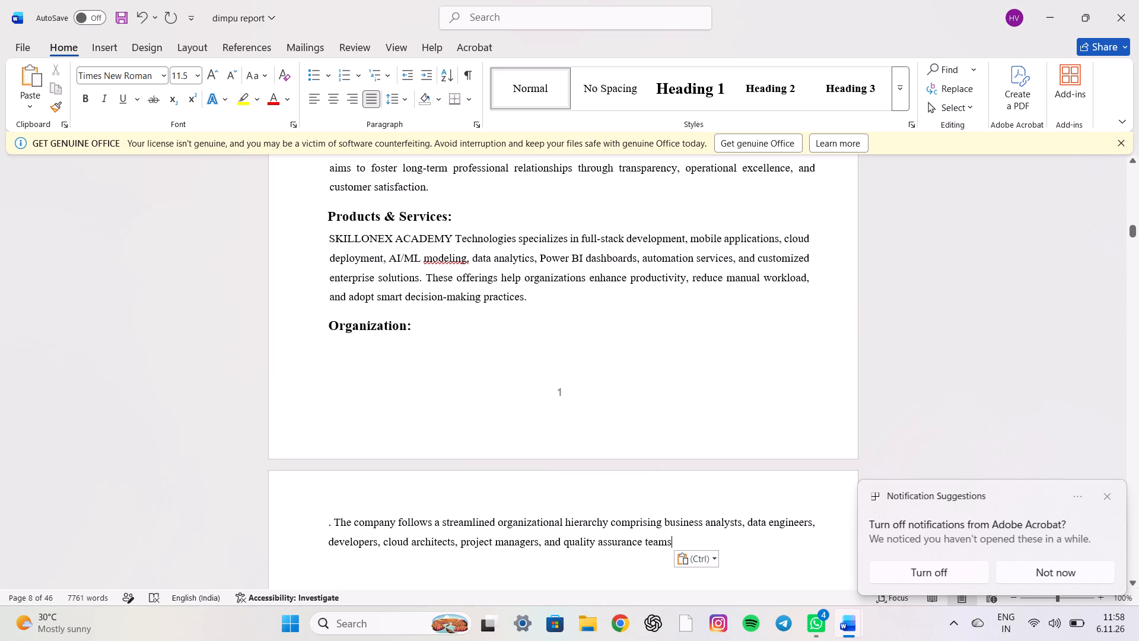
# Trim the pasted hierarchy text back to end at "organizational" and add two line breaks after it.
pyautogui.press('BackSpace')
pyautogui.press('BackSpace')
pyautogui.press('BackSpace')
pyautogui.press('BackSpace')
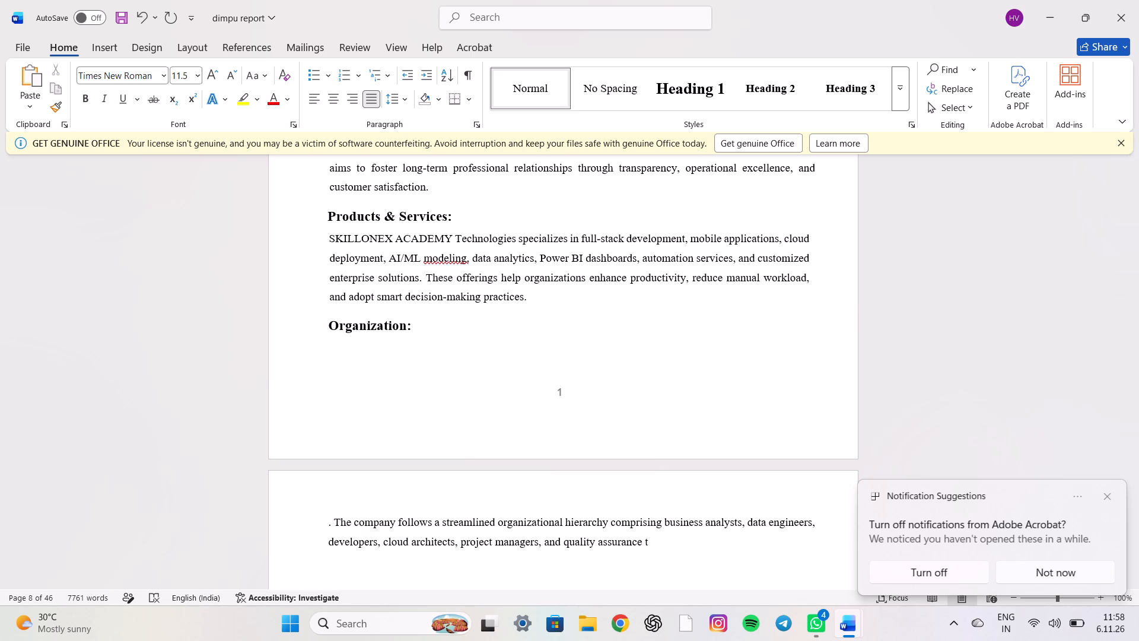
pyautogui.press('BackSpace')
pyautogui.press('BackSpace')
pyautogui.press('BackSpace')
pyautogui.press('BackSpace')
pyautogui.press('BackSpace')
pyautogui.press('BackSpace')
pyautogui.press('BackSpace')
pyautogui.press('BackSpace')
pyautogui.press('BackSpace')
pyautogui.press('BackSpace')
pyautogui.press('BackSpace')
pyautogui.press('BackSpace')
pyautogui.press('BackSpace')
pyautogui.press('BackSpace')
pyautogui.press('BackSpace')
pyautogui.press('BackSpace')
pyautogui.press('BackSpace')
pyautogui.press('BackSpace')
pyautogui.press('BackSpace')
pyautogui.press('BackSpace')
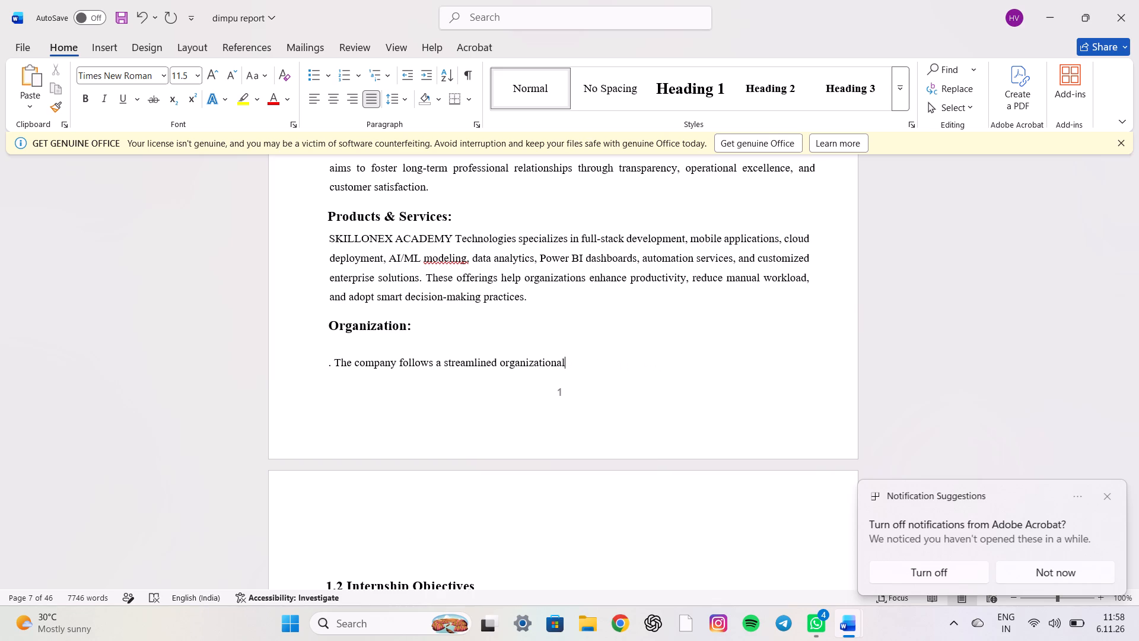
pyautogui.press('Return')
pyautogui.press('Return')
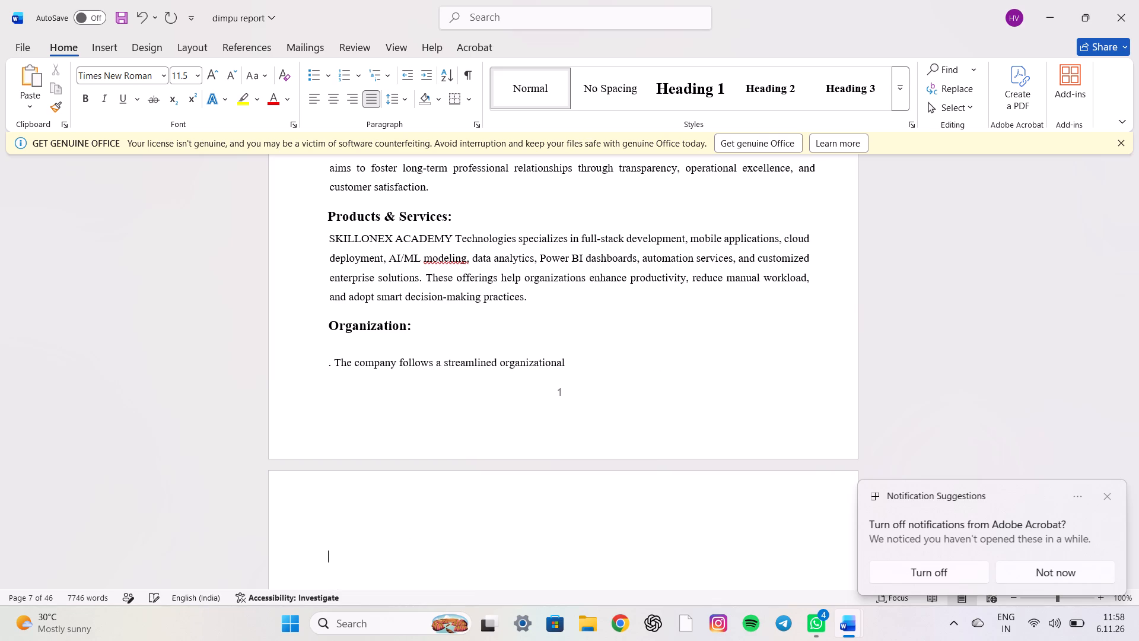
# Delete the remaining text "The company follows a streamlined organizational" together with the stray period before it.
pyautogui.click(577, 358)
pyautogui.press('BackSpace')
pyautogui.press('BackSpace')
pyautogui.press('BackSpace')
pyautogui.press('BackSpace')
pyautogui.press('BackSpace')
pyautogui.press('BackSpace')
pyautogui.press('BackSpace')
pyautogui.press('BackSpace')
pyautogui.press('BackSpace')
pyautogui.press('BackSpace')
pyautogui.press('BackSpace')
pyautogui.press('BackSpace')
pyautogui.press('BackSpace')
pyautogui.press('BackSpace')
pyautogui.press('BackSpace')
pyautogui.press('BackSpace')
pyautogui.press('BackSpace')
pyautogui.press('BackSpace')
pyautogui.press('BackSpace')
pyautogui.press('BackSpace')
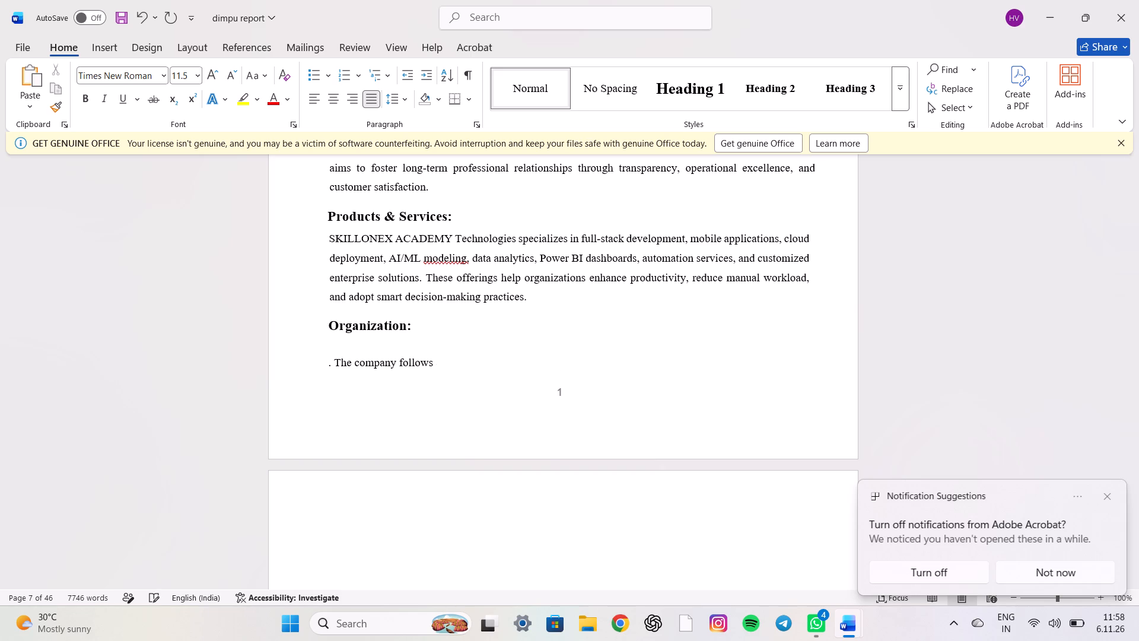
pyautogui.press('BackSpace')
pyautogui.press('BackSpace')
pyautogui.press('BackSpace')
pyautogui.press('BackSpace')
pyautogui.press('BackSpace')
# Delete the "Organization:" heading and the empty line beneath it, after the Products & Services paragraph.
pyautogui.press('BackSpace')
pyautogui.press('BackSpace')
pyautogui.press('BackSpace')
pyautogui.press('BackSpace')
pyautogui.press('BackSpace')
pyautogui.press('BackSpace')
pyautogui.press('BackSpace')
pyautogui.press('BackSpace')
pyautogui.press('BackSpace')
pyautogui.press('BackSpace')
pyautogui.press('BackSpace')
pyautogui.press('BackSpace')
pyautogui.press('BackSpace')
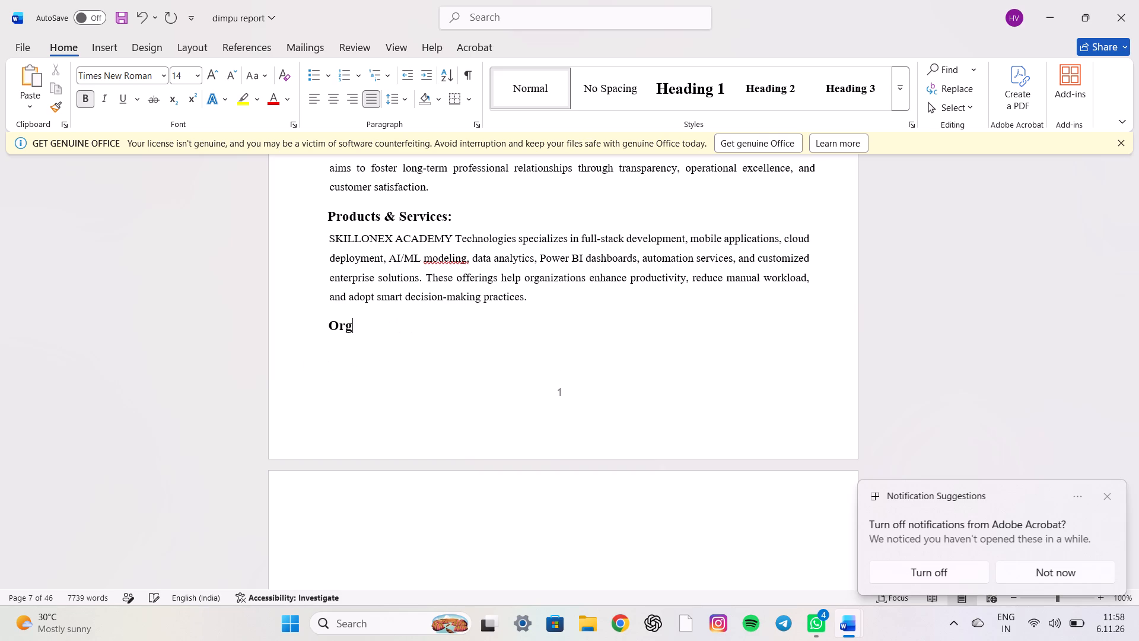
pyautogui.press('BackSpace')
pyautogui.press('BackSpace')
pyautogui.press('BackSpace')
pyautogui.press('BackSpace')
# Remove leading spaces and surplus blank lines before the "1.2 Internship Objectives" heading, keeping one line break above it.
pyautogui.scroll(-1, 577, 358)
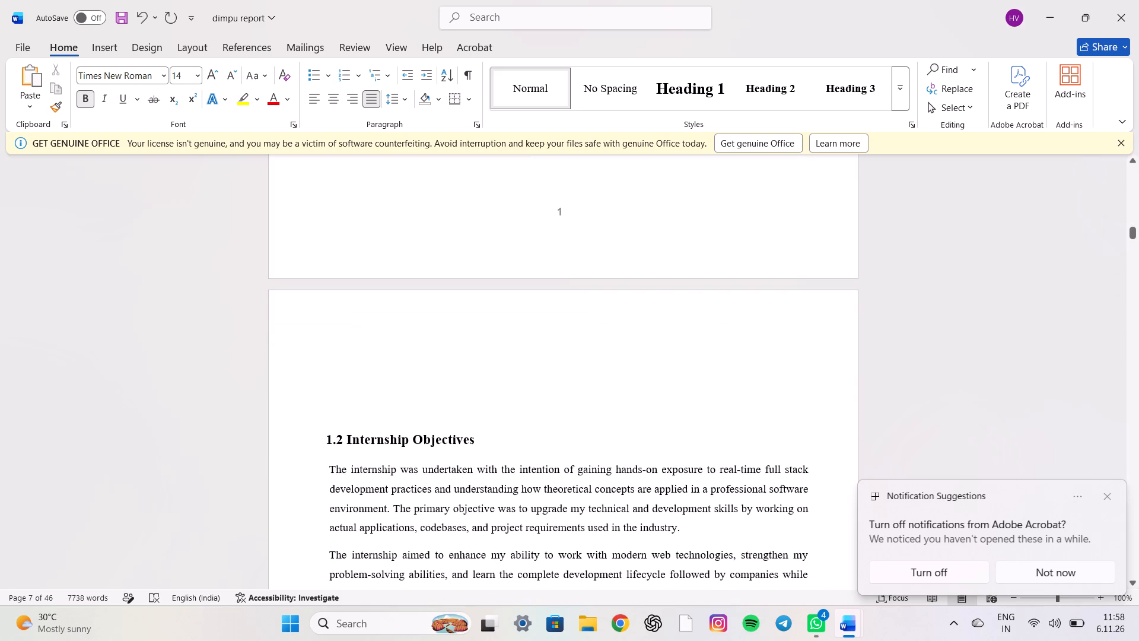
pyautogui.click(313, 434)
pyautogui.click(318, 442)
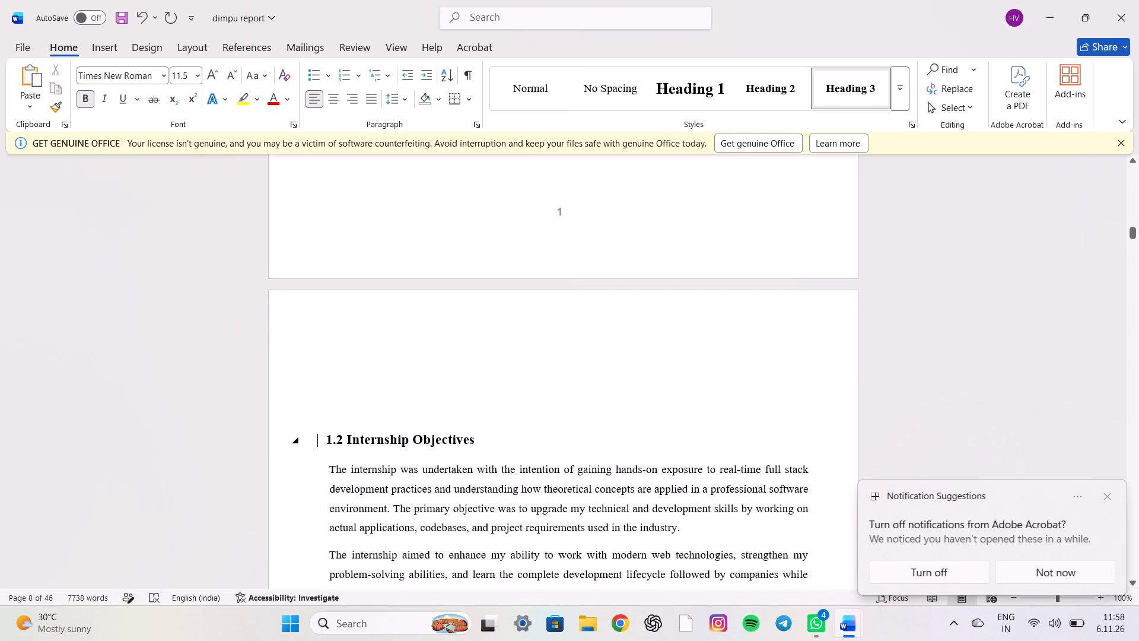
pyautogui.press('BackSpace')
pyautogui.press('BackSpace')
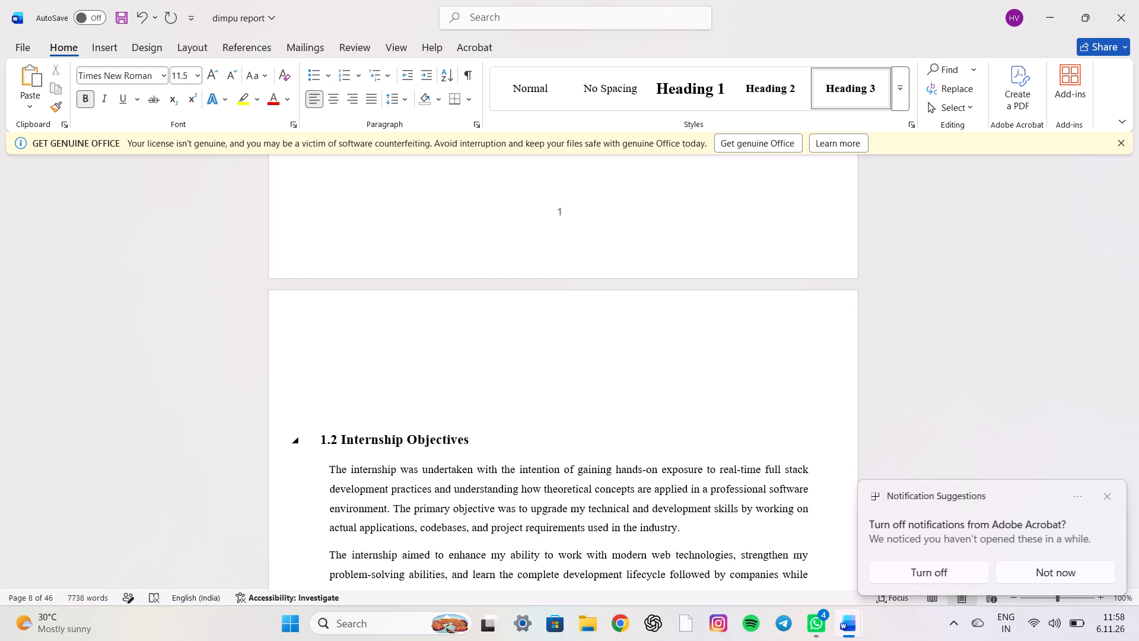
pyautogui.press('BackSpace')
pyautogui.press('BackSpace')
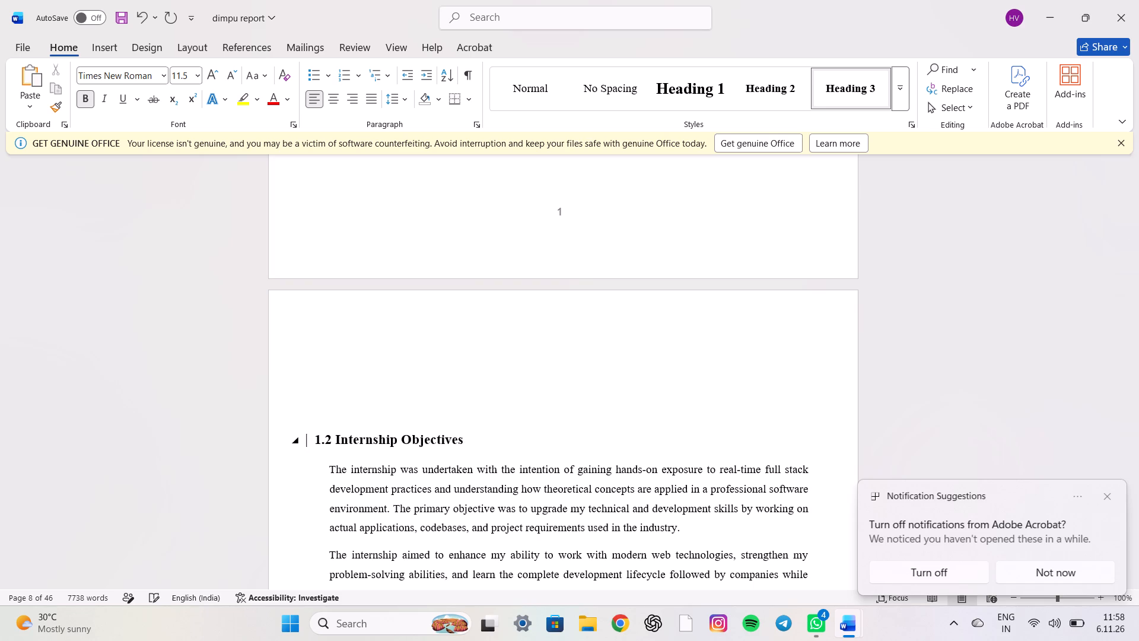
pyautogui.press('BackSpace')
pyautogui.press('BackSpace')
pyautogui.press('BackSpace')
pyautogui.press('BackSpace')
pyautogui.press('BackSpace')
pyautogui.press('BackSpace')
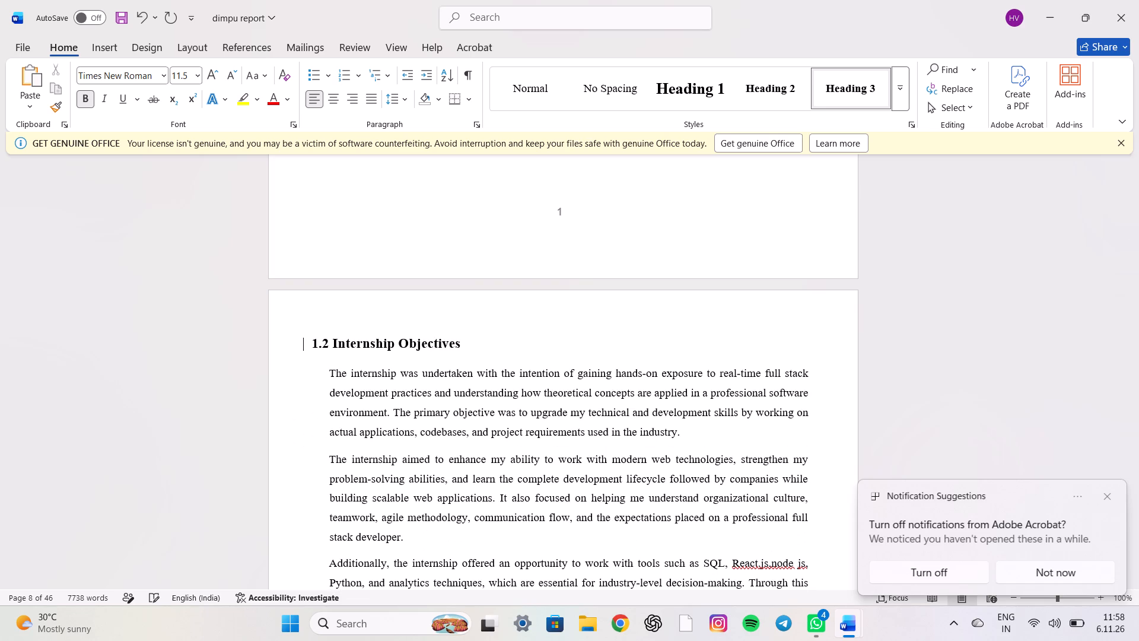
pyautogui.press('BackSpace')
pyautogui.press('Return')
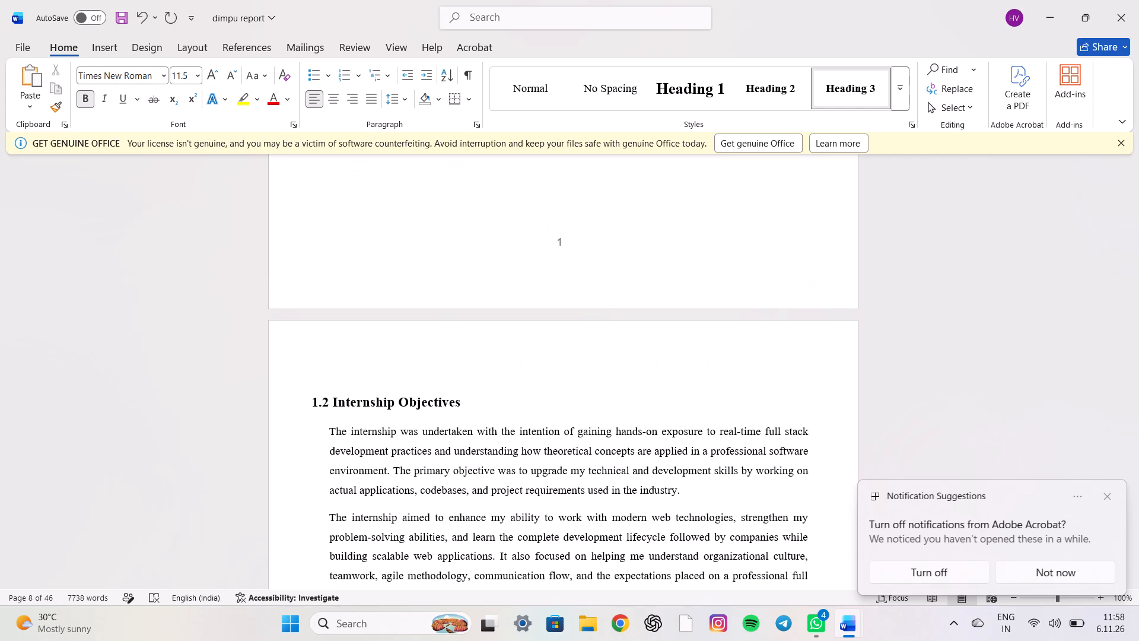
# Remove the remaining spacing before "1.2 Internship Objectives" to pull the heading up onto the preceding page.
pyautogui.scroll(-2, 279, 491)
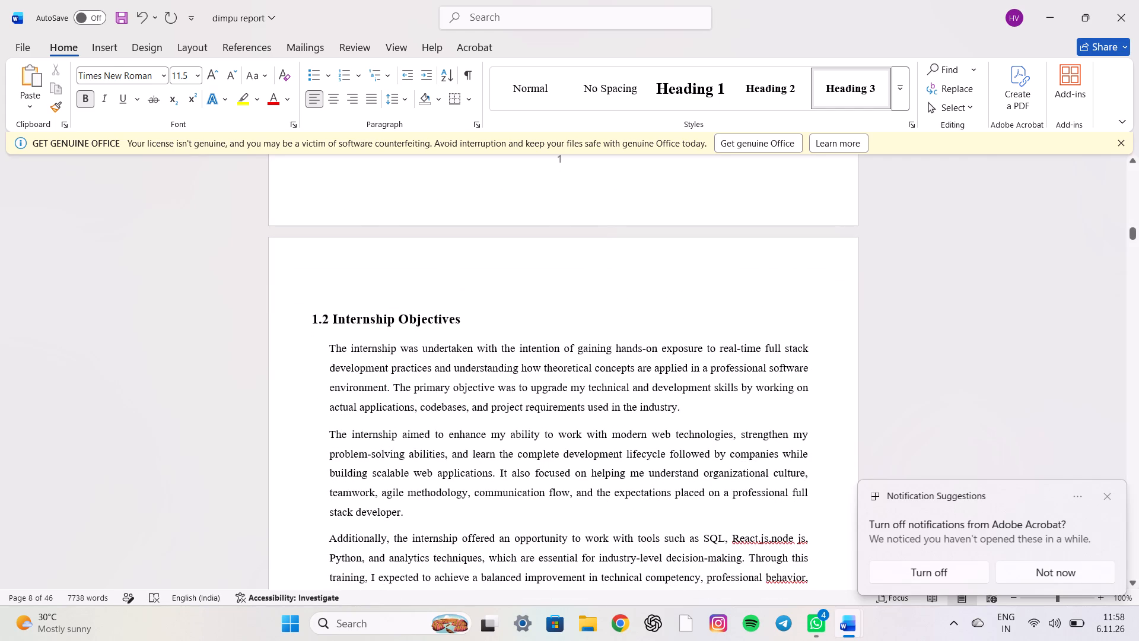
pyautogui.click(308, 317)
pyautogui.press('BackSpace')
pyautogui.press('BackSpace')
pyautogui.press('BackSpace')
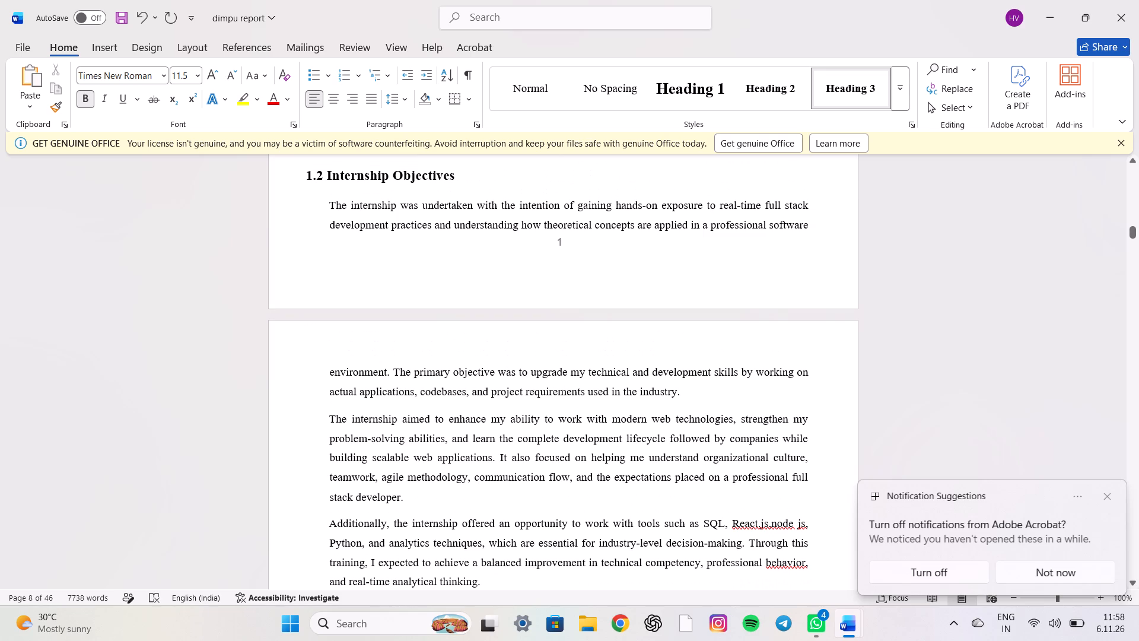
# Push the "1.2 Internship Objectives" heading onto the next page and indent it with eight spaces, in line with its body text.
pyautogui.press('Return')
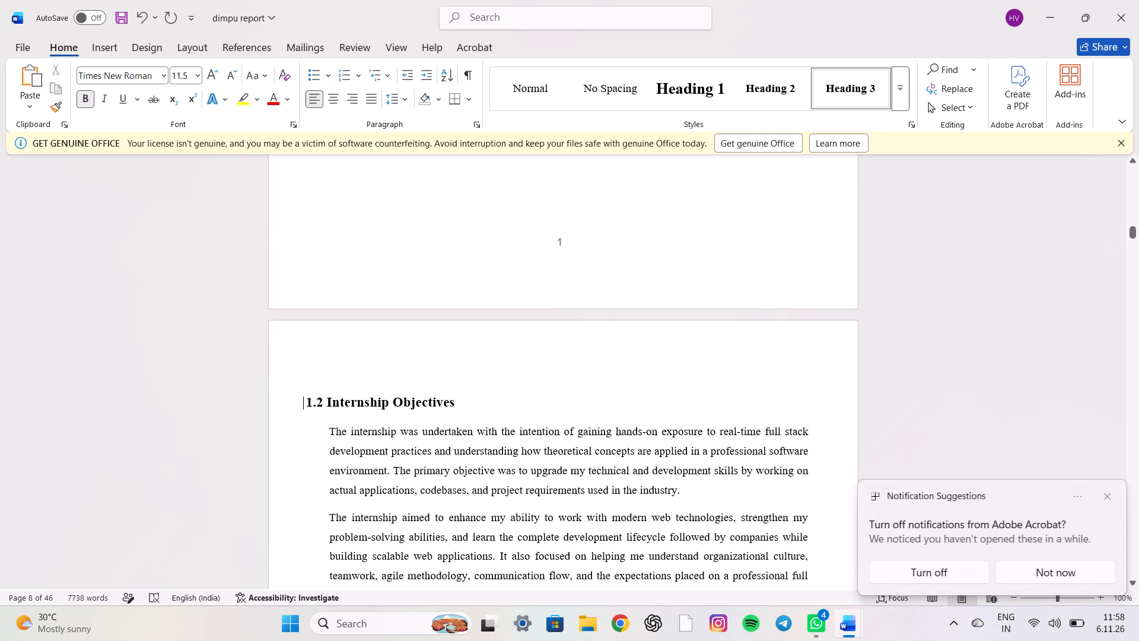
pyautogui.scroll(-1, 234, 359)
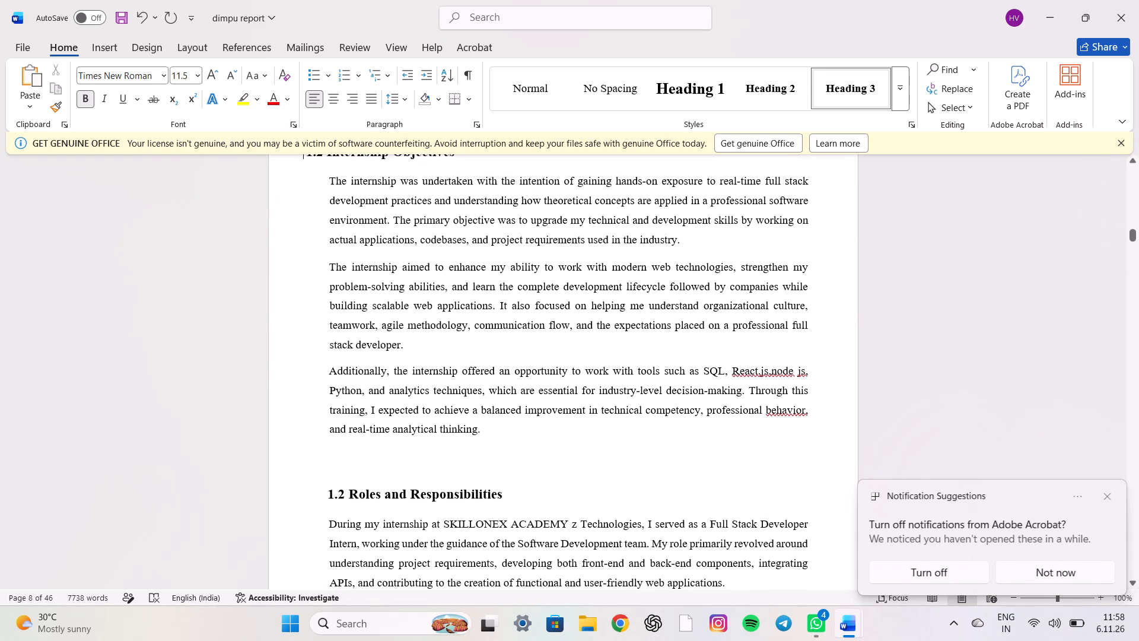
pyautogui.press('space')
pyautogui.press('space')
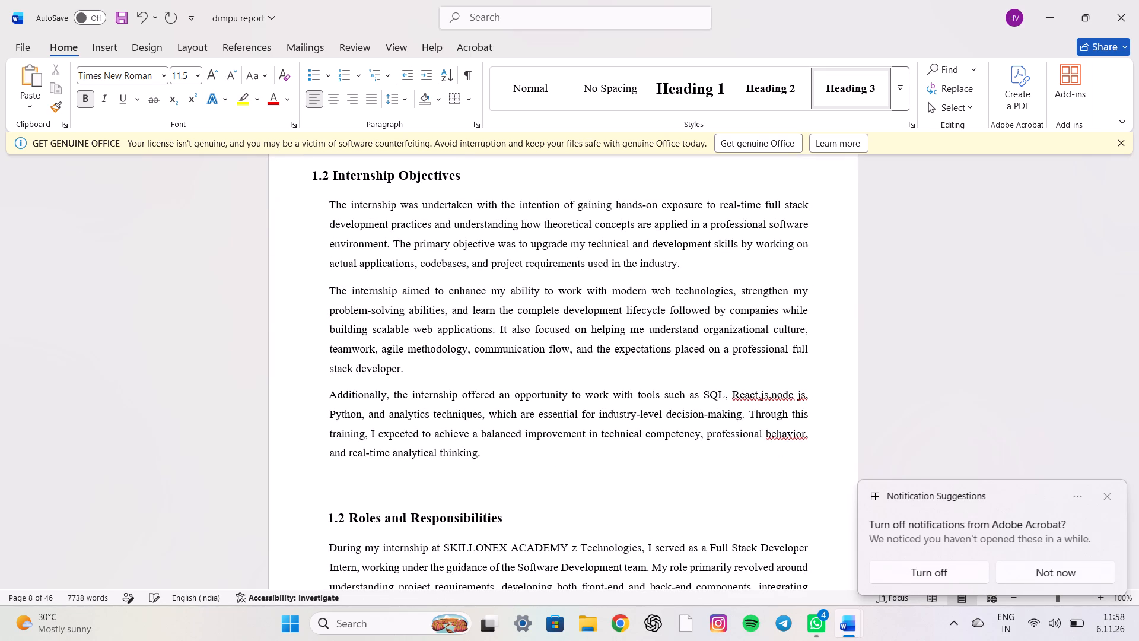
pyautogui.press('space')
pyautogui.press('space')
pyautogui.press('space')
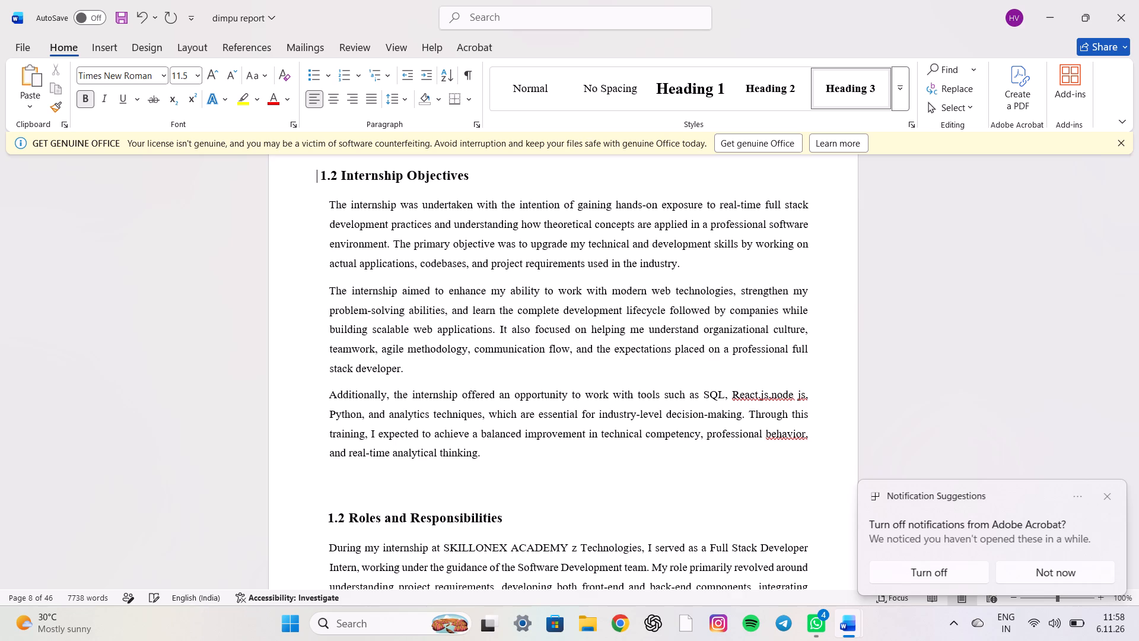
pyautogui.press('space')
pyautogui.press('space')
pyautogui.press('space')
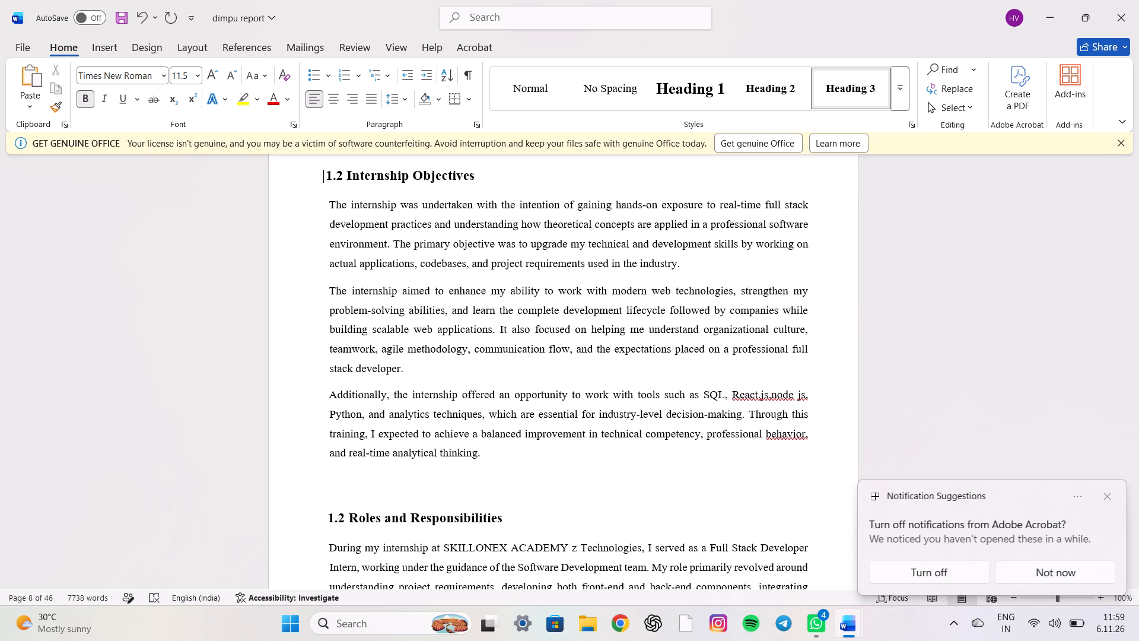
# Look over the report's Chapter 2 pages, from 2.3 Project Description to the 2.6 Weekly Work Log.
pyautogui.scroll(-1, 260, 278)
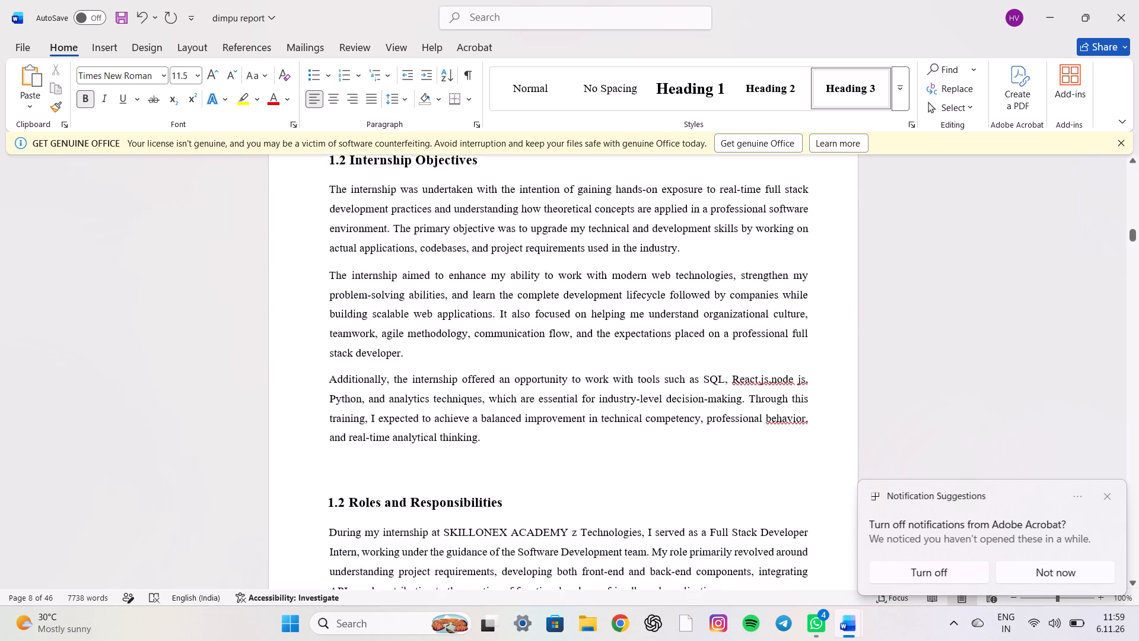
pyautogui.scroll(-1, 260, 278)
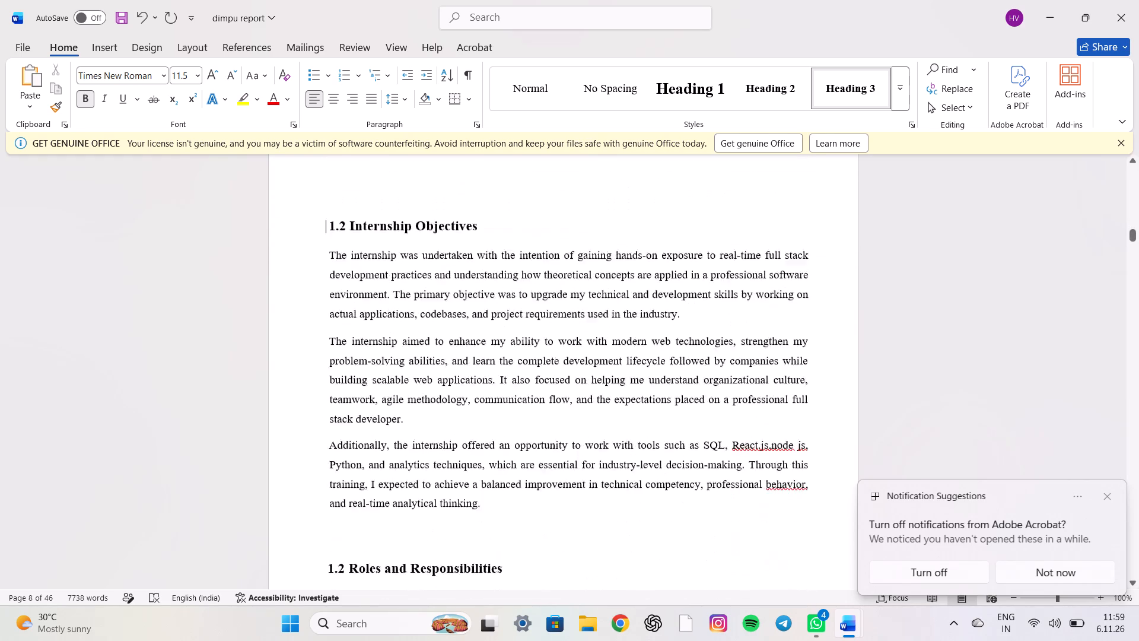
pyautogui.scroll(-2, 260, 278)
pyautogui.scroll(1, 260, 278)
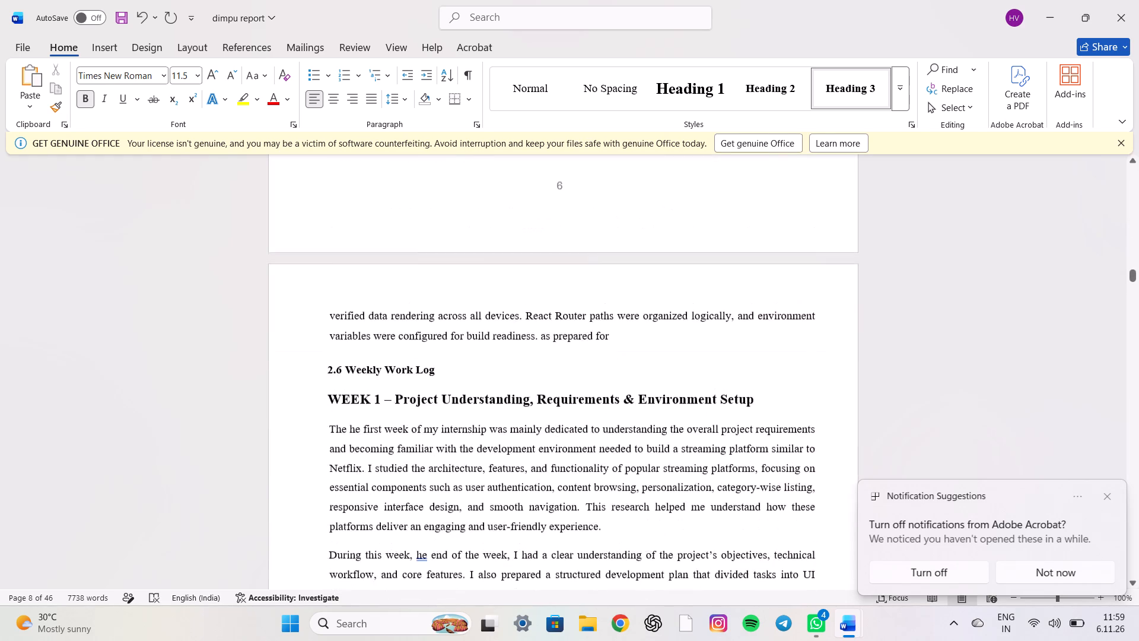
pyautogui.scroll(2, 260, 278)
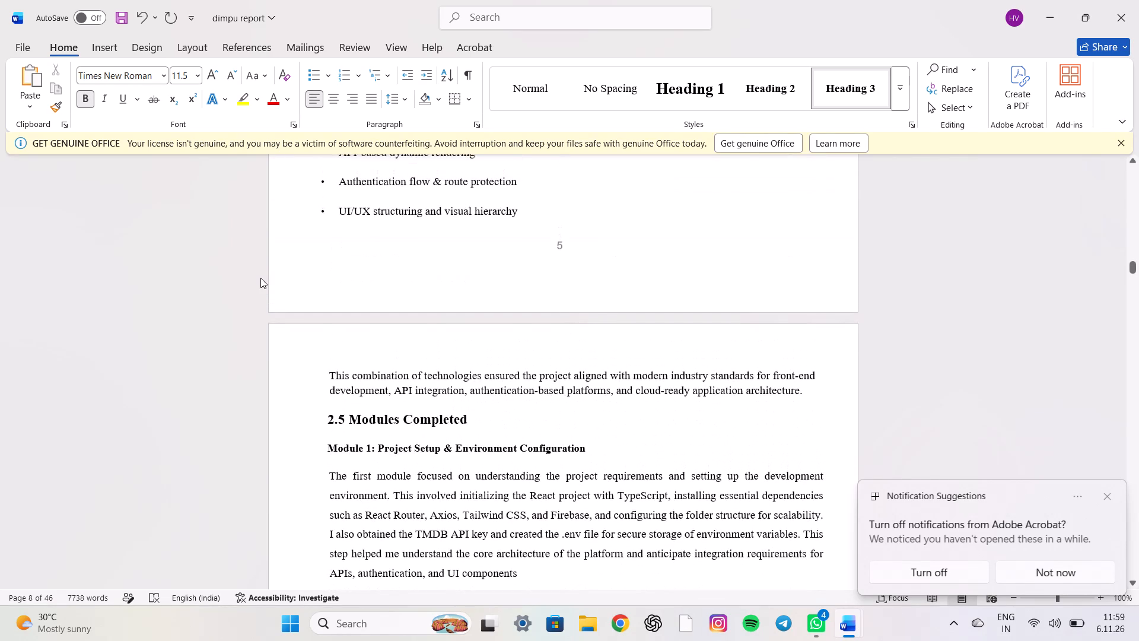
pyautogui.scroll(2, 260, 278)
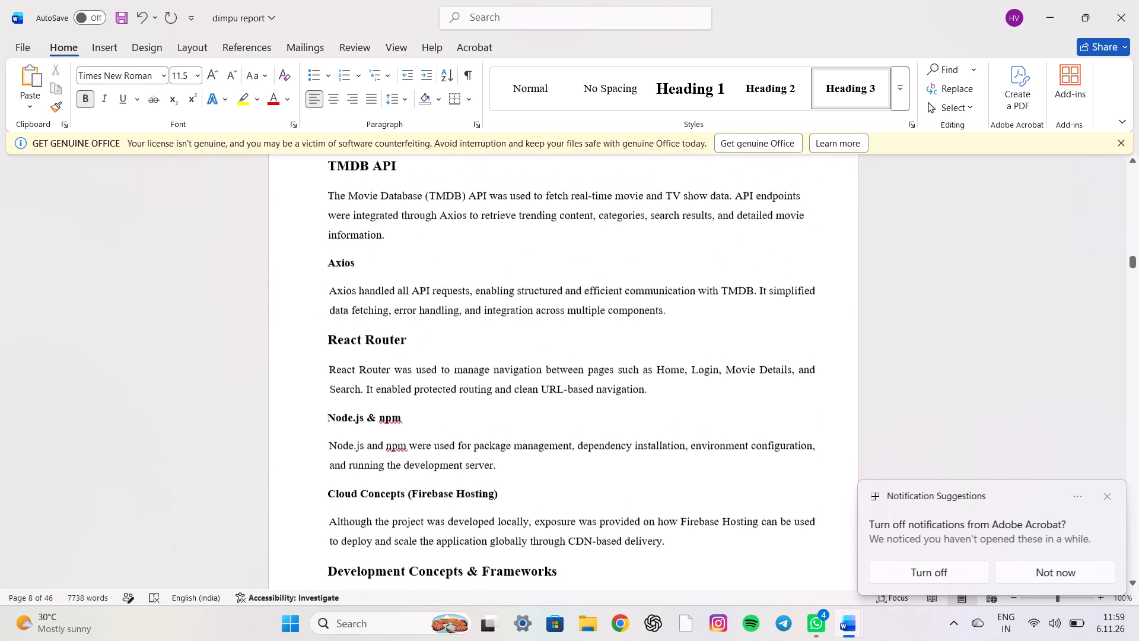
pyautogui.scroll(3, 260, 278)
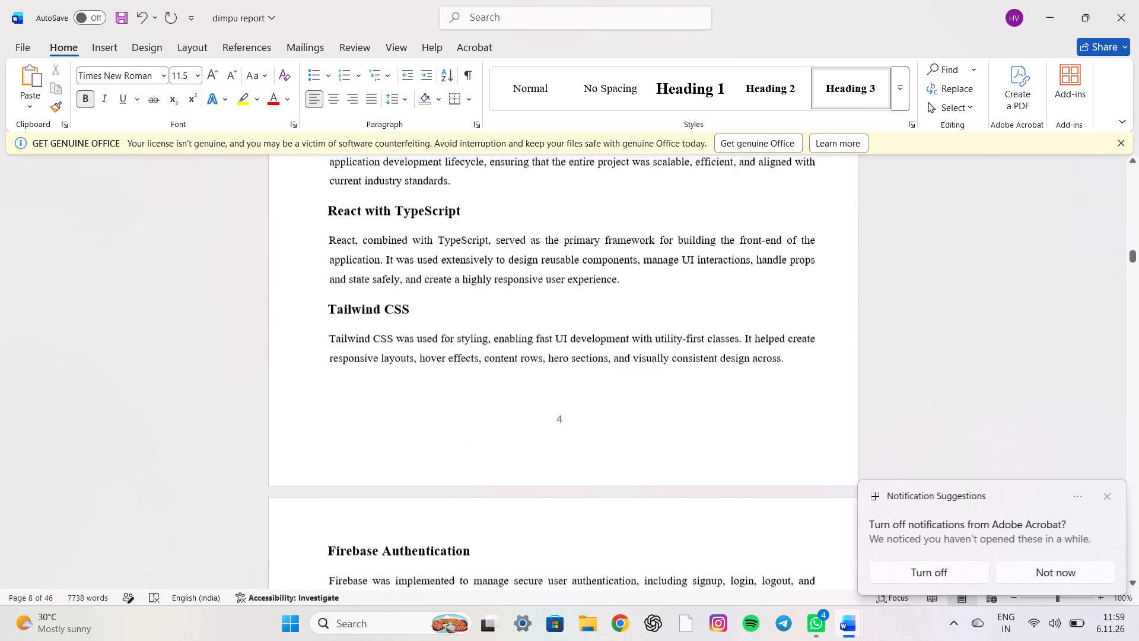
pyautogui.scroll(1, 260, 278)
pyautogui.hscroll(2, 260, 278)
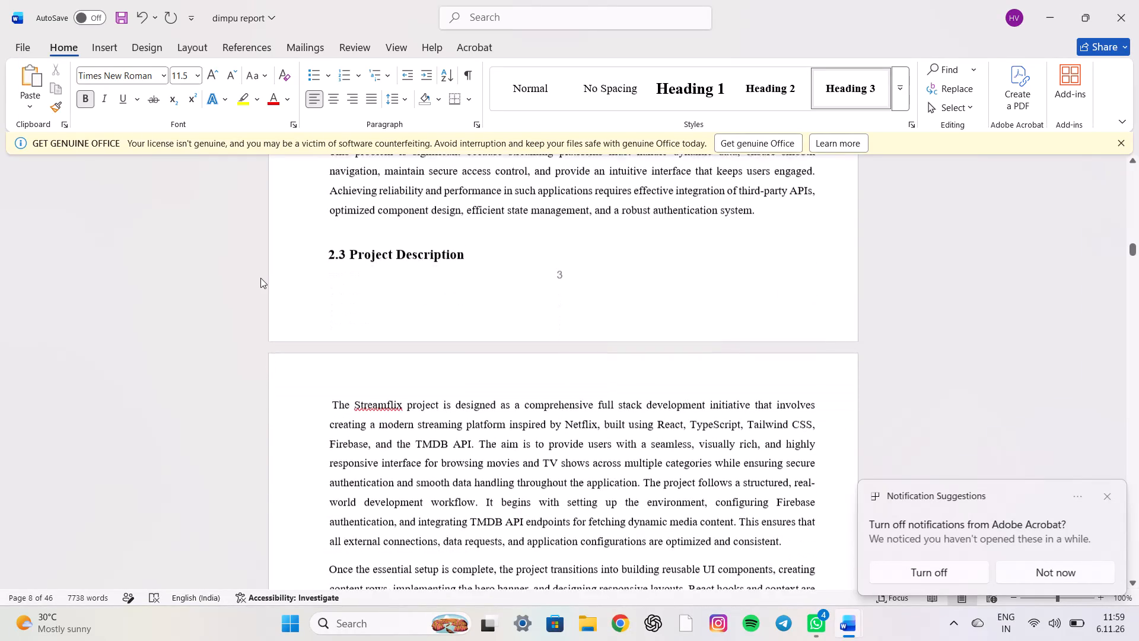
pyautogui.hscroll(1, 260, 278)
pyautogui.scroll(-1, 260, 278)
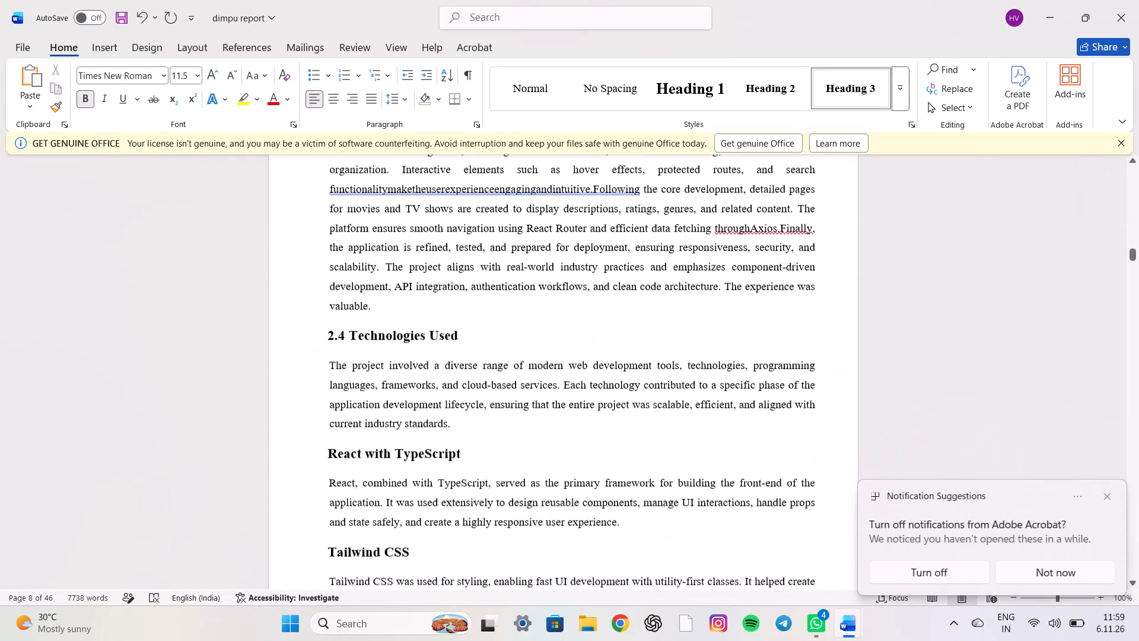
pyautogui.scroll(-1, 260, 278)
pyautogui.scroll(1, 260, 278)
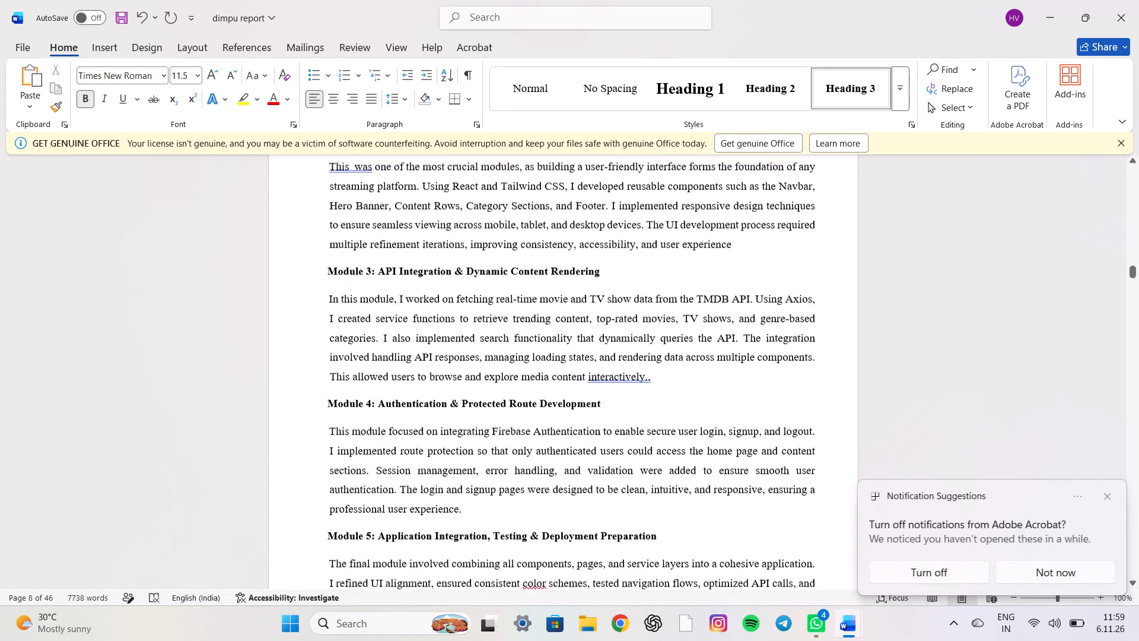
pyautogui.scroll(1, 260, 278)
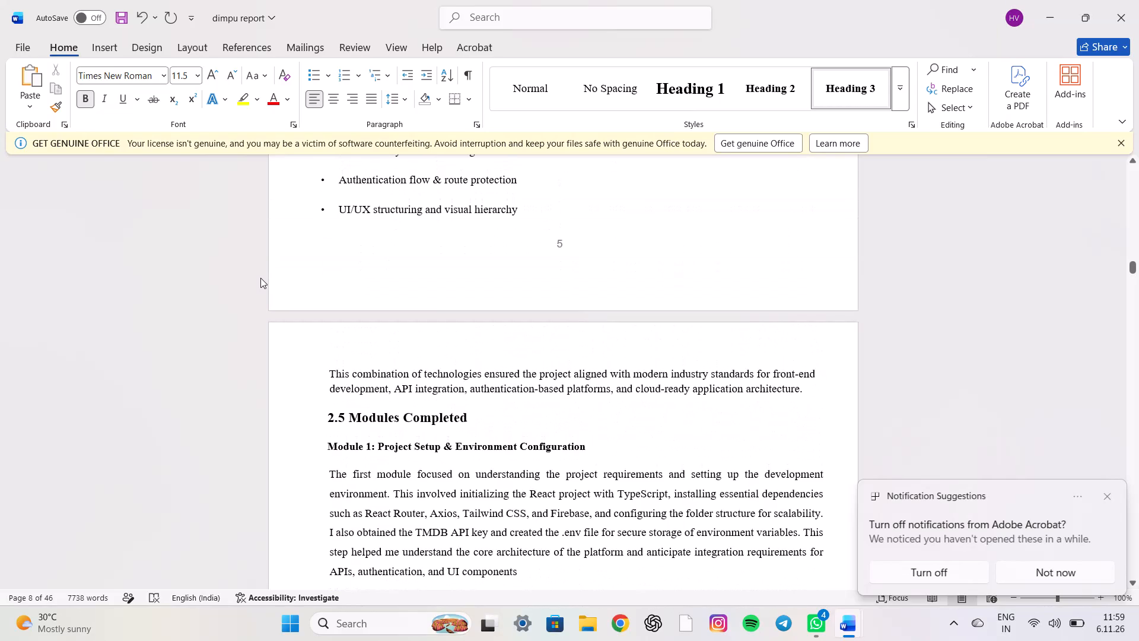
# Insert a paragraph break before "Hero Banner, Content Rows" in the Module 2: UI Development & Component Structuring paragraph.
pyautogui.press('Down')
pyautogui.press('Down')
pyautogui.press('Down')
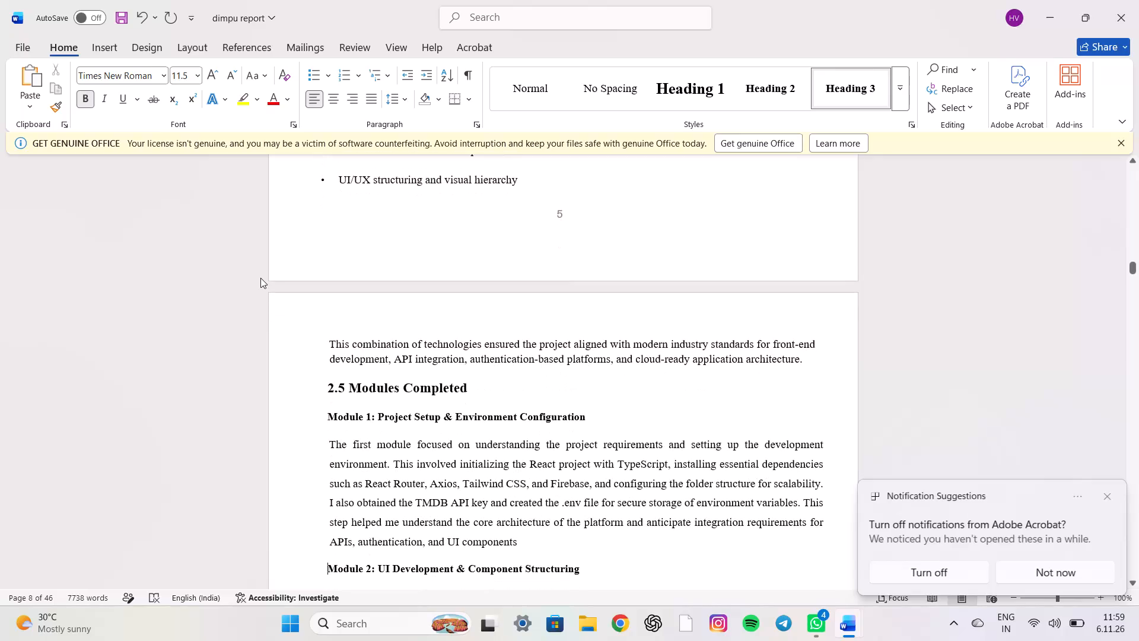
pyautogui.press('Down')
pyautogui.press('Return')
# Read on from the Module 3 section through the Week 1 and Week 2 entries of the Weekly Work Log.
pyautogui.press('Down')
pyautogui.press('Down')
pyautogui.press('Down')
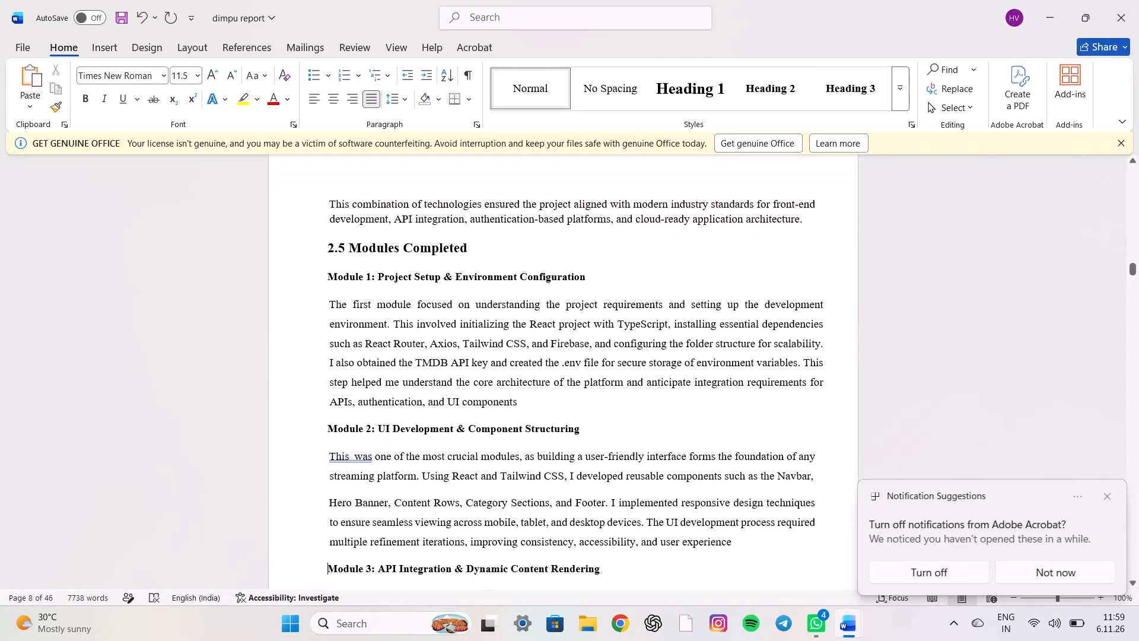
pyautogui.press('Down')
pyautogui.press('Down')
pyautogui.press('Down')
pyautogui.press('Down')
pyautogui.press('Down')
pyautogui.press('Down')
pyautogui.press('Down')
pyautogui.press('Down')
pyautogui.press('Down')
pyautogui.press('Down')
pyautogui.press('Down')
pyautogui.press('Down')
pyautogui.press('Down')
pyautogui.press('Down')
pyautogui.press('Down')
pyautogui.press('Down')
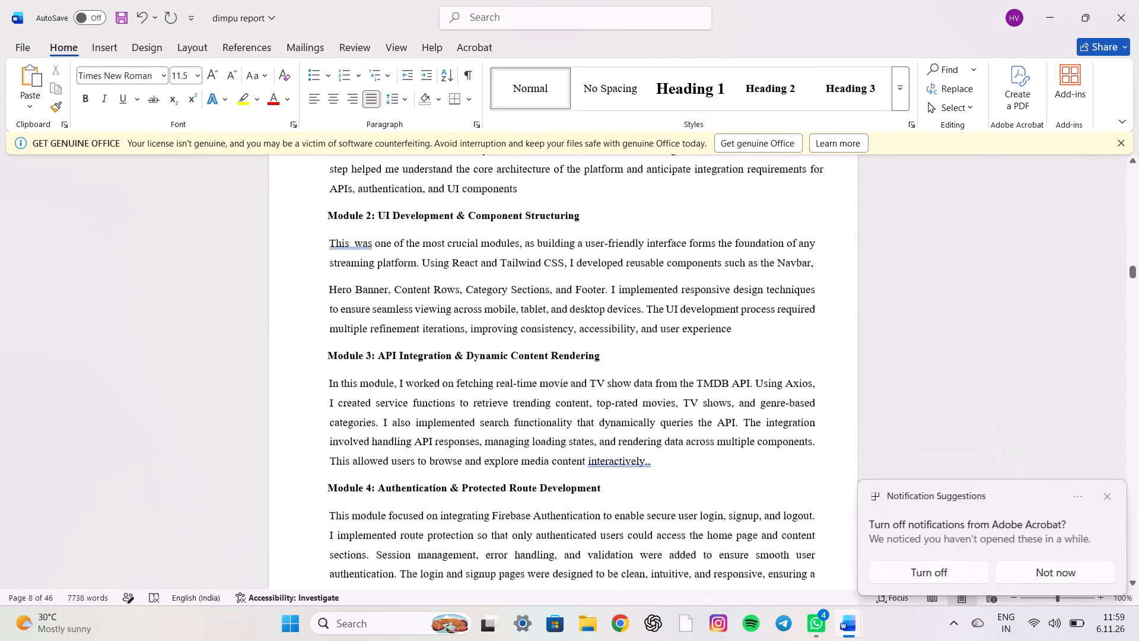
pyautogui.press('Down')
pyautogui.press('Down')
pyautogui.press('Down')
pyautogui.press('Down')
pyautogui.press('Down')
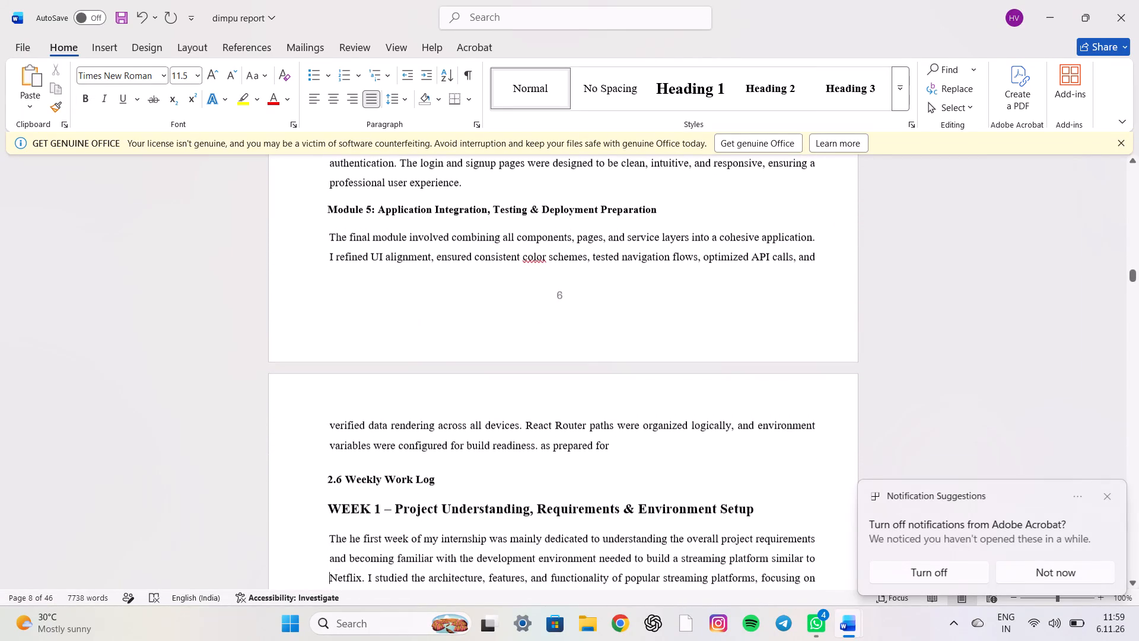
pyautogui.press('Down')
pyautogui.press('Down')
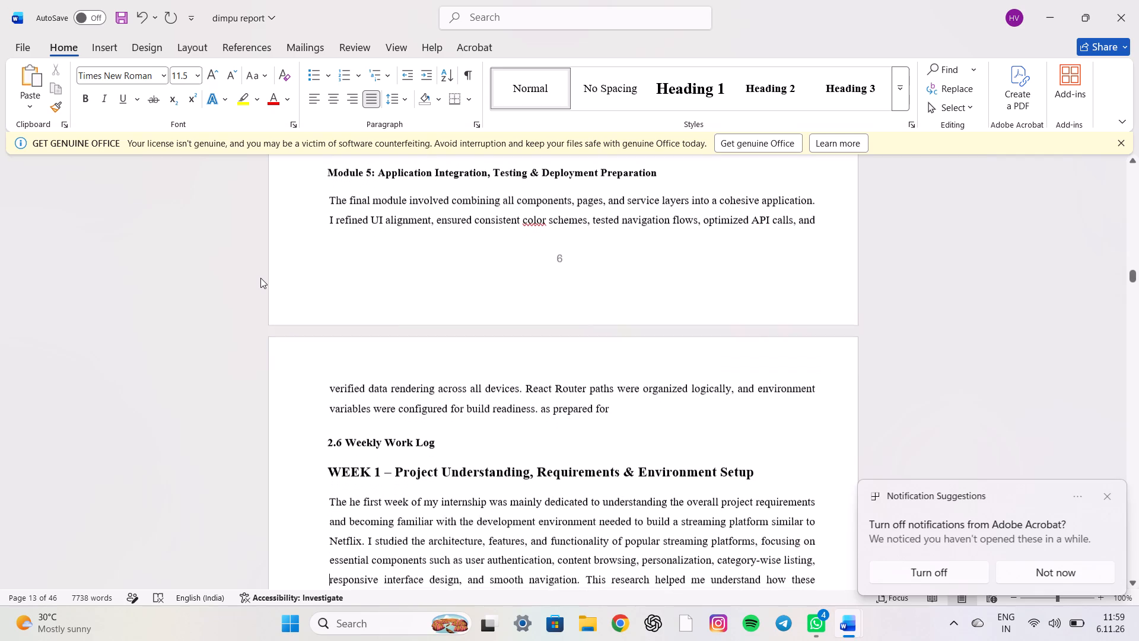
pyautogui.press('Down')
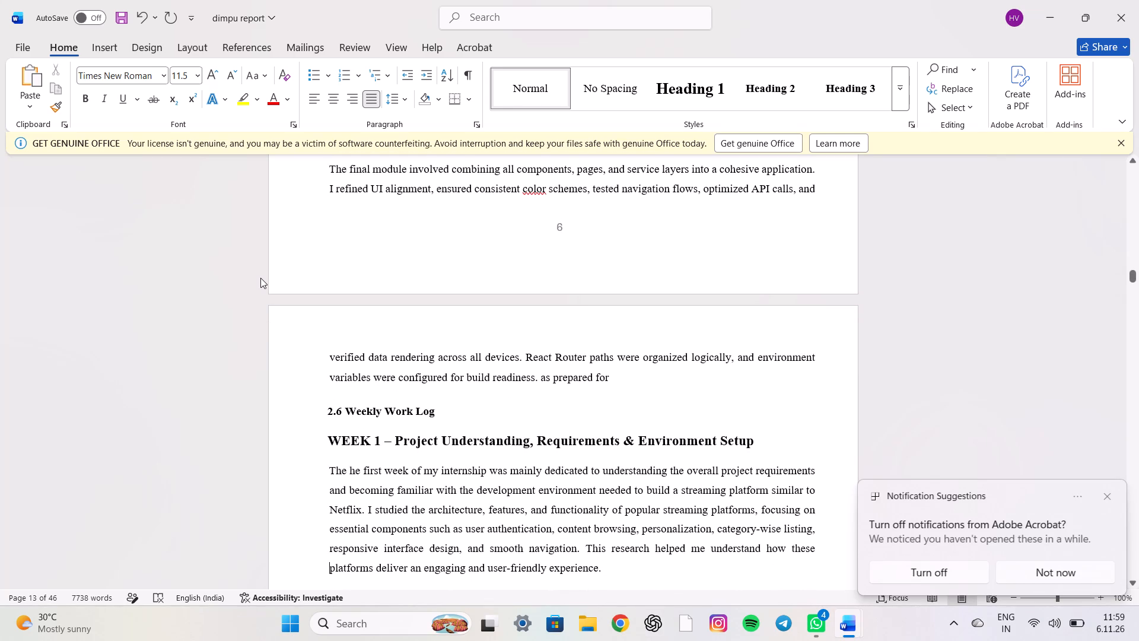
pyautogui.press('Down')
pyautogui.press('Down')
pyautogui.press('Down')
pyautogui.press('Down')
pyautogui.press('Down')
pyautogui.press('Down')
pyautogui.press('Down')
pyautogui.press('Down')
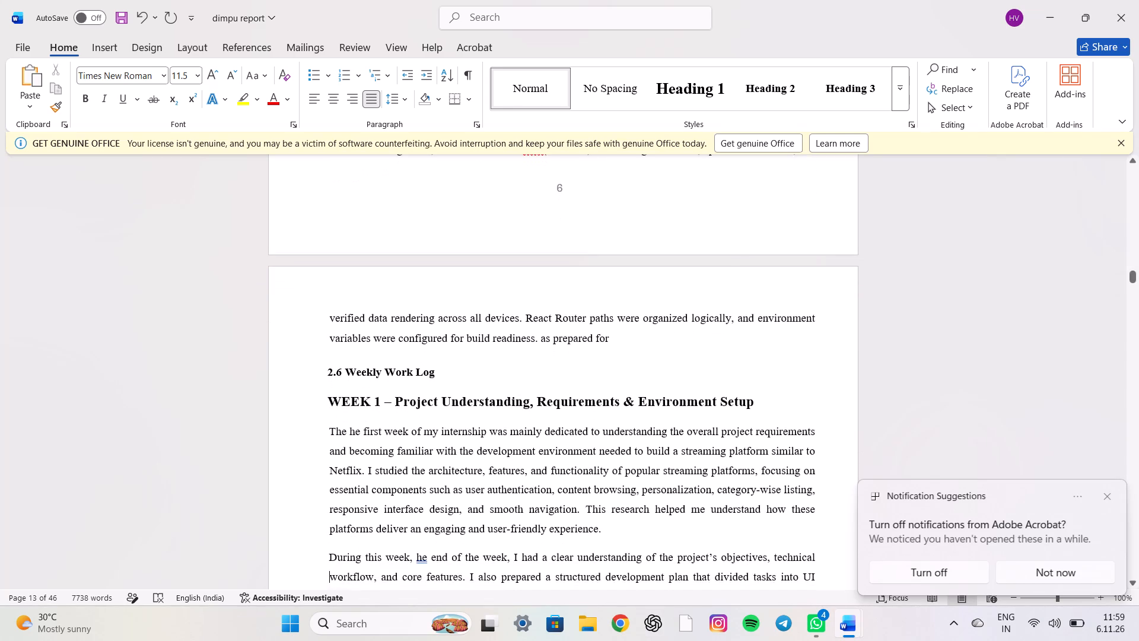
pyautogui.press('Down')
pyautogui.press('Down')
pyautogui.press('Down')
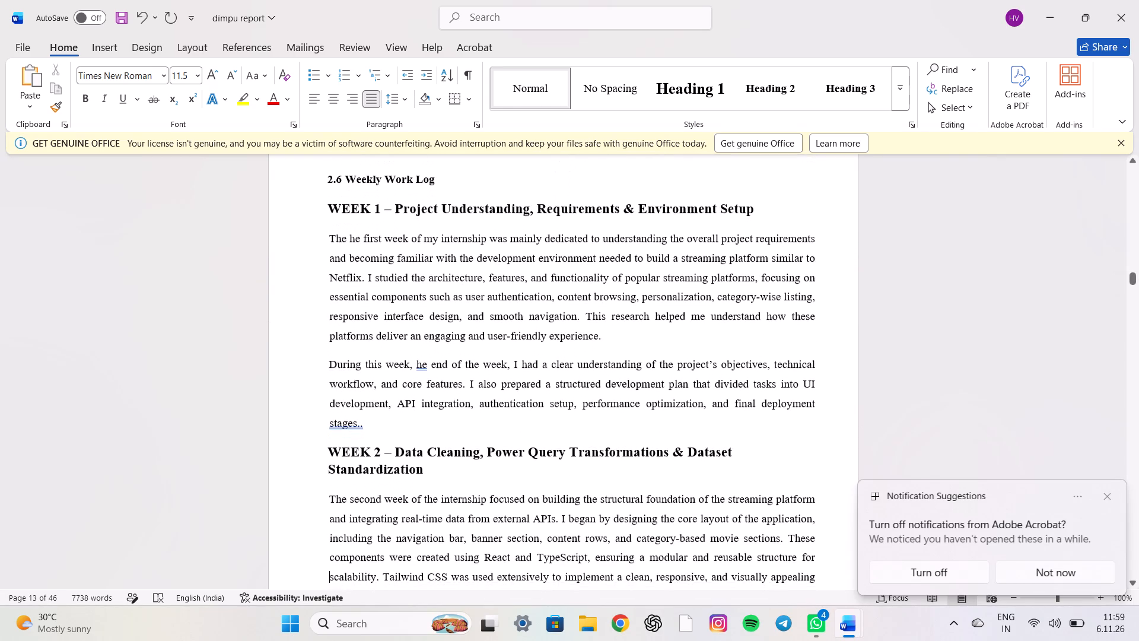
pyautogui.press('Down')
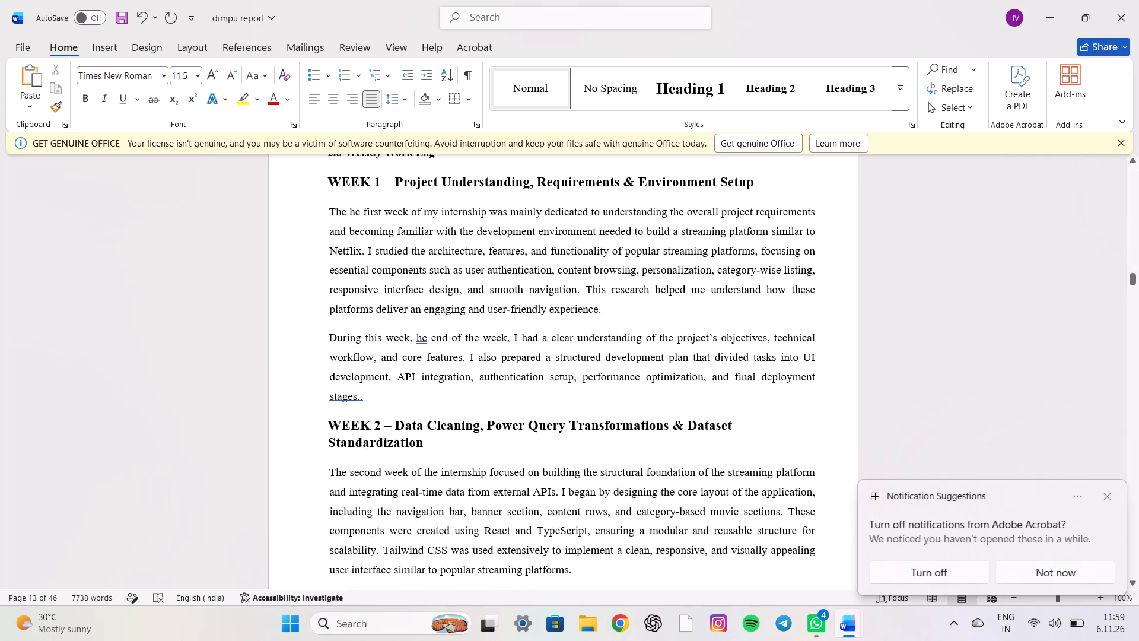
# Recheck the text from the Week 2 entry back up to the Module 4: Authentication & Protected Route Development paragraph.
pyautogui.press('Up')
pyautogui.press('Up')
pyautogui.press('Up')
pyautogui.press('Up')
pyautogui.press('Up')
pyautogui.press('Up')
pyautogui.press('Up')
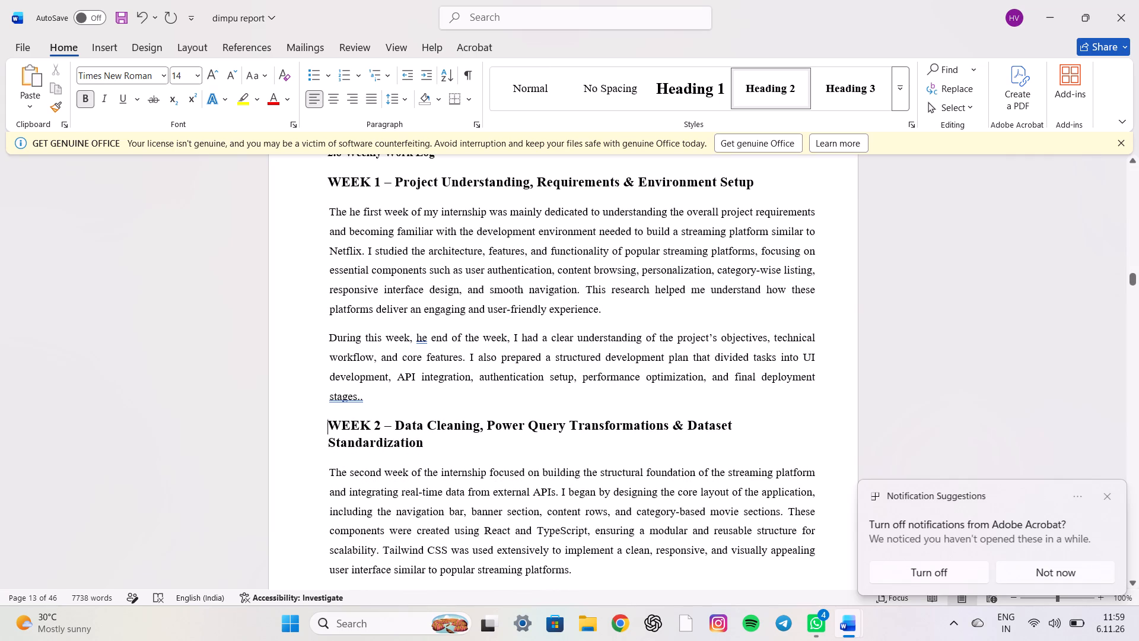
pyautogui.press('Up')
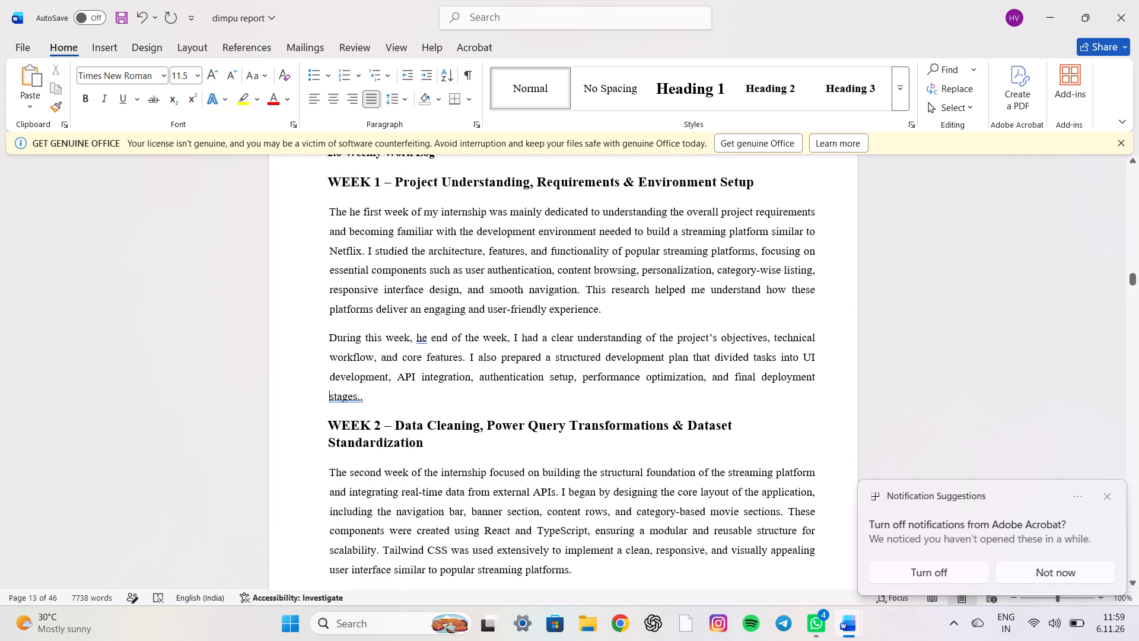
pyautogui.click(322, 226)
pyautogui.press('Up')
pyautogui.press('Up')
pyautogui.press('Up')
pyautogui.press('Up')
pyautogui.press('Up')
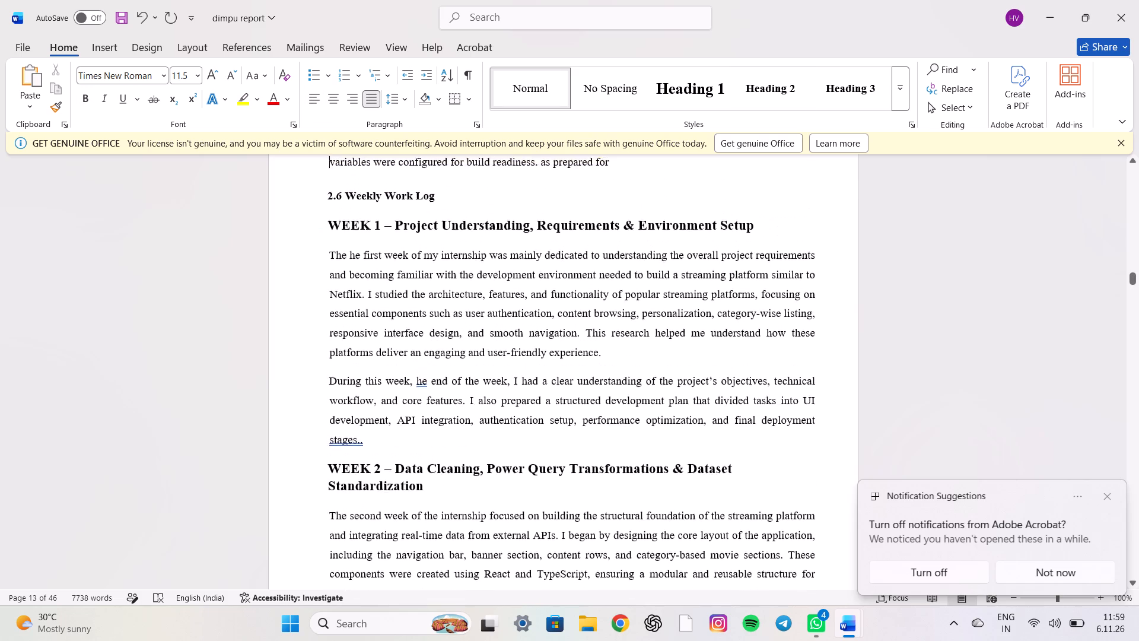
pyautogui.press('Up')
pyautogui.press('Up')
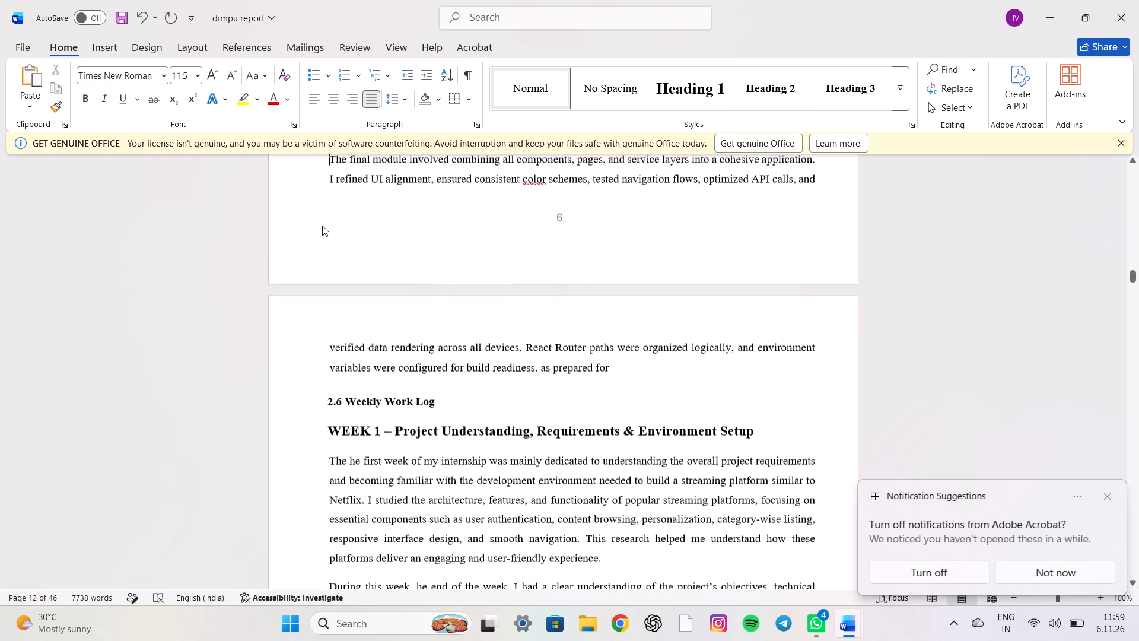
pyautogui.press('Up')
pyautogui.press('Up')
pyautogui.press('Up')
pyautogui.press('Up')
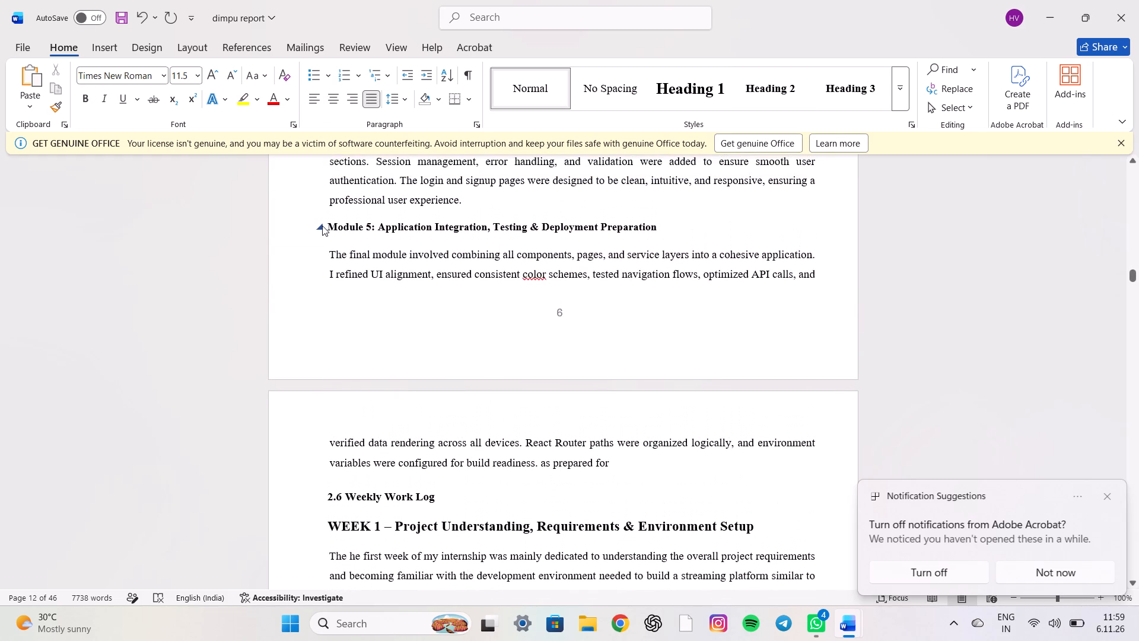
# Review the text from Module 5 through the Weekly Work Log entries, down to the Week 4 section.
pyautogui.press('Down')
pyautogui.press('Down')
pyautogui.press('Down')
pyautogui.press('Down')
pyautogui.press('Down')
pyautogui.press('Down')
pyautogui.press('Down')
pyautogui.press('Down')
pyautogui.press('Down')
pyautogui.press('Down')
pyautogui.press('Down')
pyautogui.press('Down')
pyautogui.press('Down')
pyautogui.press('Down')
pyautogui.press('Down')
pyautogui.press('Down')
pyautogui.press('Down')
pyautogui.press('Down')
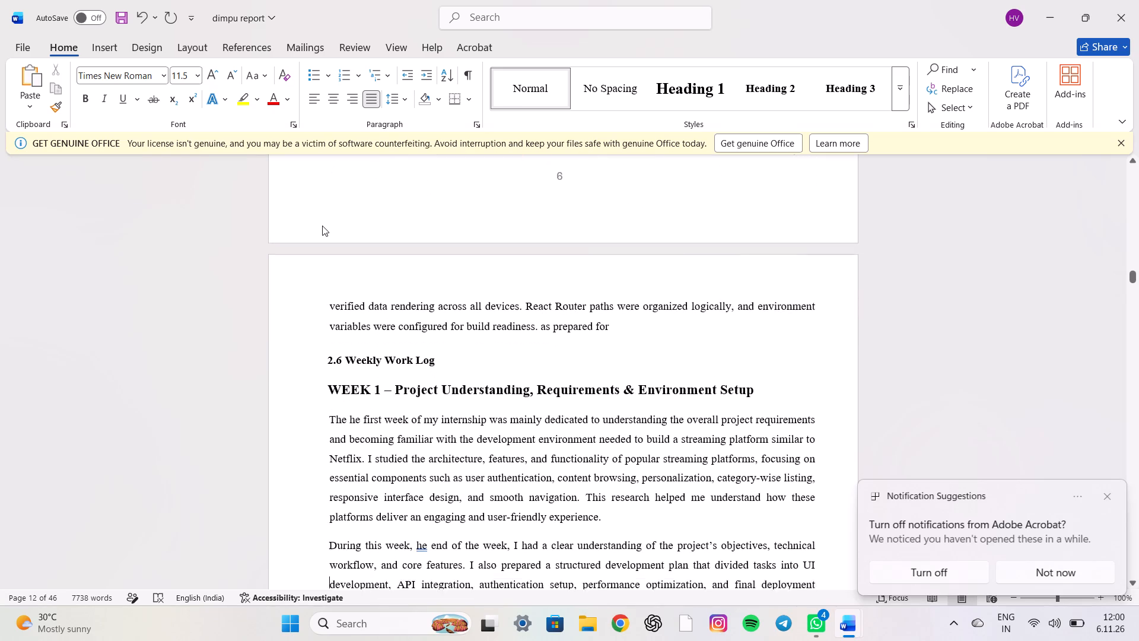
pyautogui.press('Down')
pyautogui.press('Down')
pyautogui.press('Down')
pyautogui.press('Down')
pyautogui.press('Down')
pyautogui.press('Down')
pyautogui.press('Down')
pyautogui.press('Down')
pyautogui.press('Down')
pyautogui.press('Down')
pyautogui.press('Down')
pyautogui.press('Down')
pyautogui.press('Down')
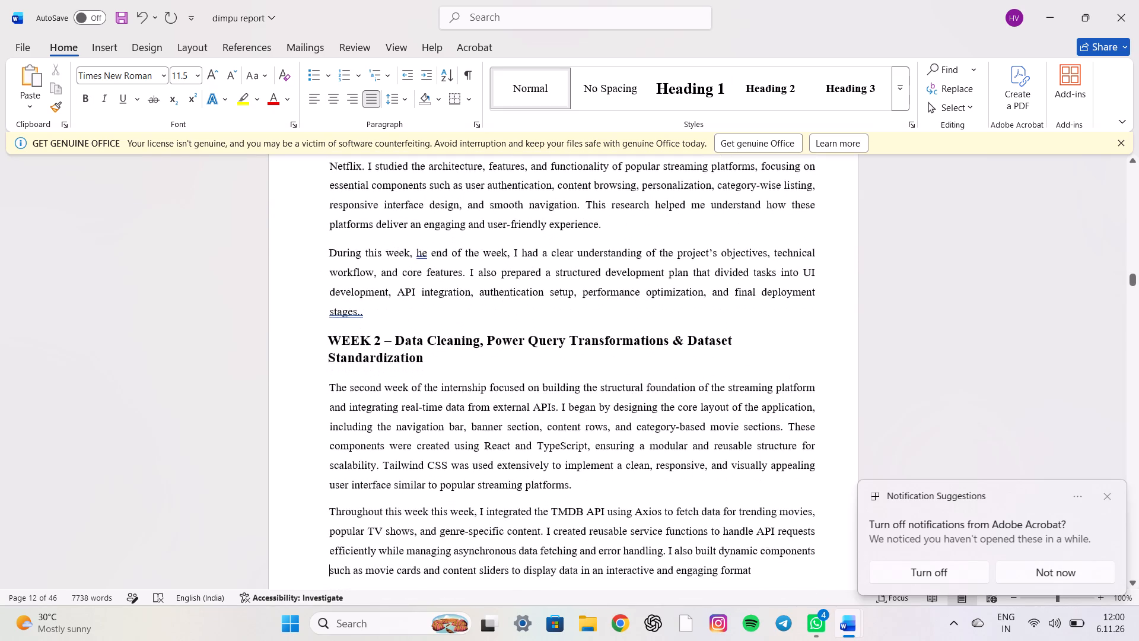
pyautogui.press('Down')
pyautogui.press('Down')
pyautogui.press('Down')
pyautogui.press('Down')
pyautogui.press('Down')
pyautogui.press('Down')
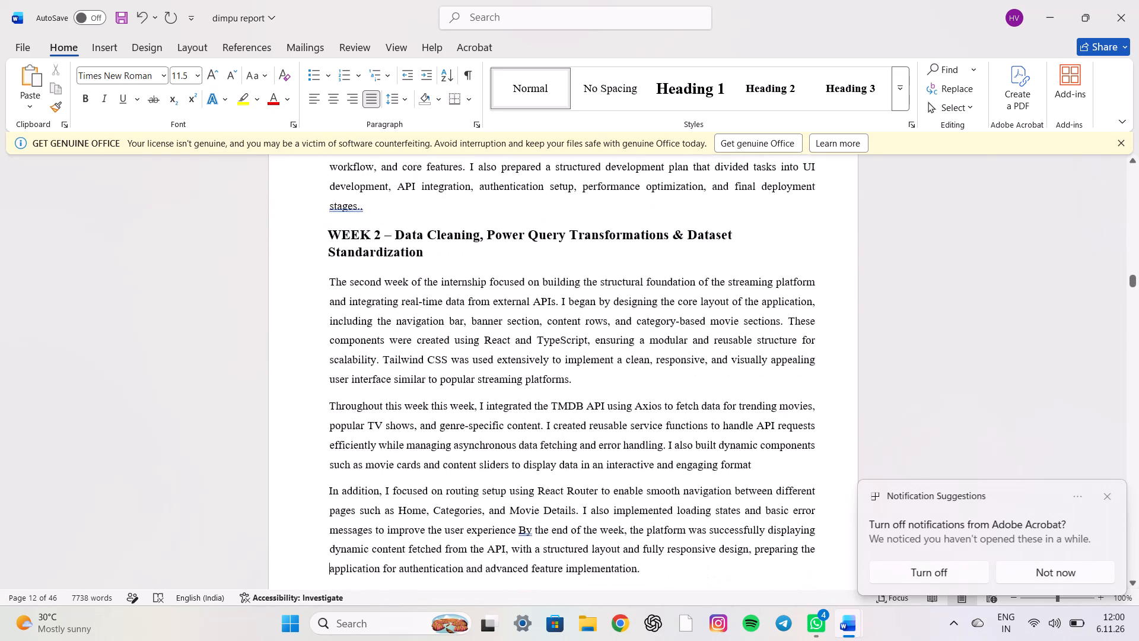
pyautogui.press('Down')
pyautogui.press('Down')
pyautogui.press('Down')
pyautogui.press('Down')
pyautogui.press('Down')
pyautogui.press('Down')
pyautogui.press('Down')
pyautogui.press('Down')
pyautogui.press('Down')
pyautogui.press('Down')
pyautogui.press('Down')
pyautogui.press('Down')
pyautogui.press('Down')
pyautogui.press('Down')
pyautogui.press('Down')
pyautogui.press('Down')
pyautogui.press('Down')
pyautogui.press('Down')
pyautogui.press('Down')
pyautogui.press('Down')
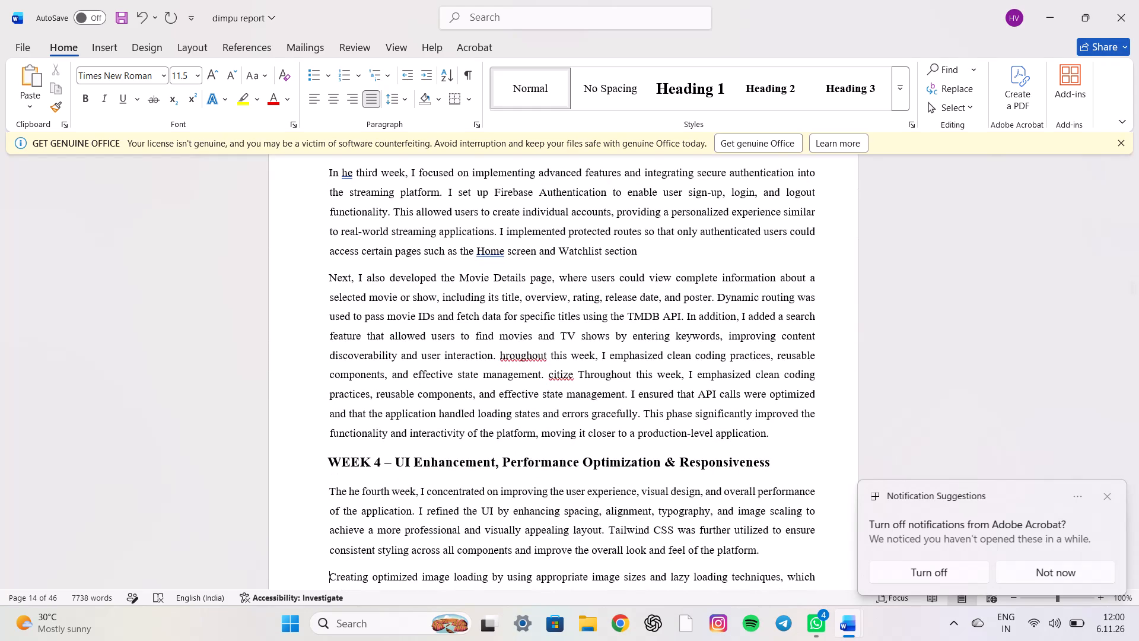
# Review the Week 4 and final-week entries of the Weekly Work Log, down to section 2.7 Code Snippets.
pyautogui.press('Down')
pyautogui.press('Down')
pyautogui.press('Down')
pyautogui.press('Down')
pyautogui.press('Down')
pyautogui.press('Down')
pyautogui.press('Down')
pyautogui.press('Down')
pyautogui.press('Down')
pyautogui.press('Down')
pyautogui.press('Down')
pyautogui.press('Down')
pyautogui.press('Down')
pyautogui.press('Down')
pyautogui.press('Down')
pyautogui.press('Down')
pyautogui.press('Down')
pyautogui.press('Down')
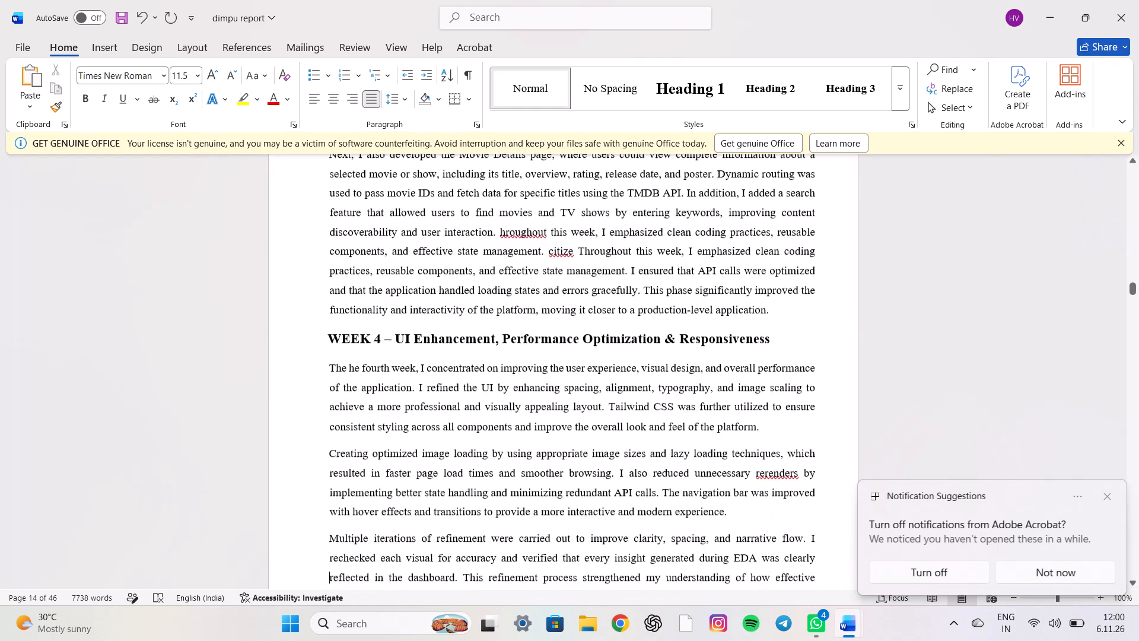
pyautogui.press('Down')
pyautogui.press('Down')
pyautogui.press('Down')
pyautogui.press('Down')
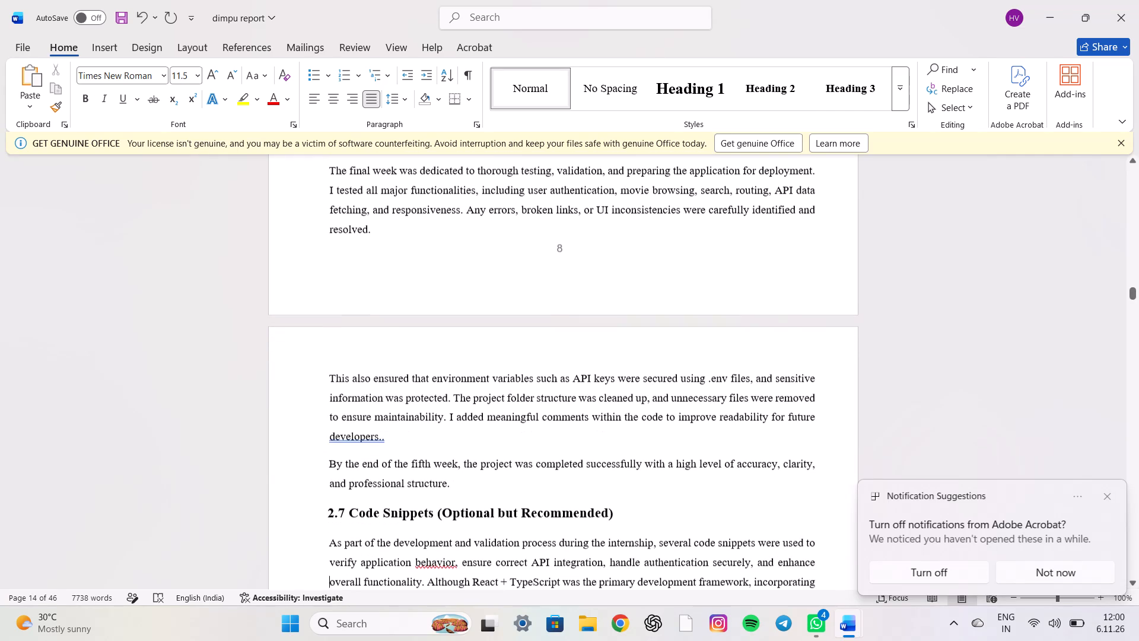
# Read section 2.7 from its introduction through the movie-fetching snippets to the start of the Firebase Snippets part.
pyautogui.press('Down')
pyautogui.press('Down')
pyautogui.press('Down')
pyautogui.press('Down')
pyautogui.press('Down')
pyautogui.press('Down')
pyautogui.press('Down')
pyautogui.press('Down')
pyautogui.press('Down')
pyautogui.press('Down')
pyautogui.press('Down')
pyautogui.press('Down')
pyautogui.press('Down')
pyautogui.press('Down')
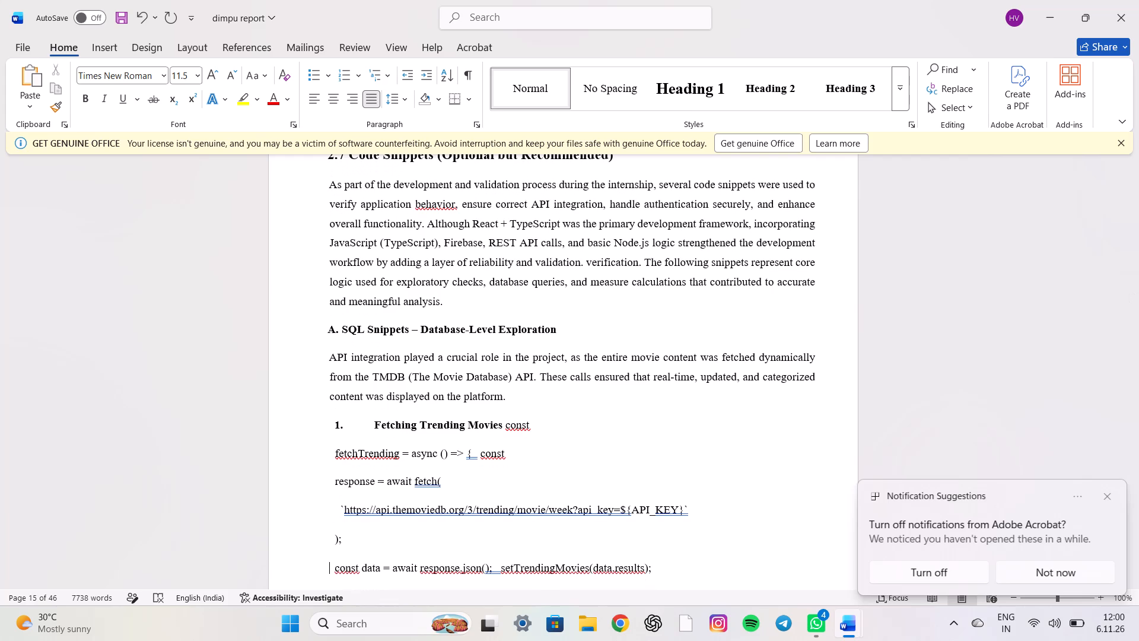
pyautogui.press('Down')
pyautogui.press('Down')
pyautogui.press('Down')
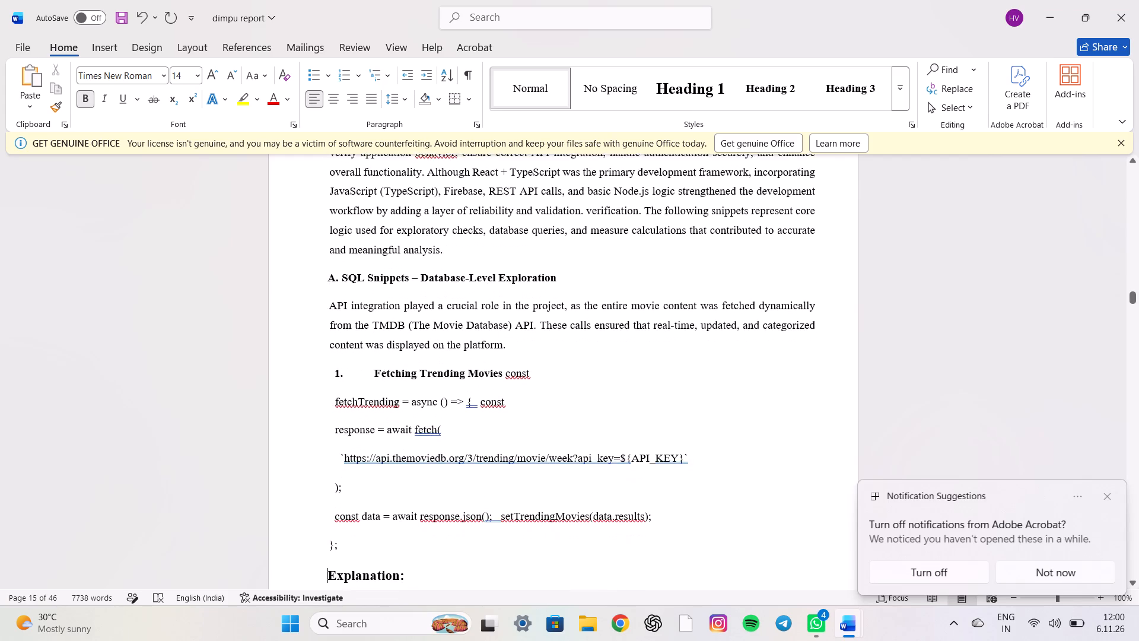
pyautogui.press('Down')
pyautogui.press('Down')
pyautogui.press('Down')
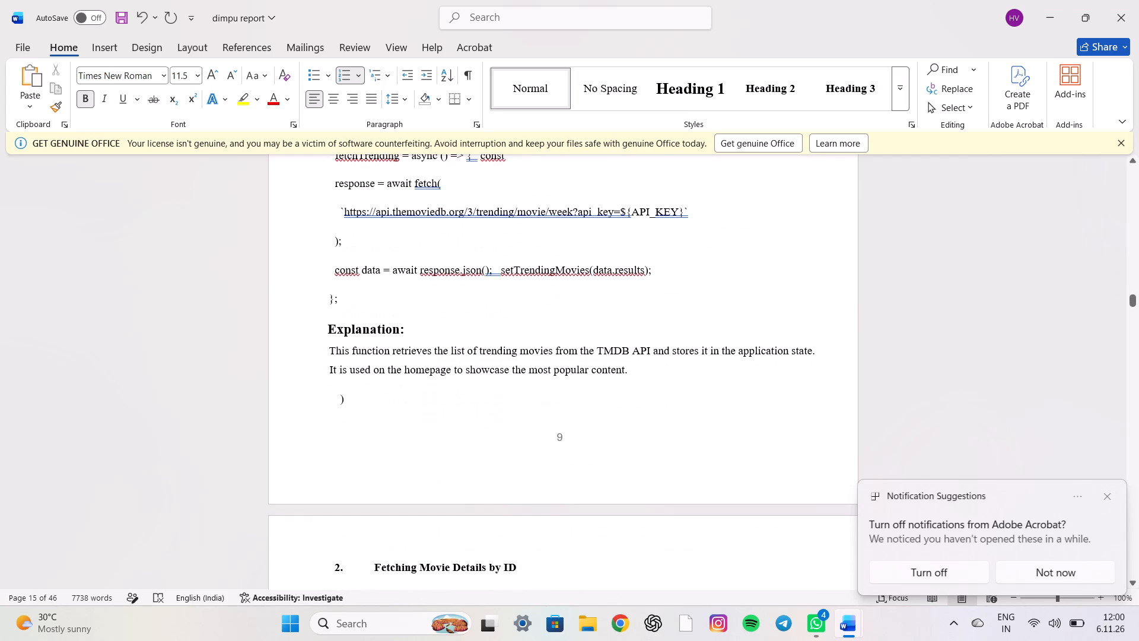
pyautogui.press('Down')
pyautogui.press('Down')
pyautogui.press('Down')
pyautogui.press('Down')
pyautogui.press('Down')
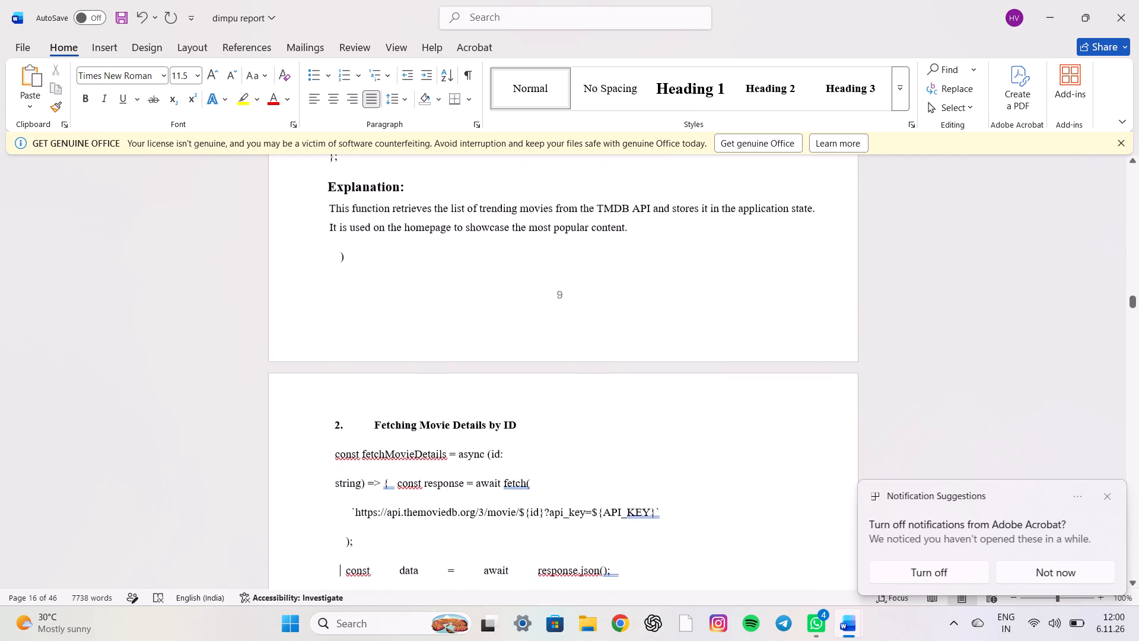
pyautogui.press('Down')
pyautogui.press('Down')
pyautogui.press('Down')
pyautogui.press('Down')
pyautogui.press('Down')
pyautogui.press('Down')
pyautogui.press('Down')
pyautogui.press('Down')
pyautogui.press('Down')
pyautogui.press('Down')
pyautogui.press('Down')
pyautogui.press('Down')
pyautogui.press('Down')
pyautogui.press('Down')
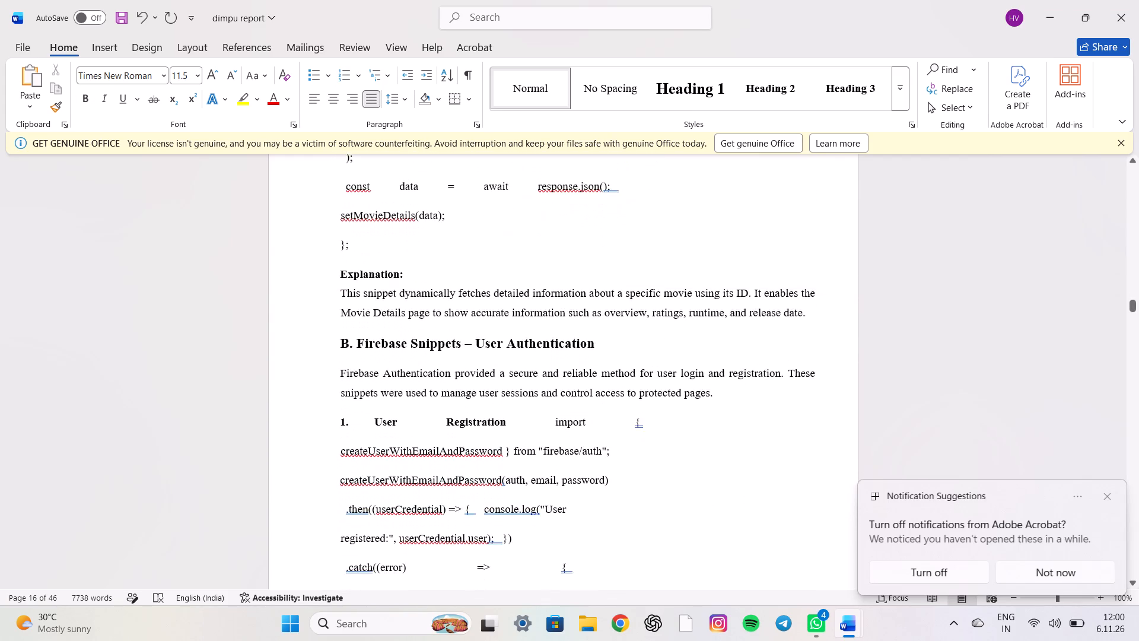
# Review the Firebase and React + TypeScript snippets and read on into Chapter 3's Technical Skills Gained section.
pyautogui.press('Down')
pyautogui.press('Down')
pyautogui.press('Down')
pyautogui.press('Down')
pyautogui.press('Down')
pyautogui.press('Down')
pyautogui.press('Down')
pyautogui.press('Down')
pyautogui.press('Down')
pyautogui.press('Down')
pyautogui.press('Down')
pyautogui.press('Down')
pyautogui.press('Down')
pyautogui.press('Down')
pyautogui.press('Down')
pyautogui.press('Down')
pyautogui.press('Down')
pyautogui.press('Down')
pyautogui.press('Down')
pyautogui.press('Down')
pyautogui.press('Down')
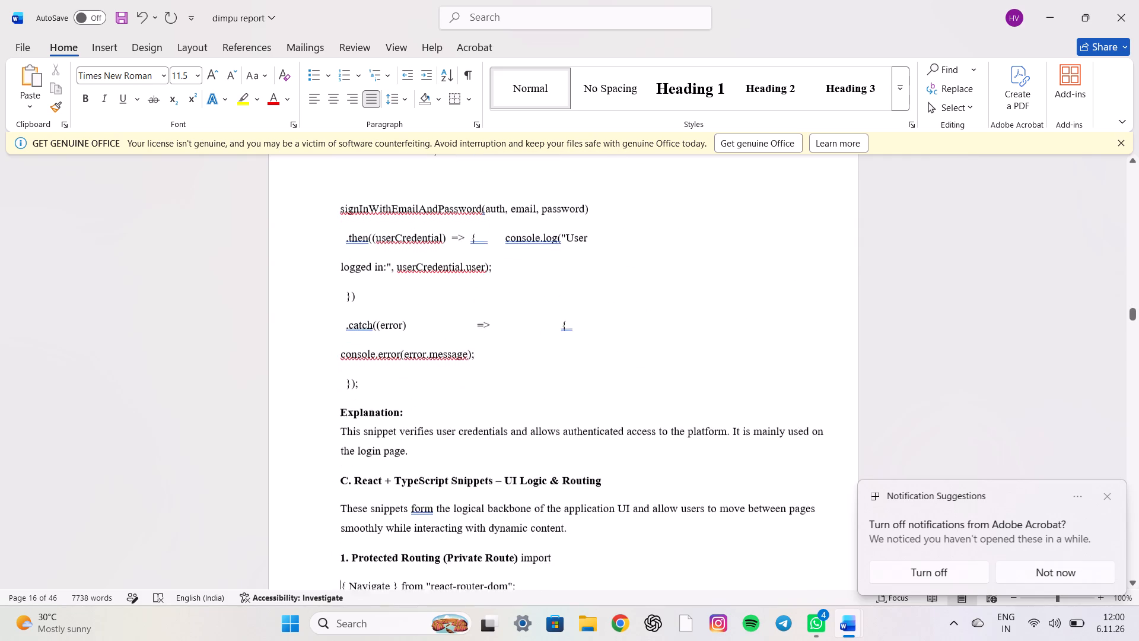
pyautogui.press('Down')
pyautogui.press('Down')
pyautogui.press('Down')
pyautogui.press('Down')
pyautogui.press('Down')
pyautogui.press('Down')
pyautogui.press('Down')
pyautogui.press('Down')
pyautogui.press('Down')
pyautogui.press('Down')
pyautogui.press('Down')
pyautogui.press('Down')
pyautogui.press('Down')
pyautogui.press('Down')
pyautogui.press('Down')
pyautogui.press('Down')
pyautogui.press('Down')
pyautogui.press('Down')
pyautogui.press('Down')
pyautogui.press('Down')
pyautogui.press('Down')
pyautogui.press('Down')
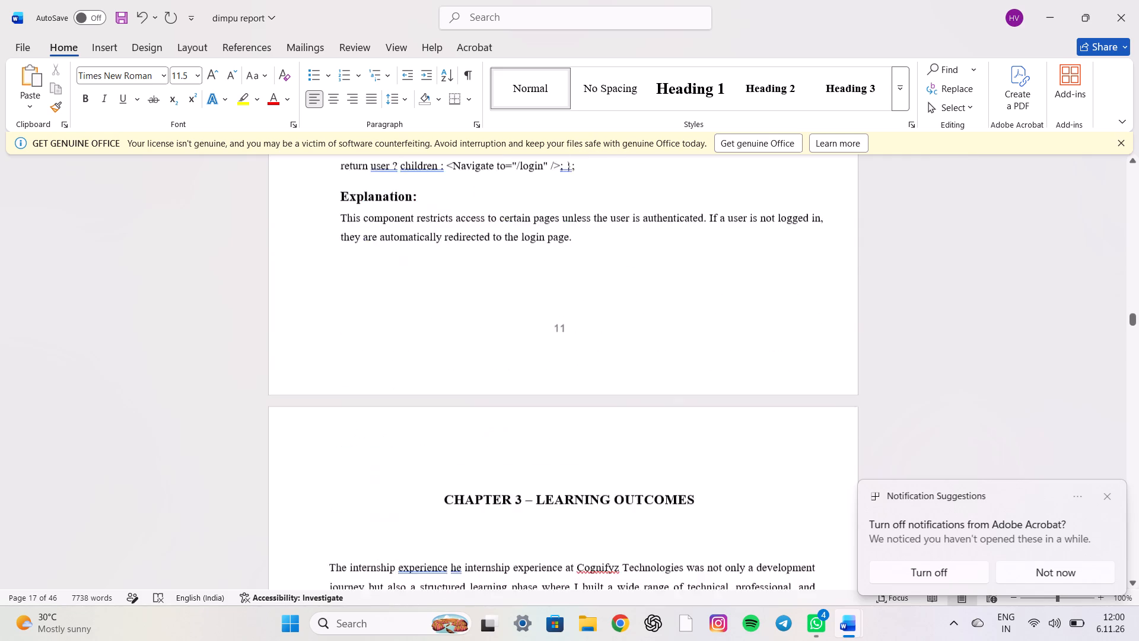
# Recheck the text from Application Development & Pre-Processing back up past the Chapter 3 heading to the end of Chapter 2.
pyautogui.press('Up')
pyautogui.press('Up')
pyautogui.press('Up')
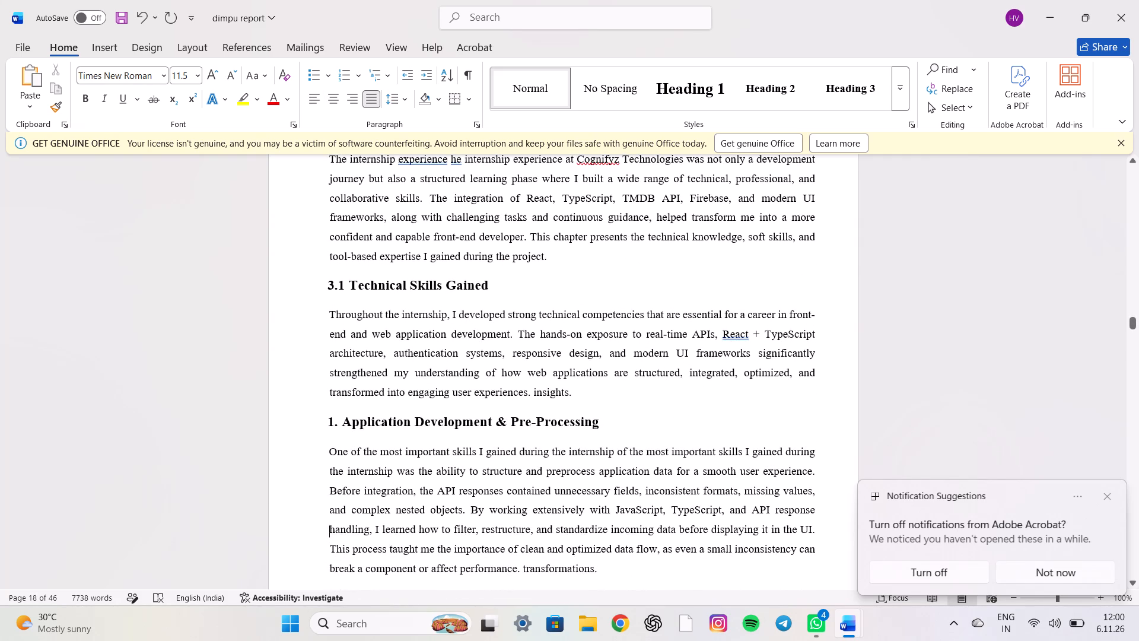
pyautogui.press('Up')
pyautogui.press('Up')
pyautogui.press('Up')
pyautogui.press('Up')
pyautogui.press('Up')
pyautogui.press('Up')
pyautogui.press('Up')
pyautogui.press('Up')
pyautogui.press('Up')
pyautogui.press('Up')
pyautogui.press('Up')
pyautogui.press('Up')
pyautogui.press('Up')
pyautogui.press('Up')
pyautogui.press('Up')
pyautogui.press('Up')
pyautogui.press('Up')
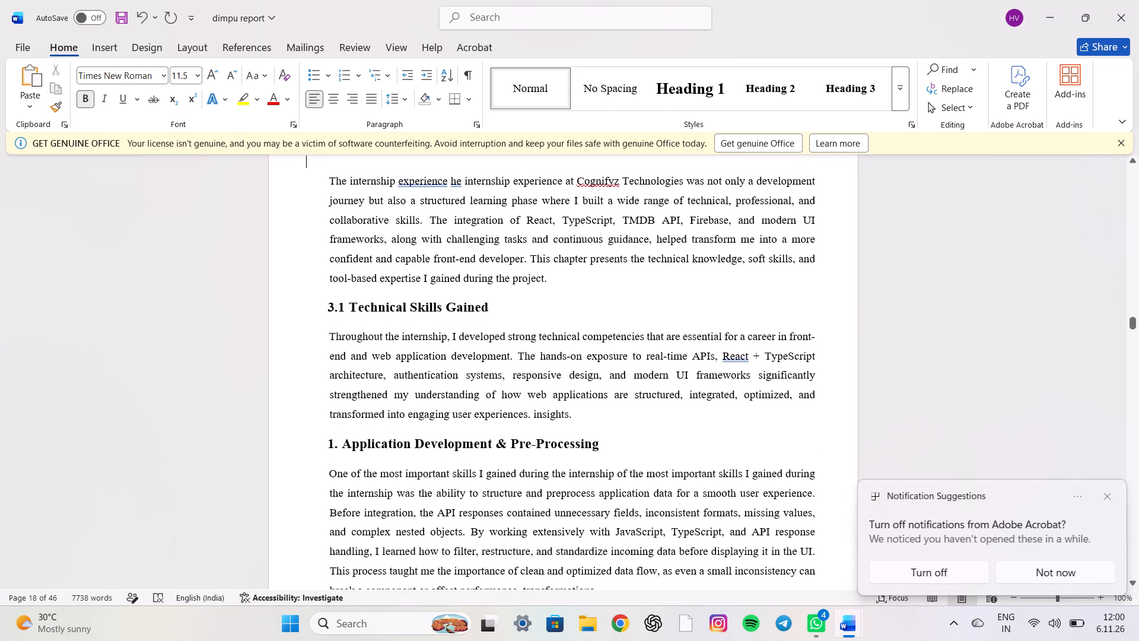
pyautogui.press('Up')
pyautogui.press('Up')
pyautogui.press('Up')
pyautogui.press('Up')
pyautogui.press('Up')
pyautogui.press('Up')
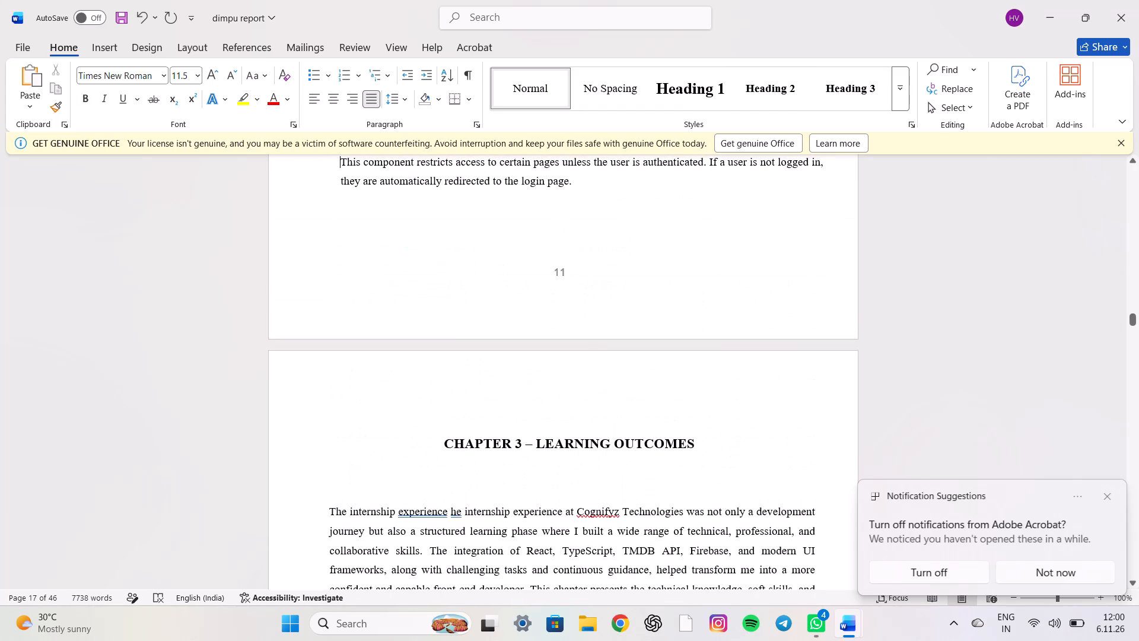
# Split the Chapter 3 heading after "CHAPTER 3" and delete that part, keeping only "– LEARNING OUTCOMES".
pyautogui.press('Down')
pyautogui.press('Down')
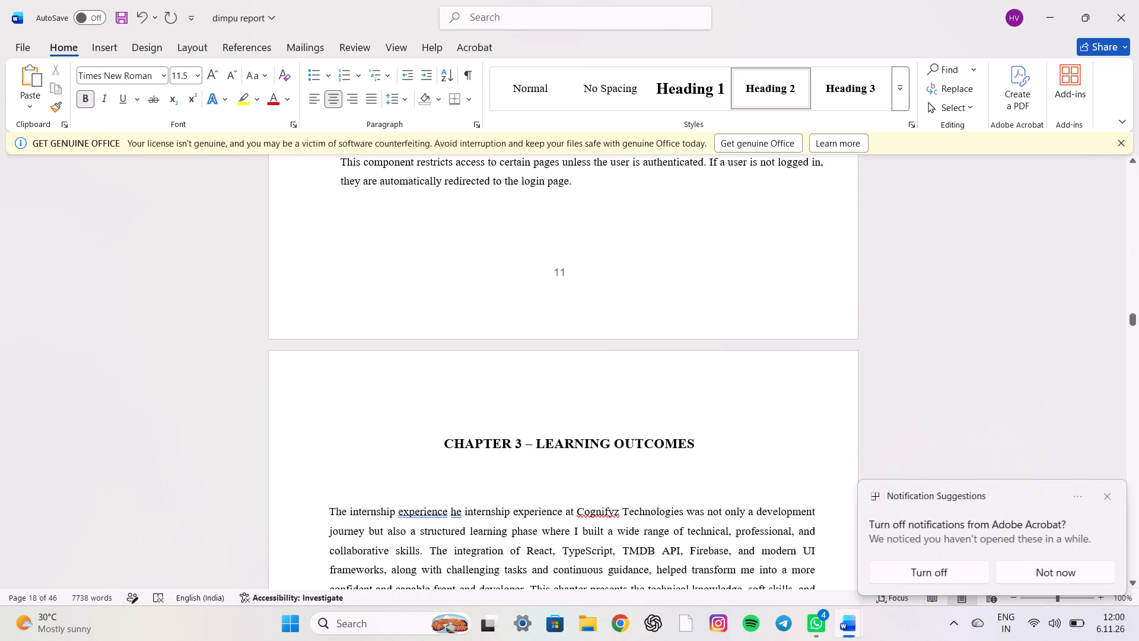
pyautogui.click(522, 447)
pyautogui.press('Return')
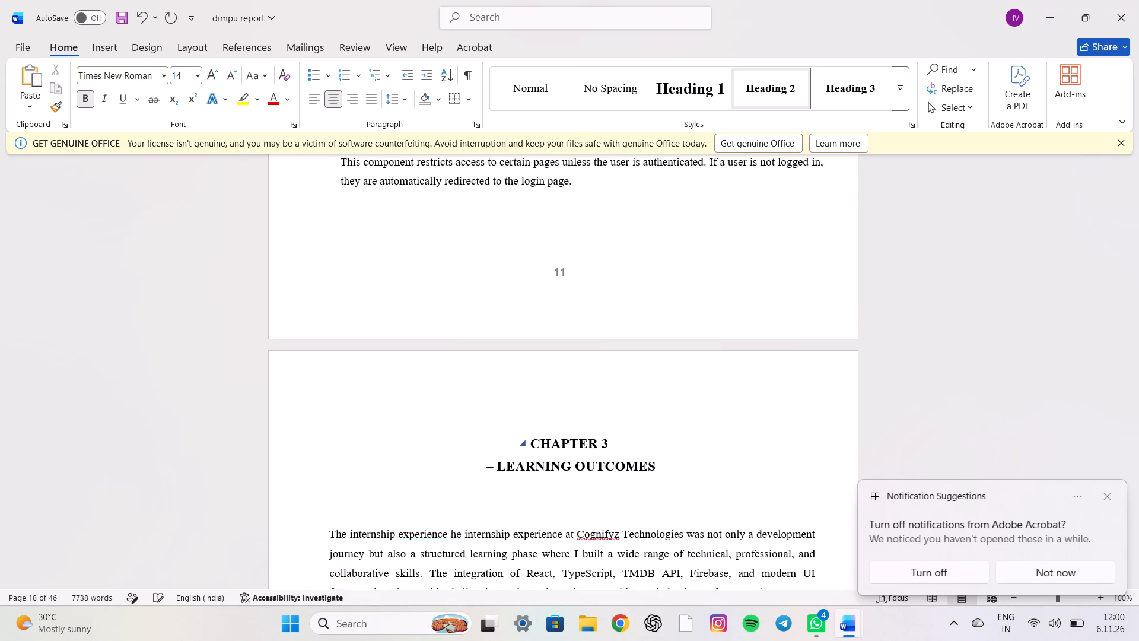
pyautogui.click(526, 439)
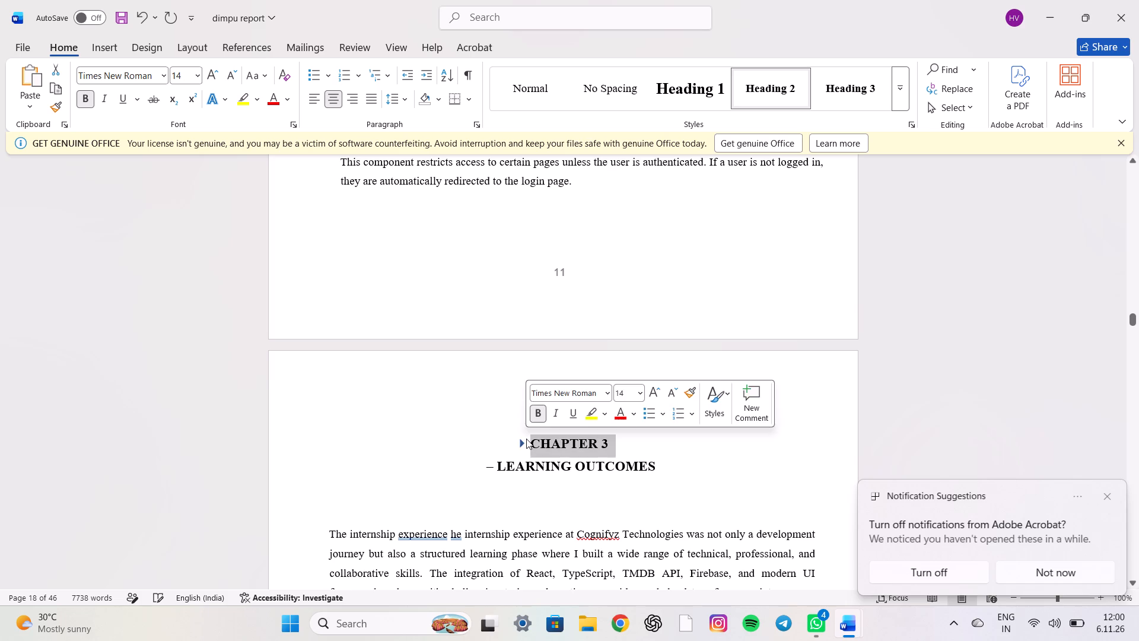
pyautogui.press('BackSpace')
pyautogui.press('BackSpace')
pyautogui.press('BackSpace')
pyautogui.press('BackSpace')
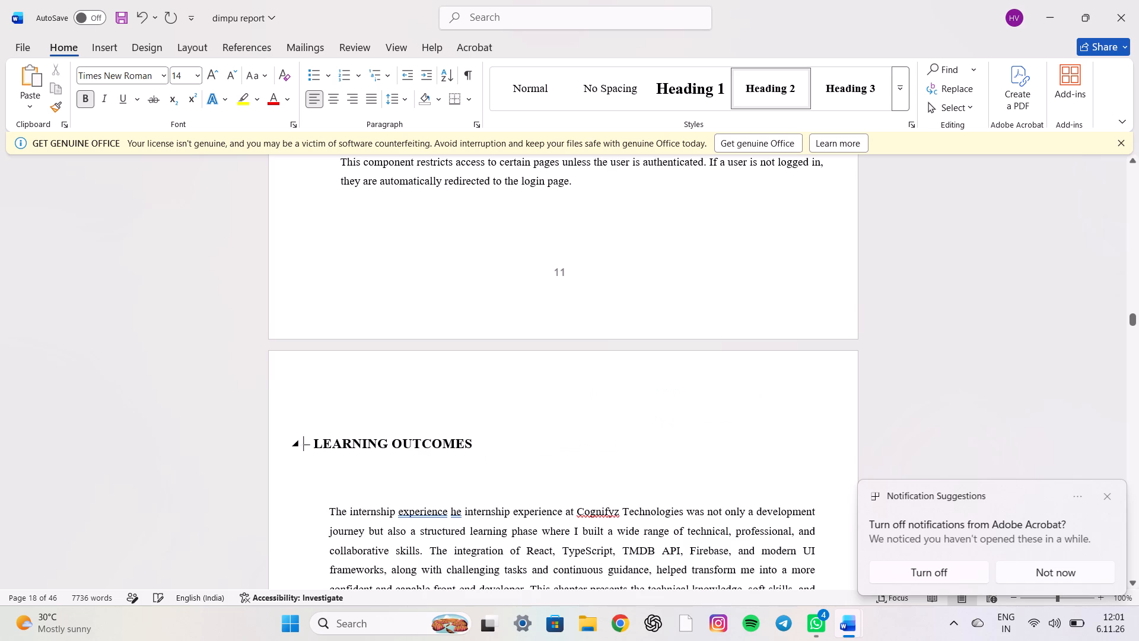
# Move the "– LEARNING OUTCOMES" heading up a line and shift it toward the page centre with leading spaces.
pyautogui.press('BackSpace')
pyautogui.press('space')
pyautogui.press('space')
pyautogui.press('space')
pyautogui.press('space')
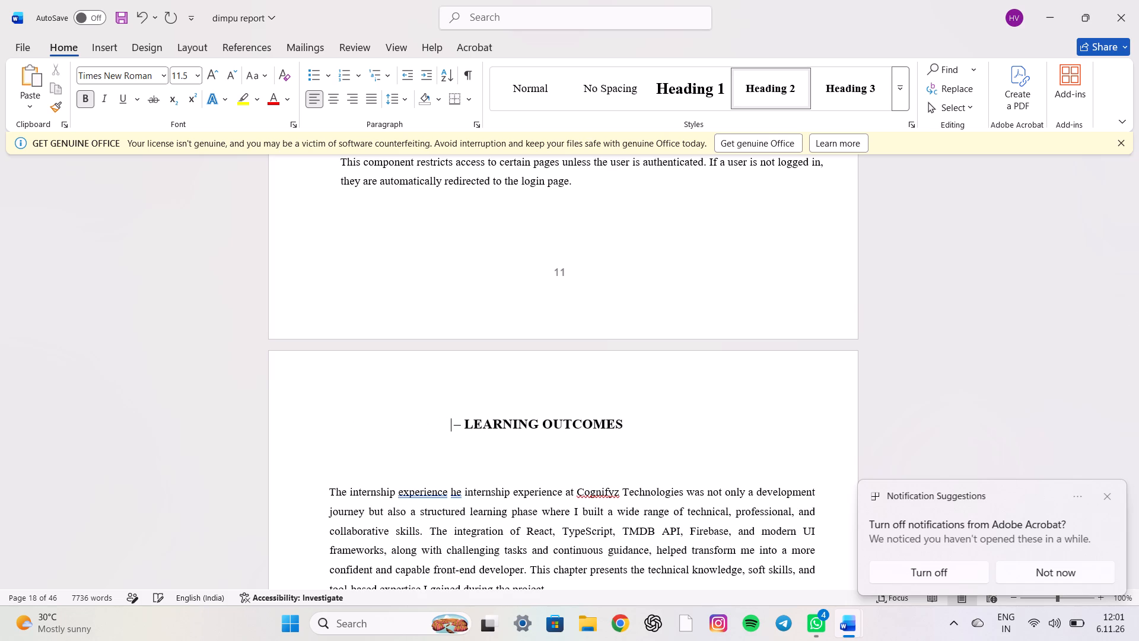
pyautogui.click(526, 439)
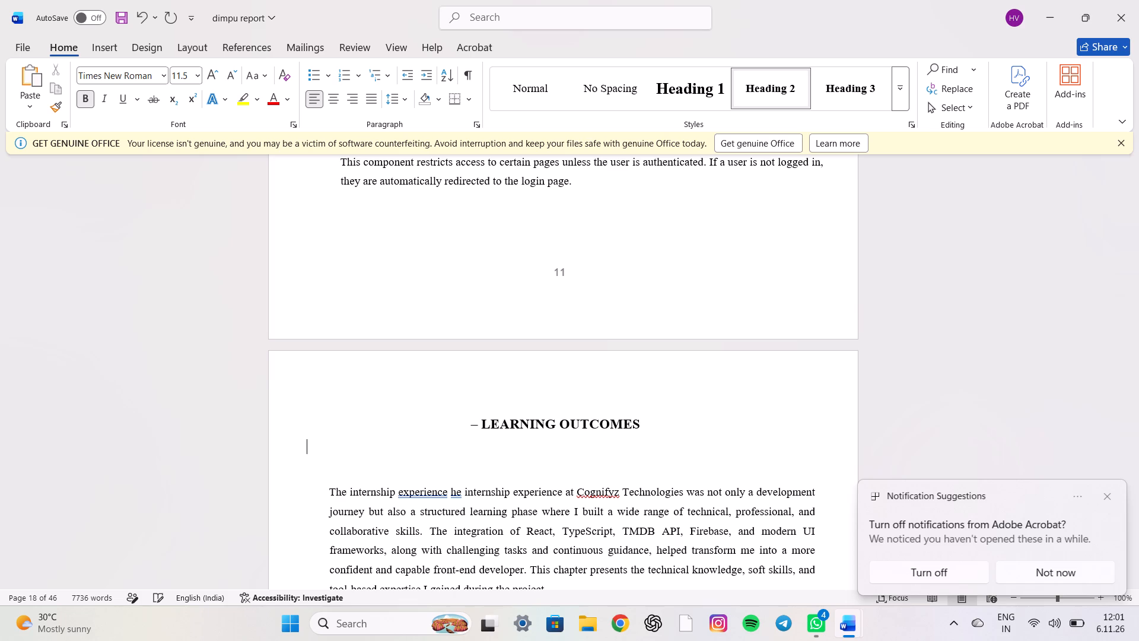
pyautogui.press('BackSpace')
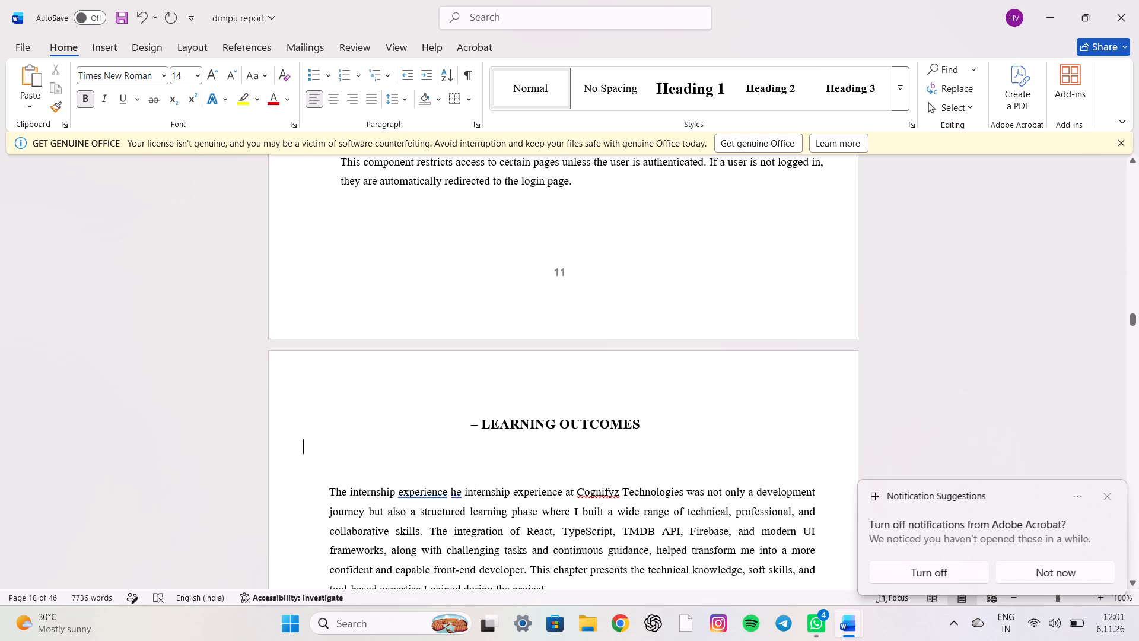
# Delete the dash in front of "LEARNING OUTCOMES".
pyautogui.click(480, 431)
pyautogui.click(480, 431)
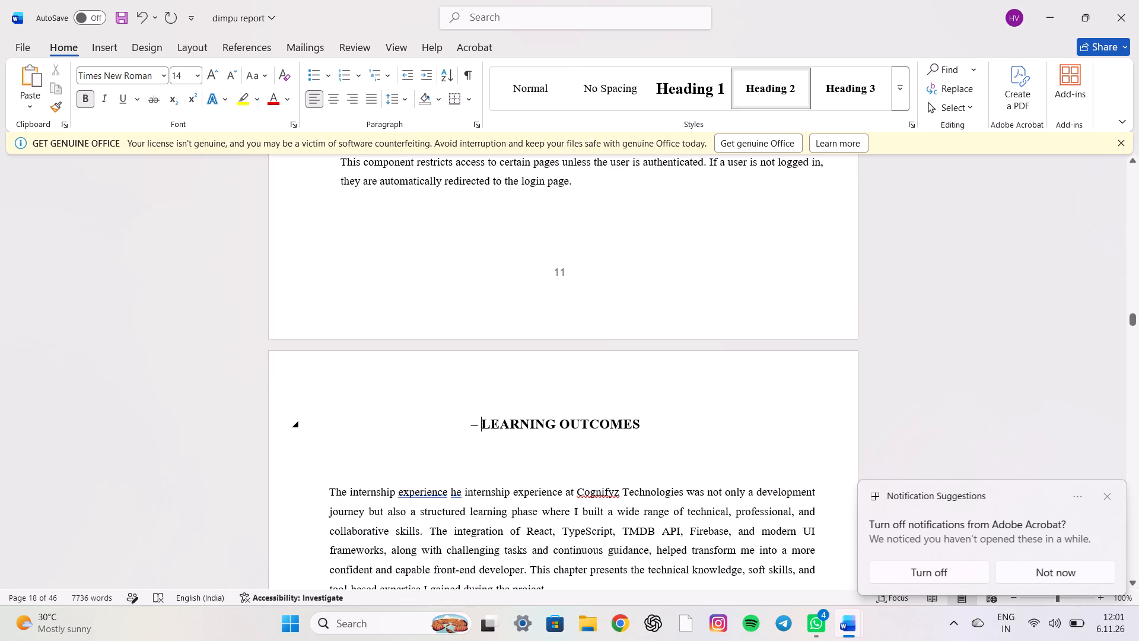
pyautogui.press('BackSpace')
pyautogui.press('BackSpace')
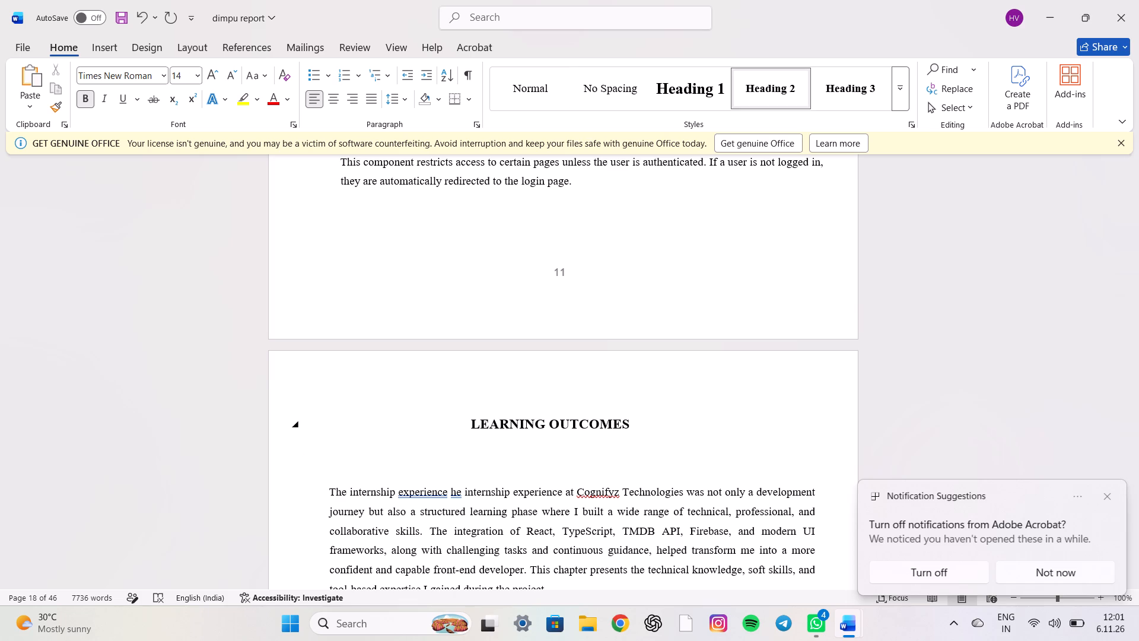
# Add a line reading "CHAPTER" above "LEARNING OUTCOMES", shifted toward the page centre with leading spaces.
pyautogui.click(542, 382)
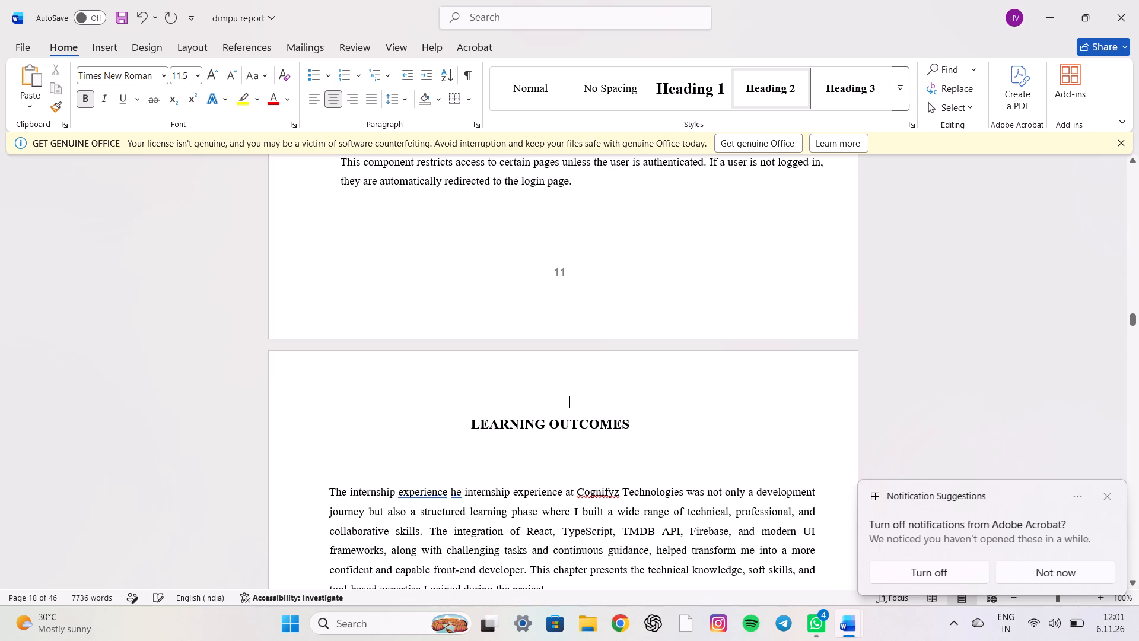
pyautogui.press('Return')
pyautogui.press('Return')
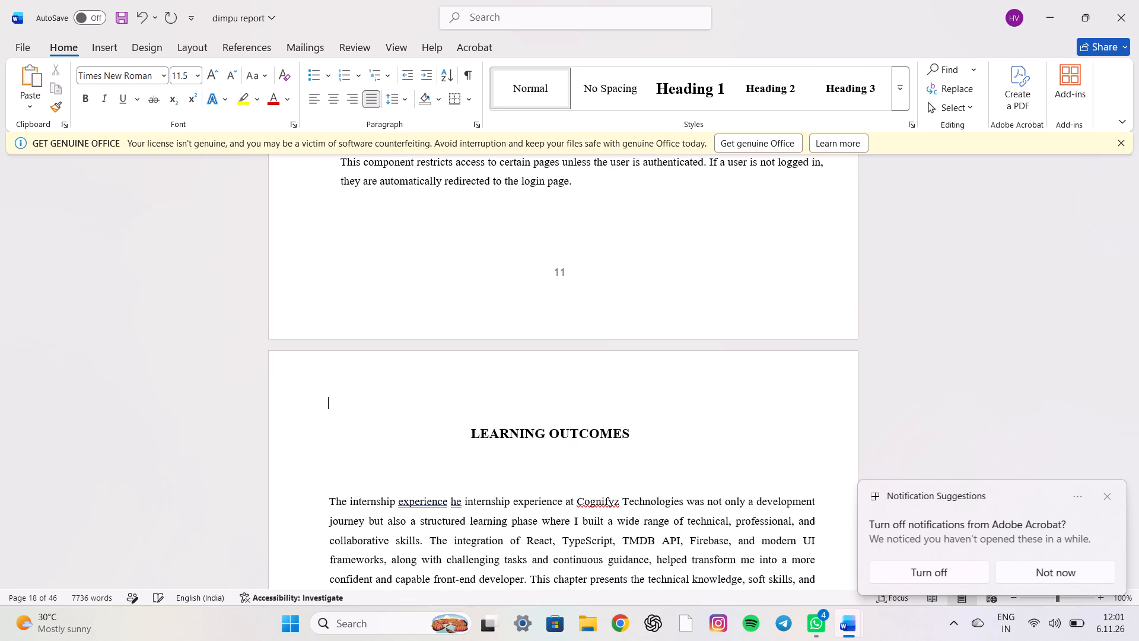
pyautogui.press('space')
pyautogui.press('space')
pyautogui.press('space')
pyautogui.press('space')
pyautogui.press('space')
pyautogui.press('space')
pyautogui.press('space')
pyautogui.press('space')
pyautogui.press('space')
pyautogui.press('space')
pyautogui.press('space')
pyautogui.press('space')
pyautogui.press('space')
pyautogui.press('space')
pyautogui.press('space')
pyautogui.press('space')
pyautogui.press('space')
pyautogui.press('space')
pyautogui.press('space')
pyautogui.press('space')
pyautogui.press('space')
pyautogui.press('space')
pyautogui.press('space')
pyautogui.press('space')
pyautogui.press('space')
pyautogui.press('space')
pyautogui.press('space')
pyautogui.press('space')
pyautogui.press('space')
pyautogui.press('space')
pyautogui.press('space')
pyautogui.press('space')
pyautogui.press('space')
pyautogui.press('space')
pyautogui.press('space')
pyautogui.press('space')
pyautogui.press('space')
pyautogui.press('space')
pyautogui.press('space')
pyautogui.press('space')
pyautogui.press('space')
pyautogui.press('space')
pyautogui.press('space')
pyautogui.press('space')
pyautogui.press('space')
pyautogui.press('space')
pyautogui.press('space')
pyautogui.press('space')
pyautogui.press('space')
pyautogui.press('space')
pyautogui.press('space')
pyautogui.press('space')
pyautogui.press('space')
pyautogui.write('CHA')
pyautogui.write('PTER')
# Set the font size of the new "CHAPTER" line to 16.
pyautogui.click(480, 404)
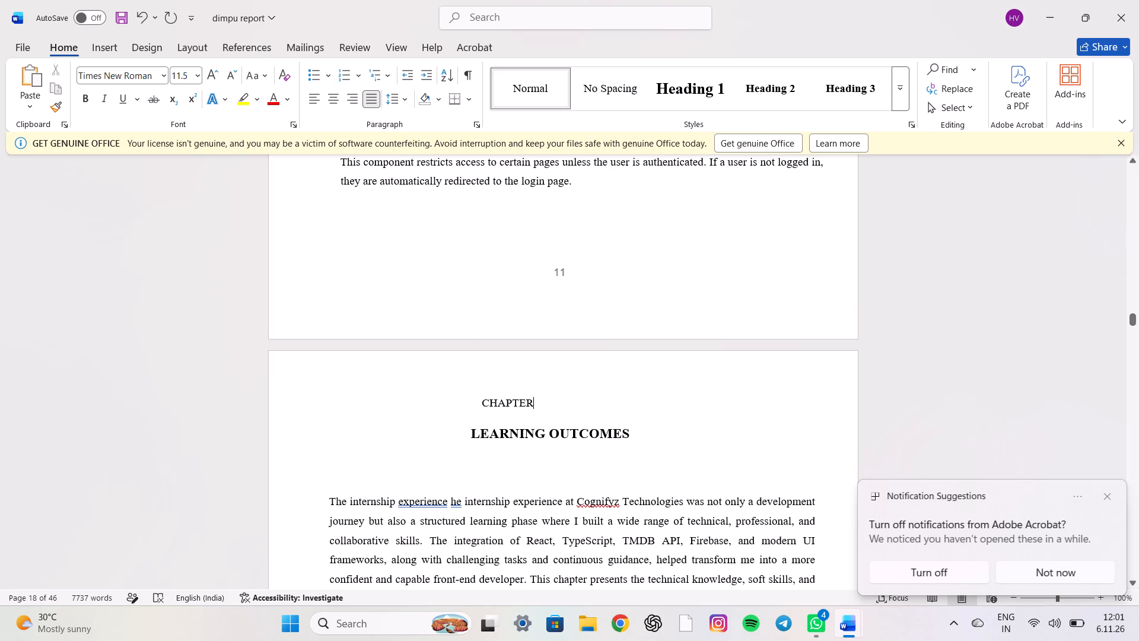
pyautogui.moveTo(480, 404); pyautogui.dragTo(533, 410)
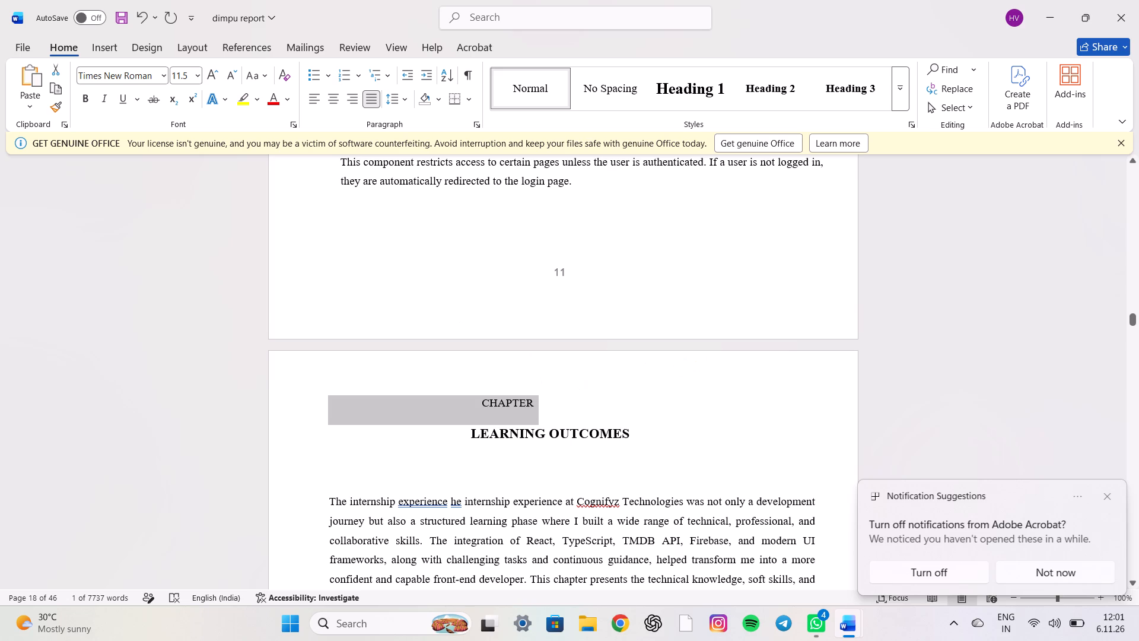
pyautogui.click(190, 77)
pyautogui.moveTo(190, 77); pyautogui.dragTo(201, 79)
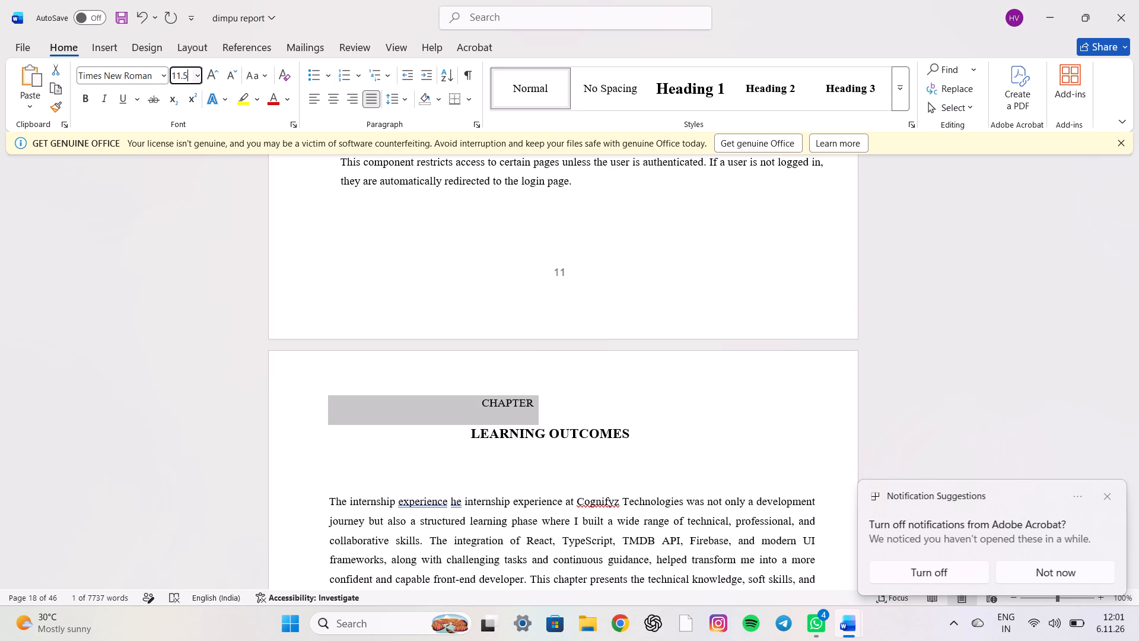
pyautogui.moveTo(201, 79); pyautogui.dragTo(198, 80)
pyautogui.click(198, 80)
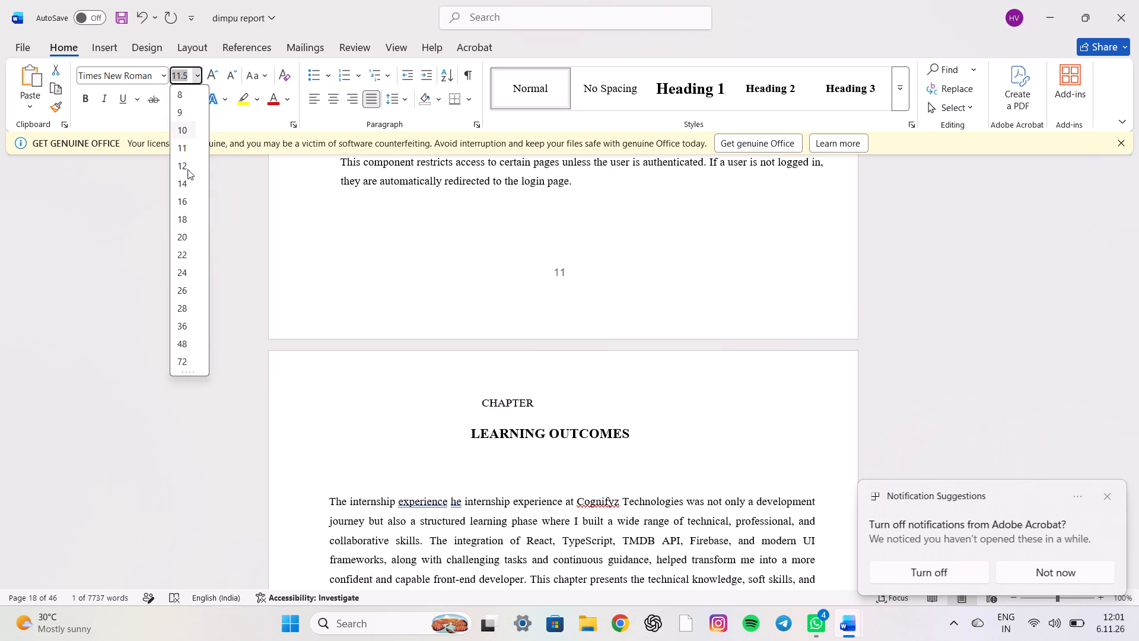
pyautogui.click(190, 200)
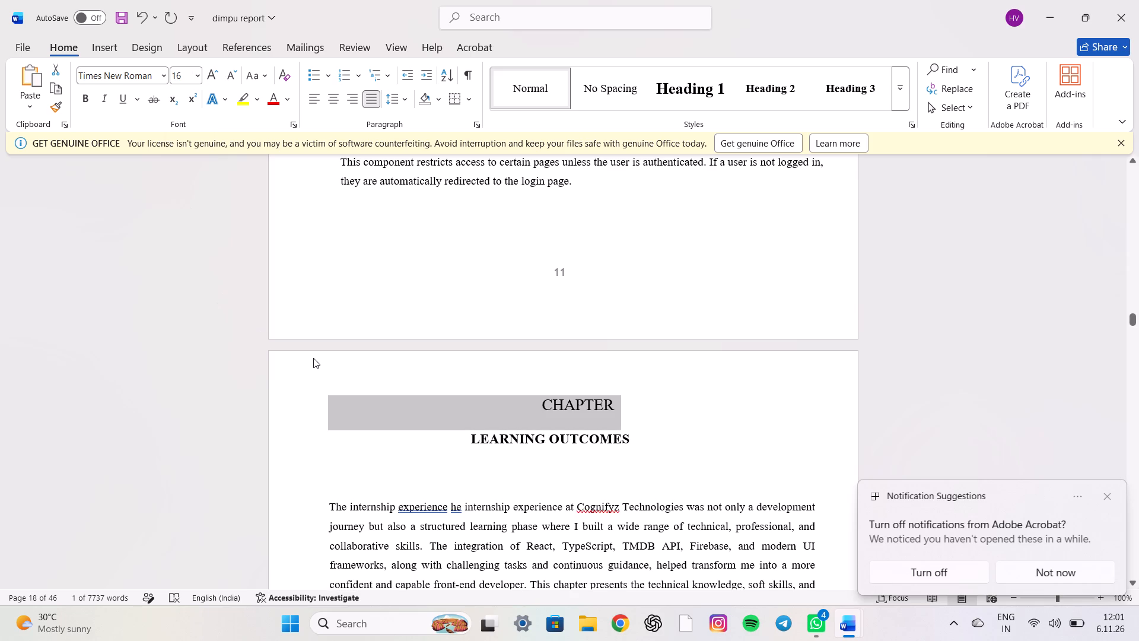
pyautogui.click(313, 358)
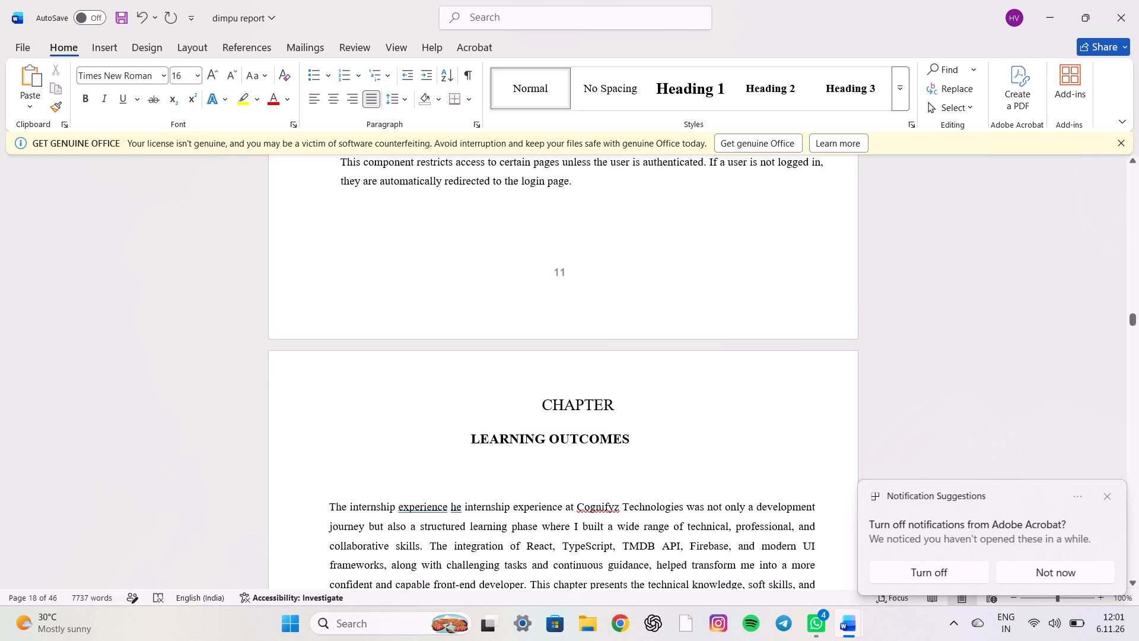
# Make the "CHAPTER" line above "LEARNING OUTCOMES" bold.
pyautogui.scroll(4, 615, 404)
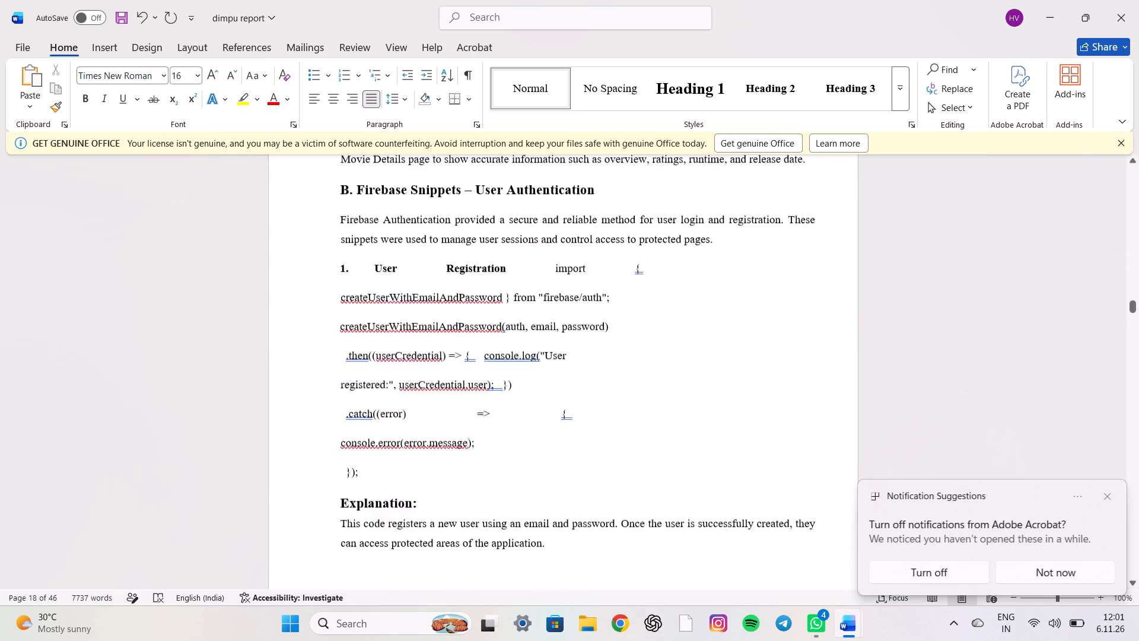
pyautogui.scroll(-3, 615, 404)
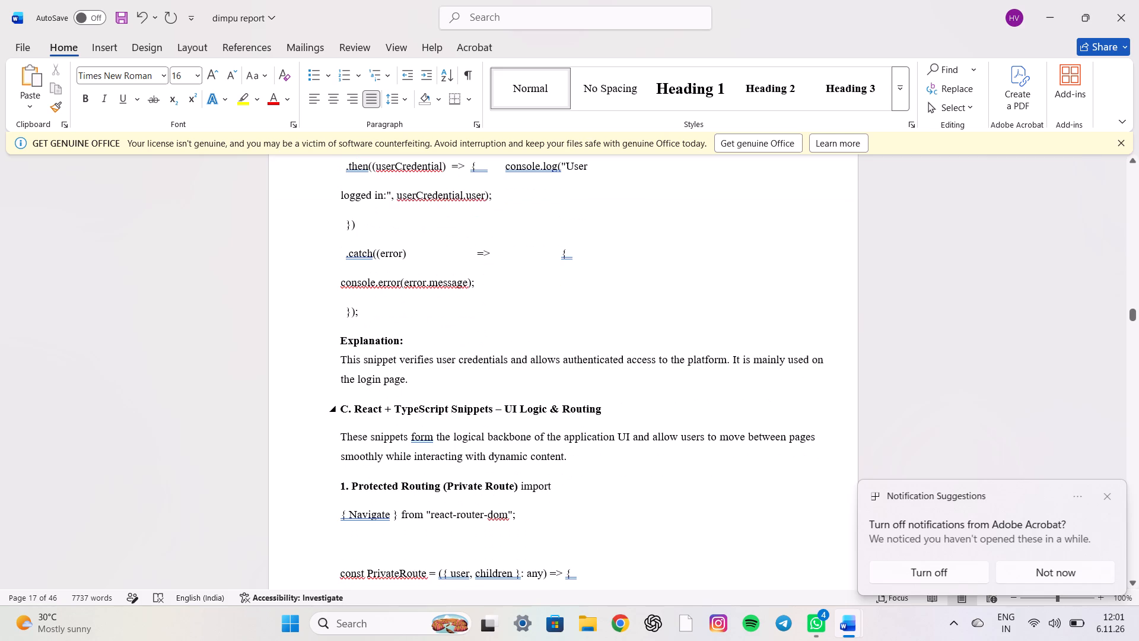
pyautogui.scroll(-2, 615, 404)
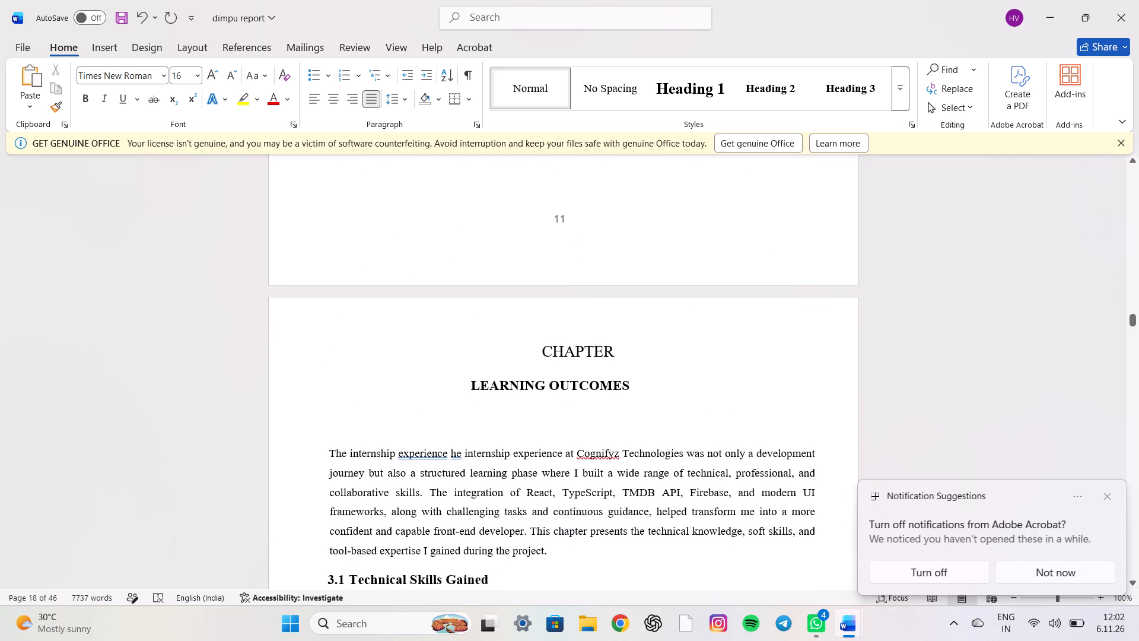
pyautogui.click(538, 347)
pyautogui.moveTo(538, 347); pyautogui.dragTo(578, 348)
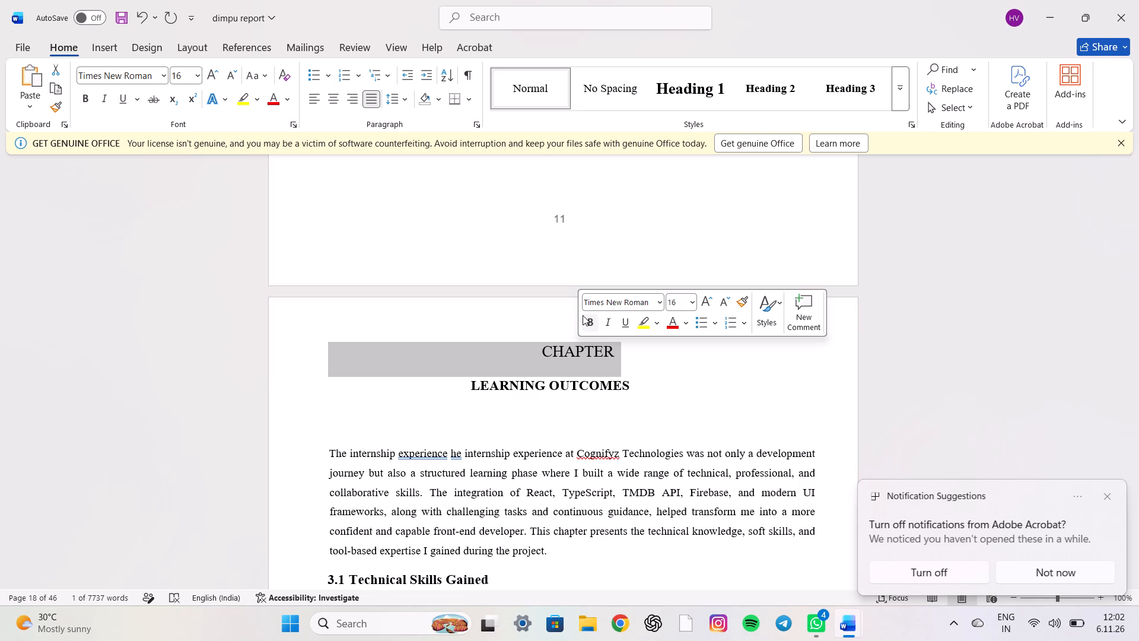
pyautogui.click(583, 315)
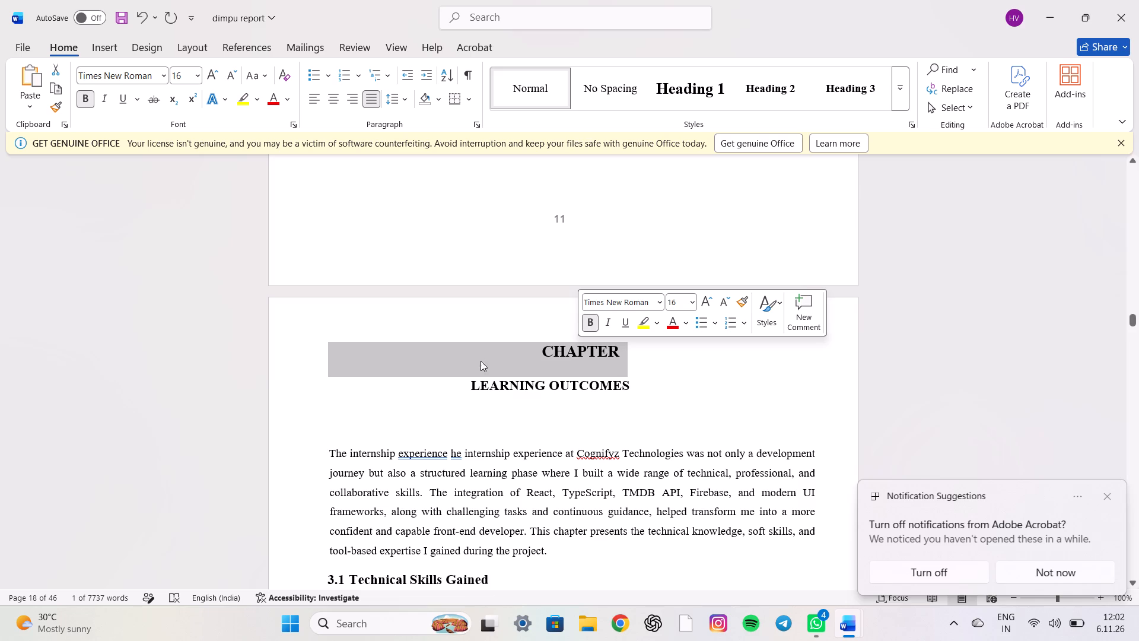
pyautogui.click(469, 374)
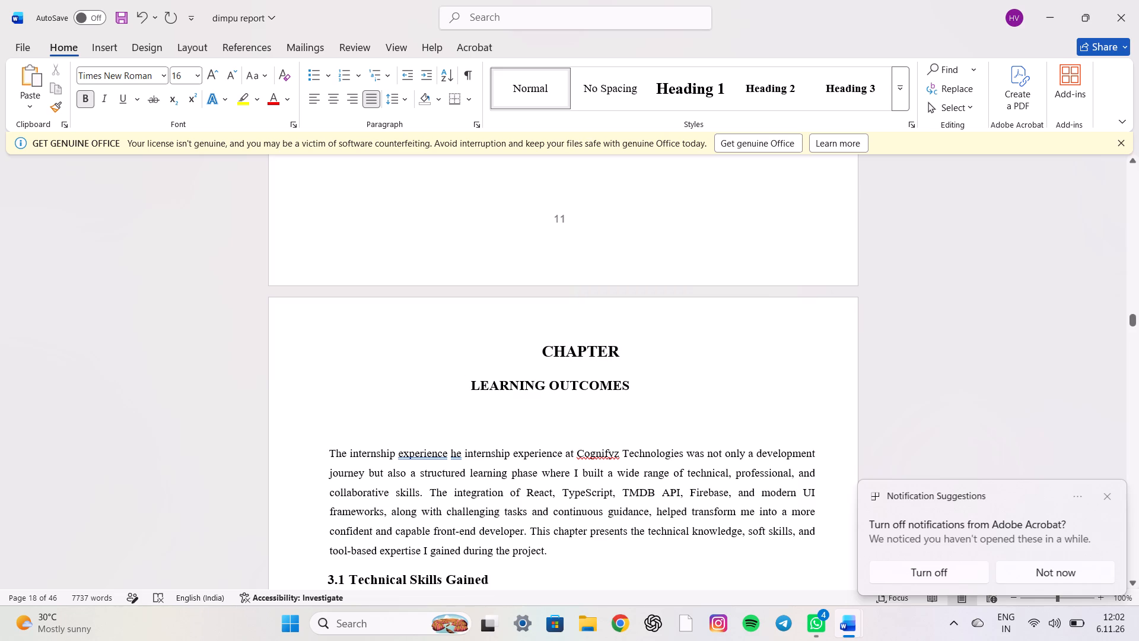
# Remove eight leading spaces before "CHAPTER" to centre it over "LEARNING OUTCOMES".
pyautogui.click(538, 353)
pyautogui.press('BackSpace')
pyautogui.press('BackSpace')
pyautogui.press('BackSpace')
pyautogui.press('BackSpace')
pyautogui.press('BackSpace')
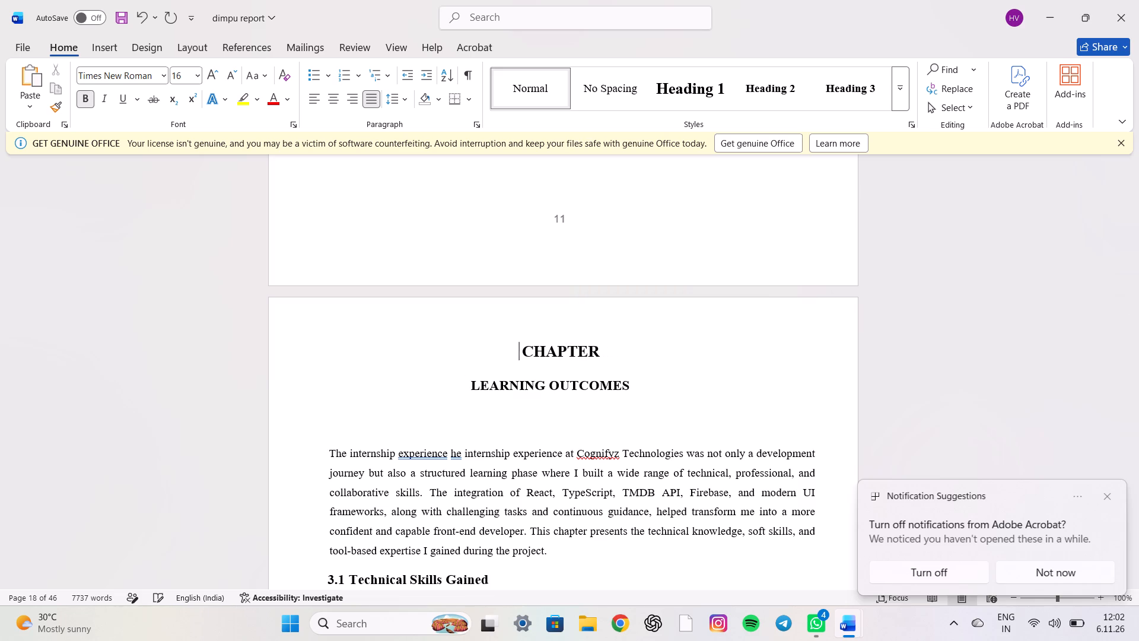
pyautogui.press('BackSpace')
pyautogui.press('BackSpace')
pyautogui.press('BackSpace')
# Copy the word "CHAPTER" from the "CHAPTER 2 -TASKS COMPLETED" heading.
pyautogui.scroll(2, 538, 353)
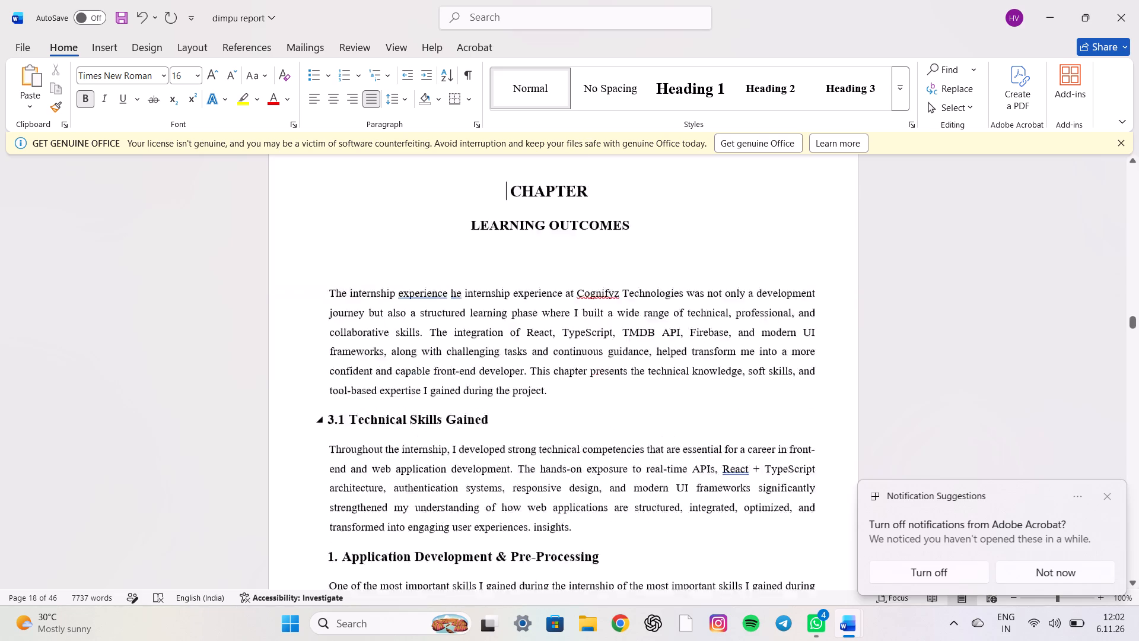
pyautogui.scroll(17, 538, 353)
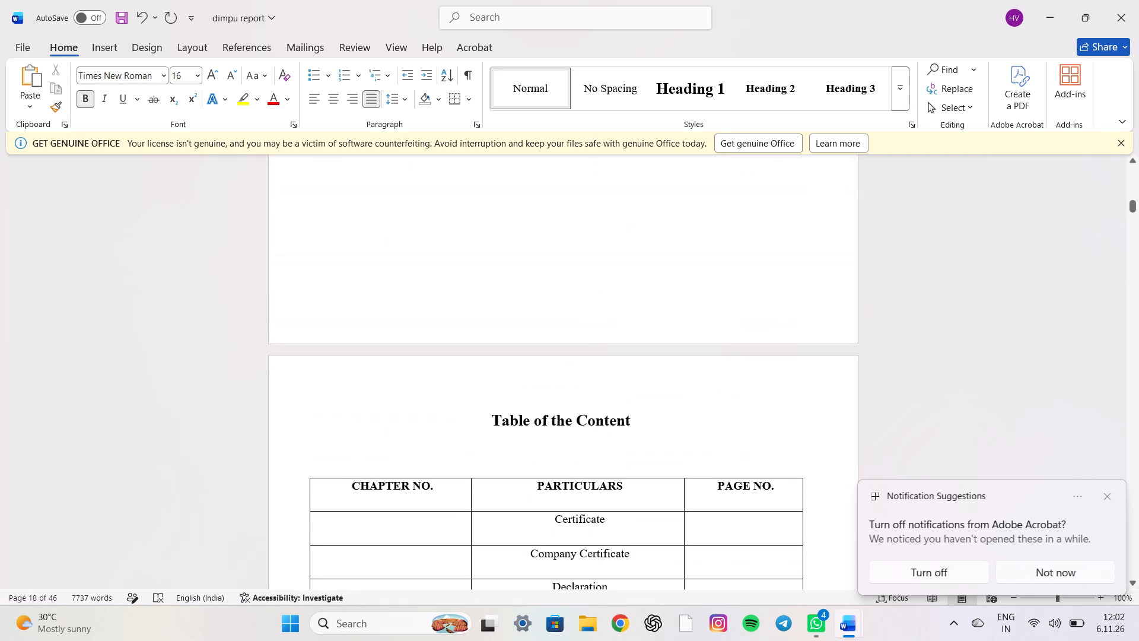
pyautogui.scroll(-5, 538, 353)
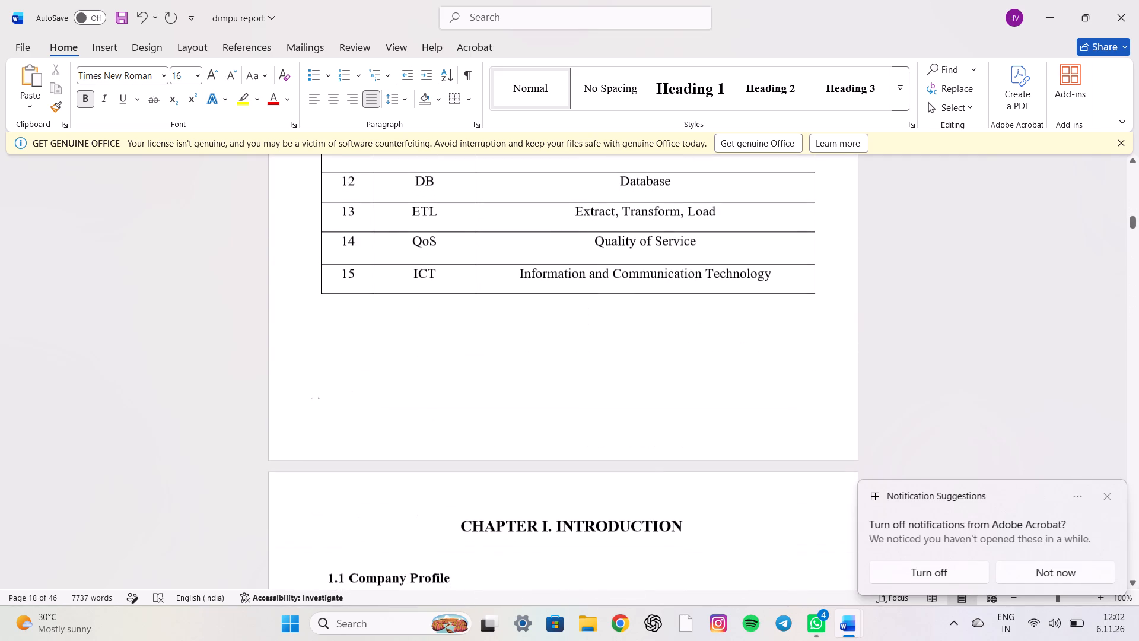
pyautogui.scroll(-1, 538, 353)
pyautogui.scroll(1, 538, 353)
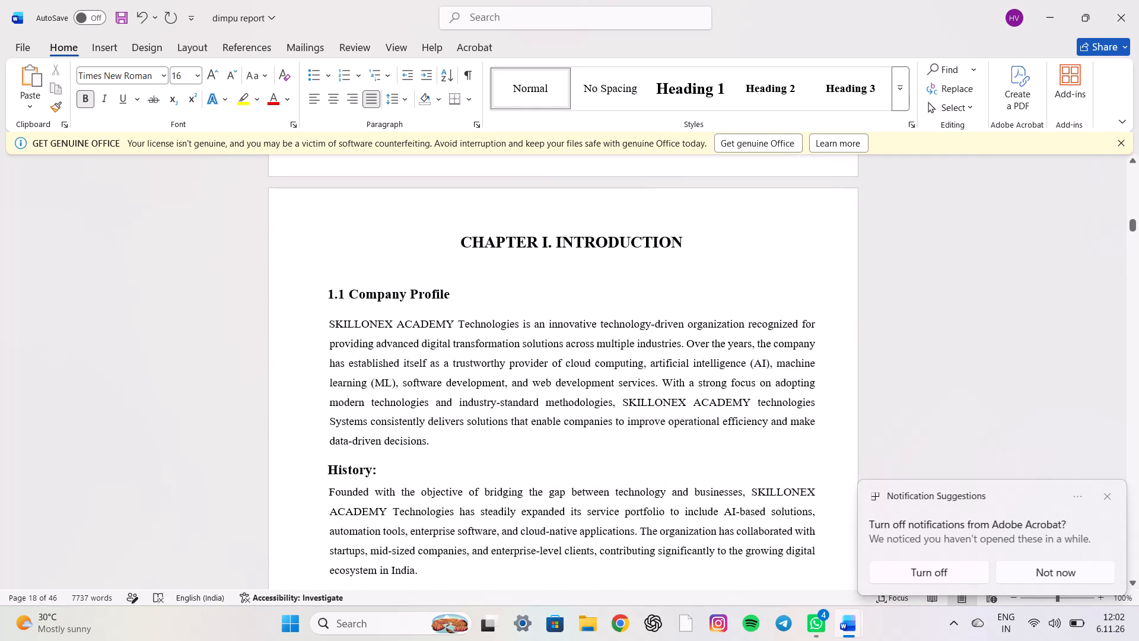
pyautogui.scroll(-3, 538, 353)
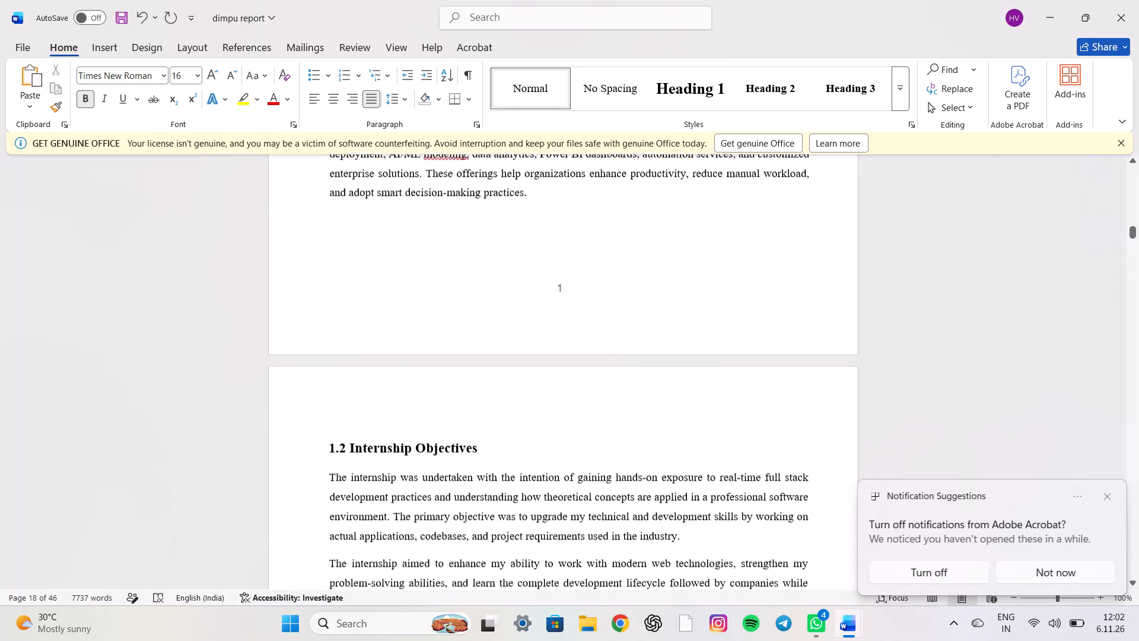
pyautogui.scroll(-1, 538, 353)
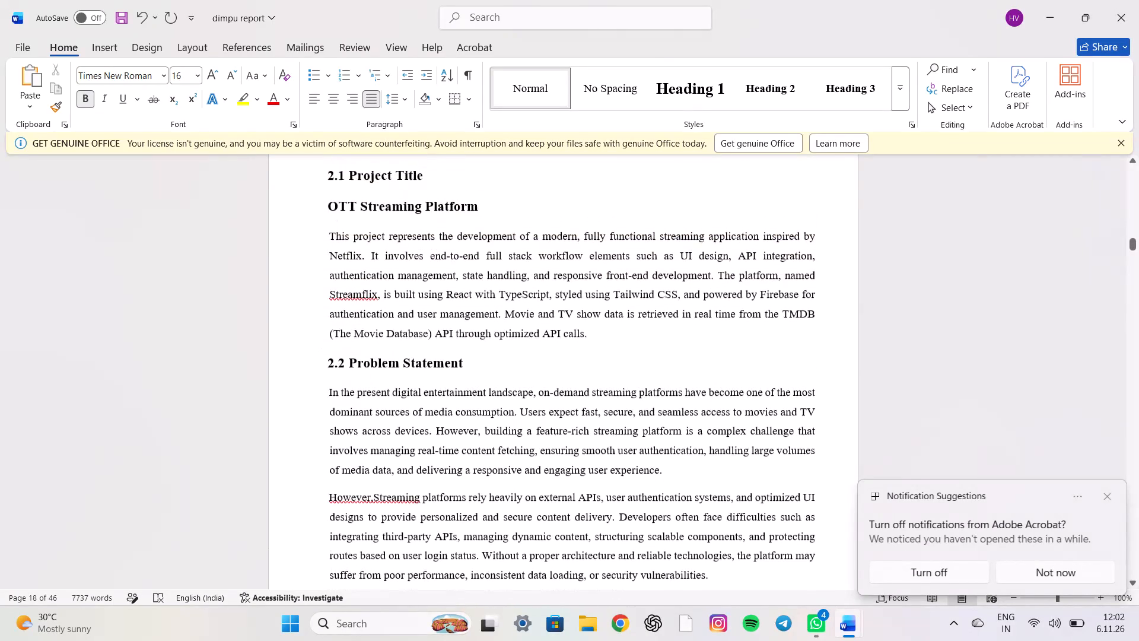
pyautogui.scroll(1, 538, 353)
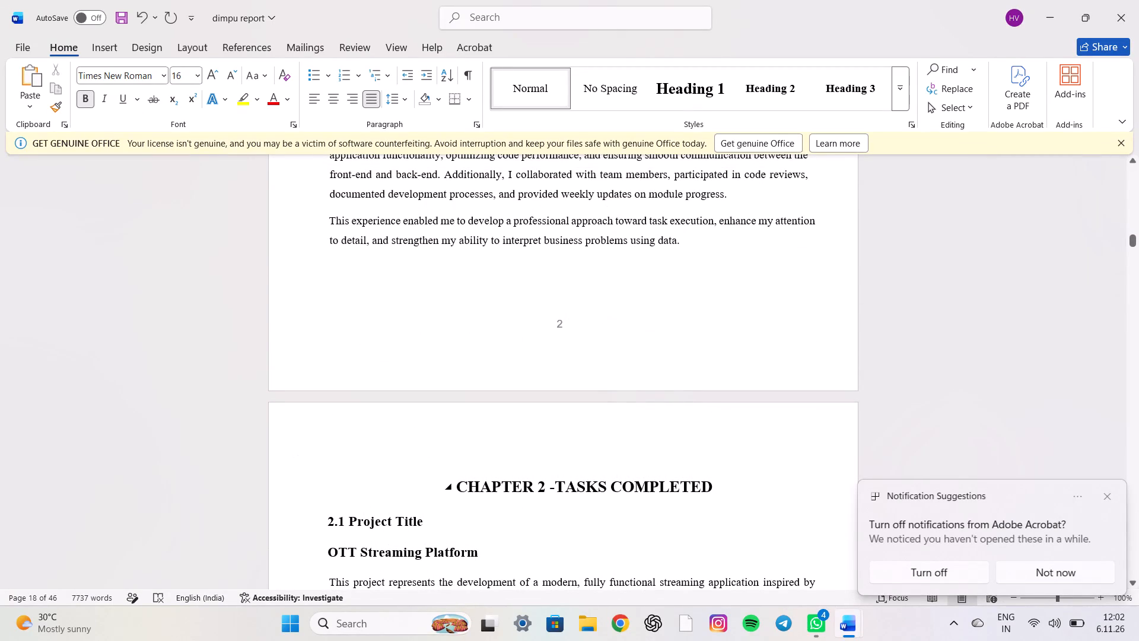
pyautogui.click(461, 486)
pyautogui.moveTo(461, 486); pyautogui.dragTo(476, 488)
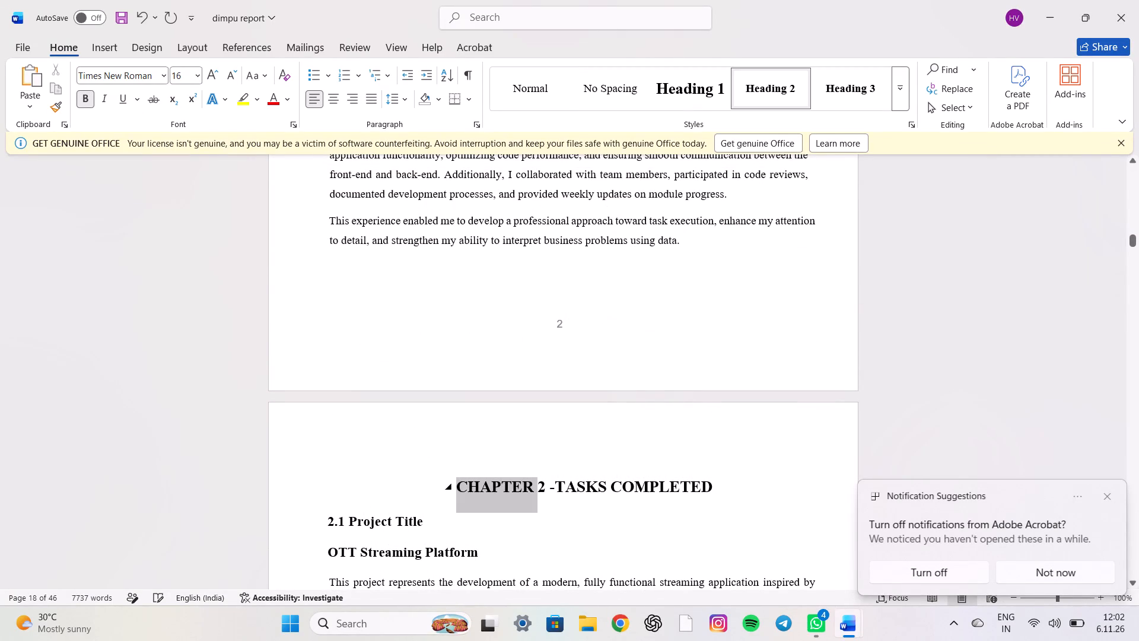
pyautogui.moveTo(476, 488); pyautogui.dragTo(494, 492)
pyautogui.hotkey('ctrl', 'c')
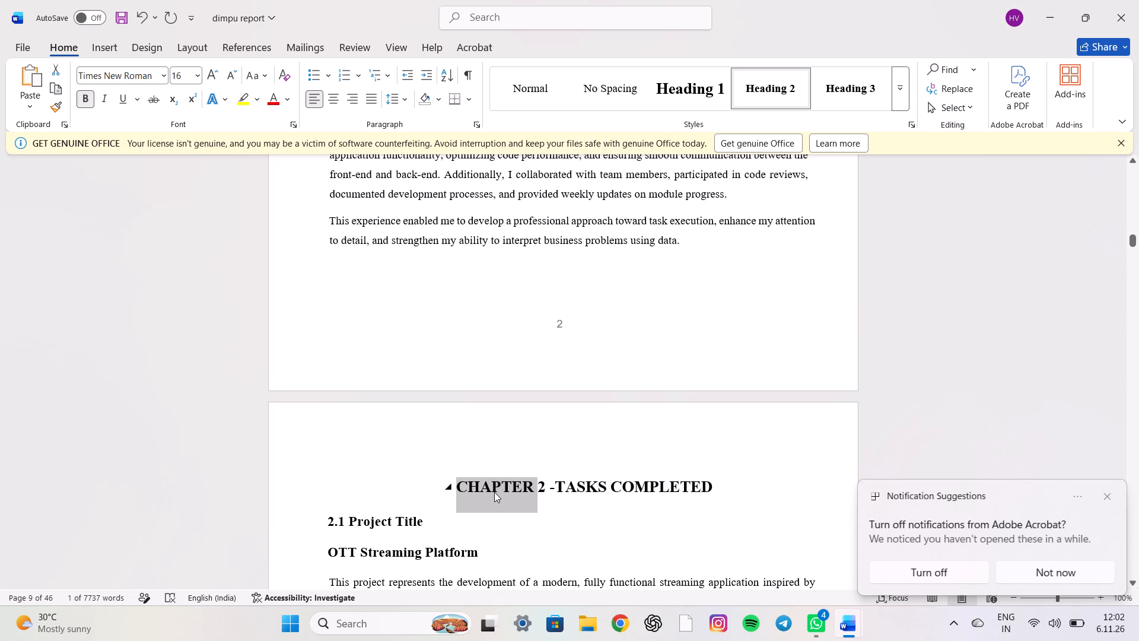
# Split the Chapter 2 heading after "CHAPTER 2", putting "-TASKS COMPLETED" on its own line with one leading space.
pyautogui.click(550, 484)
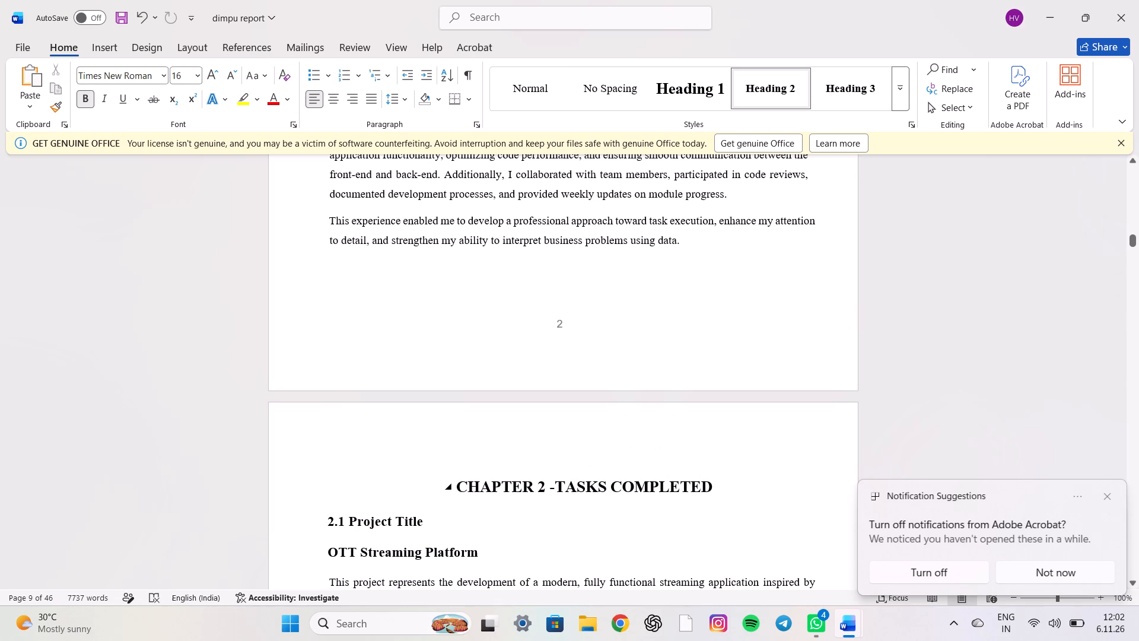
pyautogui.press('Return')
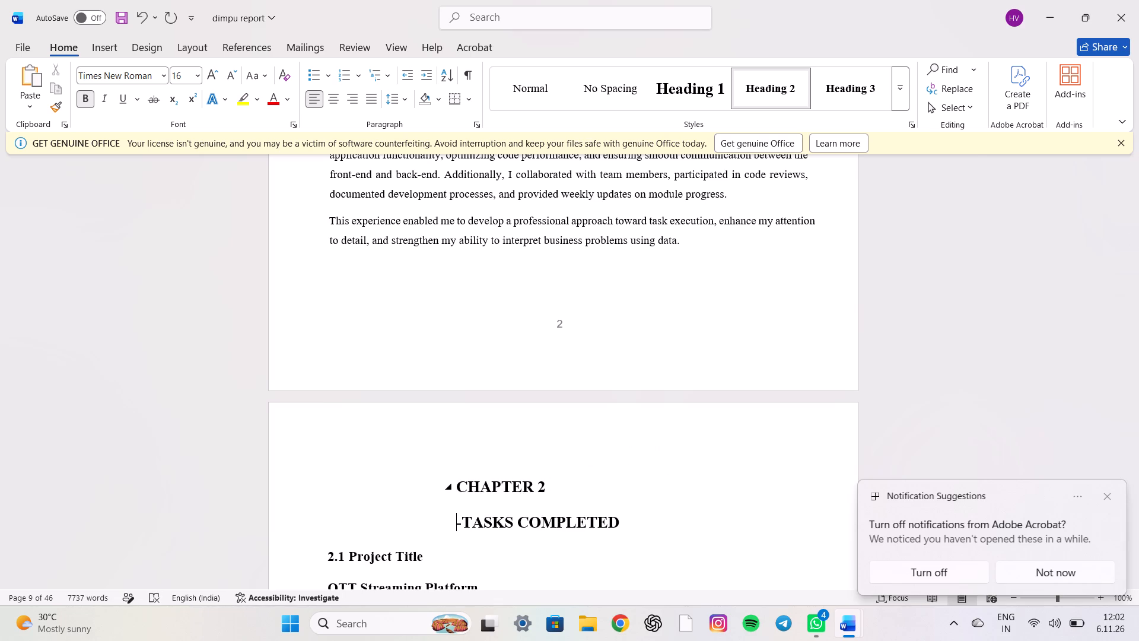
pyautogui.press('space')
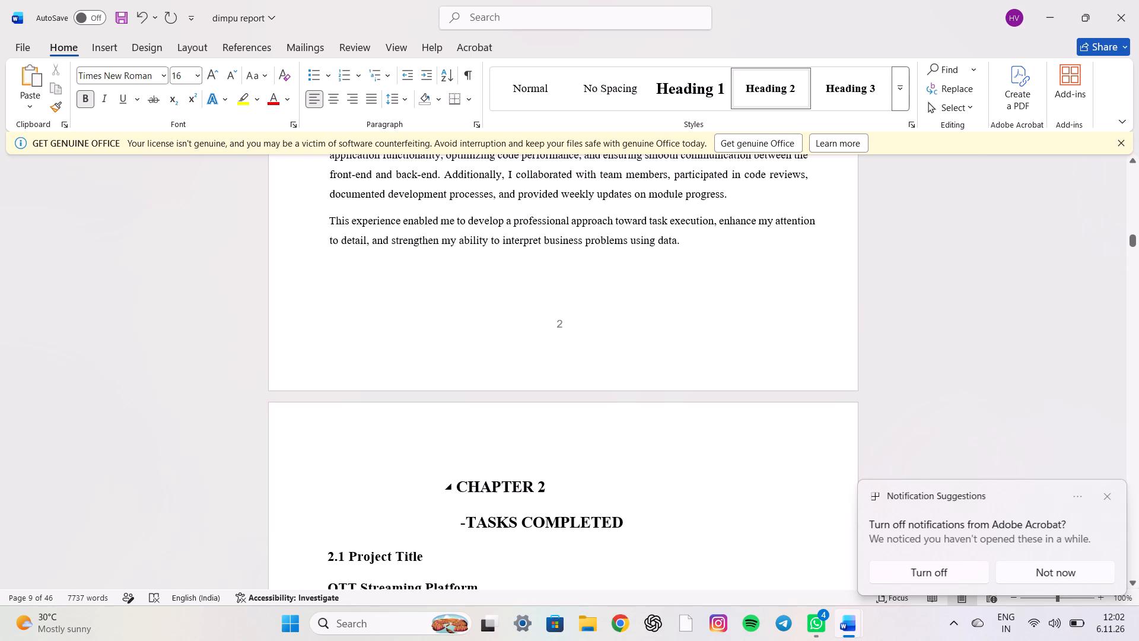
# Remove the indent in front of the "CHAPTER 2" line.
pyautogui.click(451, 478)
pyautogui.press('BackSpace')
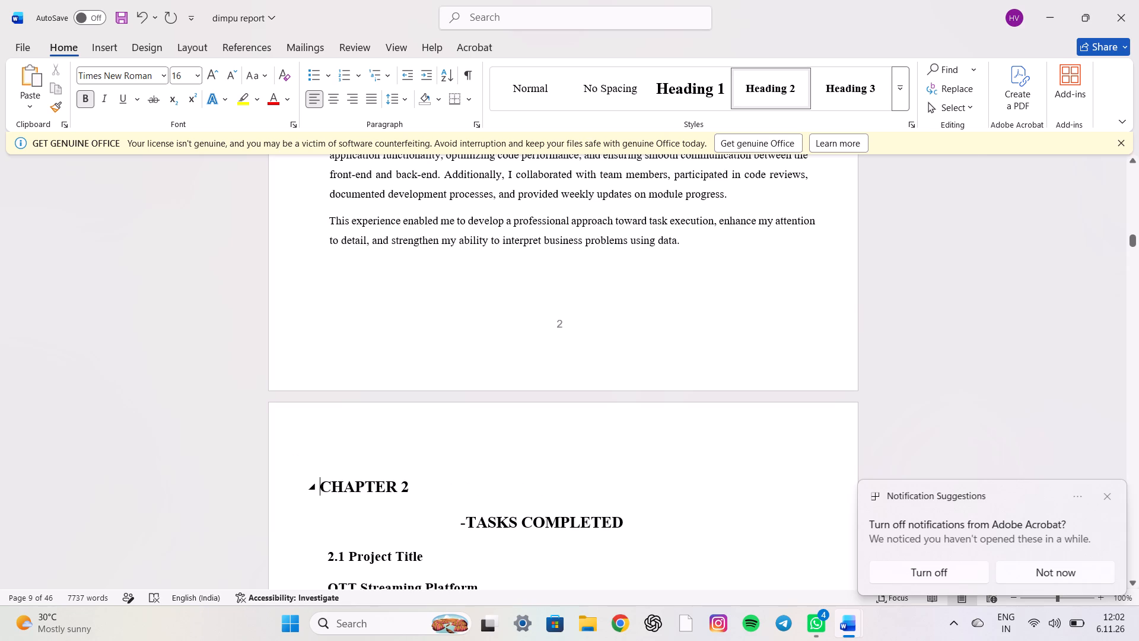
# Remove the blank line and leftover indent before "CHAPTER 2", and pad it with leading spaces to centre it over "-TASKS COMPLETED".
pyautogui.press('BackSpace')
pyautogui.press('BackSpace')
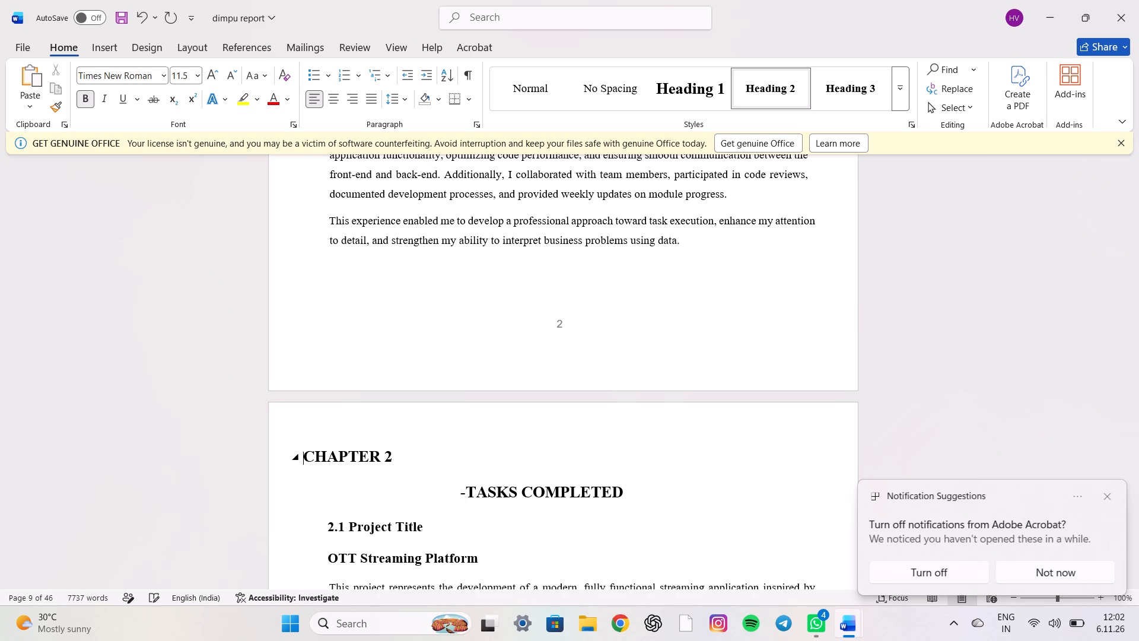
pyautogui.press('space')
pyautogui.press('space')
pyautogui.press('space')
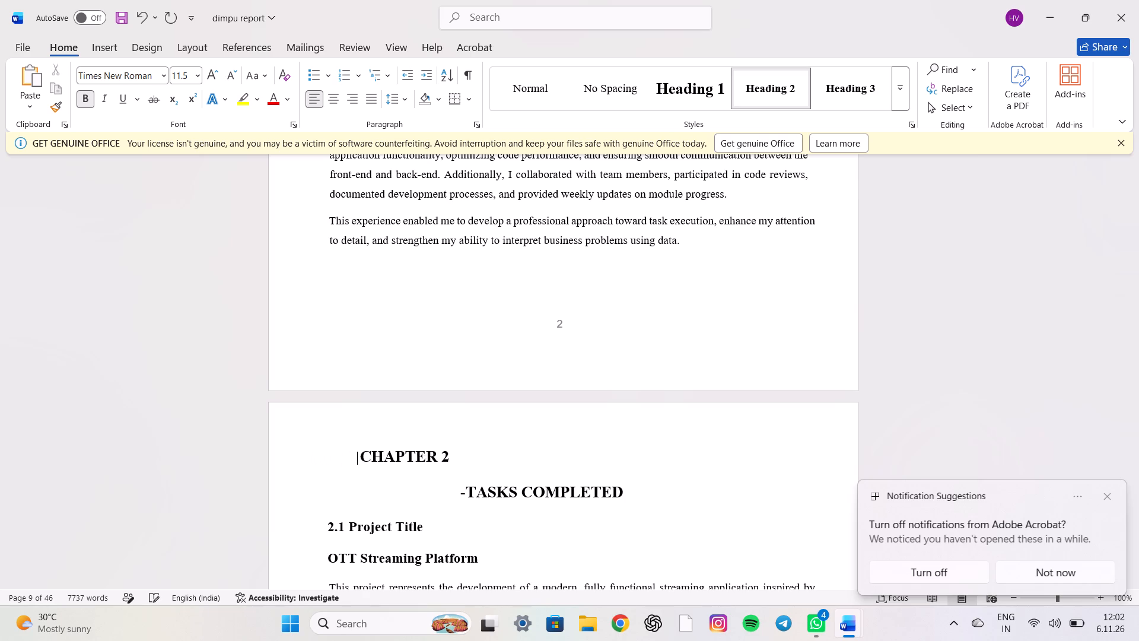
pyautogui.press('space')
pyautogui.press('space')
pyautogui.press('space')
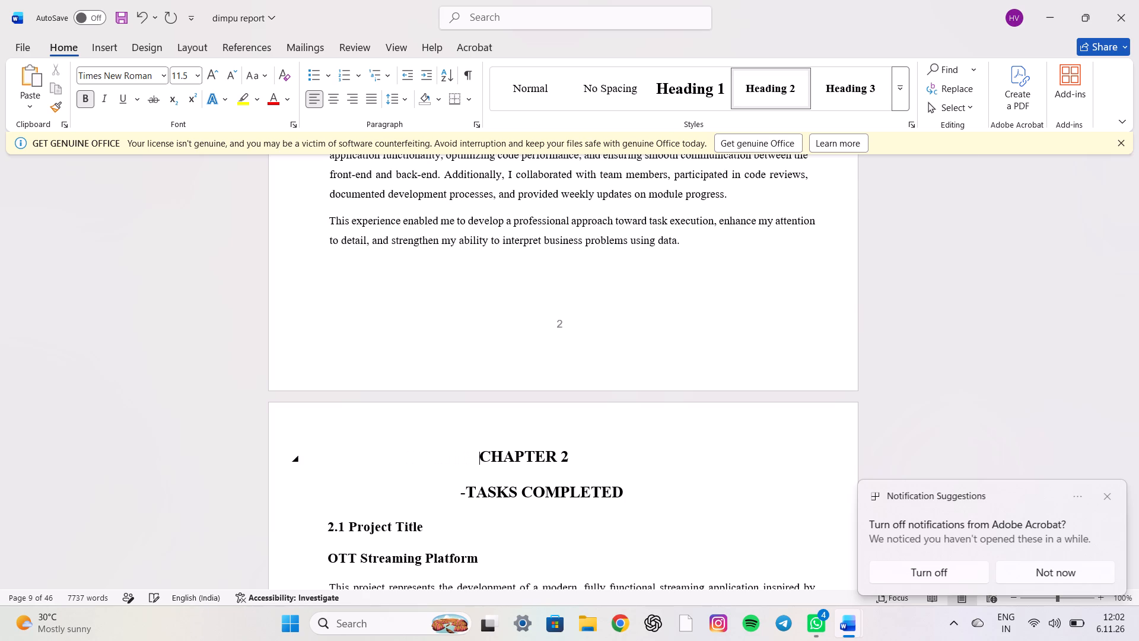
pyautogui.press('space')
pyautogui.press('space')
pyautogui.press('space')
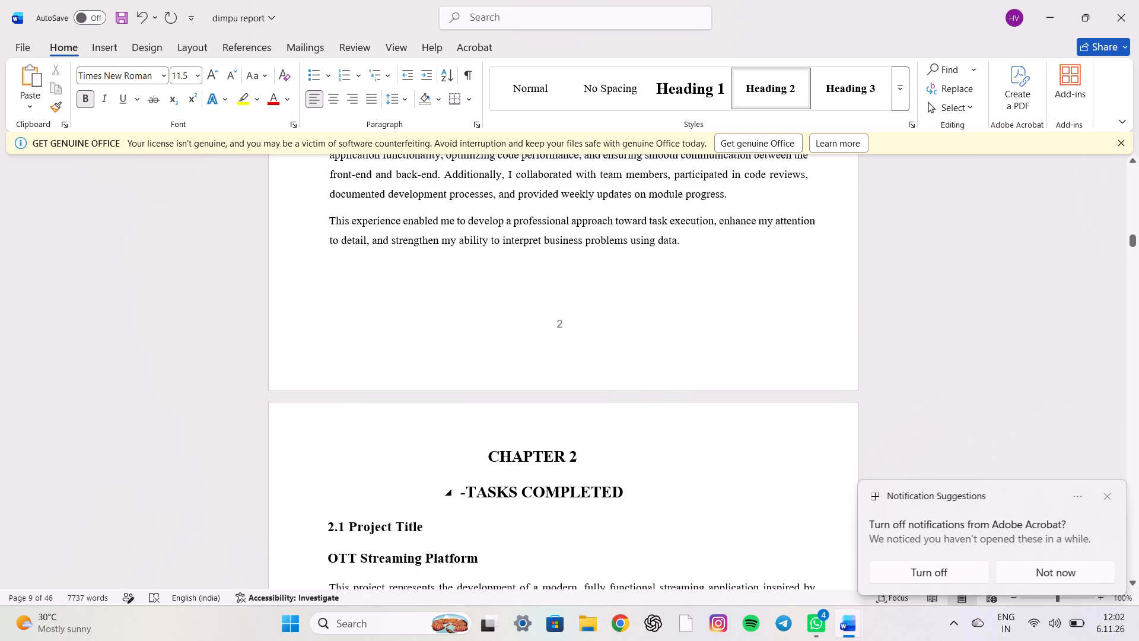
# Delete the hyphen in front of "TASKS COMPLETED".
pyautogui.click(468, 488)
pyautogui.press('BackSpace')
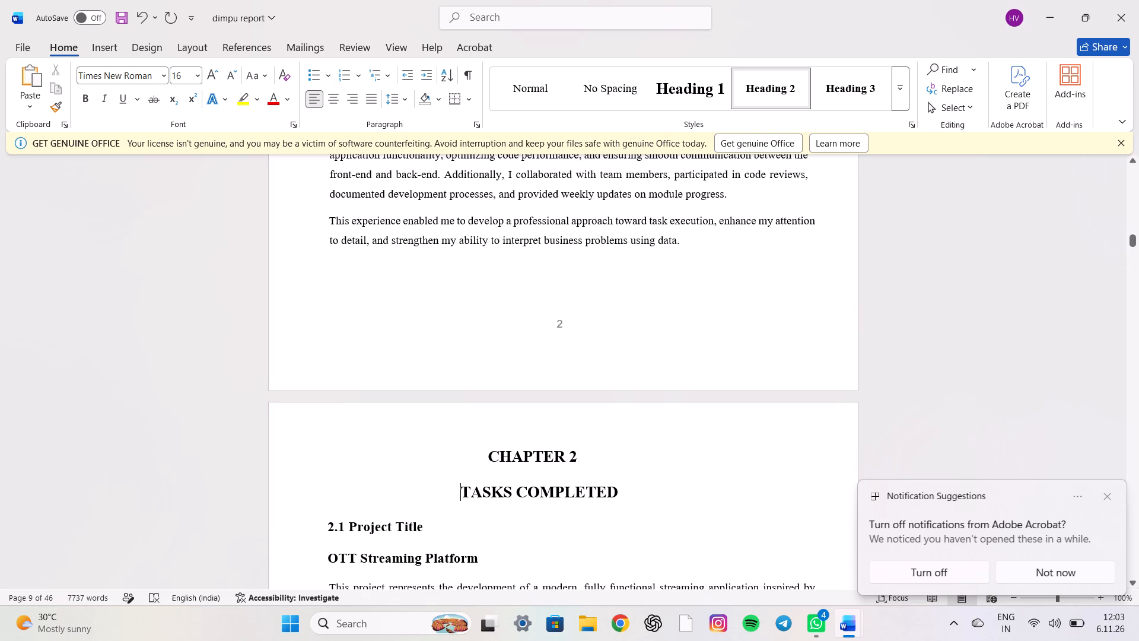
# Look back through the Chapter 2 sections and the abbreviations table to reach the Chapter I heading.
pyautogui.scroll(-1, 467, 535)
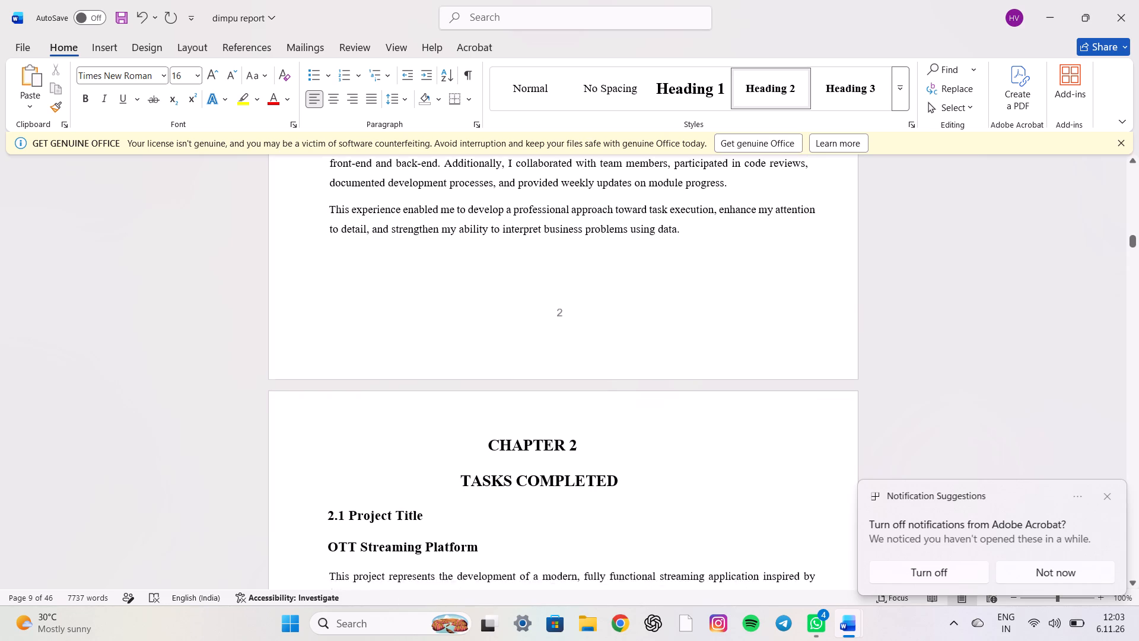
pyautogui.scroll(-3, 467, 535)
pyautogui.hscroll(1, 467, 535)
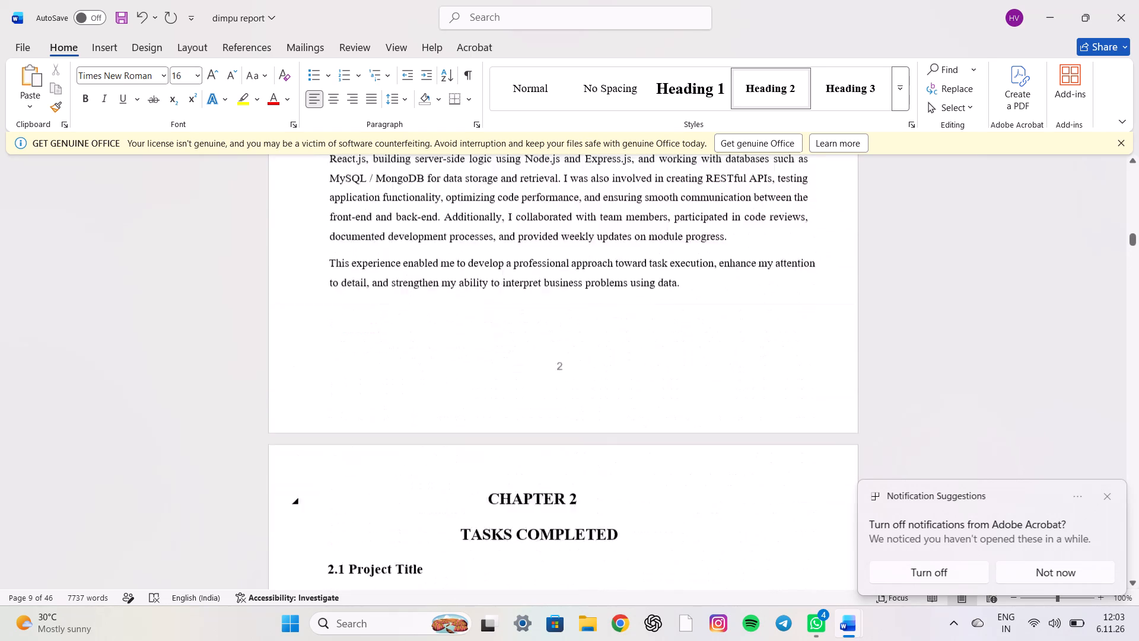
pyautogui.scroll(4, 467, 535)
pyautogui.scroll(-1, 467, 535)
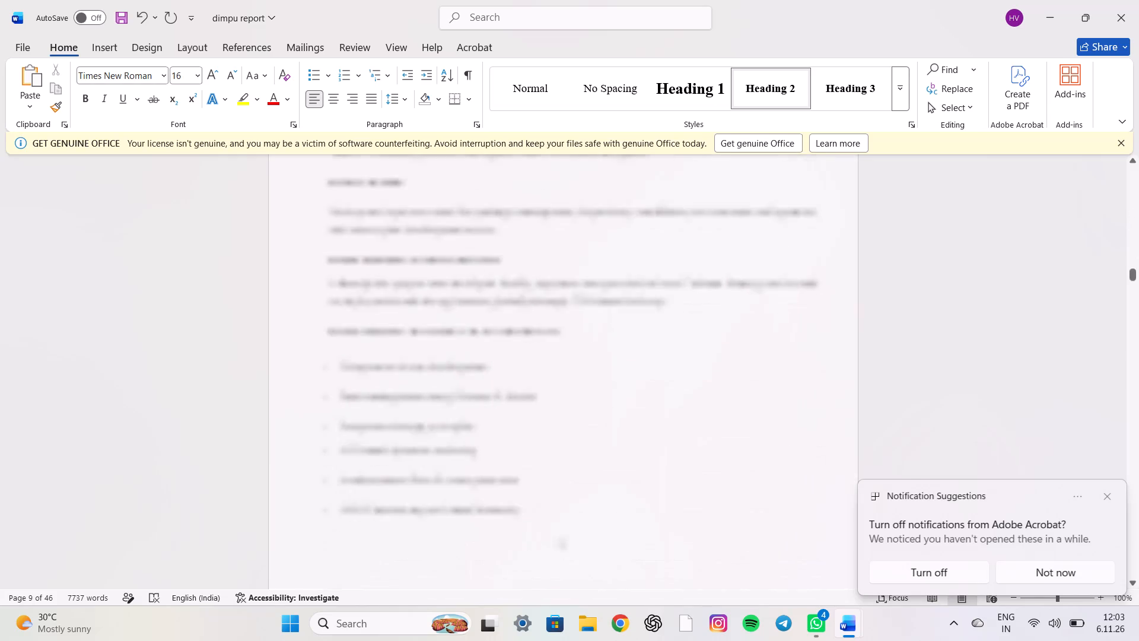
pyautogui.scroll(3, 467, 535)
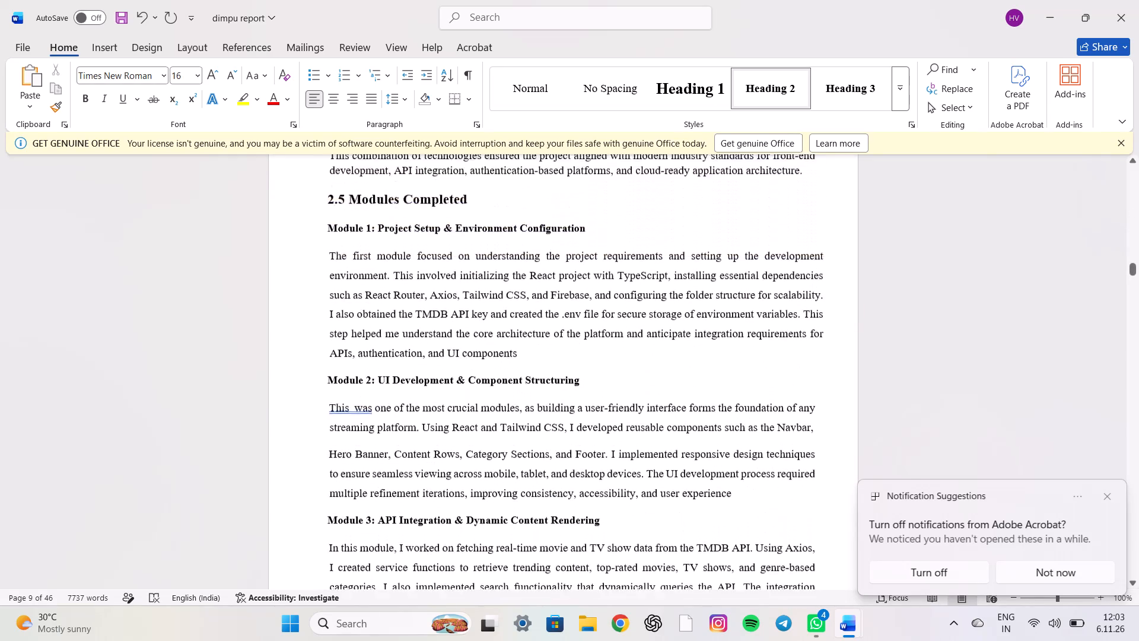
pyautogui.scroll(3, 467, 535)
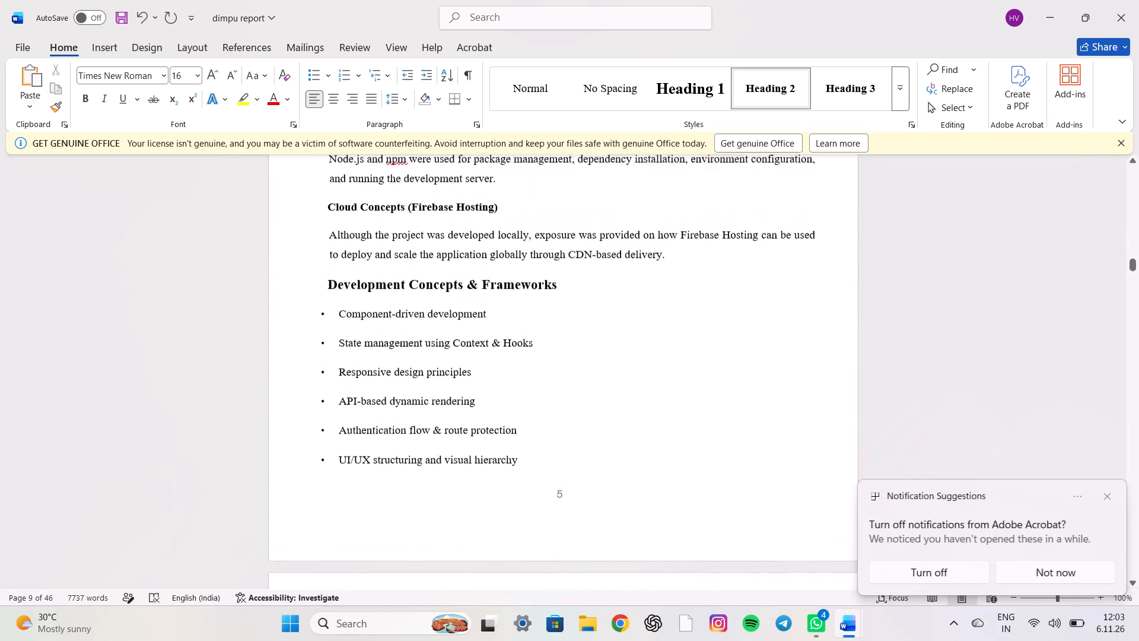
pyautogui.scroll(1, 467, 535)
pyautogui.press('Up')
pyautogui.press('Up')
pyautogui.press('Up')
pyautogui.press('Up')
pyautogui.press('Up')
pyautogui.press('Up')
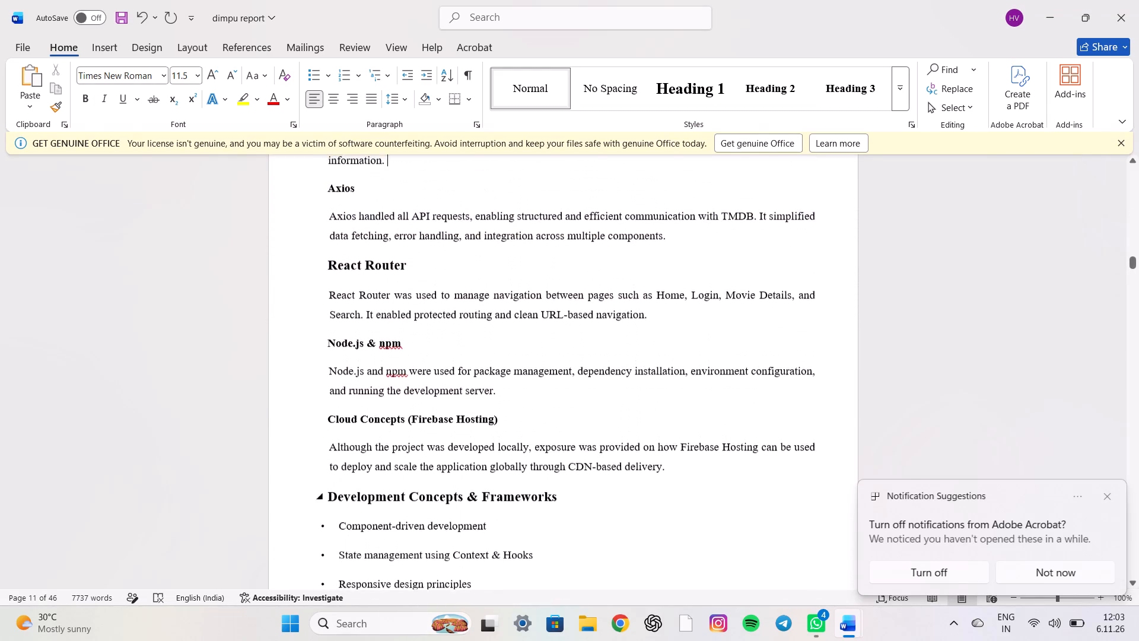
pyautogui.press('Up')
pyautogui.press('Up')
pyautogui.press('Up')
pyautogui.press('Up')
pyautogui.press('Up')
pyautogui.press('Up')
pyautogui.press('Up')
pyautogui.press('Up')
pyautogui.press('Up')
pyautogui.press('Up')
pyautogui.press('Up')
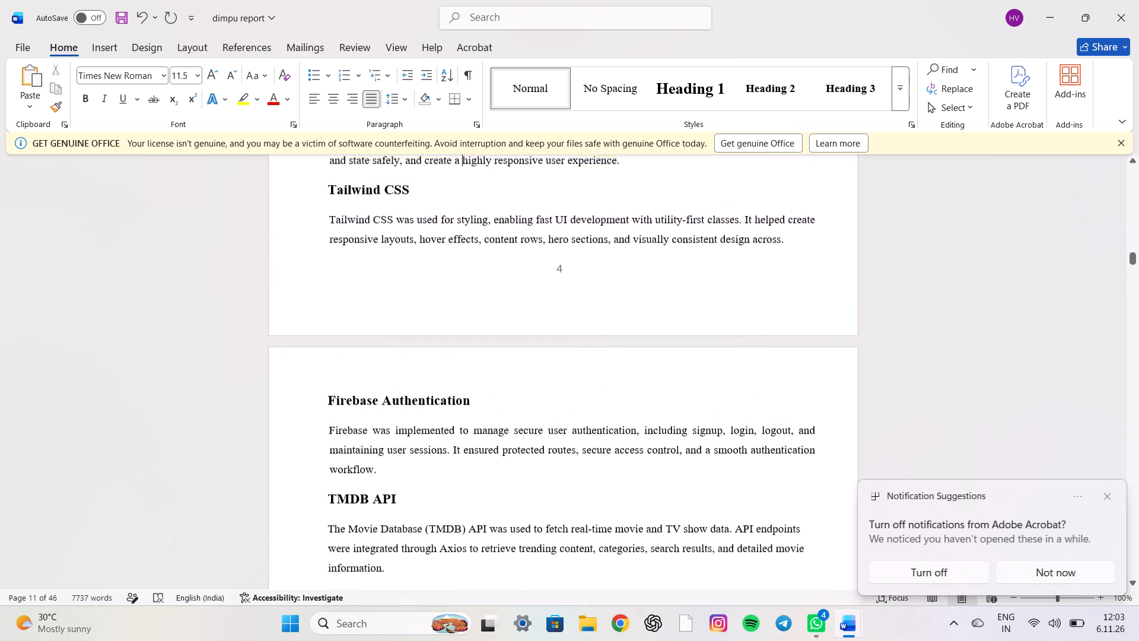
pyautogui.press('Up')
pyautogui.press('Up')
pyautogui.press('Up')
pyautogui.press('Up')
pyautogui.press('Up')
pyautogui.press('Up')
pyautogui.press('Up')
pyautogui.press('Up')
pyautogui.press('Up')
pyautogui.press('Up')
pyautogui.press('Up')
pyautogui.press('Up')
pyautogui.press('Up')
pyautogui.press('Up')
pyautogui.press('Up')
pyautogui.press('Up')
pyautogui.press('Up')
pyautogui.press('Up')
pyautogui.press('Up')
pyautogui.press('Up')
pyautogui.press('Up')
pyautogui.press('Up')
pyautogui.press('Up')
pyautogui.press('Up')
pyautogui.press('Up')
pyautogui.press('Up')
pyautogui.press('Up')
pyautogui.press('Up')
pyautogui.press('Up')
pyautogui.press('Up')
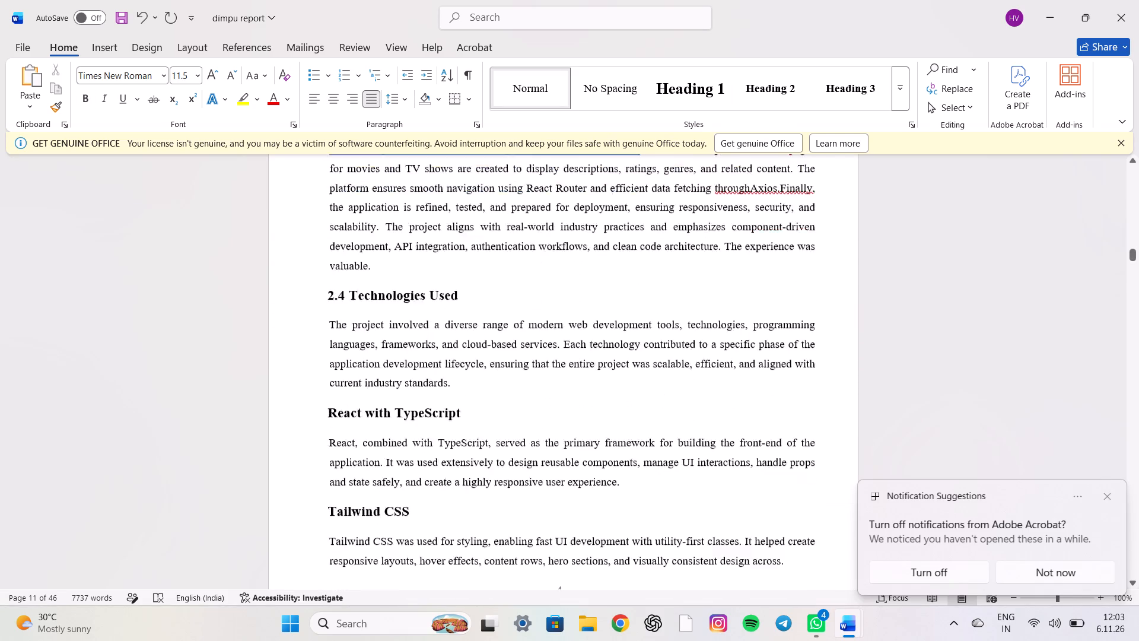
pyautogui.press('Up')
pyautogui.press('Up')
pyautogui.press('Up')
pyautogui.press('Up')
pyautogui.press('Up')
pyautogui.press('Up')
pyautogui.press('Up')
pyautogui.press('Up')
pyautogui.press('Up')
pyautogui.press('Up')
pyautogui.press('Up')
pyautogui.press('Up')
pyautogui.press('Up')
pyautogui.press('Up')
pyautogui.press('Up')
pyautogui.press('Up')
pyautogui.press('Up')
pyautogui.press('Up')
pyautogui.press('Up')
pyautogui.press('Up')
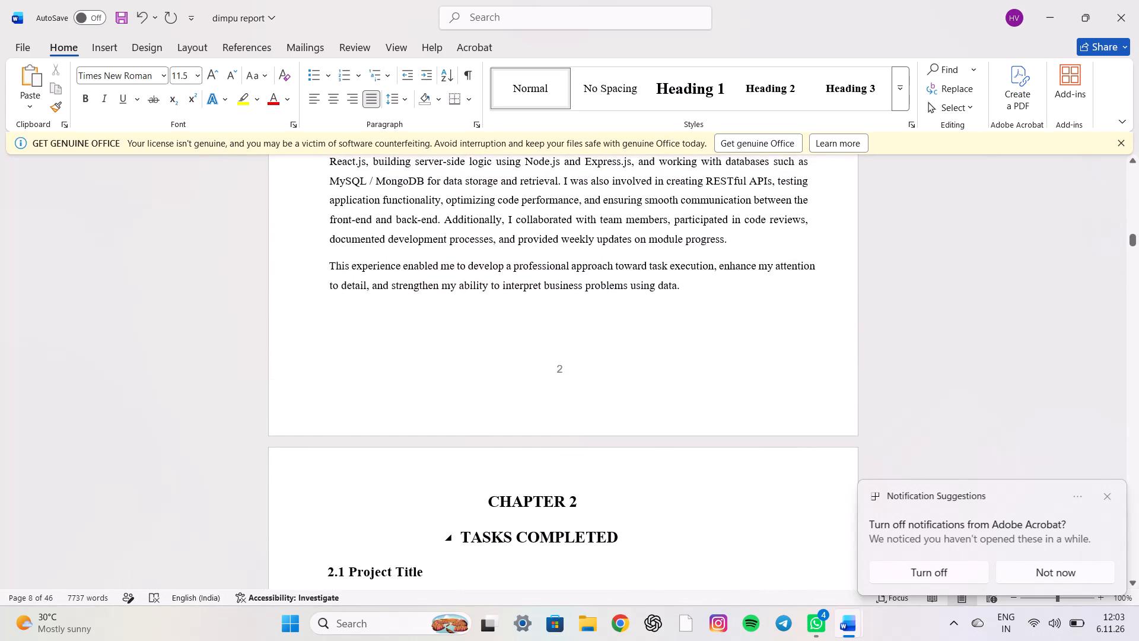
pyautogui.press('Up')
pyautogui.press('Up')
pyautogui.press('Up')
pyautogui.press('Up')
pyautogui.press('Up')
pyautogui.press('Up')
pyautogui.press('Up')
pyautogui.press('Up')
pyautogui.press('Up')
pyautogui.press('Up')
pyautogui.press('Up')
pyautogui.press('Up')
pyautogui.press('Up')
pyautogui.press('Up')
pyautogui.press('Up')
pyautogui.press('Up')
pyautogui.press('Up')
pyautogui.press('Up')
pyautogui.press('Up')
pyautogui.press('Up')
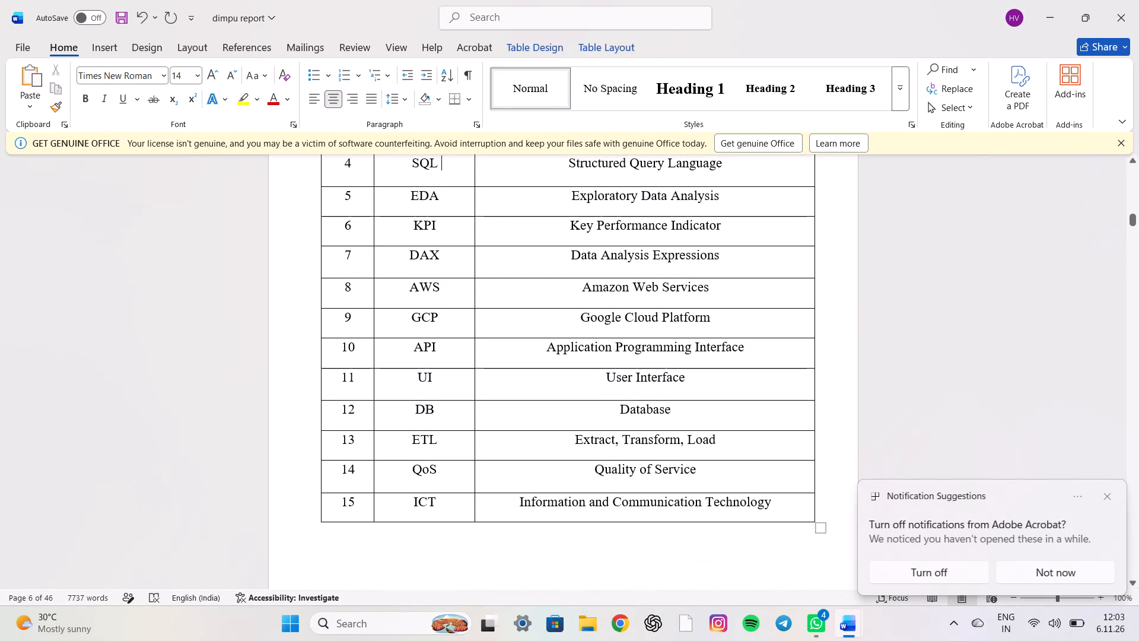
pyautogui.press('Down')
pyautogui.press('Down')
pyautogui.press('Down')
pyautogui.press('Down')
pyautogui.press('Down')
pyautogui.press('Down')
pyautogui.press('Down')
pyautogui.press('Down')
pyautogui.press('Down')
pyautogui.press('Down')
pyautogui.press('Down')
pyautogui.press('Down')
pyautogui.press('Down')
pyautogui.press('Down')
pyautogui.press('Down')
pyautogui.press('Down')
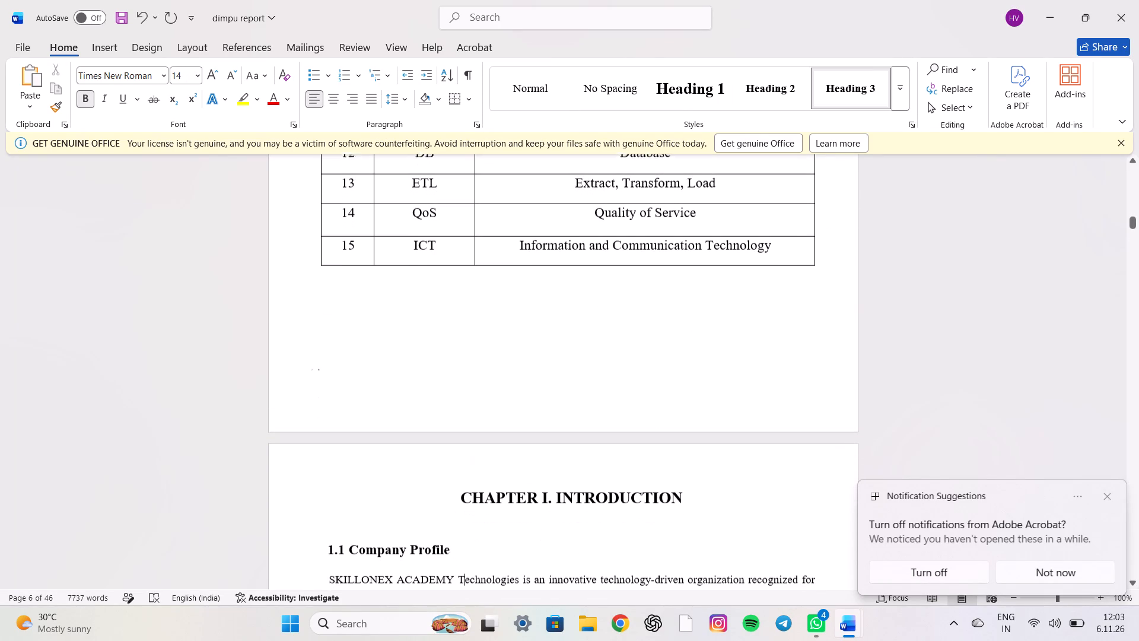
# Split the Chapter I heading after "CHAPTER I", putting "INTRODUCTION" on its own line without the leading period.
pyautogui.click(549, 494)
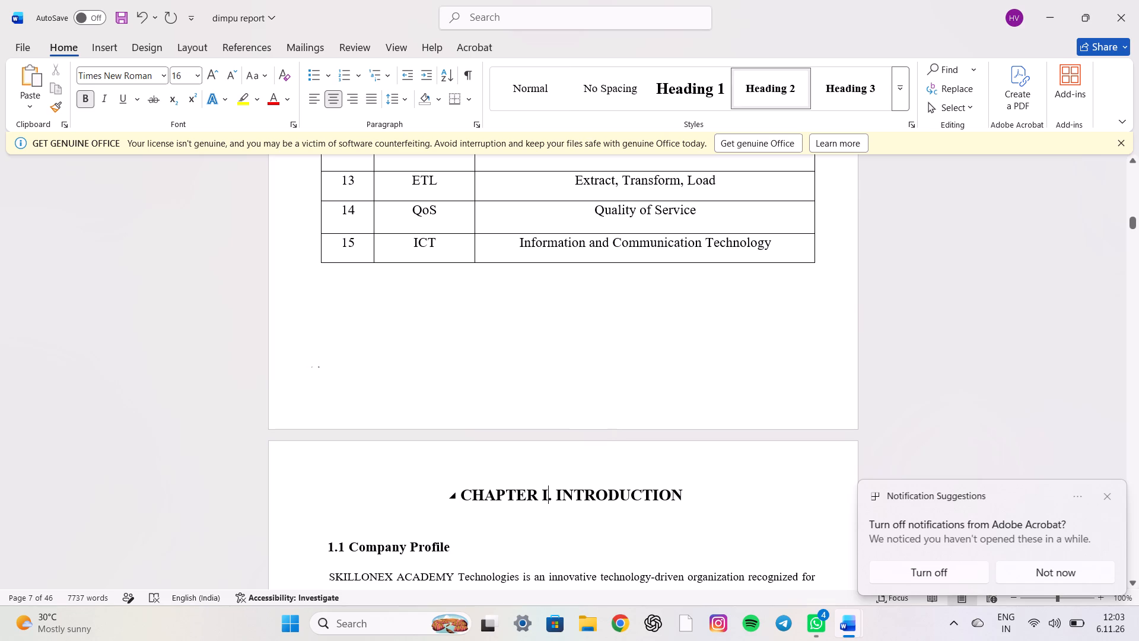
pyautogui.press('Return')
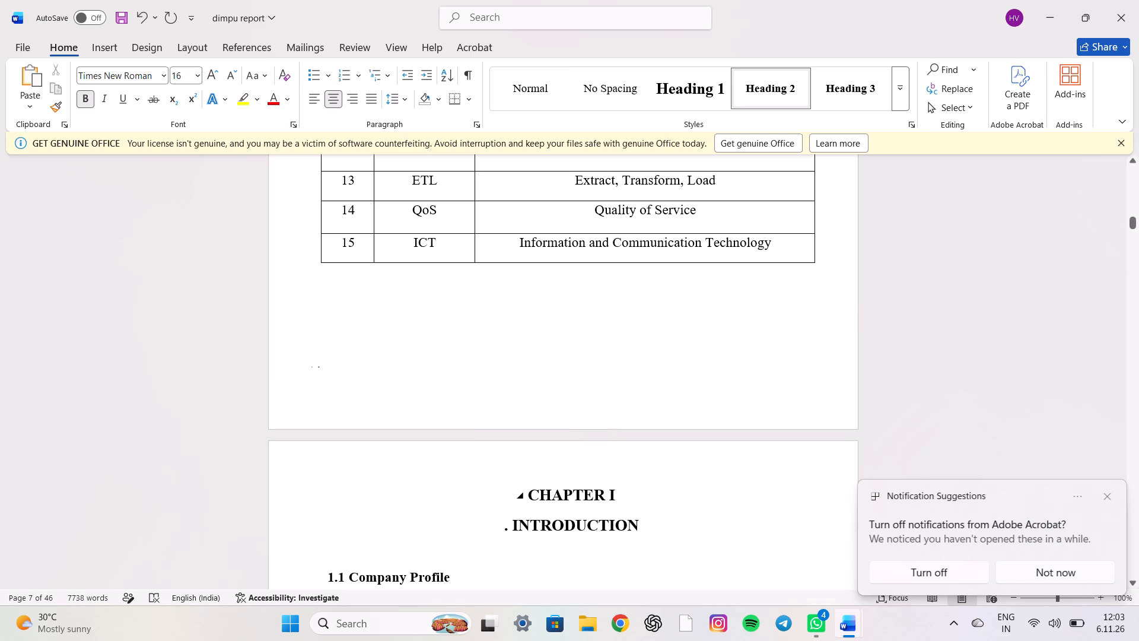
pyautogui.click(507, 526)
pyautogui.press('BackSpace')
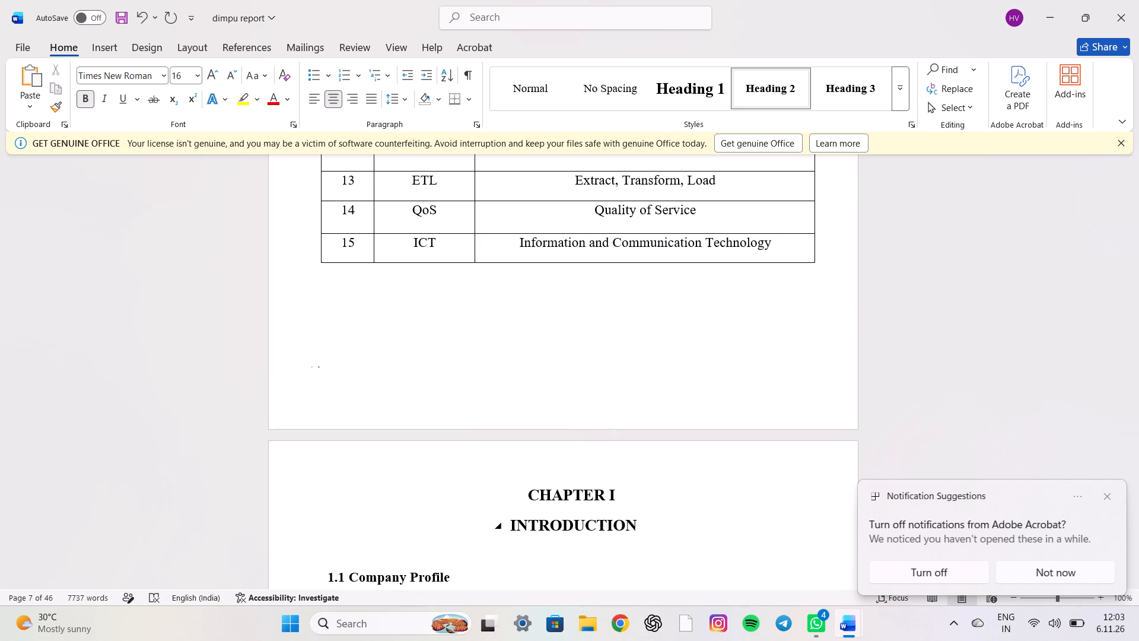
# Make the "INTRODUCTION" line left-aligned and pad it with leading spaces to sit centred beneath "CHAPTER I".
pyautogui.press('space')
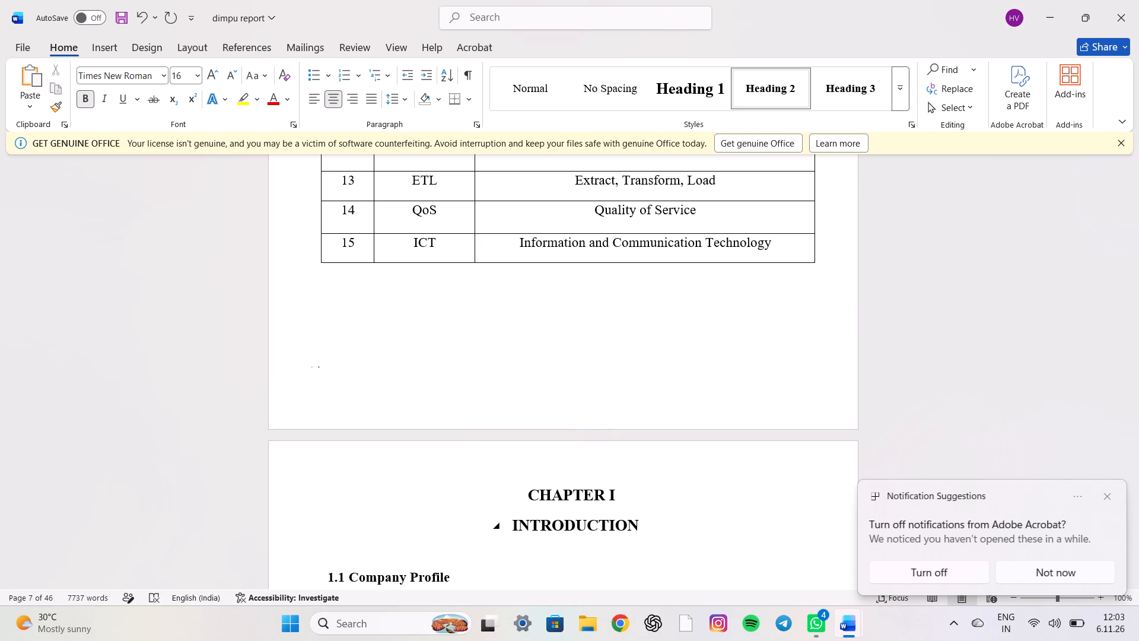
pyautogui.press('BackSpace')
pyautogui.press('BackSpace')
pyautogui.press('space')
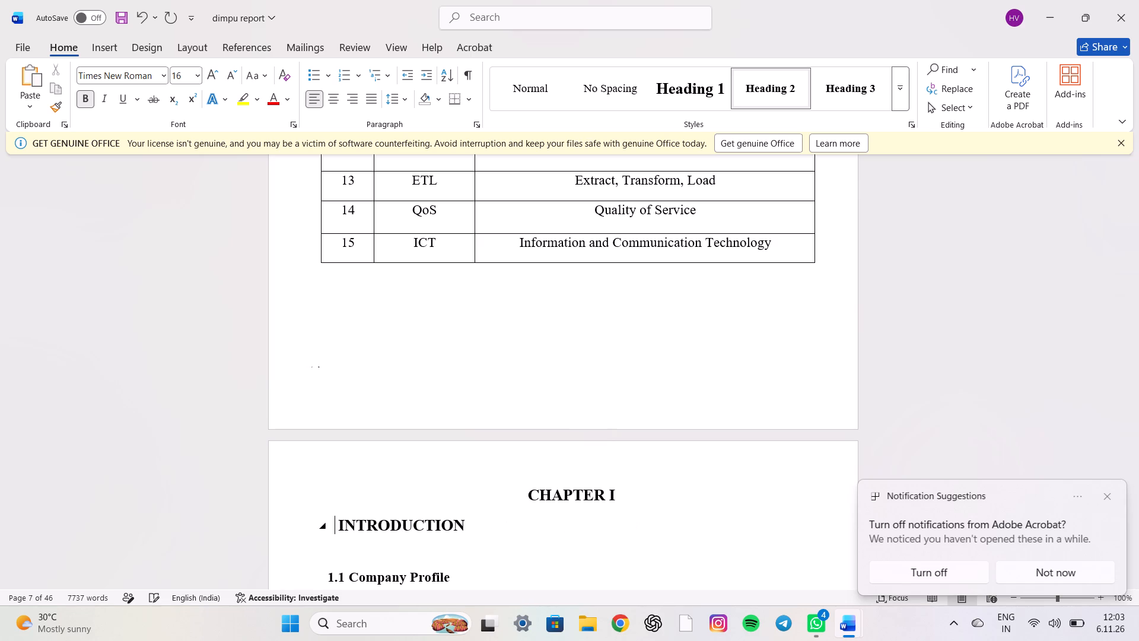
pyautogui.press('space')
pyautogui.press('space')
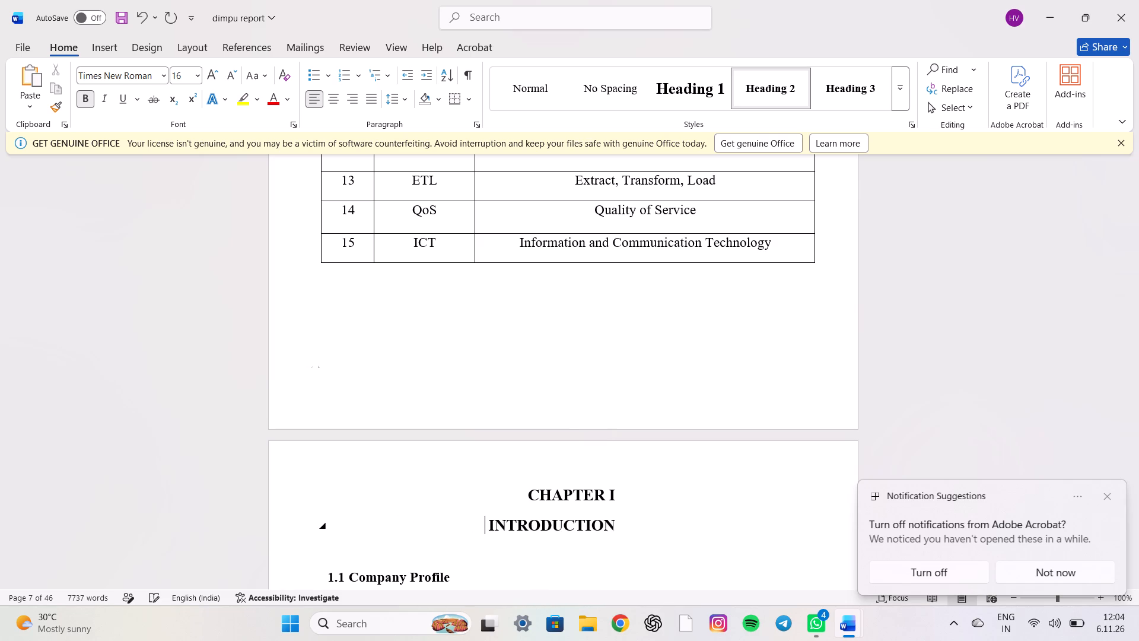
pyautogui.press('space')
pyautogui.press('space')
pyautogui.press('space')
pyautogui.press('space')
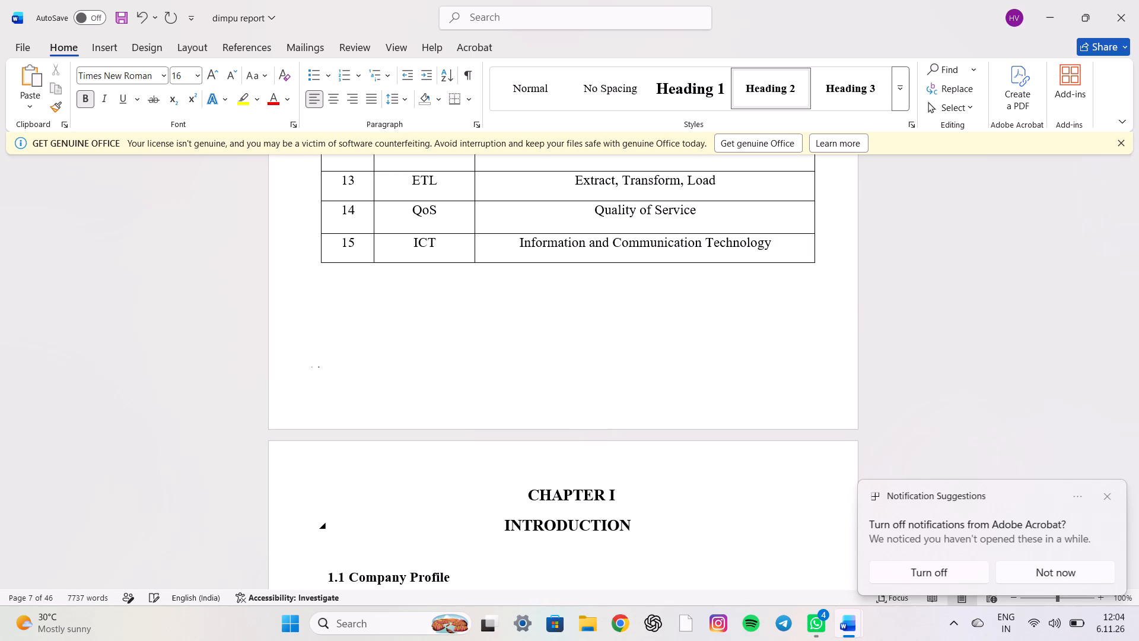
pyautogui.scroll(-4, 507, 526)
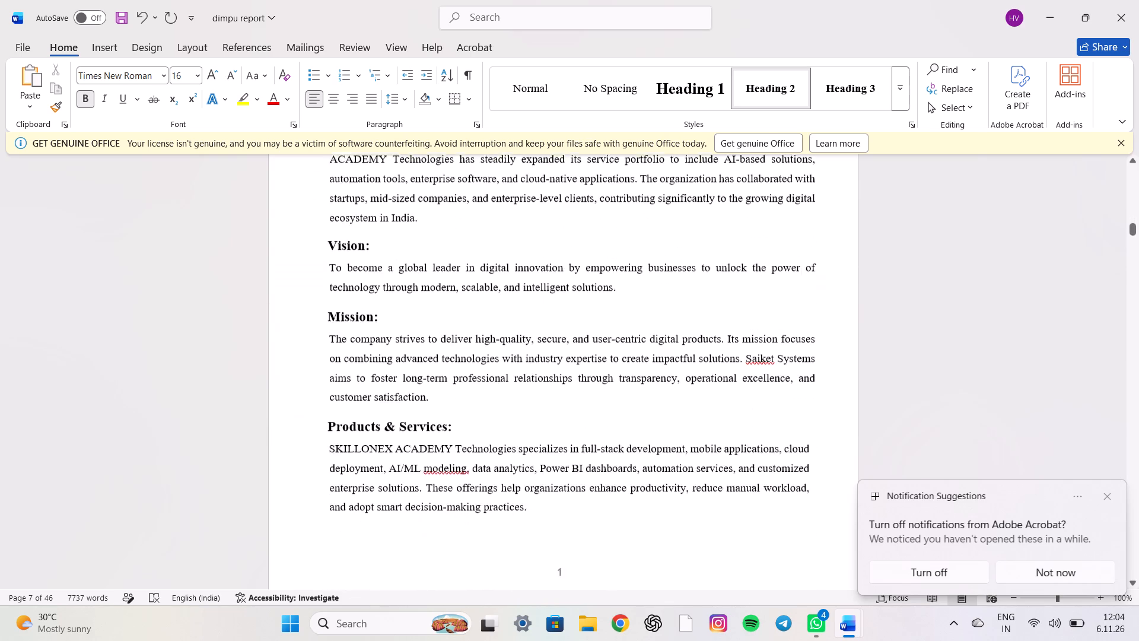
# Look through the report from the company profile past the Chapter 2 sections to the "LEARNING OUTCOMES" chapter heading.
pyautogui.scroll(-1, 507, 526)
pyautogui.press('Down')
pyautogui.press('Down')
pyautogui.press('Down')
pyautogui.press('Down')
pyautogui.press('Down')
pyautogui.press('Down')
pyautogui.press('Down')
pyautogui.press('Down')
pyautogui.press('Down')
pyautogui.press('Down')
pyautogui.press('Down')
pyautogui.press('Down')
pyautogui.press('Down')
pyautogui.press('Down')
pyautogui.press('Down')
pyautogui.press('Down')
pyautogui.press('Down')
pyautogui.press('Down')
pyautogui.press('Down')
pyautogui.press('Down')
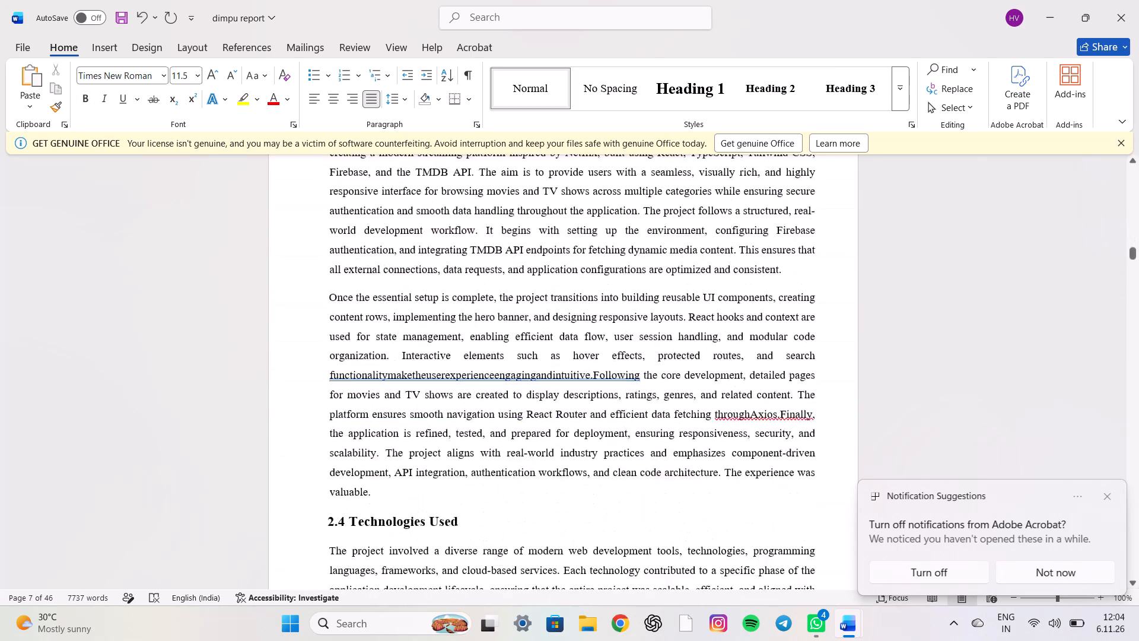
pyautogui.press('Down')
pyautogui.press('Down')
pyautogui.press('Down')
pyautogui.press('Down')
pyautogui.press('Down')
pyautogui.press('Down')
pyautogui.press('Down')
pyautogui.press('Down')
pyautogui.press('Down')
pyautogui.press('Down')
pyautogui.press('Down')
pyautogui.press('Down')
pyautogui.press('Down')
pyautogui.press('Down')
pyautogui.press('Down')
pyautogui.press('Down')
pyautogui.press('Down')
pyautogui.press('Down')
pyautogui.press('Down')
pyautogui.press('Down')
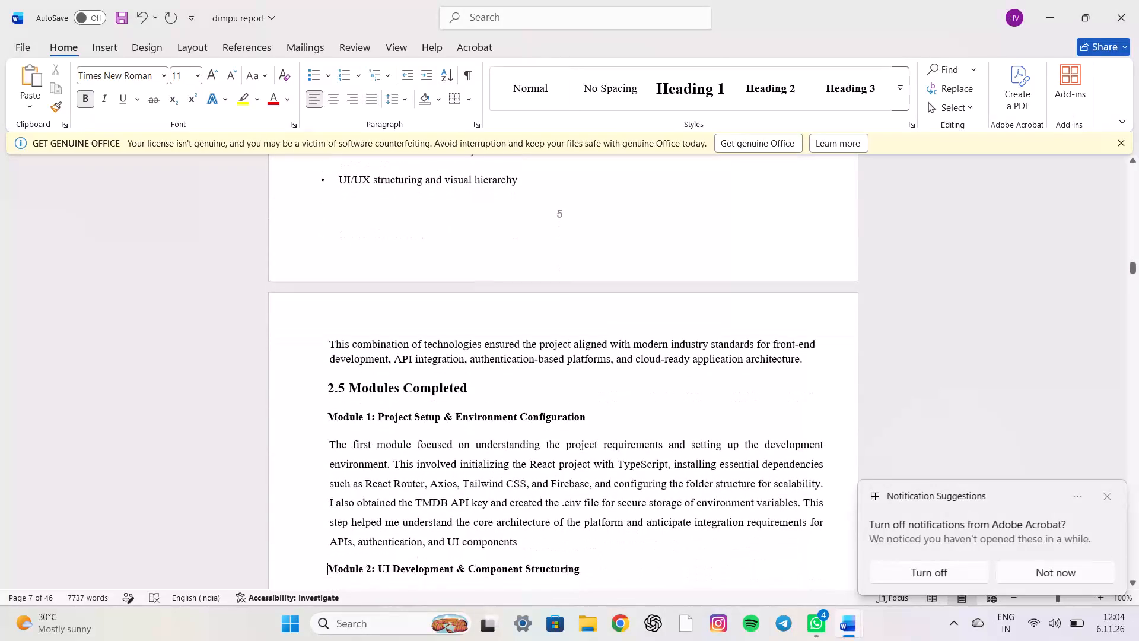
pyautogui.press('Down')
pyautogui.press('Down')
pyautogui.press('Down')
pyautogui.press('Down')
pyautogui.press('Down')
pyautogui.press('Down')
pyautogui.press('Down')
pyautogui.press('Down')
pyautogui.press('Down')
pyautogui.press('Down')
pyautogui.press('Down')
pyautogui.press('Down')
pyautogui.press('Down')
pyautogui.press('Down')
pyautogui.press('Down')
pyautogui.press('Down')
pyautogui.press('Down')
pyautogui.press('Down')
pyautogui.press('Down')
pyautogui.press('Down')
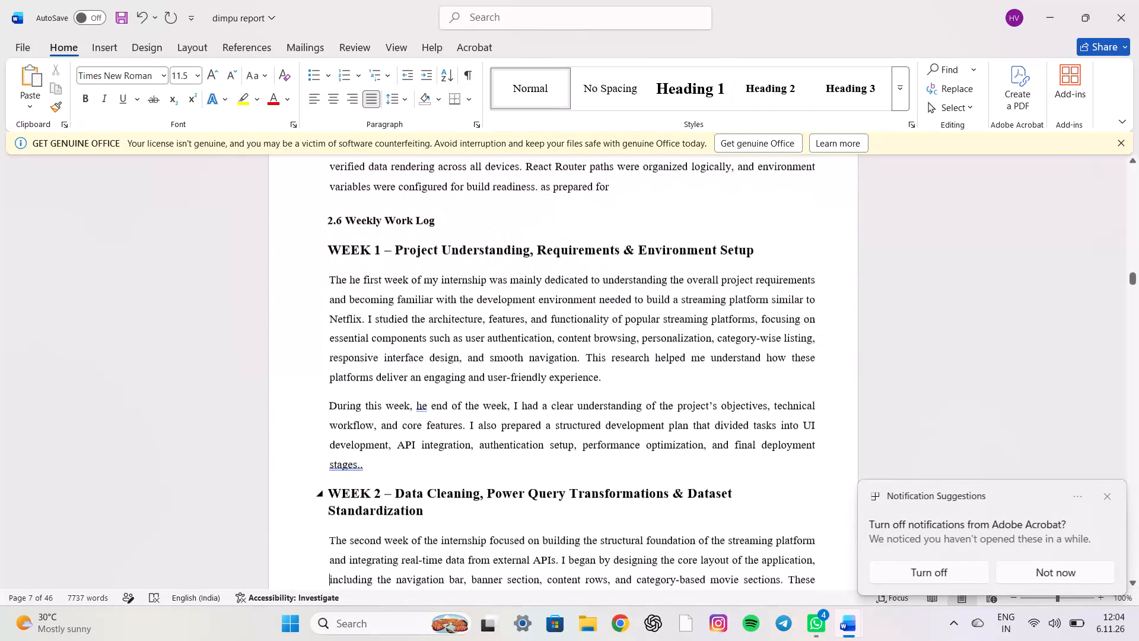
pyautogui.press('Down')
pyautogui.press('Down')
pyautogui.press('Down')
pyautogui.press('Down')
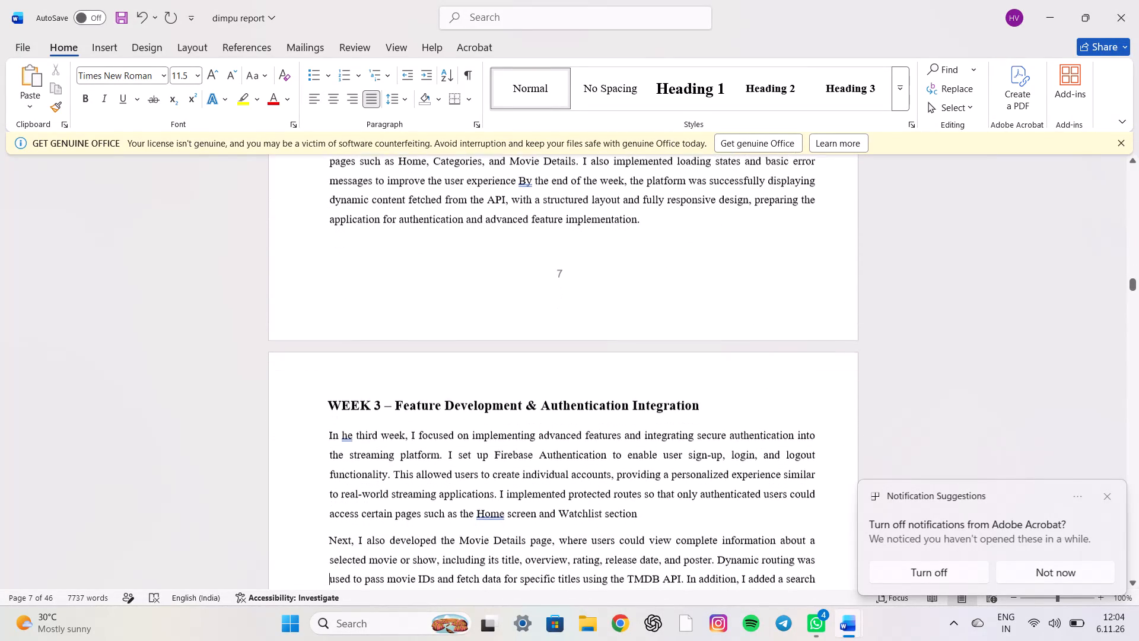
pyautogui.press('Down')
pyautogui.press('Down')
pyautogui.press('Down')
pyautogui.press('Down')
pyautogui.press('Down')
pyautogui.press('Down')
pyautogui.press('Down')
pyautogui.press('Down')
pyautogui.press('Down')
pyautogui.press('Down')
pyautogui.press('Down')
pyautogui.press('Down')
pyautogui.press('Down')
pyautogui.press('Down')
pyautogui.press('Down')
pyautogui.press('Down')
pyautogui.press('Down')
pyautogui.press('Down')
pyautogui.press('Down')
pyautogui.press('Down')
pyautogui.press('Down')
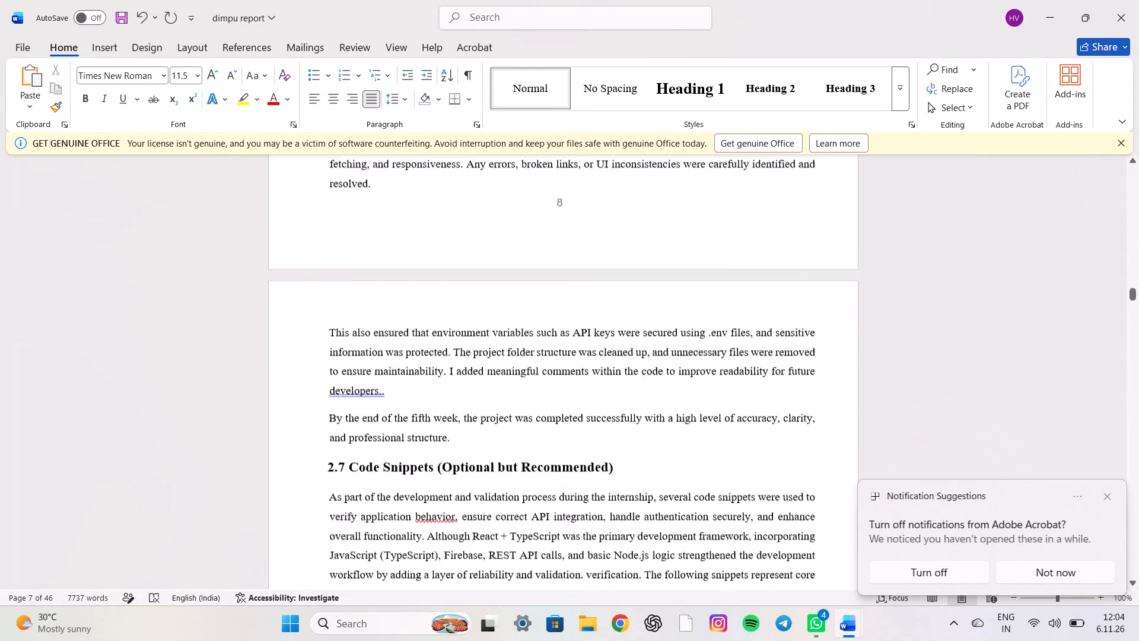
pyautogui.press('Down')
pyautogui.press('Down')
pyautogui.press('Down')
pyautogui.press('Down')
pyautogui.press('Down')
pyautogui.press('Down')
pyautogui.press('Down')
pyautogui.press('Down')
pyautogui.press('Down')
pyautogui.press('Down')
pyautogui.press('Down')
pyautogui.press('Down')
pyautogui.press('Down')
pyautogui.press('Down')
pyautogui.press('Down')
pyautogui.press('Down')
pyautogui.press('Down')
pyautogui.press('Down')
pyautogui.press('Down')
pyautogui.press('Down')
pyautogui.press('Down')
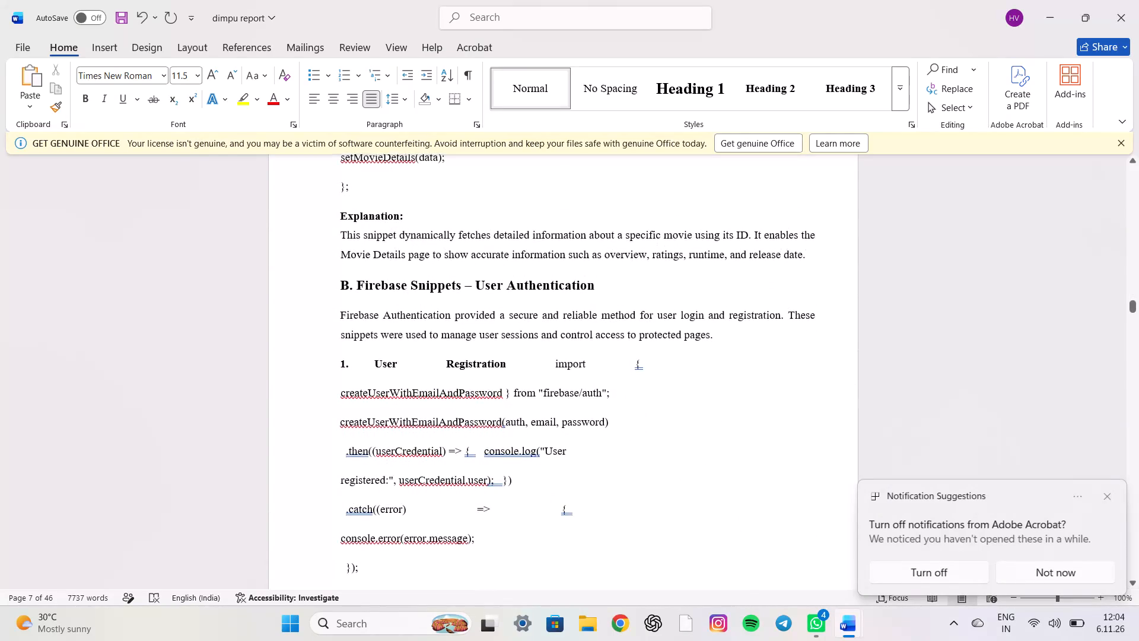
pyautogui.press('Down')
pyautogui.press('Down')
pyautogui.press('Down')
pyautogui.press('Down')
pyautogui.press('Down')
pyautogui.press('Down')
pyautogui.press('Down')
pyautogui.press('Down')
pyautogui.press('Down')
pyautogui.press('Down')
pyautogui.press('Down')
pyautogui.press('Down')
pyautogui.press('Down')
pyautogui.press('Down')
pyautogui.press('Down')
pyautogui.press('Down')
pyautogui.press('Down')
pyautogui.press('Down')
pyautogui.press('Down')
pyautogui.press('Down')
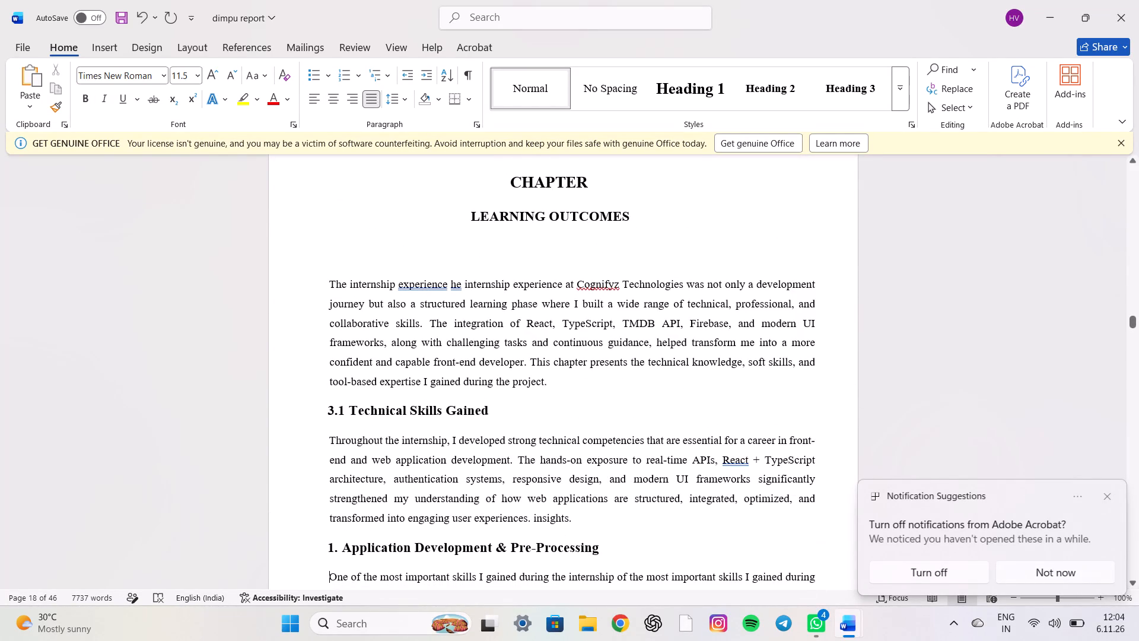
# Complete the chapter heading above "LEARNING OUTCOMES" so it reads "CHAPTER-3".
pyautogui.click(599, 180)
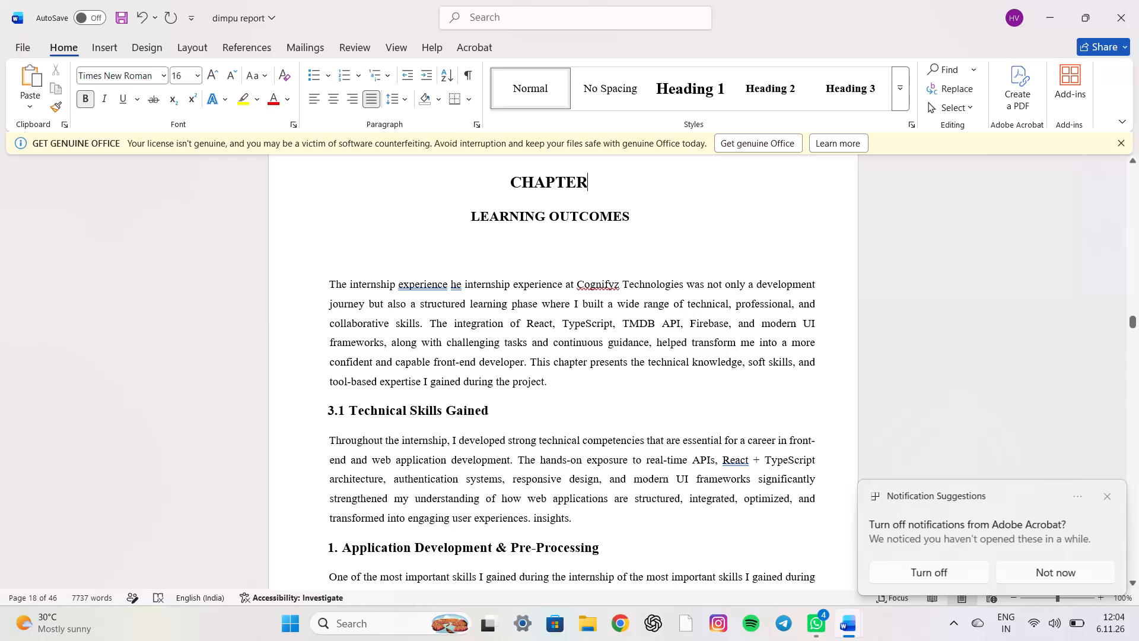
pyautogui.press('-')
pyautogui.press('BackSpace')
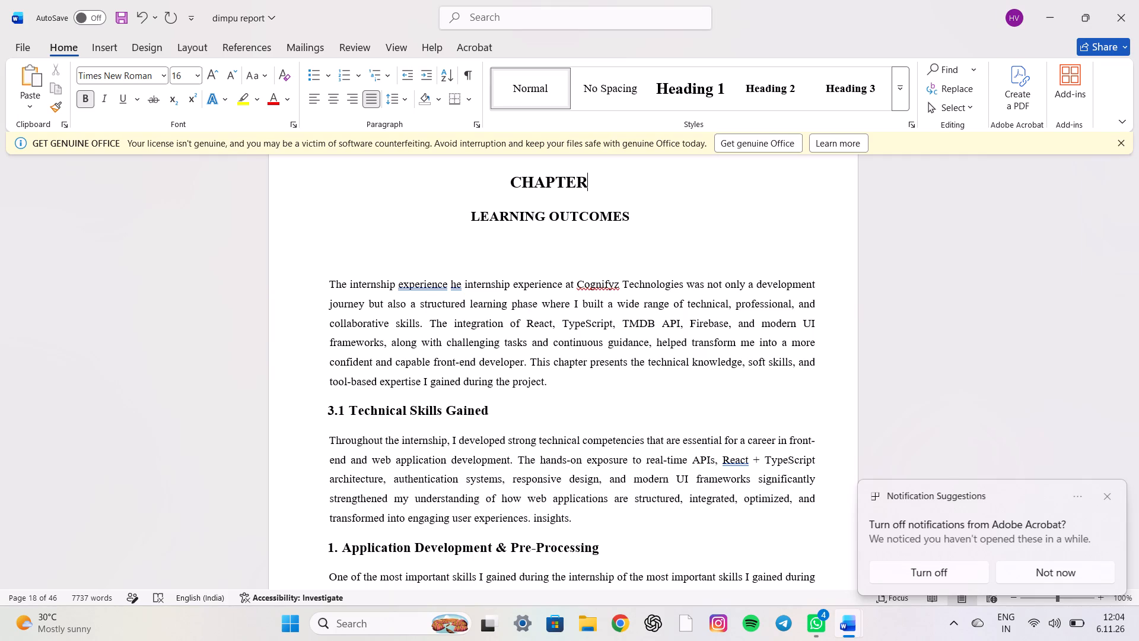
pyautogui.hotkey('shift', '_')
pyautogui.press('BackSpace')
pyautogui.press('-')
pyautogui.press('4')
pyautogui.press('BackSpace')
pyautogui.press('3')
# Look back through the report from the Chapter 3 heading to section 1.2 and the Chapter 2 heading, examining the chapter heading layout.
pyautogui.scroll(6, 599, 180)
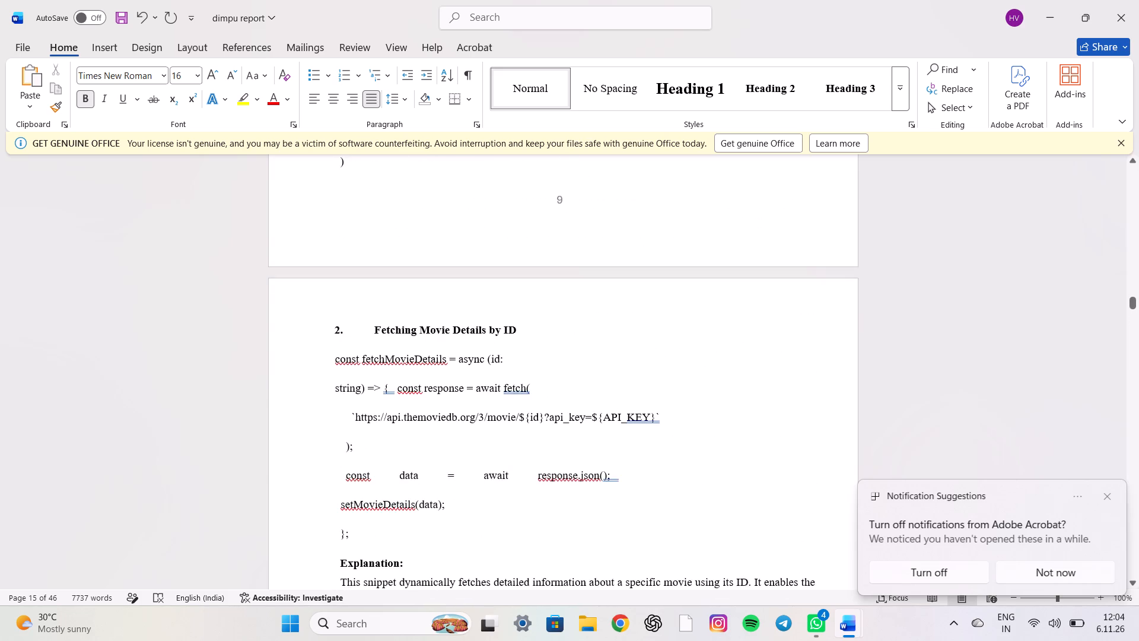
pyautogui.scroll(7, 599, 180)
pyautogui.press('Up')
pyautogui.press('Up')
pyautogui.press('Up')
pyautogui.press('Up')
pyautogui.press('Up')
pyautogui.press('Up')
pyautogui.press('Up')
pyautogui.press('Up')
pyautogui.press('Up')
pyautogui.press('Up')
pyautogui.press('Up')
pyautogui.press('Up')
pyautogui.press('Up')
pyautogui.press('Up')
pyautogui.press('Up')
pyautogui.press('Up')
pyautogui.press('Up')
pyautogui.press('Up')
pyautogui.press('Up')
pyautogui.press('Up')
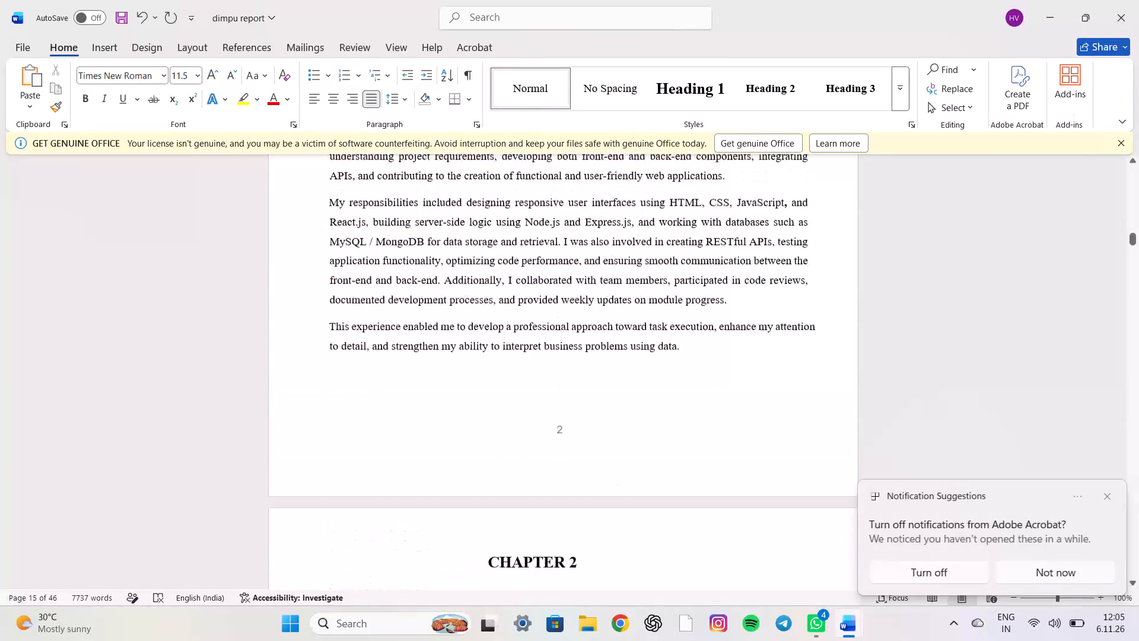
pyautogui.press('Down')
pyautogui.press('Down')
pyautogui.press('Down')
pyautogui.press('Down')
pyautogui.press('Down')
pyautogui.press('Down')
pyautogui.press('Down')
pyautogui.press('Down')
pyautogui.press('Down')
pyautogui.press('Down')
pyautogui.press('Down')
pyautogui.press('Down')
pyautogui.press('Down')
pyautogui.press('Down')
pyautogui.press('Down')
pyautogui.press('Down')
pyautogui.press('Down')
pyautogui.press('Down')
pyautogui.press('Down')
pyautogui.press('Down')
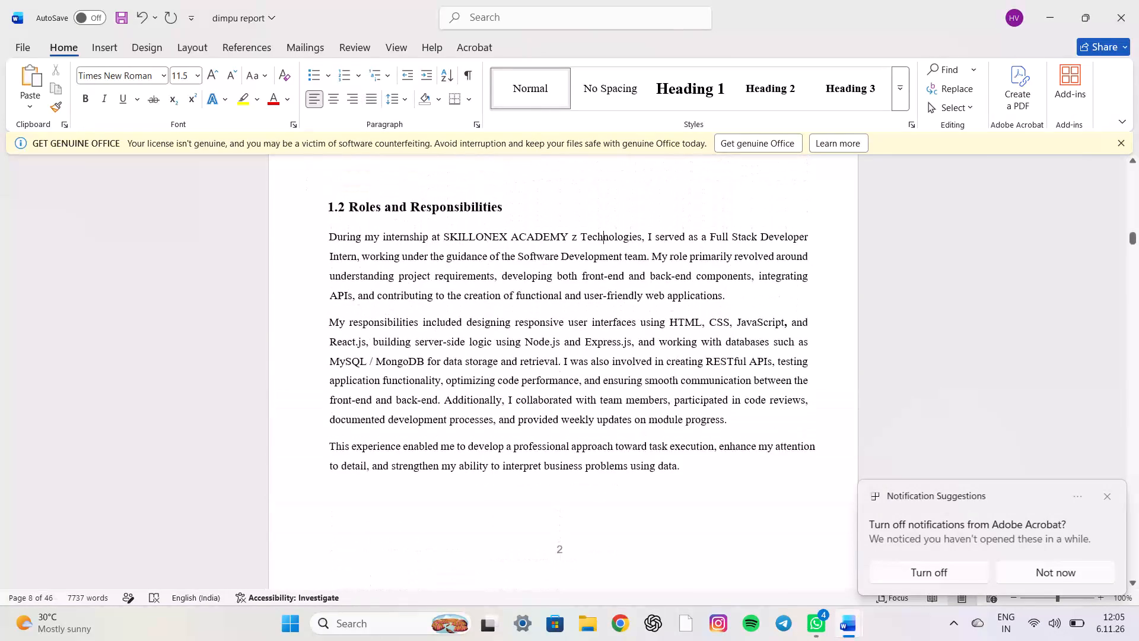
pyautogui.press('Down')
pyautogui.press('Down')
pyautogui.press('Down')
pyautogui.press('Down')
pyautogui.press('Down')
pyautogui.press('Down')
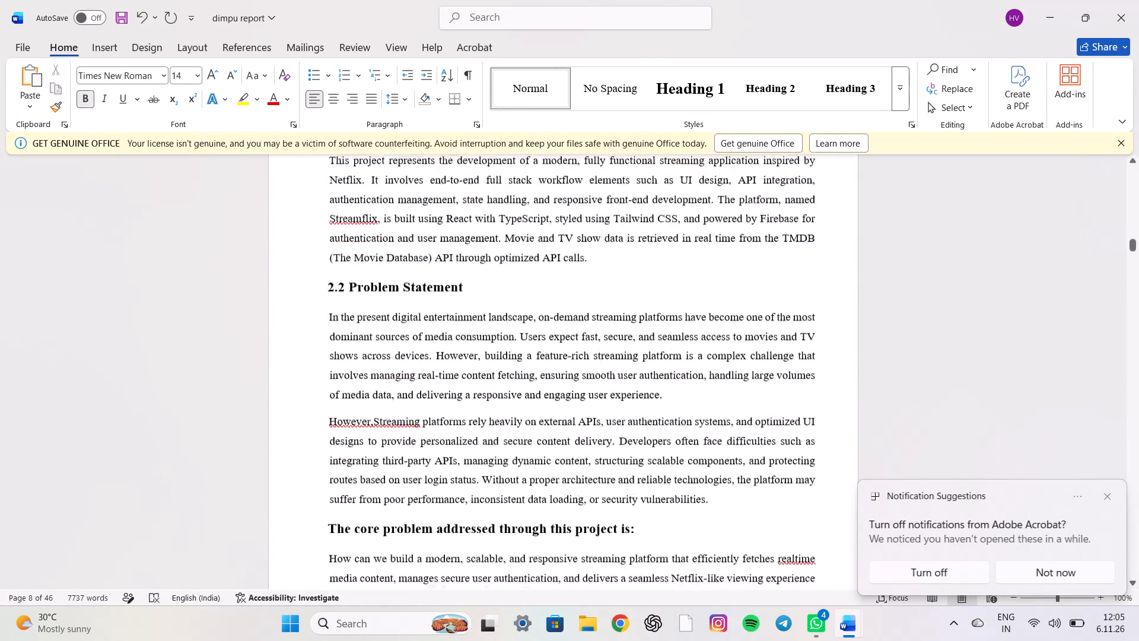
pyautogui.press('Up')
pyautogui.press('Up')
pyautogui.press('Up')
pyautogui.press('Up')
pyautogui.press('Up')
pyautogui.press('Up')
pyautogui.press('Up')
pyautogui.press('Up')
pyautogui.press('Up')
pyautogui.press('Up')
pyautogui.press('Up')
pyautogui.press('Up')
pyautogui.press('Up')
pyautogui.press('Up')
pyautogui.press('Up')
pyautogui.press('Up')
pyautogui.press('Up')
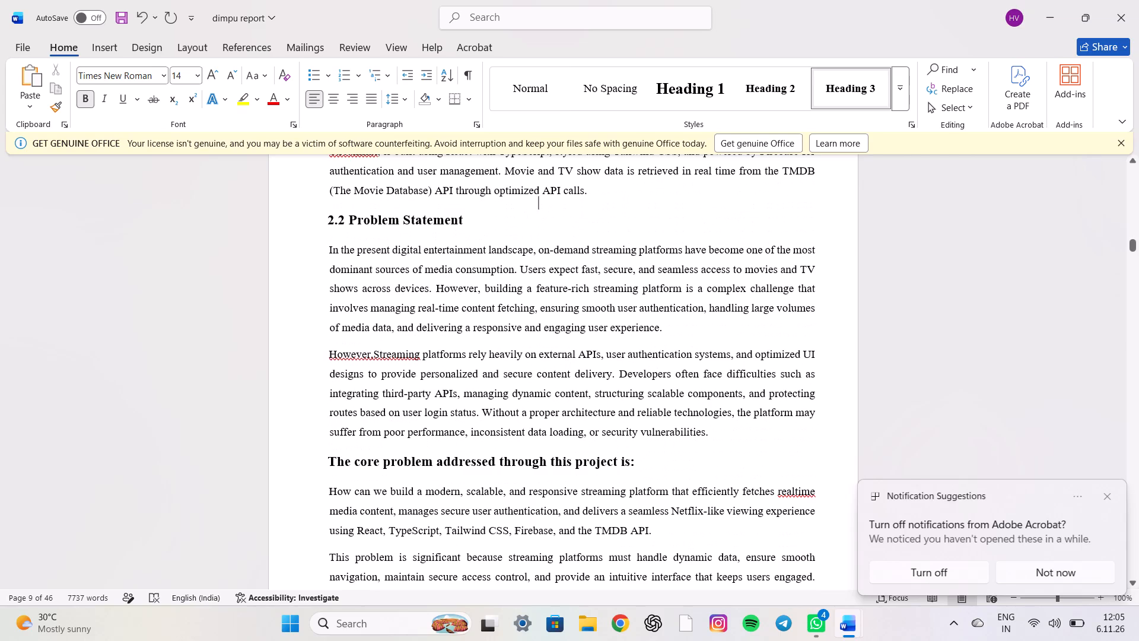
pyautogui.press('Up')
pyautogui.press('Up')
pyautogui.press('Up')
pyautogui.press('Up')
pyautogui.press('Up')
pyautogui.press('Up')
pyautogui.press('Up')
pyautogui.press('Up')
pyautogui.press('Up')
pyautogui.press('Up')
pyautogui.press('Up')
pyautogui.press('Up')
pyautogui.press('Up')
pyautogui.press('Up')
pyautogui.press('Up')
pyautogui.press('Up')
pyautogui.press('Up')
pyautogui.press('Up')
pyautogui.press('Up')
pyautogui.press('Up')
pyautogui.press('Up')
pyautogui.press('Up')
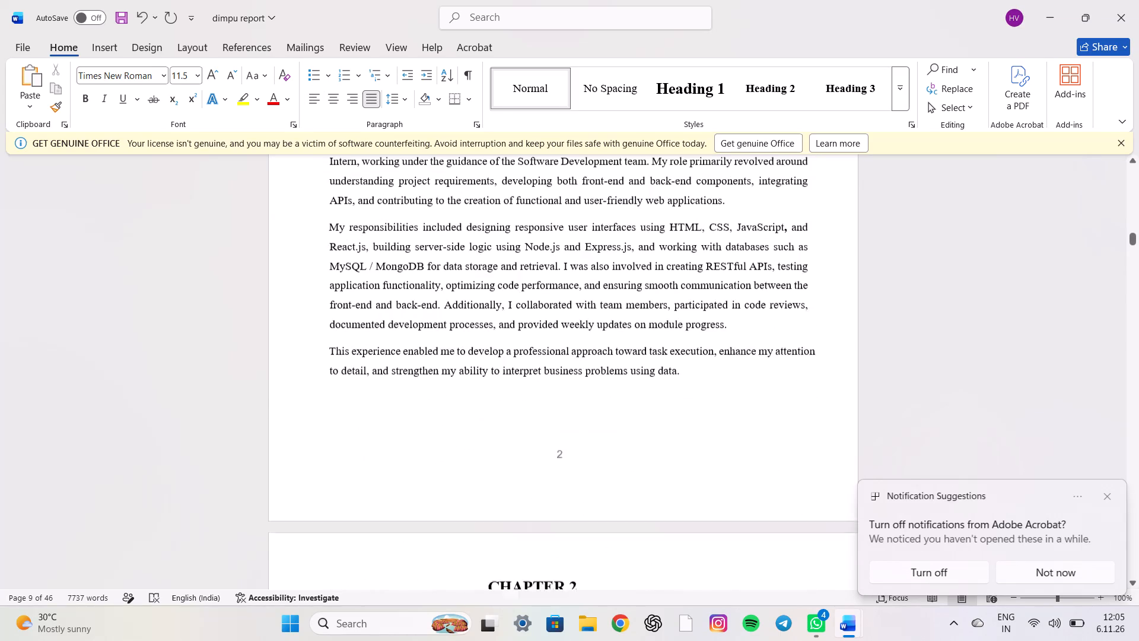
pyautogui.press('Down')
pyautogui.press('Down')
pyautogui.press('Down')
pyautogui.press('Down')
pyautogui.press('Down')
pyautogui.press('Down')
pyautogui.press('Down')
pyautogui.press('Down')
pyautogui.press('Down')
pyautogui.press('Down')
pyautogui.press('Down')
pyautogui.press('Down')
pyautogui.press('Down')
pyautogui.press('Down')
pyautogui.press('Down')
pyautogui.press('Down')
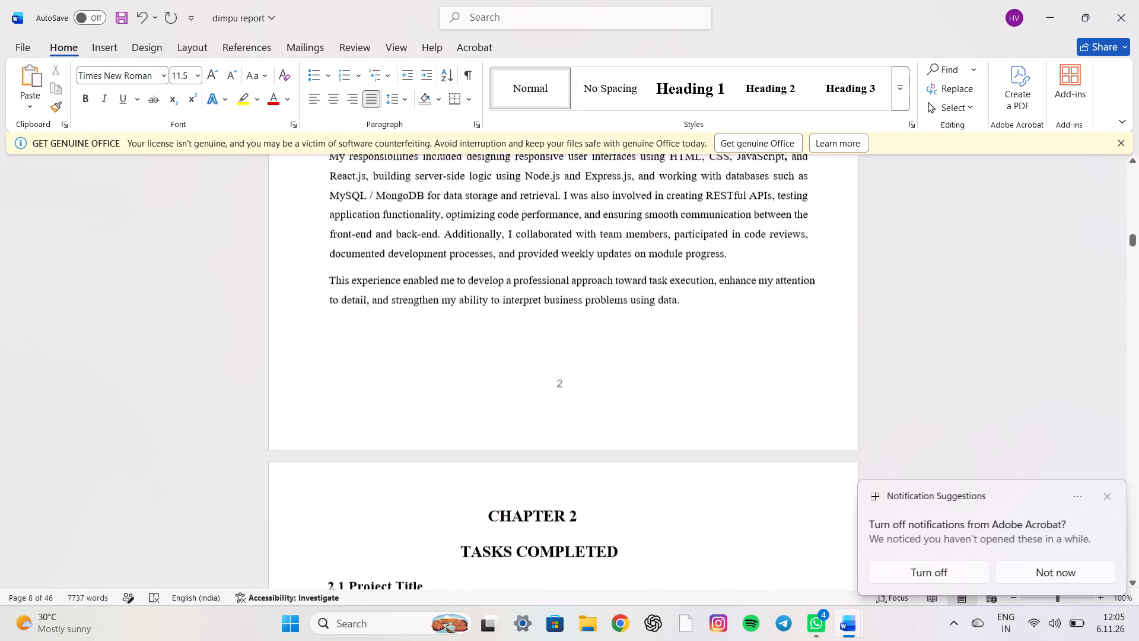
pyautogui.press('Down')
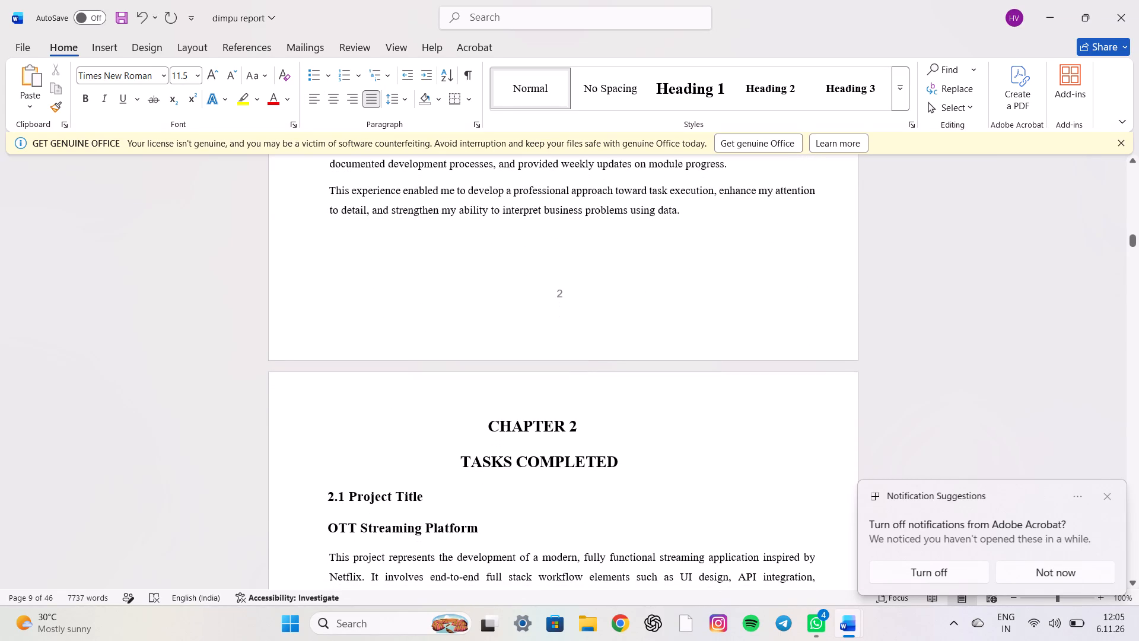
# Add one more leading space before "CHAPTER 2" to align it better above "TASKS COMPLETED".
pyautogui.click(483, 427)
pyautogui.press('space')
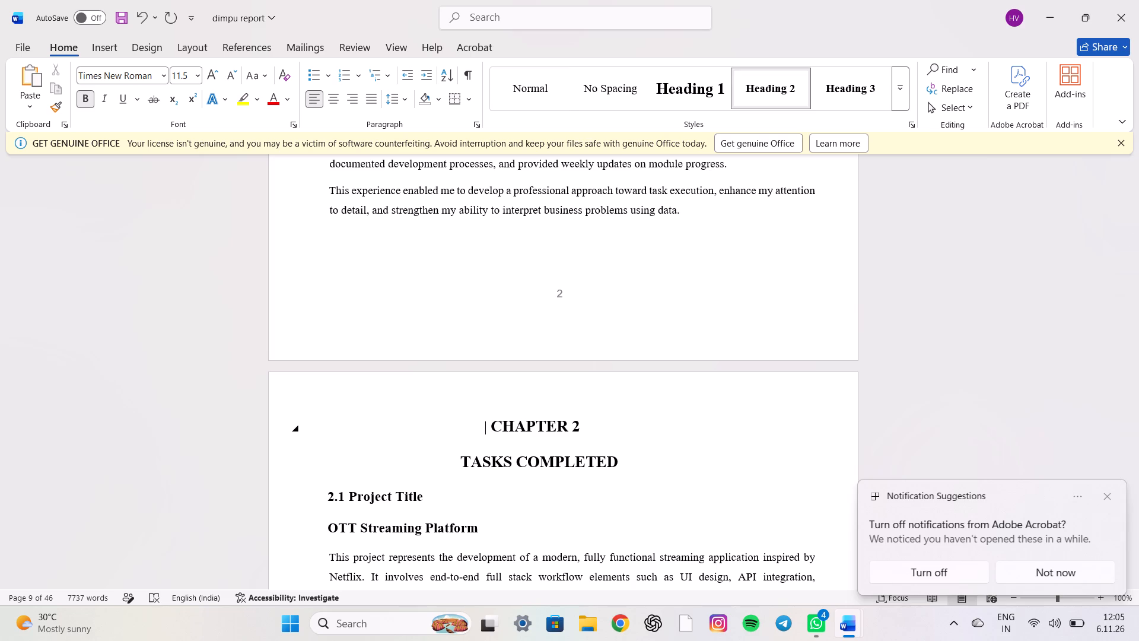
# Look through the report from the Chapter 2 heading, past the Firebase snippets, to the Chapter 4 heading and section 4.1.
pyautogui.press('Down')
pyautogui.press('Down')
pyautogui.press('Down')
pyautogui.press('Down')
pyautogui.press('Down')
pyautogui.press('Down')
pyautogui.press('Down')
pyautogui.press('Down')
pyautogui.press('Down')
pyautogui.press('Down')
pyautogui.press('Down')
pyautogui.press('Down')
pyautogui.press('Down')
pyautogui.press('Down')
pyautogui.press('Down')
pyautogui.press('Down')
pyautogui.press('Down')
pyautogui.press('Down')
pyautogui.press('Down')
pyautogui.press('Down')
pyautogui.press('Down')
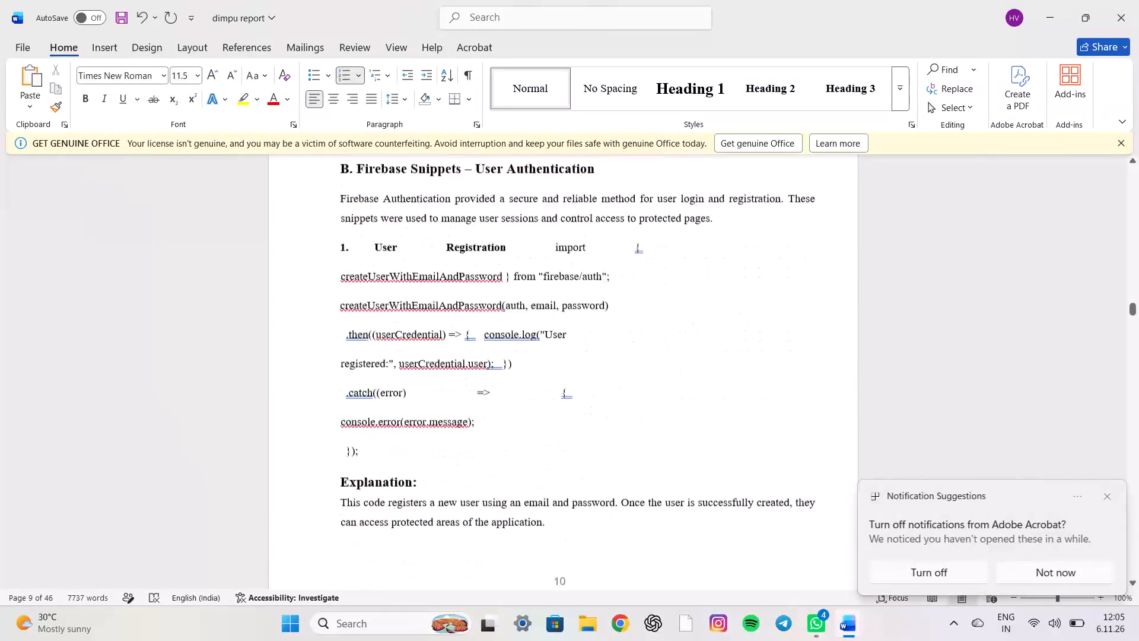
pyautogui.press('Down')
pyautogui.press('Down')
pyautogui.press('Down')
pyautogui.press('Down')
pyautogui.press('Down')
pyautogui.press('Down')
pyautogui.press('Down')
pyautogui.press('Down')
pyautogui.press('Down')
pyautogui.press('Down')
pyautogui.press('Down')
pyautogui.press('Down')
pyautogui.press('Down')
pyautogui.press('Down')
pyautogui.press('Down')
pyautogui.press('Down')
pyautogui.press('Down')
pyautogui.press('Down')
pyautogui.press('Down')
pyautogui.press('Down')
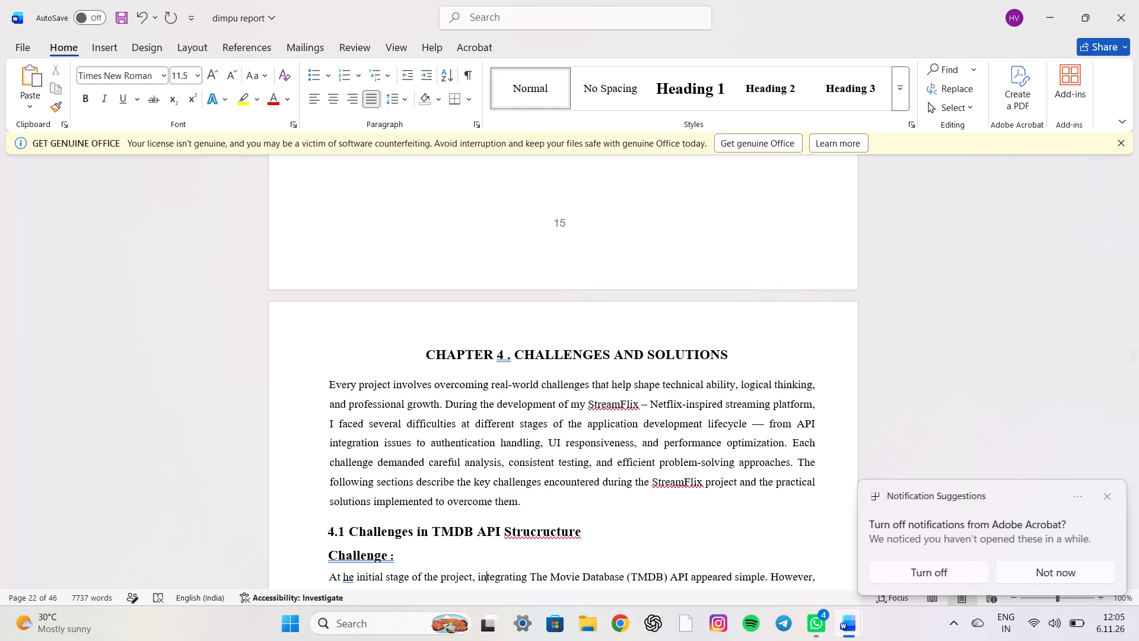
# Insert a paragraph break inside the word "integrating" in the first sentence of section 4.1's challenge text.
pyautogui.press('Return')
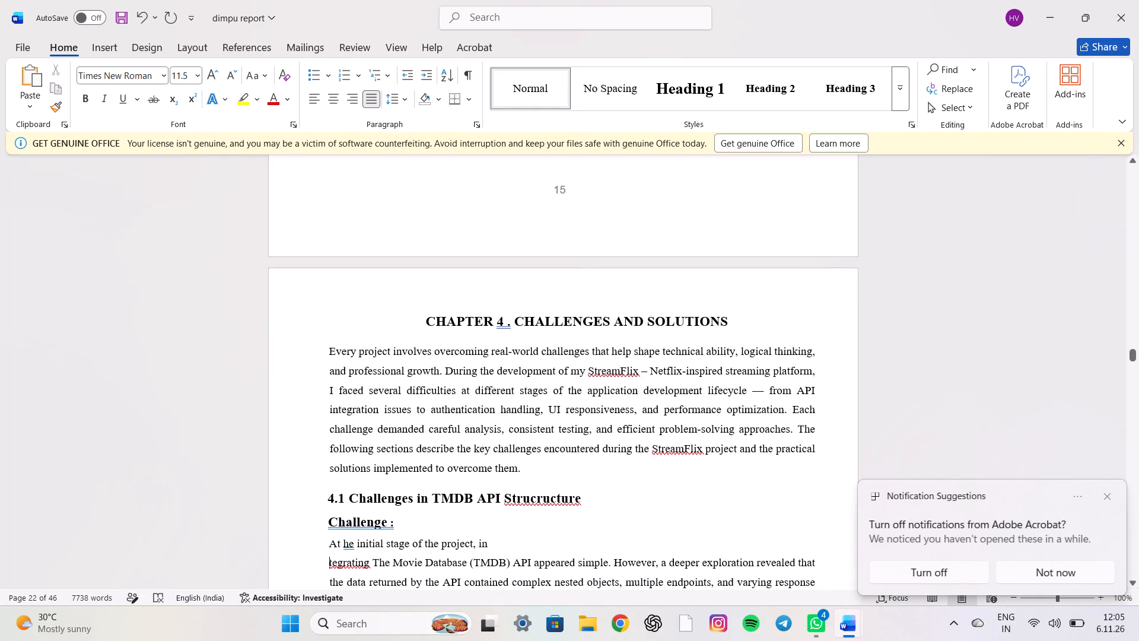
# Replace the hyphen in the "CHAPTER-3" heading above "LEARNING OUTCOMES" with a space so it reads "CHAPTER 3".
pyautogui.press('Up')
pyautogui.press('Up')
pyautogui.press('Up')
pyautogui.press('Up')
pyautogui.press('Up')
pyautogui.press('Up')
pyautogui.press('Up')
pyautogui.press('Up')
pyautogui.press('Up')
pyautogui.press('Up')
pyautogui.press('Up')
pyautogui.press('Up')
pyautogui.press('Up')
pyautogui.press('Up')
pyautogui.press('Up')
pyautogui.press('Up')
pyautogui.press('Up')
pyautogui.press('Up')
pyautogui.press('Up')
pyautogui.press('Up')
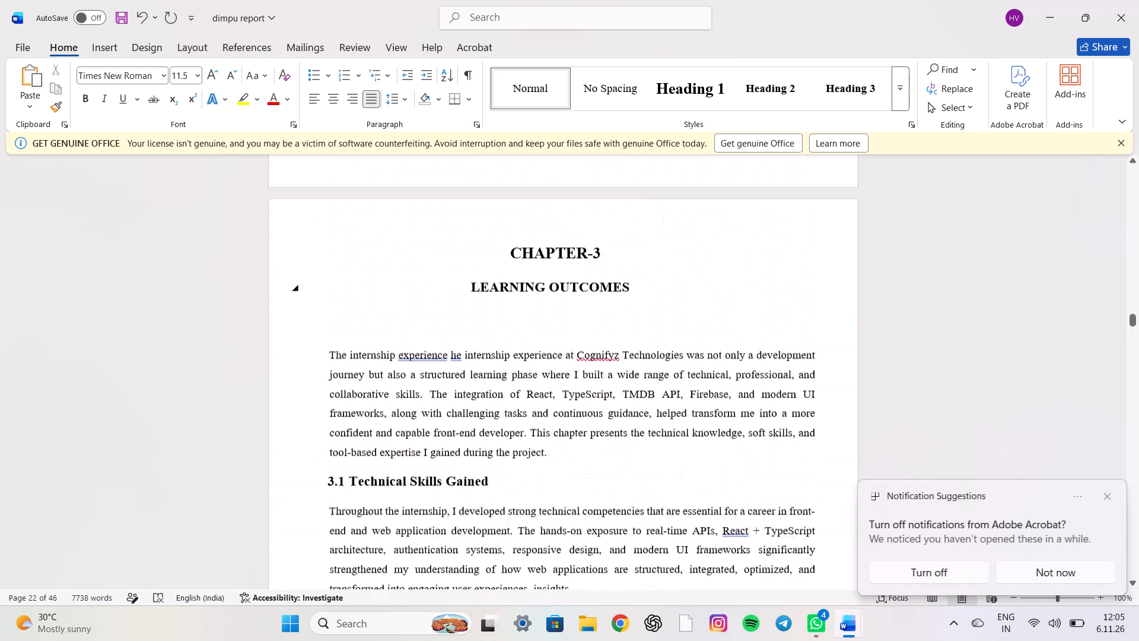
pyautogui.press('Down')
pyautogui.press('Down')
pyautogui.press('Down')
pyautogui.press('Down')
pyautogui.press('Down')
pyautogui.press('Down')
pyautogui.press('Down')
pyautogui.press('Down')
pyautogui.press('Down')
pyautogui.press('Down')
pyautogui.press('Down')
pyautogui.press('Down')
pyautogui.press('Down')
pyautogui.press('Down')
pyautogui.press('Down')
pyautogui.press('Down')
pyautogui.press('Down')
pyautogui.press('Down')
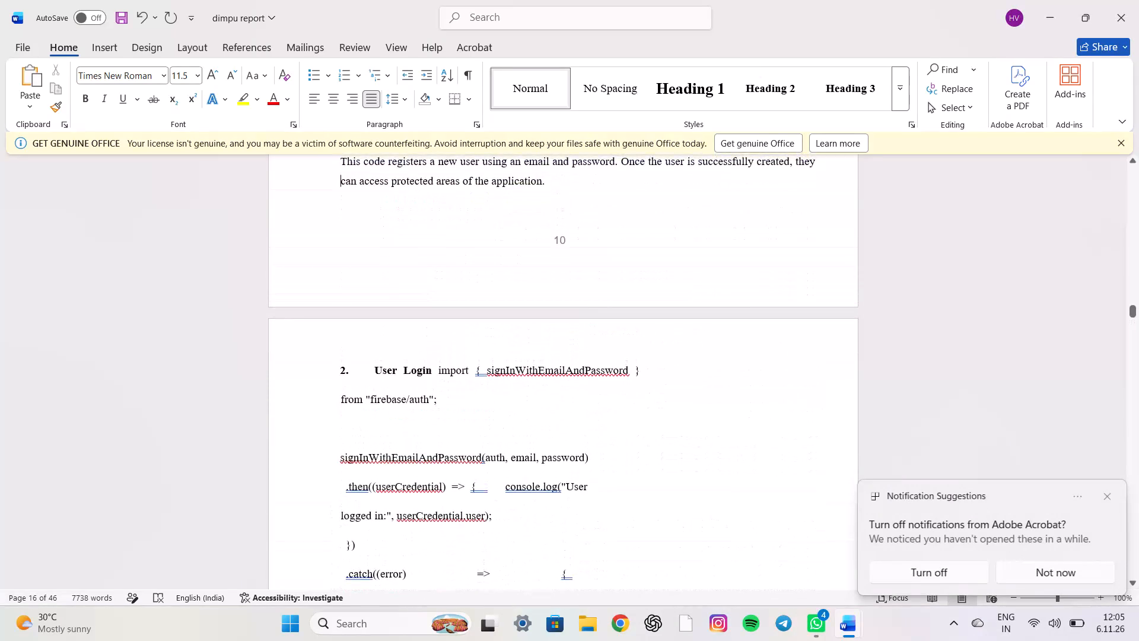
pyautogui.press('Down')
pyautogui.press('Down')
pyautogui.press('Down')
pyautogui.press('Down')
pyautogui.press('Down')
pyautogui.press('Down')
pyautogui.press('Down')
pyautogui.press('Down')
pyautogui.press('Down')
pyautogui.press('Down')
pyautogui.press('Down')
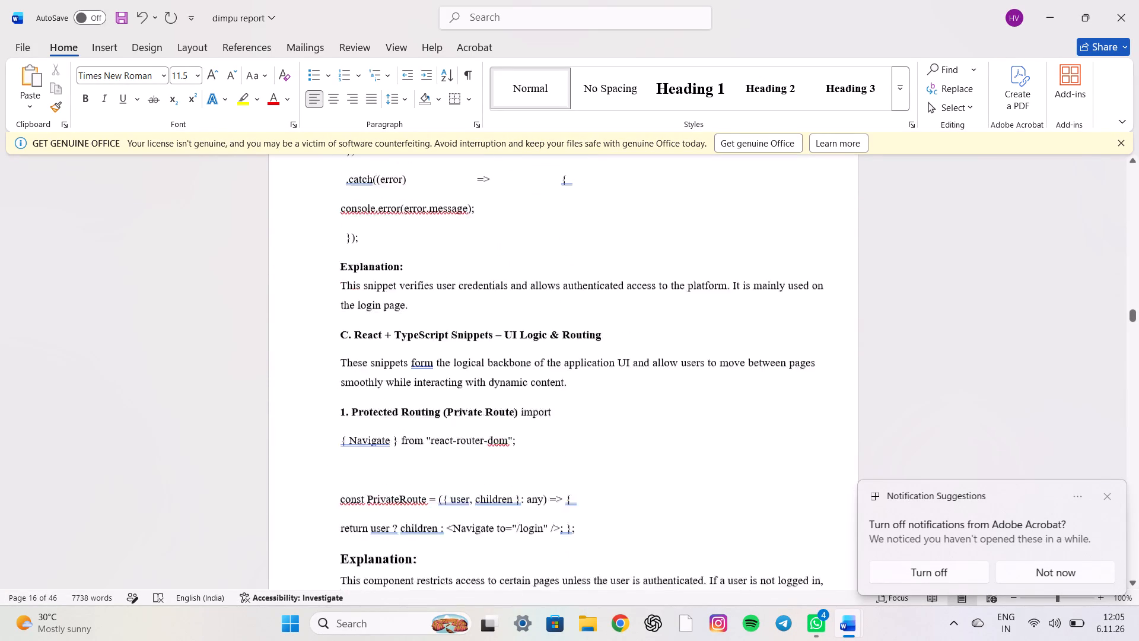
pyautogui.press('Down')
pyautogui.press('Down')
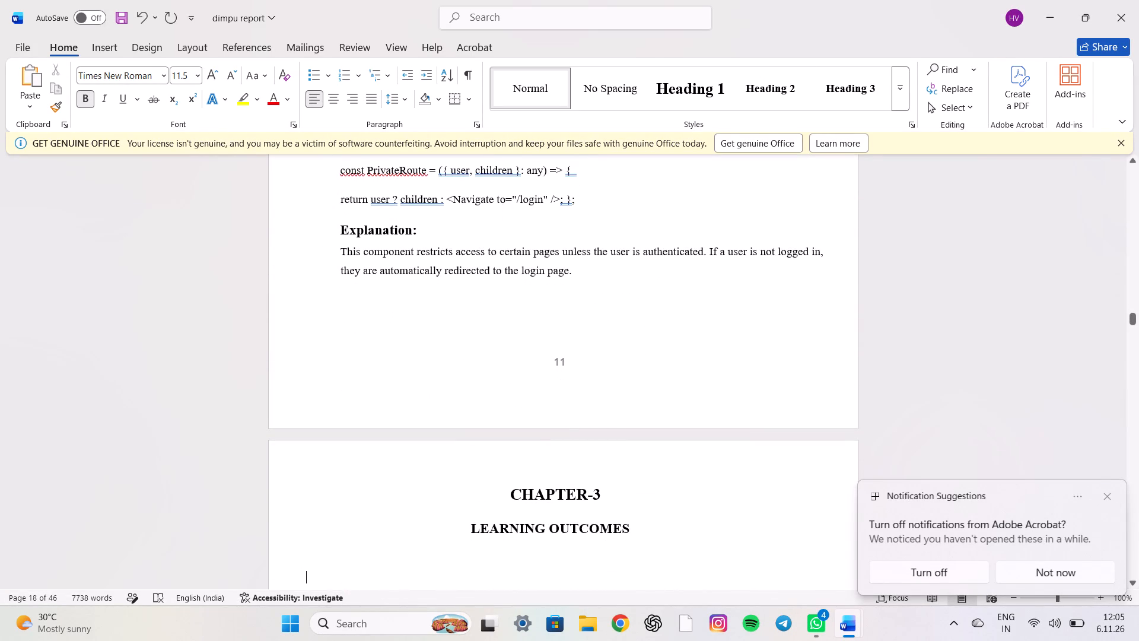
pyautogui.click(592, 490)
pyautogui.press('BackSpace')
pyautogui.press('space')
# Remove the period after the number in the Chapter 4 heading and split it into "CHAPTER 4" and "CHALLENGES AND SOLUTIONS" on separate lines.
pyautogui.press('Down')
pyautogui.press('Down')
pyautogui.press('Down')
pyautogui.press('Down')
pyautogui.press('Down')
pyautogui.press('Down')
pyautogui.press('Down')
pyautogui.press('Down')
pyautogui.press('Down')
pyautogui.press('Down')
pyautogui.press('Down')
pyautogui.press('Down')
pyautogui.press('Down')
pyautogui.press('Down')
pyautogui.press('Down')
pyautogui.press('Down')
pyautogui.press('Down')
pyautogui.press('Down')
pyautogui.press('Down')
pyautogui.press('Down')
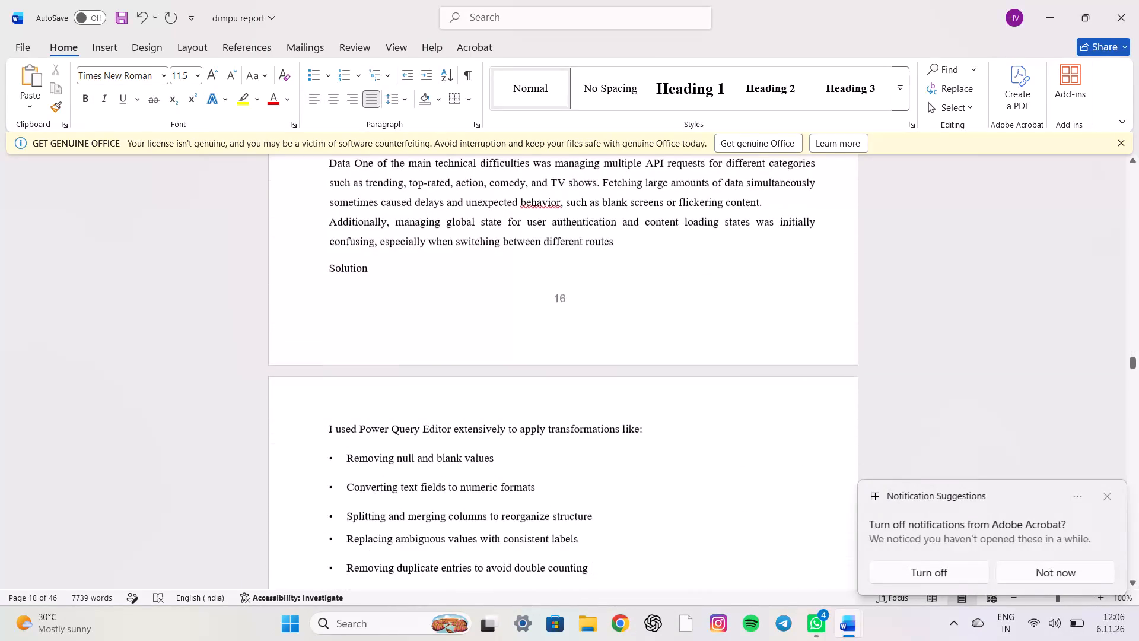
pyautogui.press('Up')
pyautogui.press('Up')
pyautogui.press('Up')
pyautogui.press('Up')
pyautogui.press('Up')
pyautogui.press('Up')
pyautogui.press('Up')
pyautogui.press('Up')
pyautogui.press('Up')
pyautogui.press('Up')
pyautogui.press('Up')
pyautogui.press('Up')
pyautogui.press('Up')
pyautogui.press('Up')
pyautogui.press('Up')
pyautogui.press('Up')
pyautogui.press('Up')
pyautogui.press('Up')
pyautogui.press('Up')
pyautogui.press('Up')
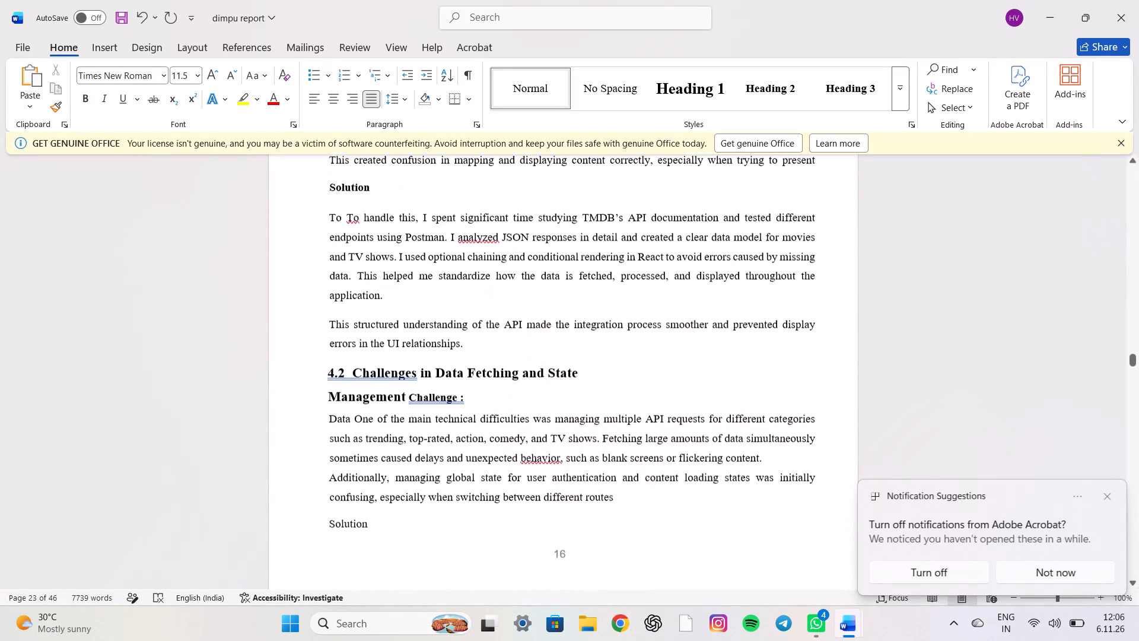
pyautogui.press('Up')
pyautogui.press('Up')
pyautogui.press('Up')
pyautogui.press('Up')
pyautogui.press('Up')
pyautogui.press('Up')
pyautogui.press('Up')
pyautogui.press('Up')
pyautogui.press('Up')
pyautogui.press('Up')
pyautogui.press('Up')
pyautogui.press('Up')
pyautogui.press('Up')
pyautogui.press('Up')
pyautogui.press('Up')
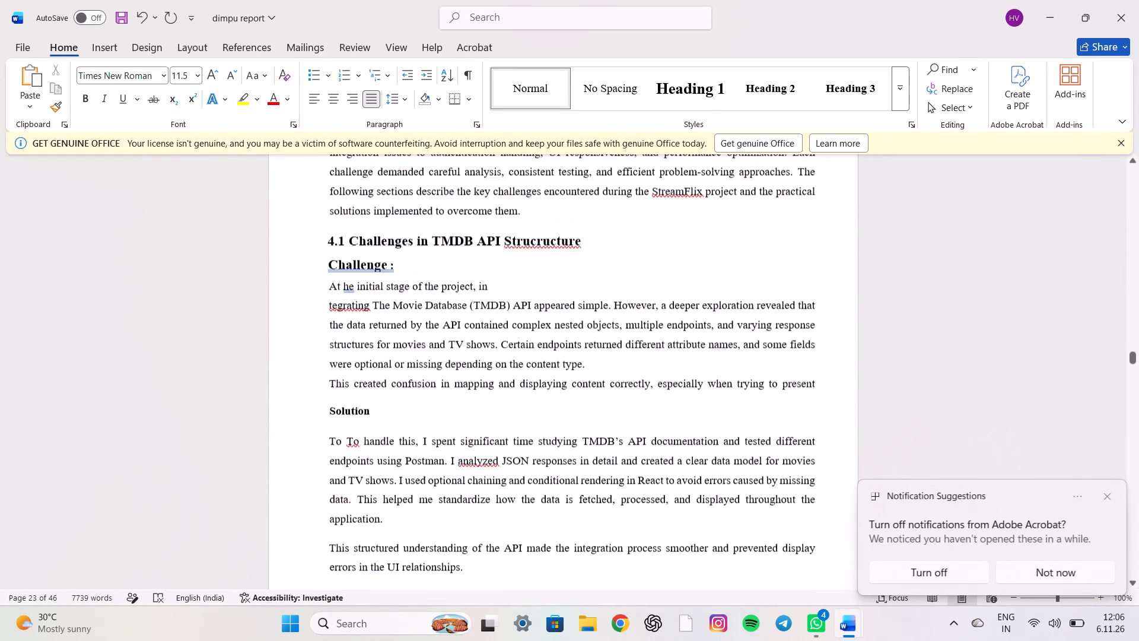
pyautogui.press('Down')
pyautogui.press('Down')
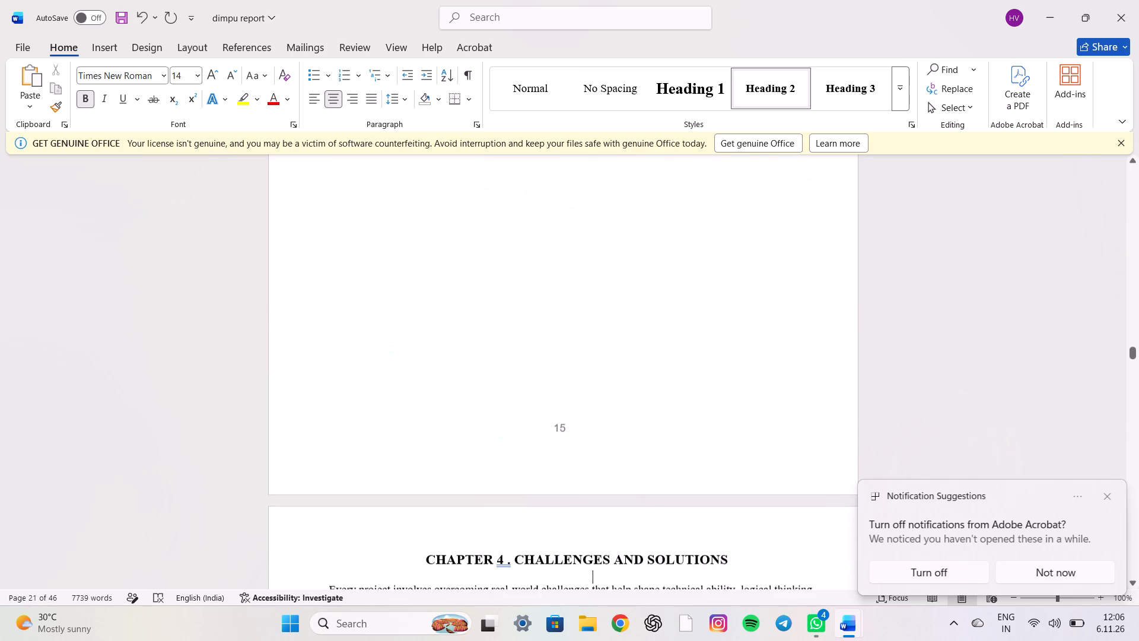
pyautogui.press('Down')
pyautogui.press('Down')
pyautogui.press('Down')
pyautogui.press('Down')
pyautogui.press('Down')
pyautogui.press('Down')
pyautogui.press('Down')
pyautogui.press('Down')
pyautogui.press('Down')
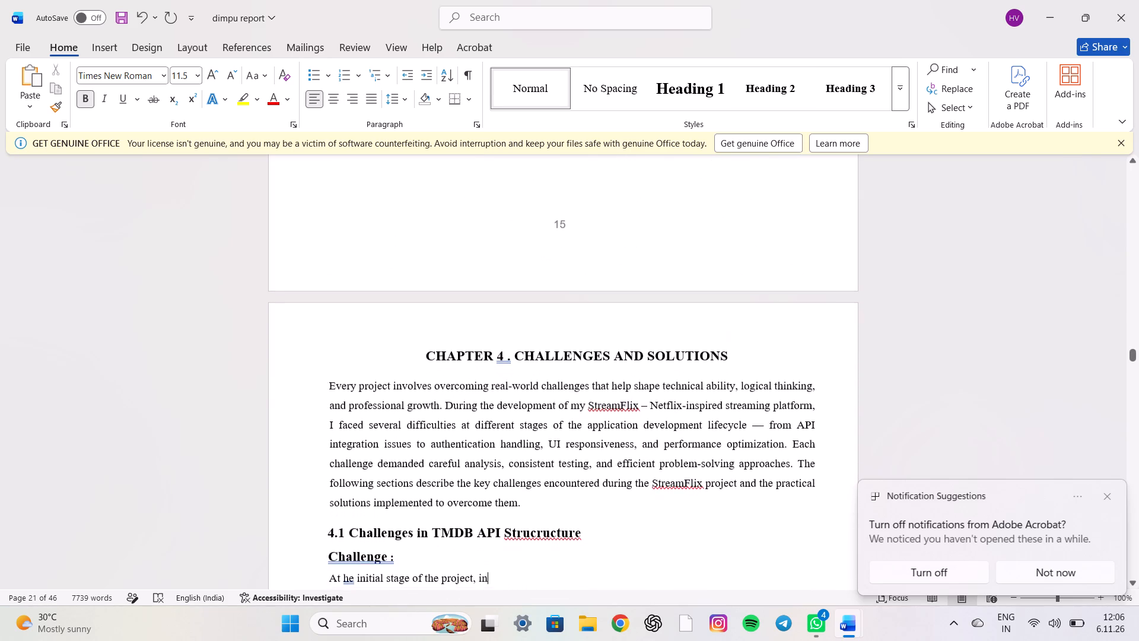
pyautogui.press('Down')
pyautogui.press('Down')
pyautogui.press('Down')
pyautogui.press('Down')
pyautogui.press('Down')
pyautogui.press('Down')
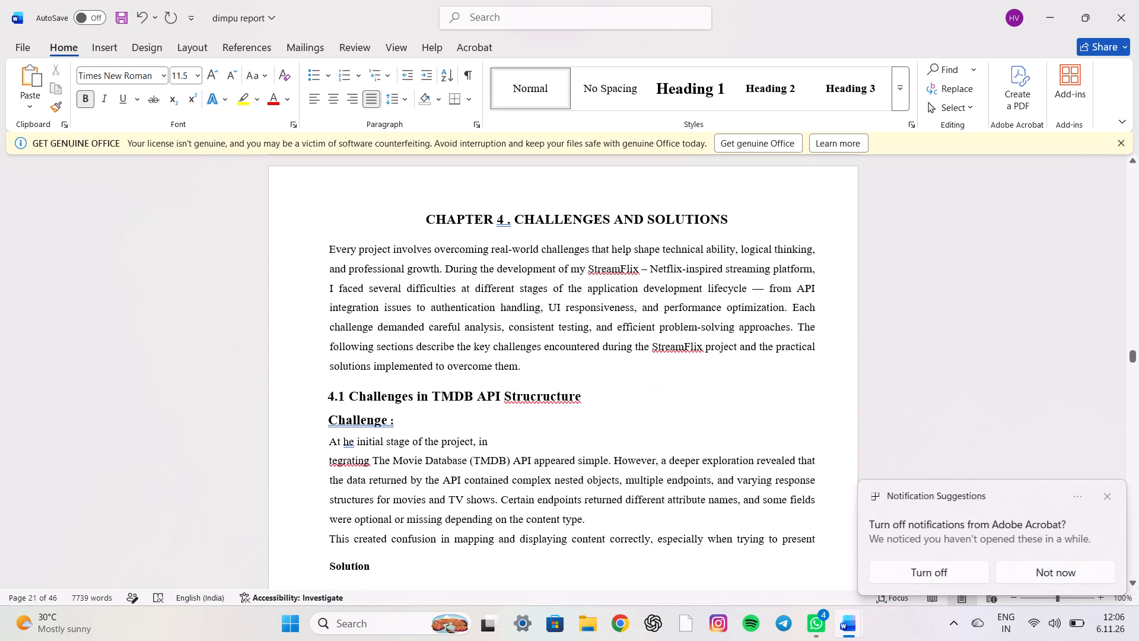
pyautogui.click(514, 218)
pyautogui.press('BackSpace')
pyautogui.press('BackSpace')
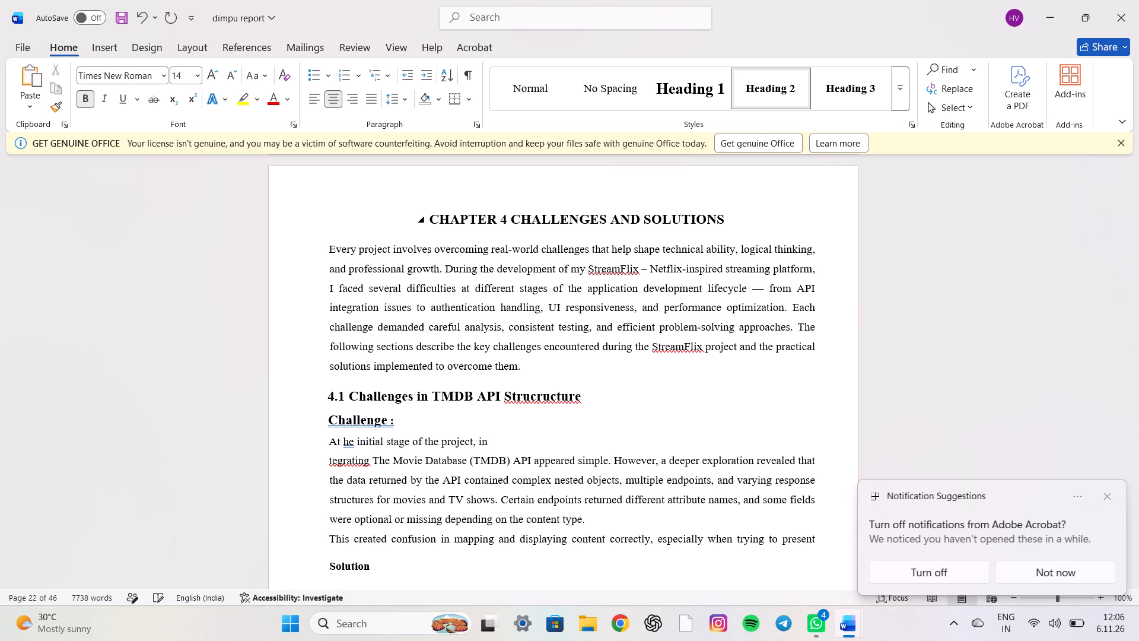
pyautogui.press('Return')
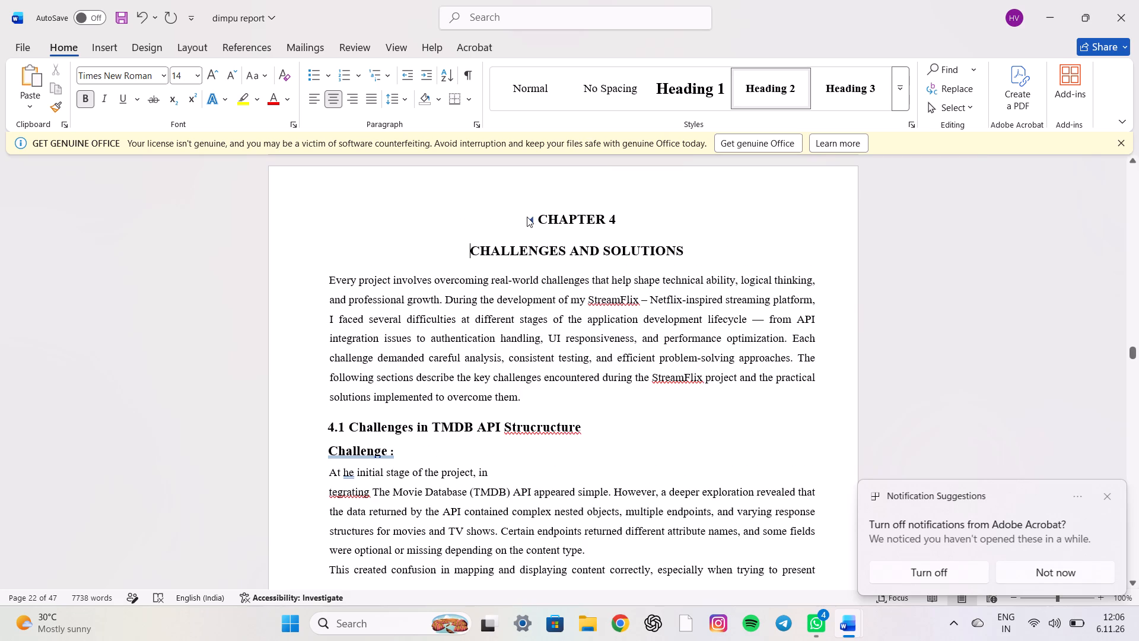
# Delete the whole "CHAPTER 4" line above "CHALLENGES AND SOLUTIONS".
pyautogui.click(527, 217)
pyautogui.click(527, 217)
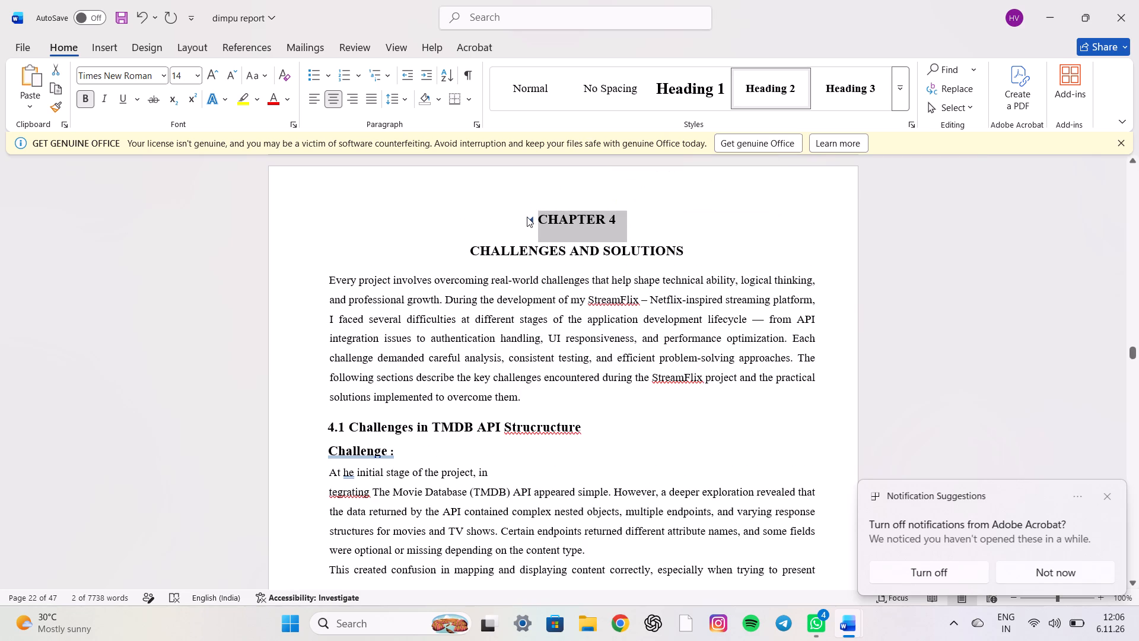
pyautogui.press('BackSpace')
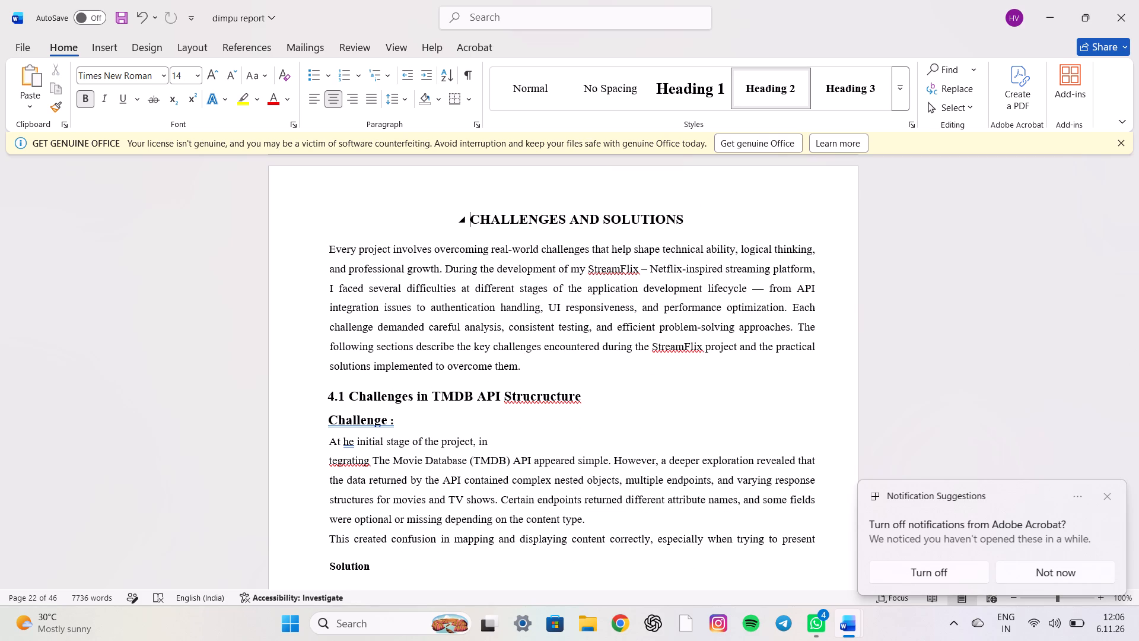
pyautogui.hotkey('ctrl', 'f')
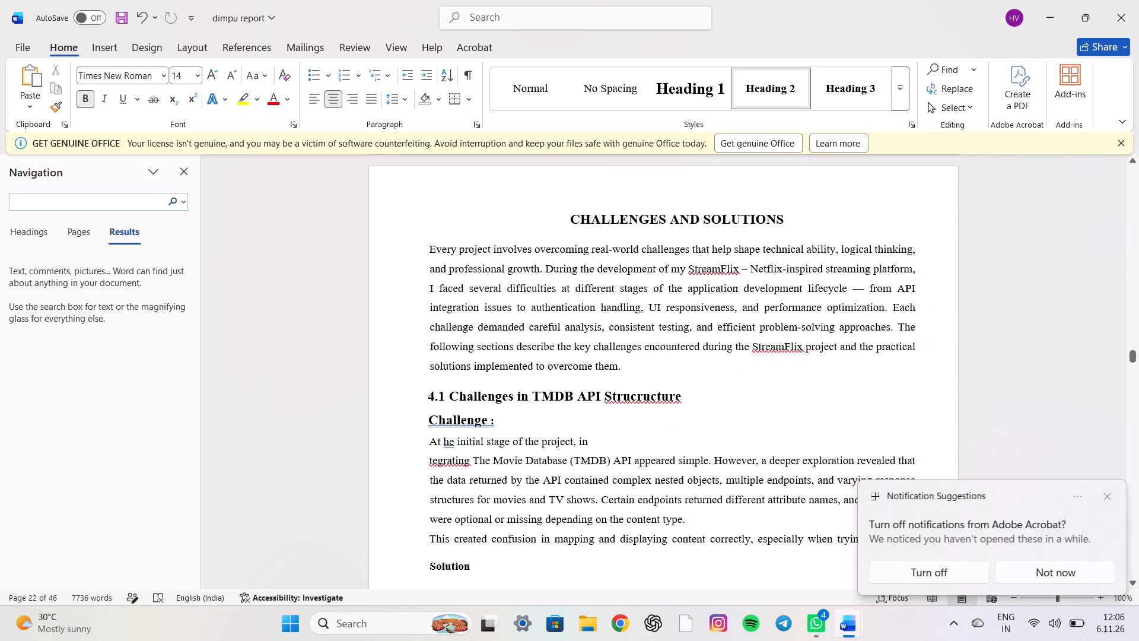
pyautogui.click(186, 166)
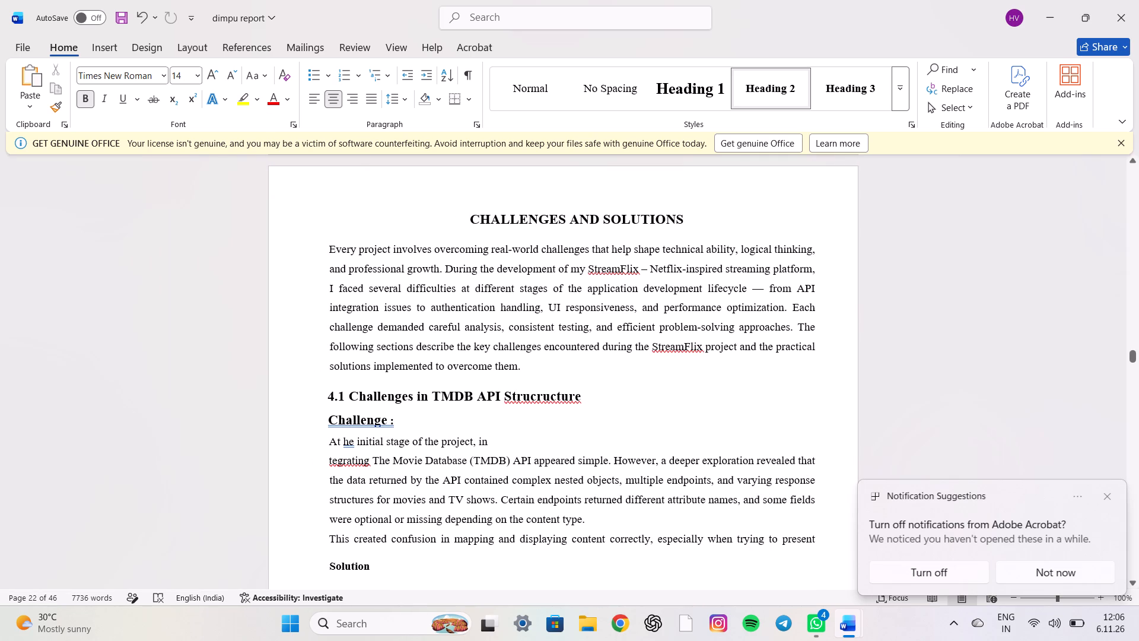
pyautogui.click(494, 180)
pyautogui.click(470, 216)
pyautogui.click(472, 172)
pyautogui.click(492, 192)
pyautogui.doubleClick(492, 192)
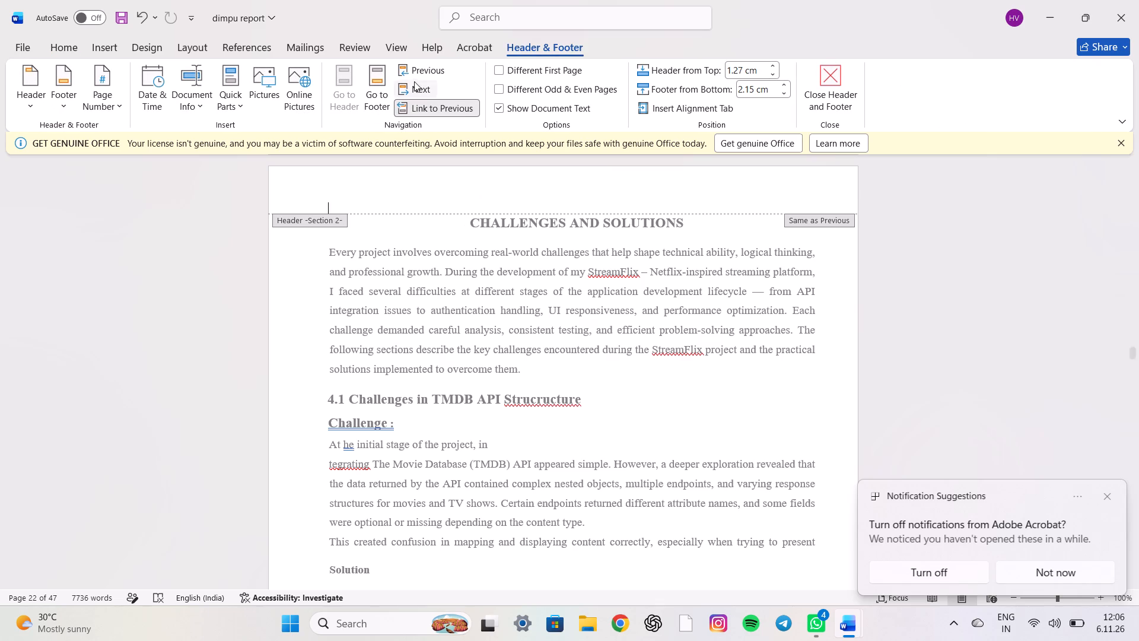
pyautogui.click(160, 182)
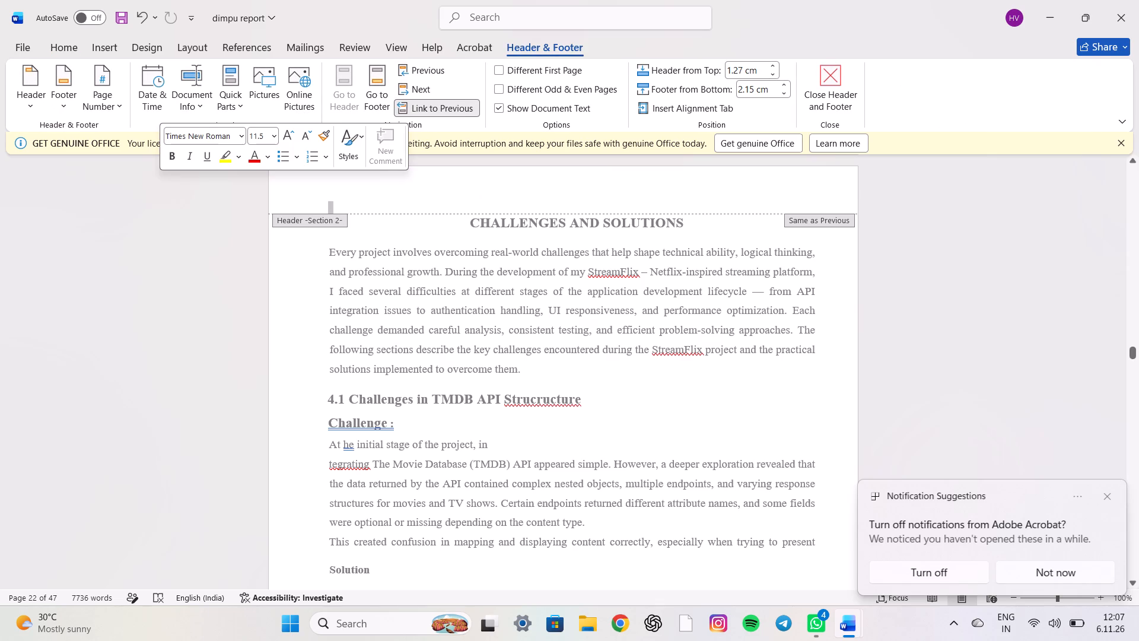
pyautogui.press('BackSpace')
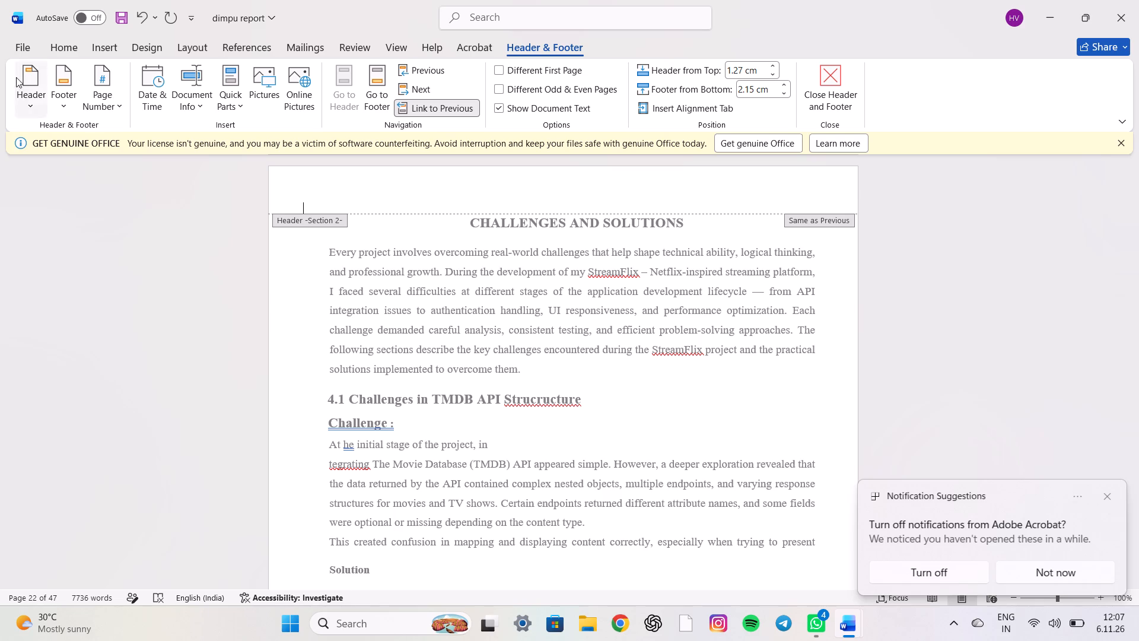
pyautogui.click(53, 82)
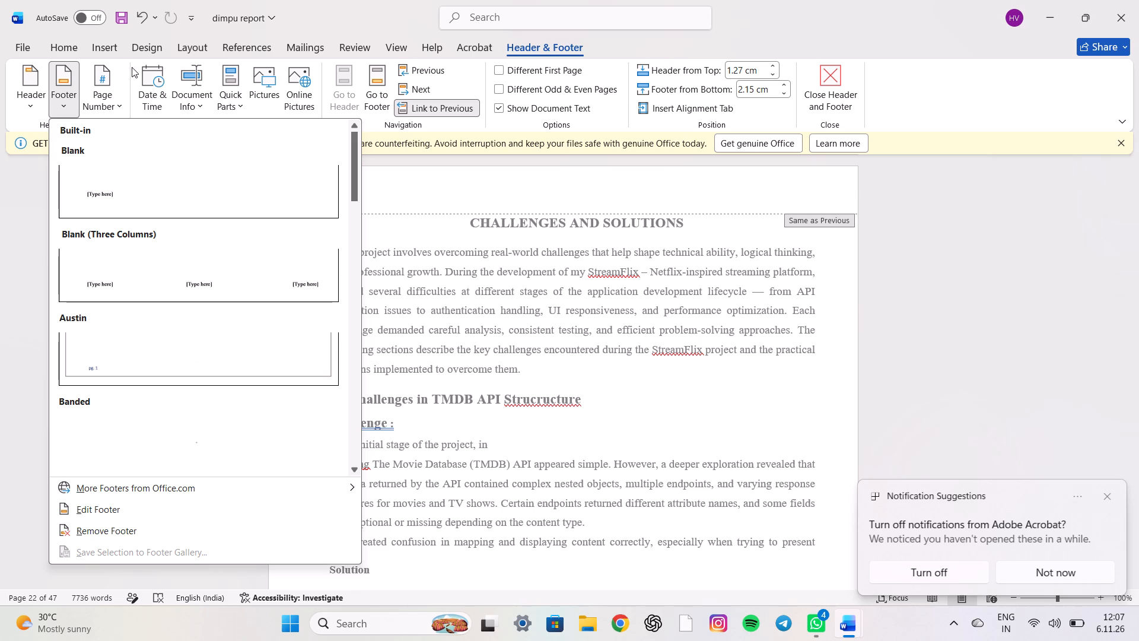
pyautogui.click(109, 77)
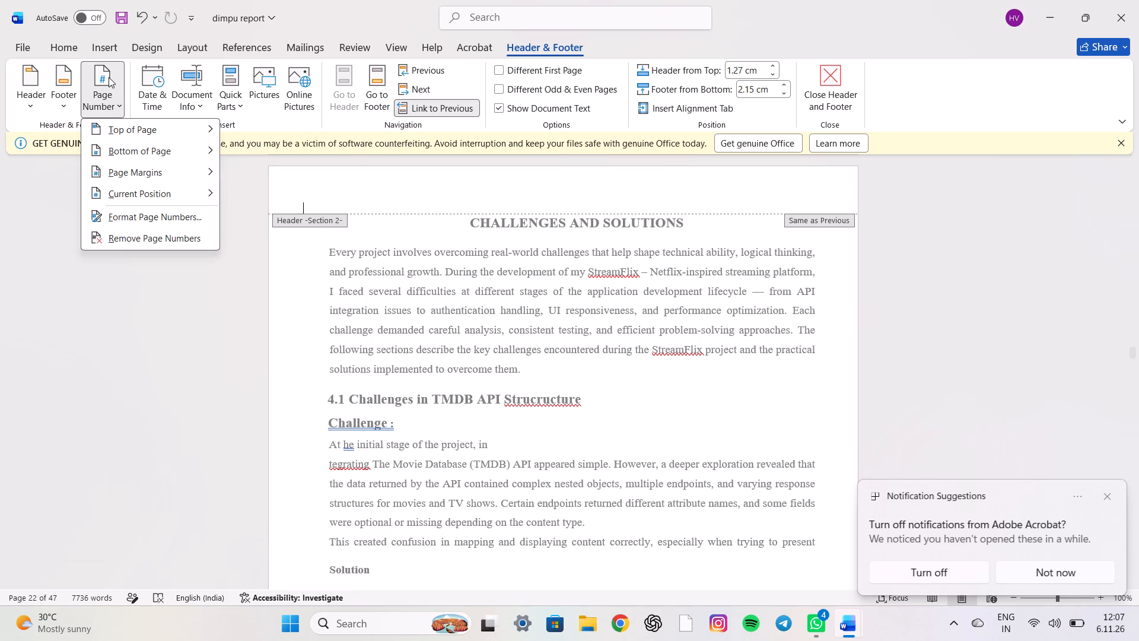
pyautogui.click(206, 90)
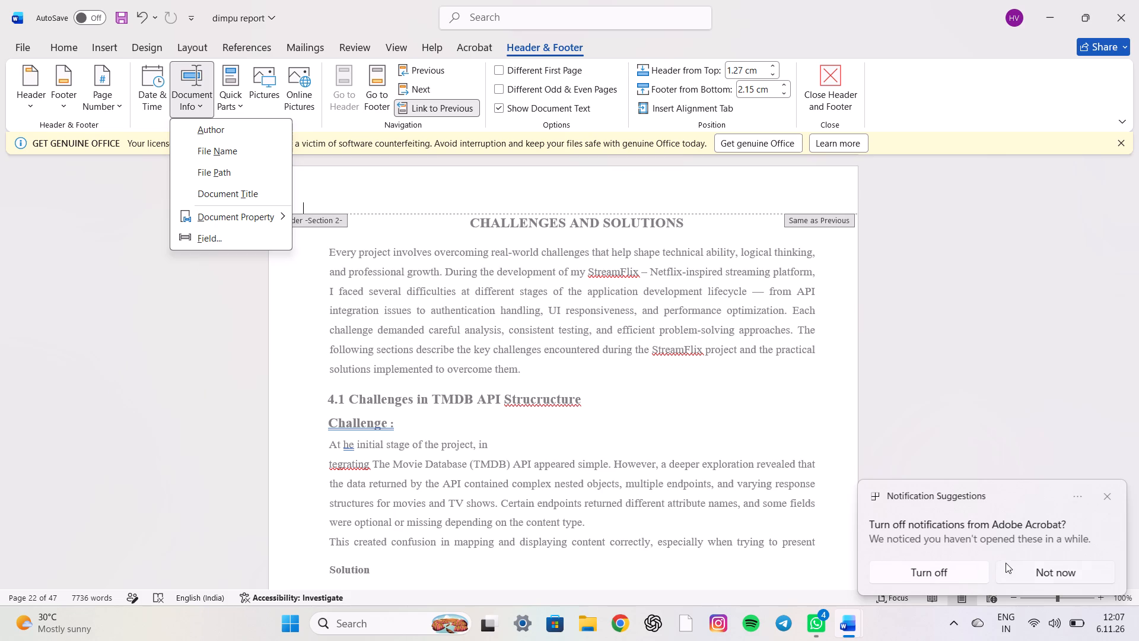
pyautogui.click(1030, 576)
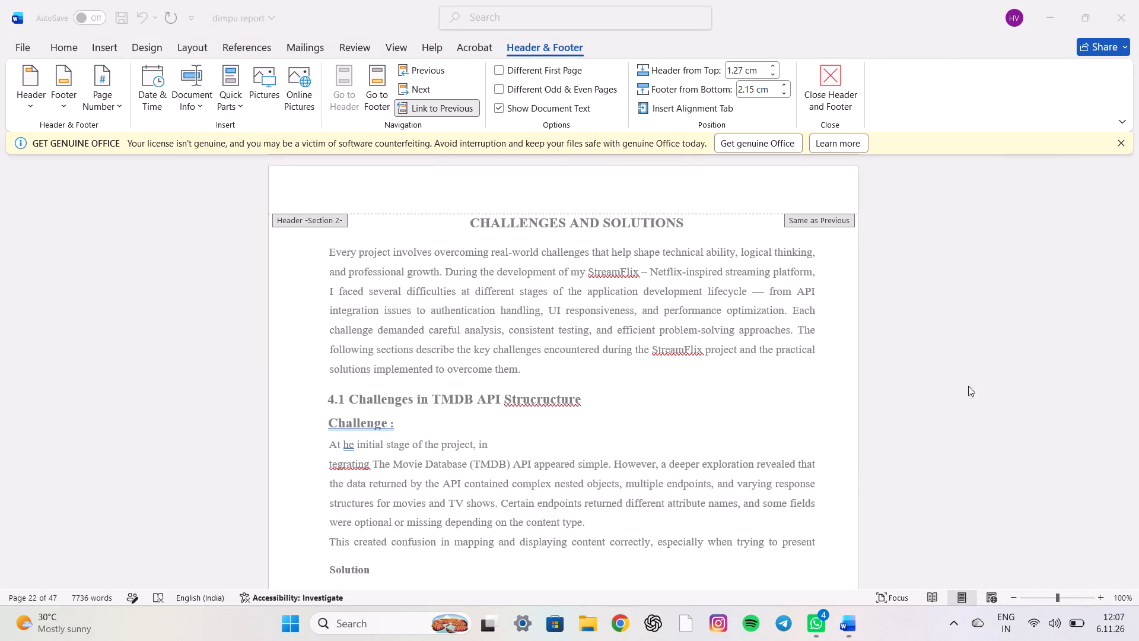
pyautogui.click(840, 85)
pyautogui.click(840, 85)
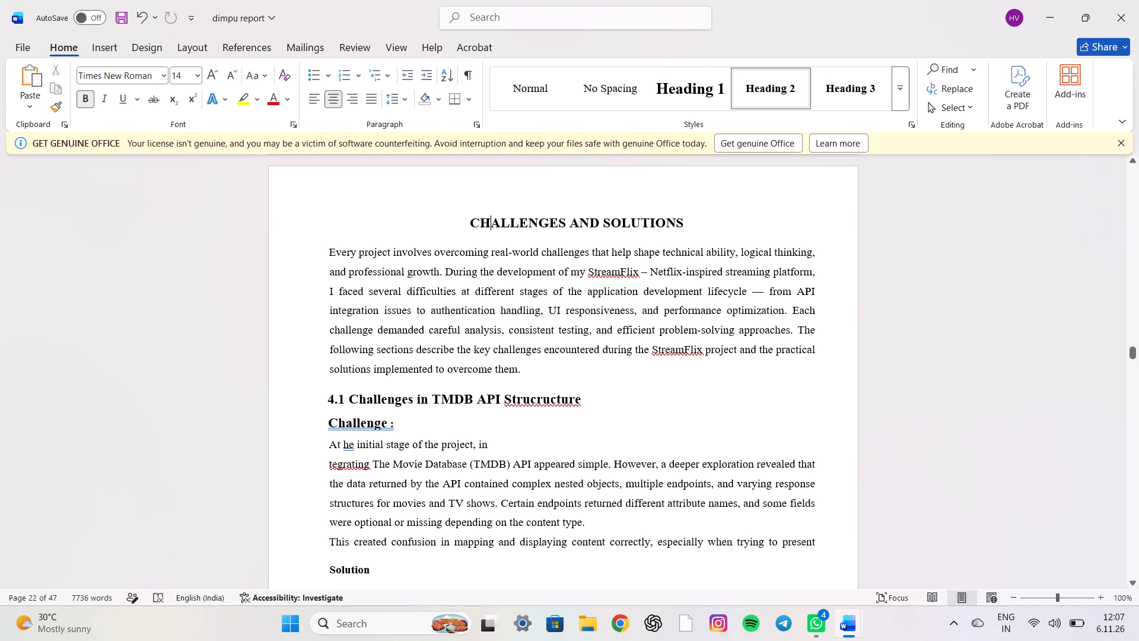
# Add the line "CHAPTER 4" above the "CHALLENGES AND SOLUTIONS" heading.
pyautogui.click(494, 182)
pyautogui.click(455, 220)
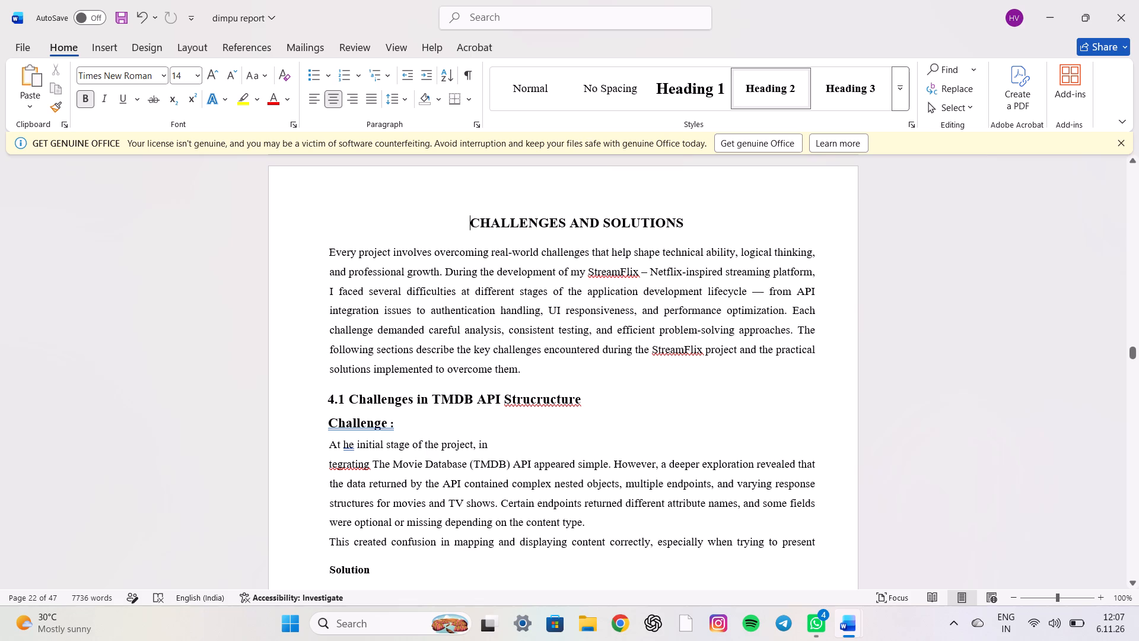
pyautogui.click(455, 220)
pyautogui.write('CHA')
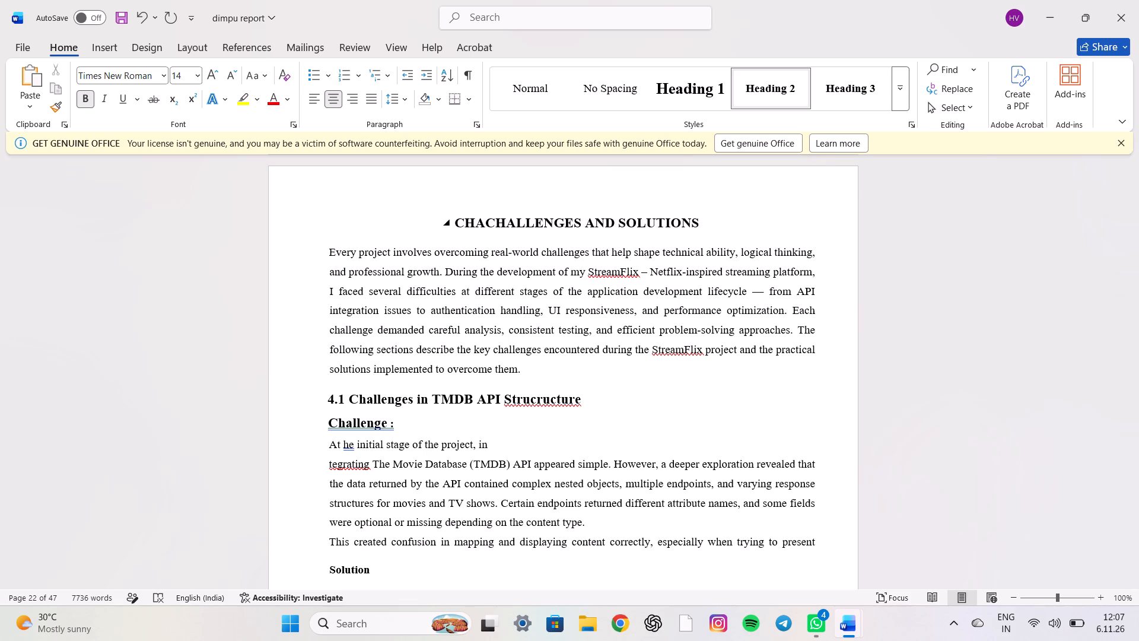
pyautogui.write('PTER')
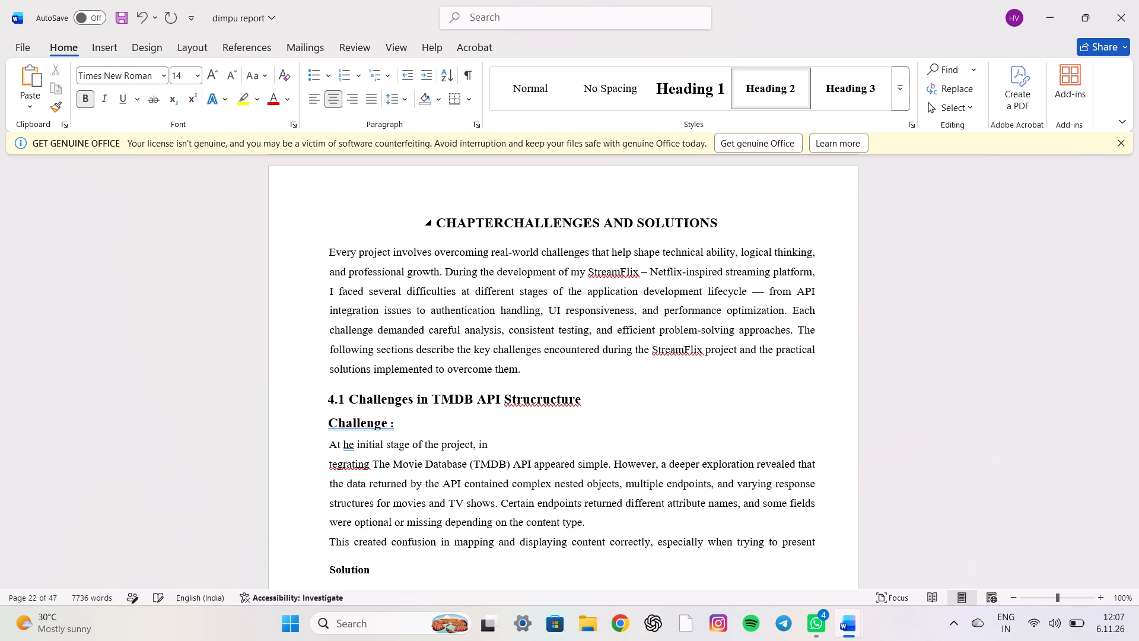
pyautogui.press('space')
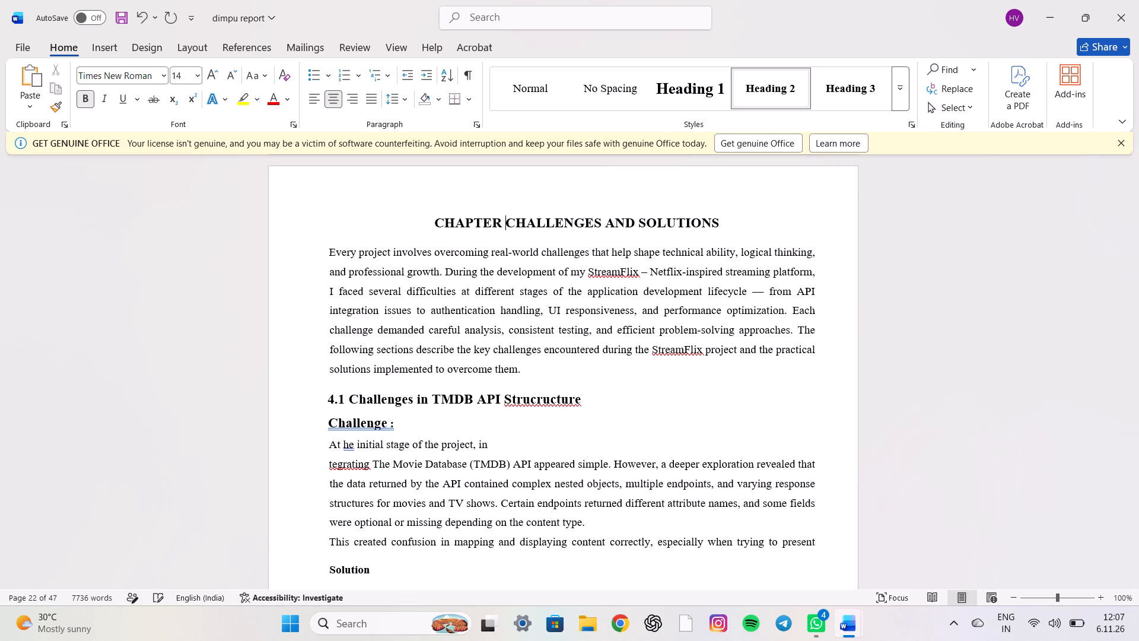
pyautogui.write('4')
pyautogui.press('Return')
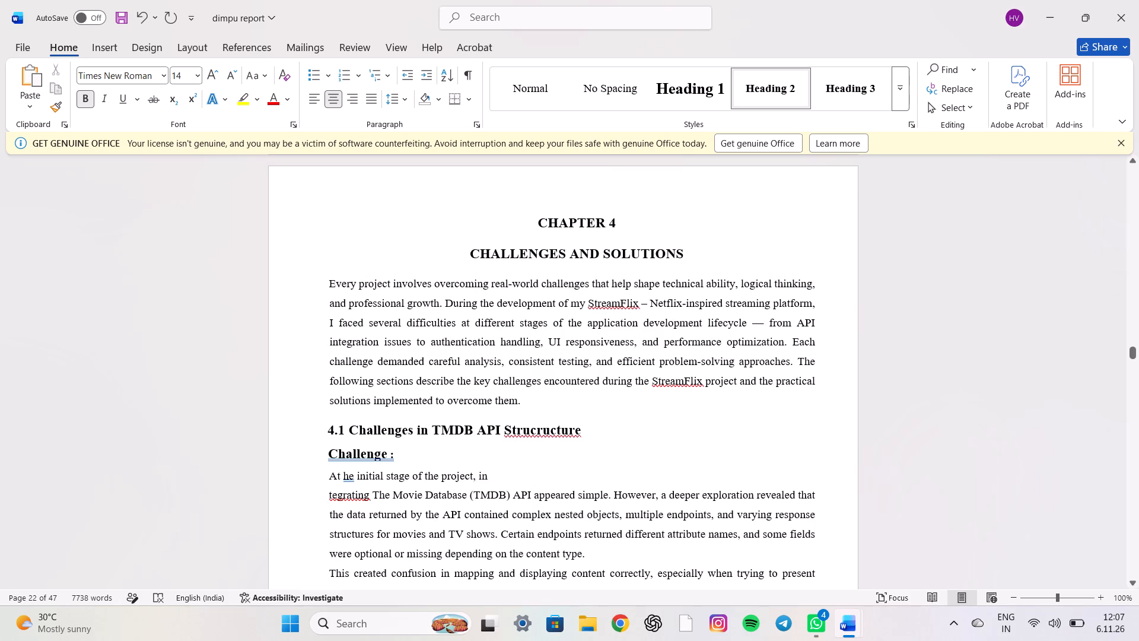
# Replace the "CHAPTER 4" line with the copied 16 pt "CHAPTER" text, keeping it on its own line above "CHALLENGES AND SOLUTIONS".
pyautogui.click(528, 221)
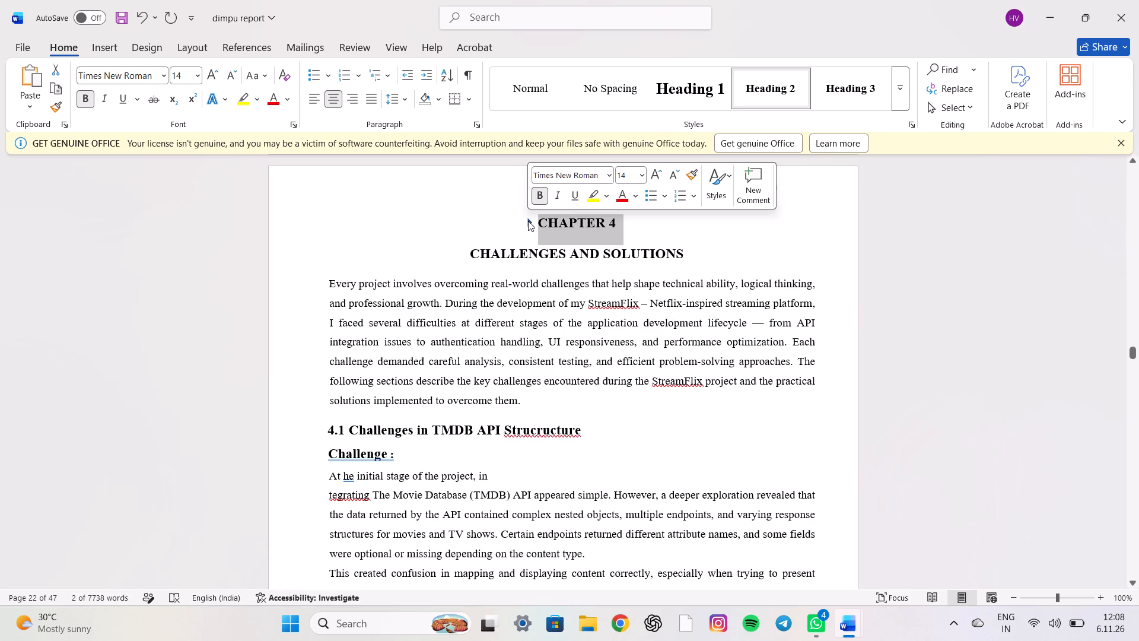
pyautogui.press('BackSpace')
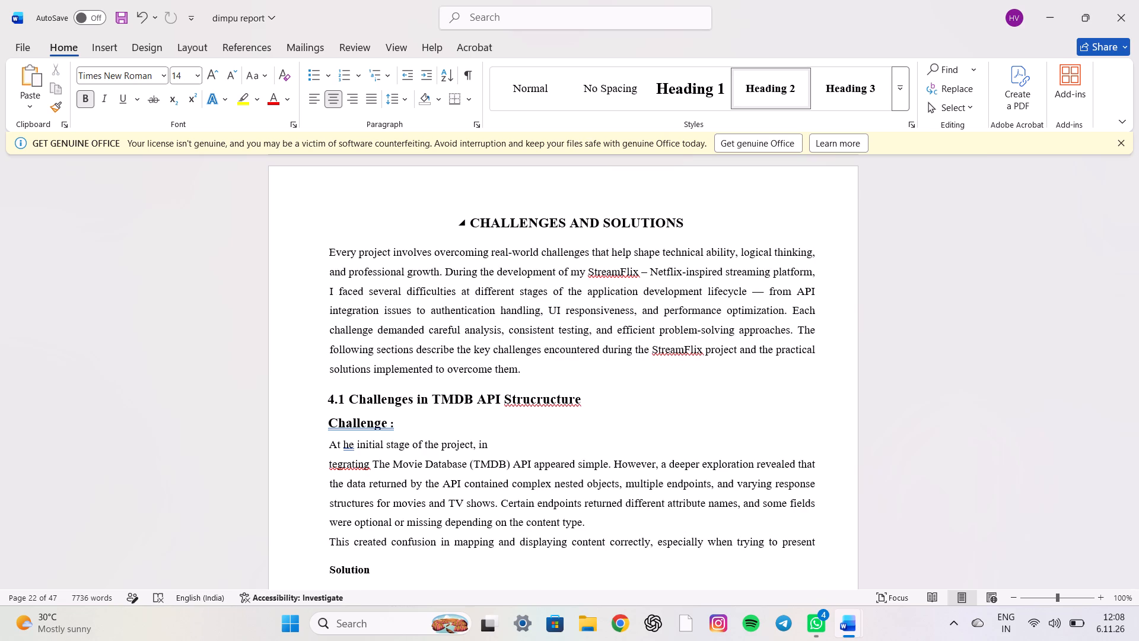
pyautogui.hotkey('ctrl', 'v')
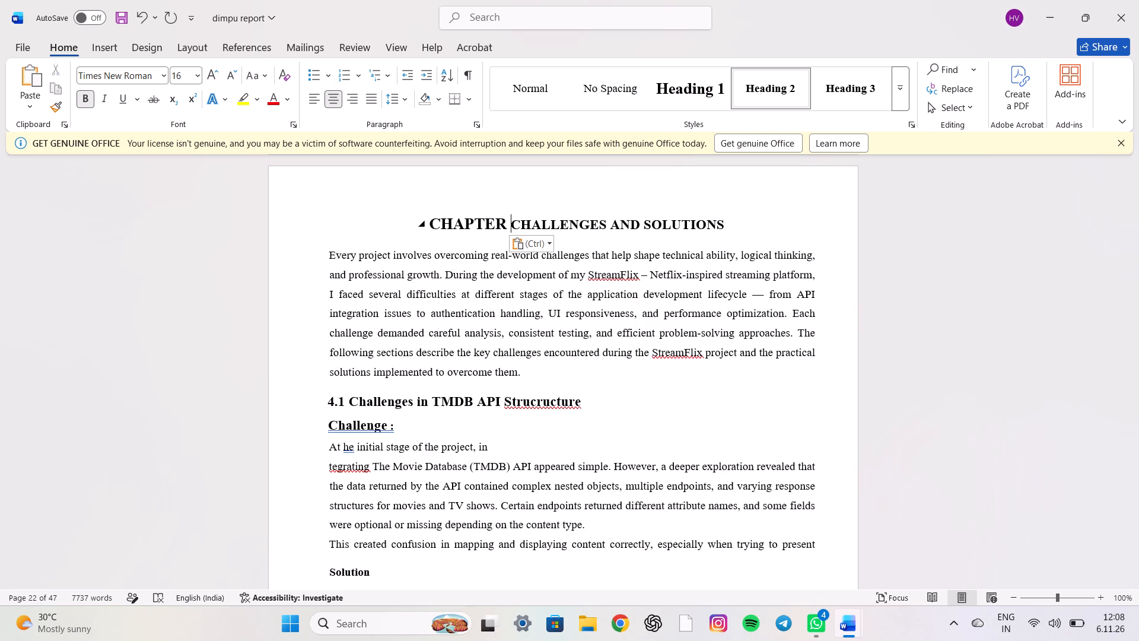
pyautogui.press('Return')
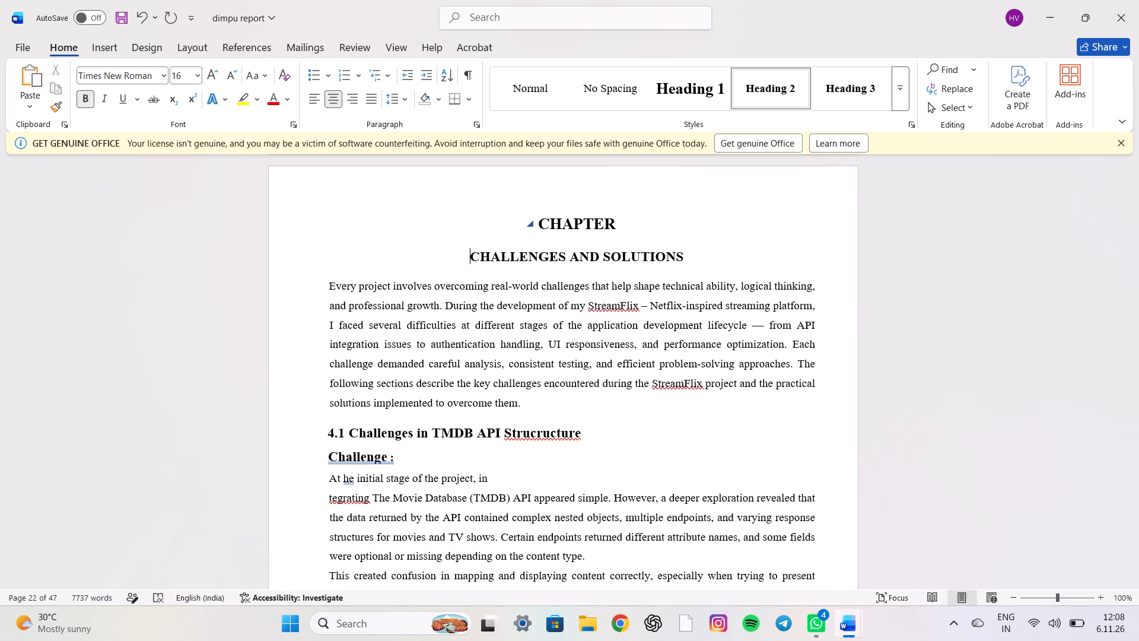
# Remove the centre alignment from "CHALLENGES AND SOLUTIONS" and pad it with leading spaces to sit roughly centred beneath "CHAPTER".
pyautogui.press('BackSpace')
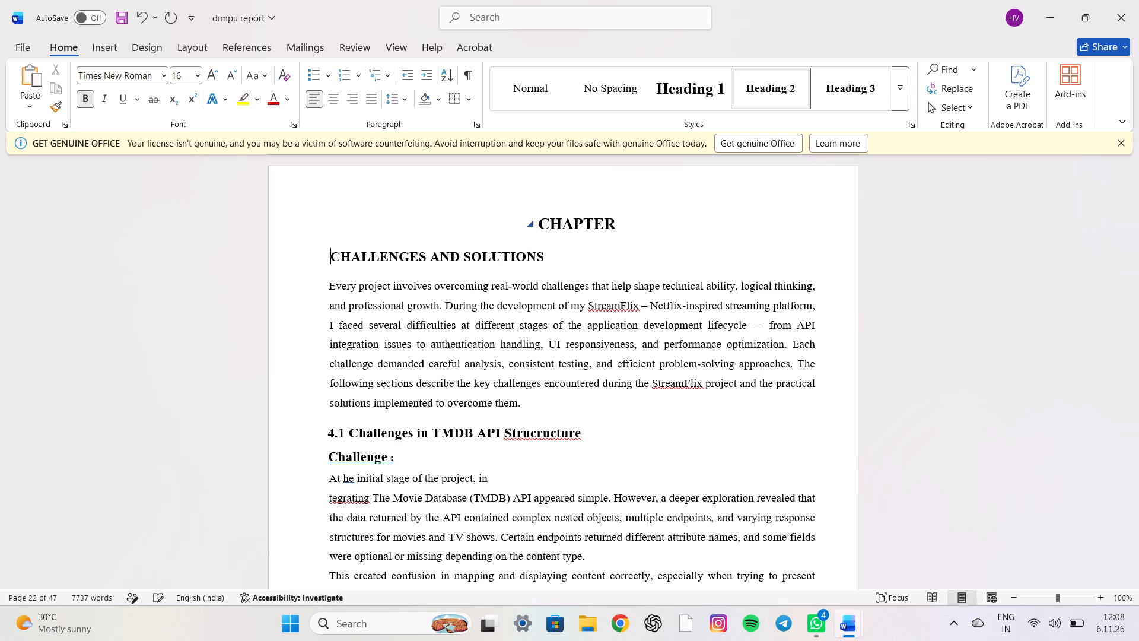
pyautogui.press('space')
pyautogui.press('space')
pyautogui.press('space')
pyautogui.press('space')
pyautogui.press('space')
pyautogui.press('space')
pyautogui.press('space')
pyautogui.press('space')
pyautogui.press('space')
pyautogui.press('space')
pyautogui.press('space')
pyautogui.press('space')
pyautogui.press('space')
pyautogui.press('space')
pyautogui.press('space')
pyautogui.press('space')
pyautogui.press('space')
pyautogui.press('space')
pyautogui.press('space')
pyautogui.press('space')
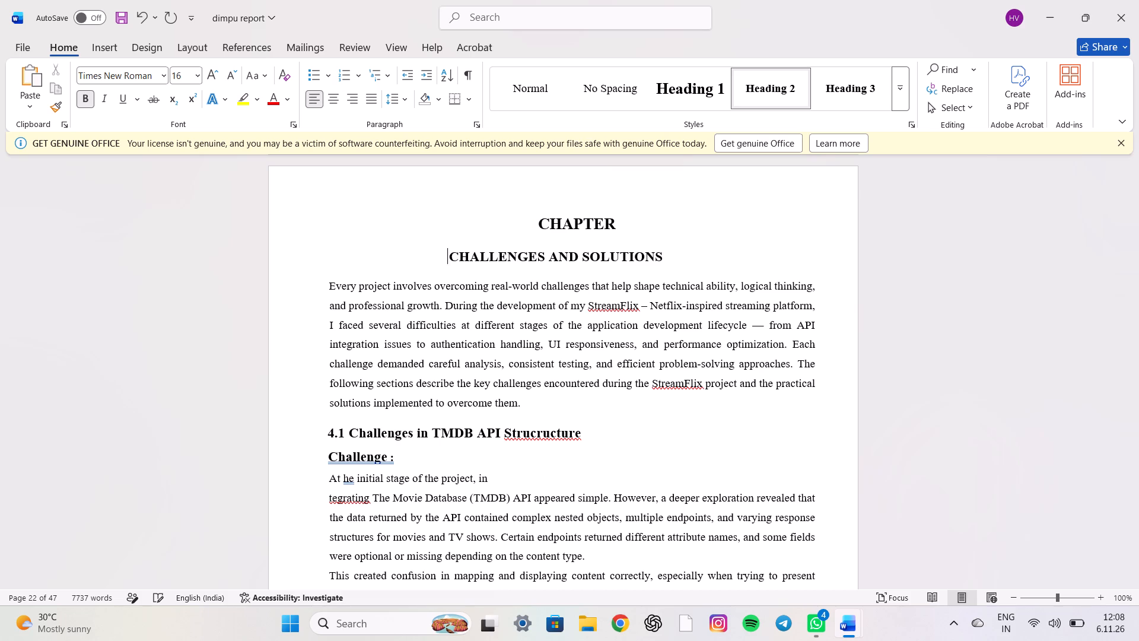
pyautogui.press('space')
pyautogui.press('space')
pyautogui.press('space')
pyautogui.press('space')
pyautogui.press('space')
pyautogui.press('space')
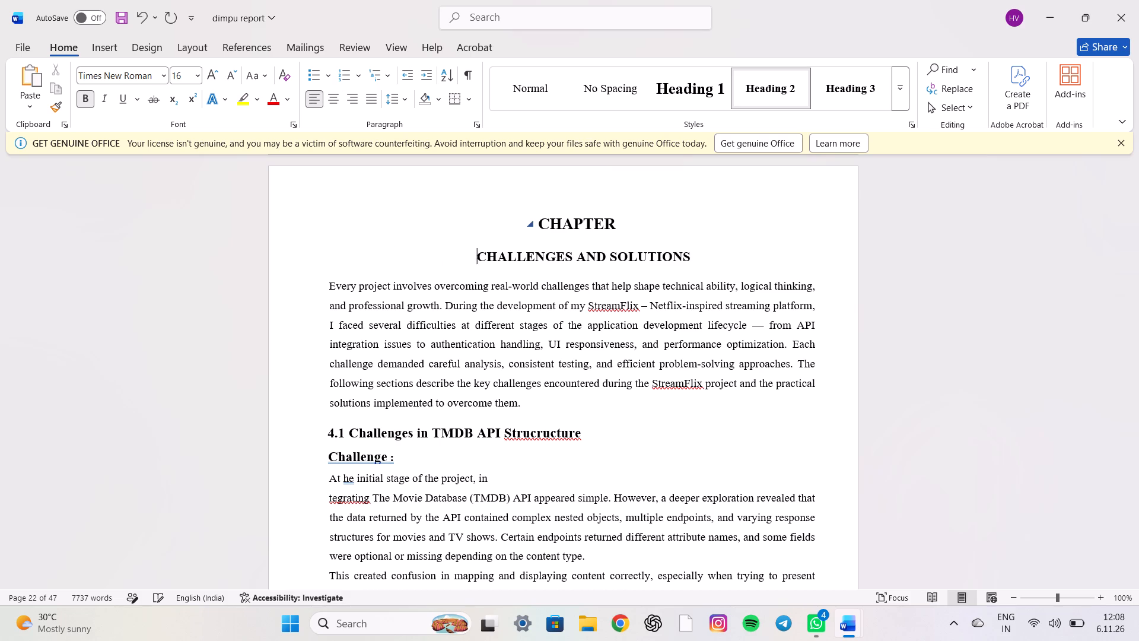
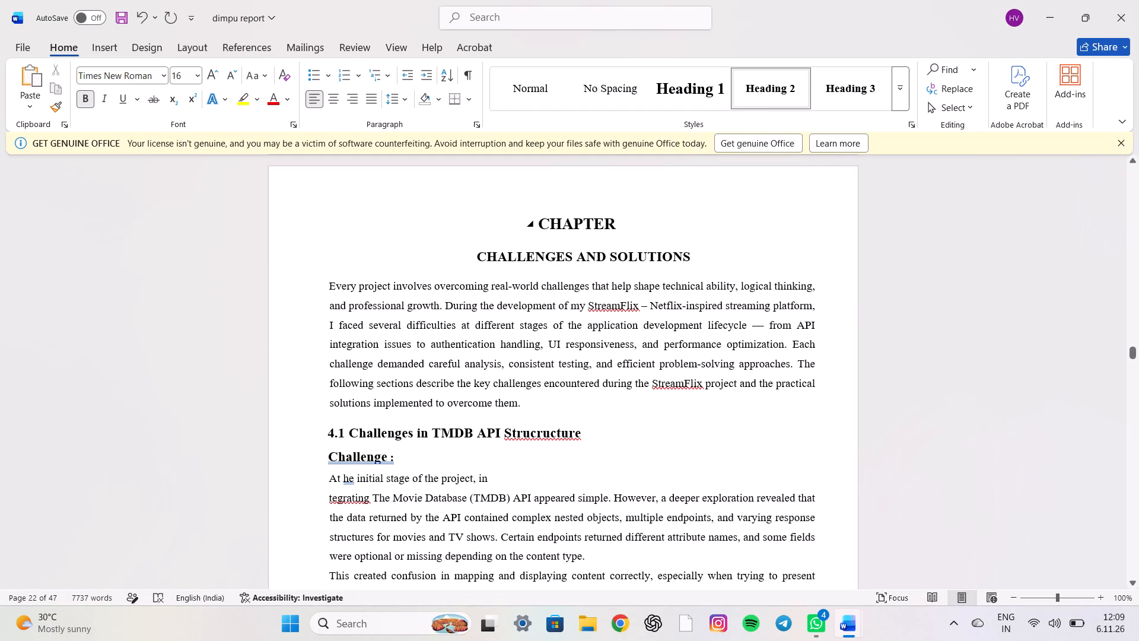
# Add the number 4 after "CHAPTER" in the line above "CHALLENGES AND SOLUTIONS".
pyautogui.click(621, 218)
pyautogui.press('4')
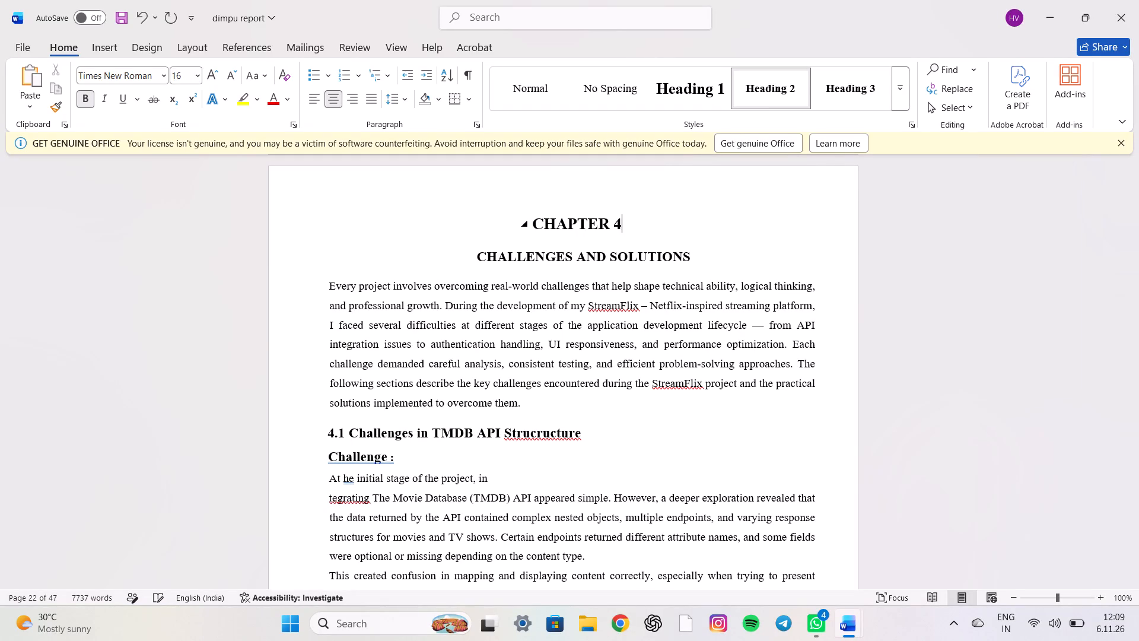
# Set the font size of the whole "CHAPTER 4" line to 14.
pyautogui.click(536, 221)
pyautogui.moveTo(536, 221); pyautogui.dragTo(618, 220)
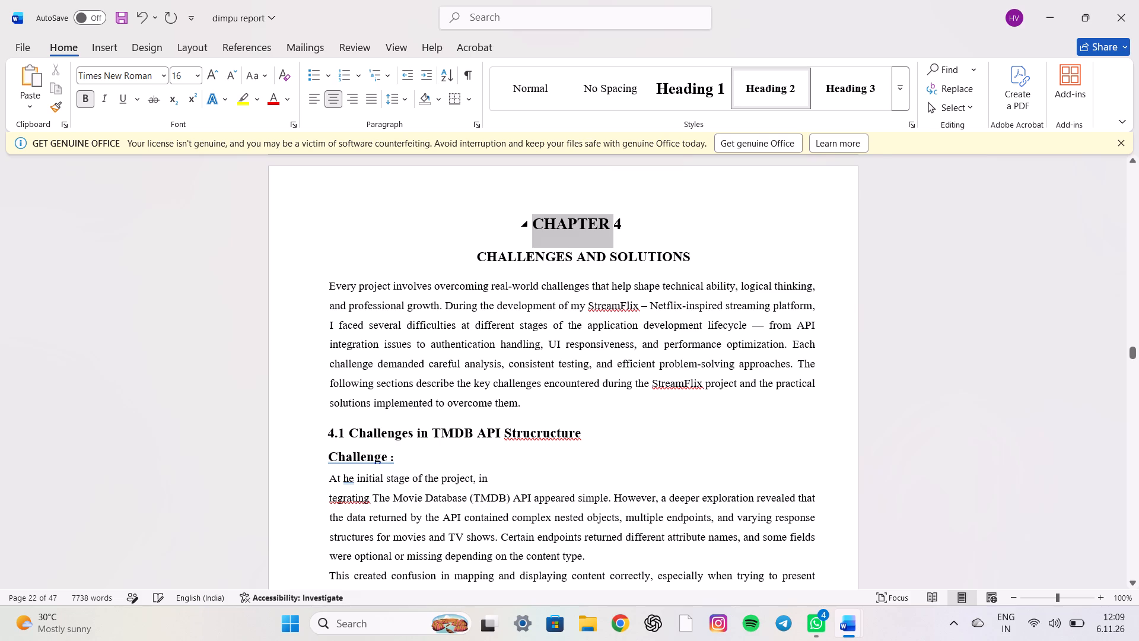
pyautogui.moveTo(618, 220); pyautogui.dragTo(635, 217)
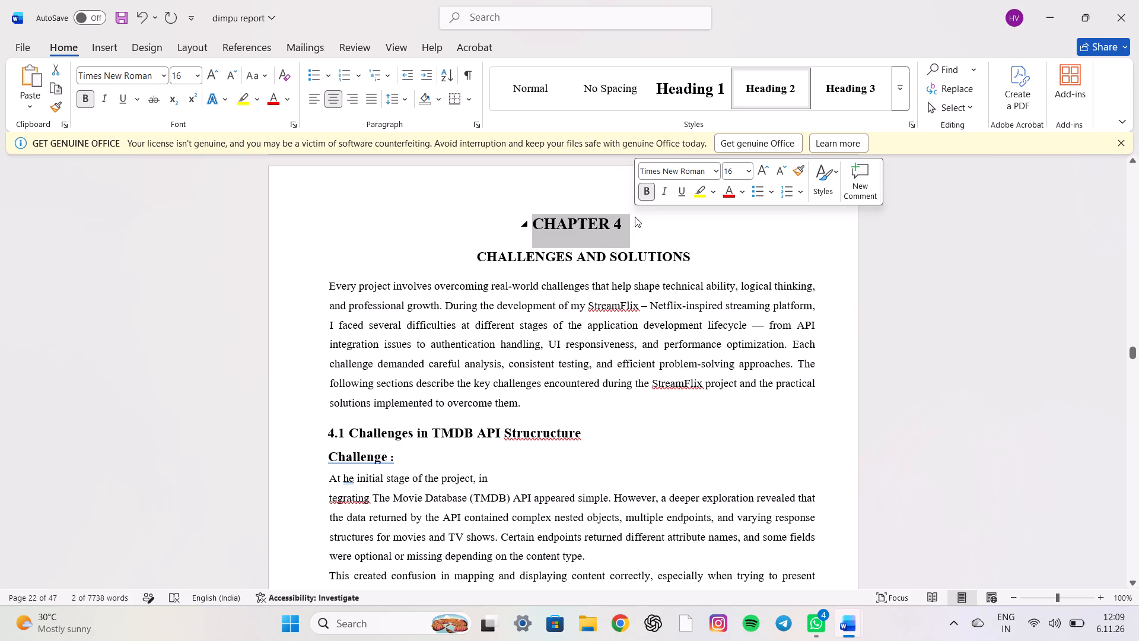
pyautogui.click(747, 169)
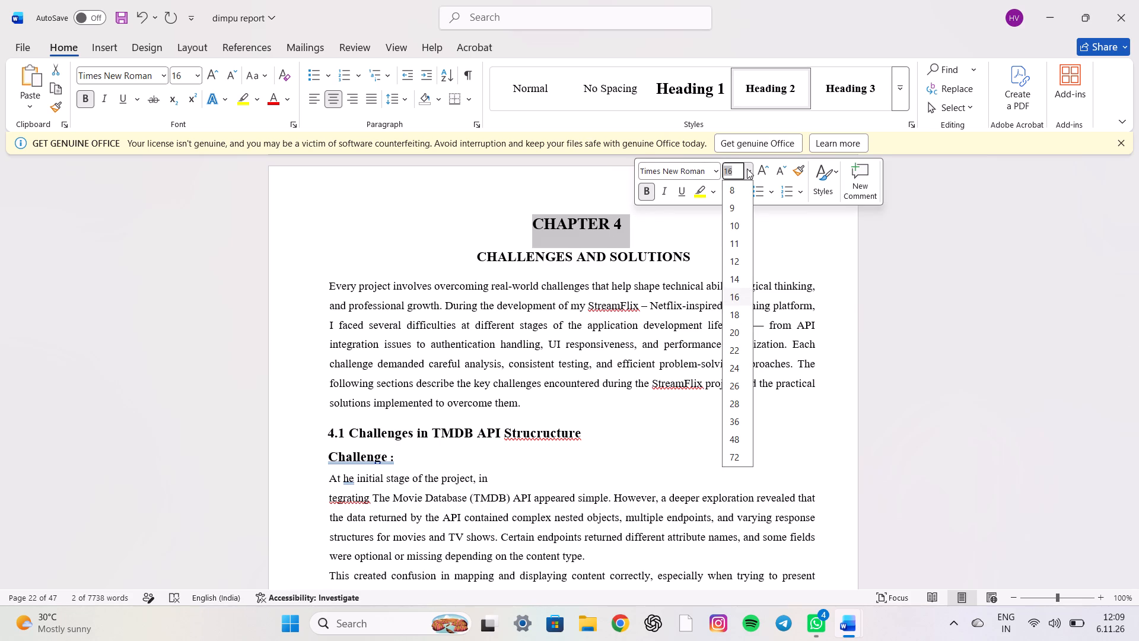
pyautogui.click(742, 277)
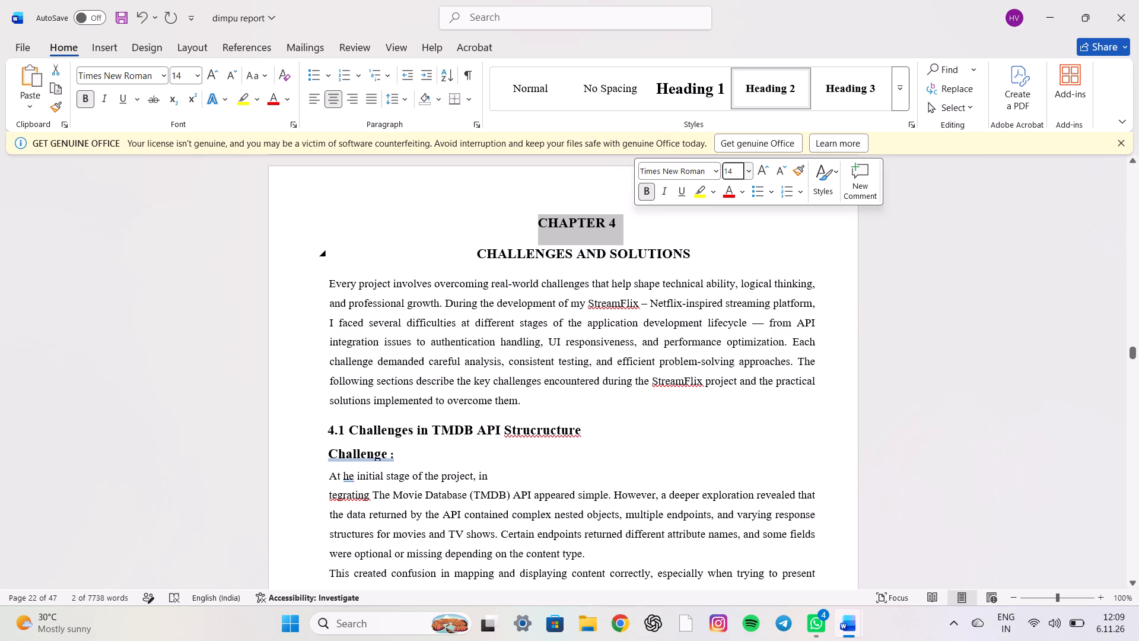
# Delete the closing Chapter 4 text from "TypeScript, API integration" through "practical environment", just above the Chapter 5 heading.
pyautogui.click(478, 246)
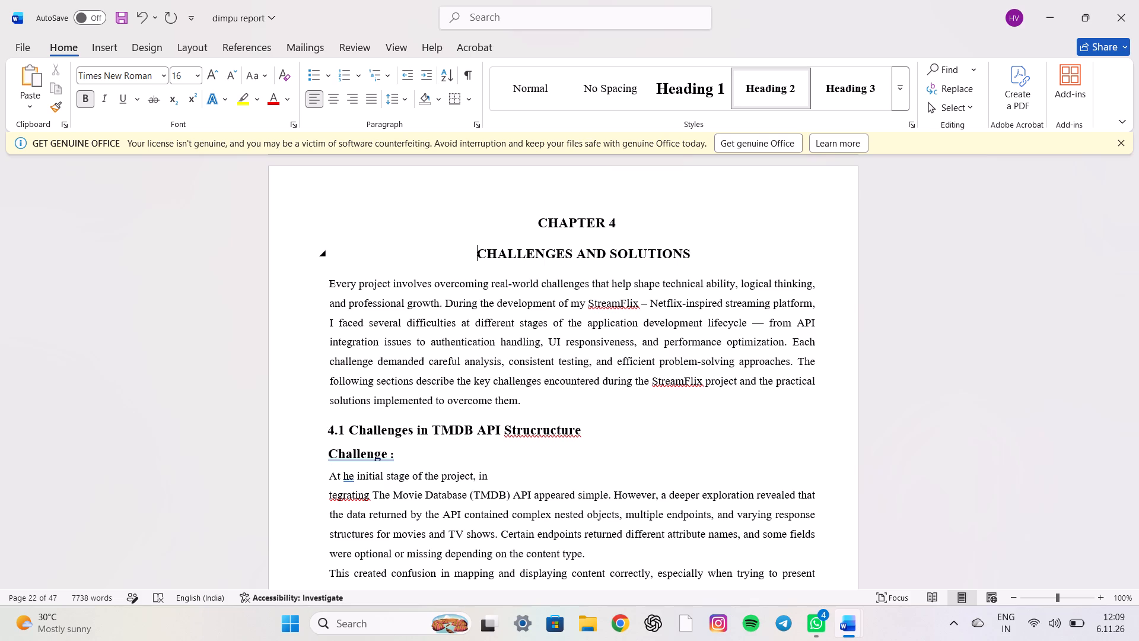
pyautogui.press('Down')
pyautogui.press('Down')
pyautogui.press('Down')
pyautogui.press('Down')
pyautogui.press('Down')
pyautogui.press('Down')
pyautogui.press('Down')
pyautogui.press('Down')
pyautogui.press('Down')
pyautogui.press('Down')
pyautogui.press('Down')
pyautogui.press('Down')
pyautogui.press('Down')
pyautogui.press('Down')
pyautogui.press('Down')
pyautogui.press('Down')
pyautogui.press('Down')
pyautogui.press('Down')
pyautogui.press('Down')
pyautogui.press('Down')
pyautogui.press('Down')
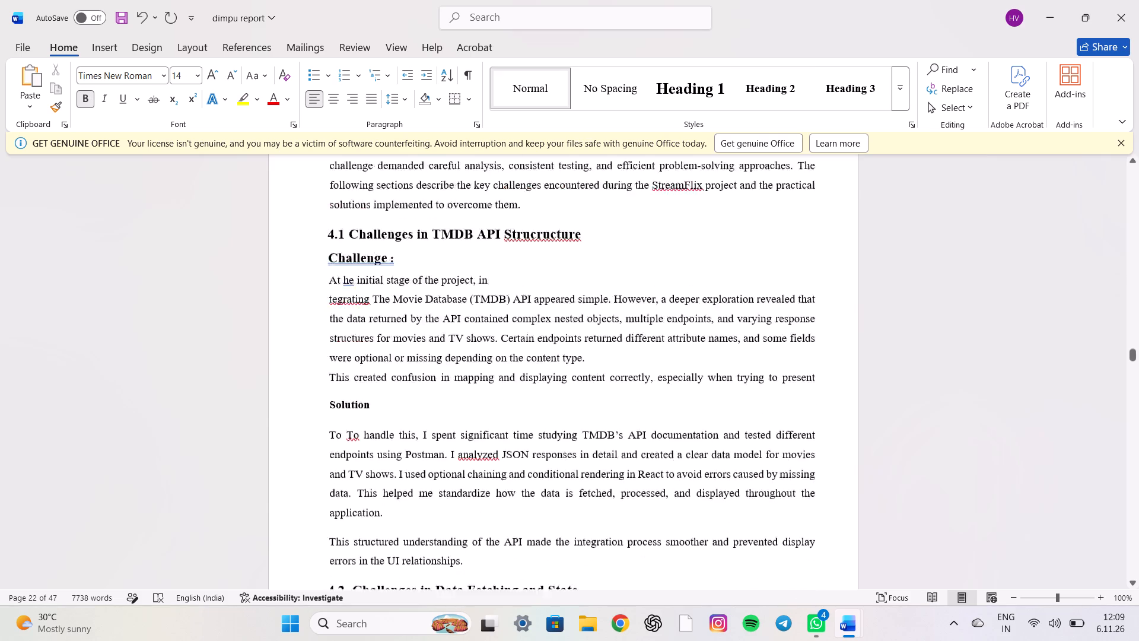
pyautogui.press('Down')
pyautogui.press('Down')
pyautogui.press('Down')
pyautogui.press('Down')
pyautogui.press('Down')
pyautogui.press('Down')
pyautogui.press('Down')
pyautogui.press('Down')
pyautogui.press('Down')
pyautogui.press('Down')
pyautogui.press('Down')
pyautogui.press('Down')
pyautogui.press('Down')
pyautogui.press('Down')
pyautogui.press('Down')
pyautogui.press('Down')
pyautogui.press('Down')
pyautogui.press('Down')
pyautogui.press('Down')
pyautogui.press('Down')
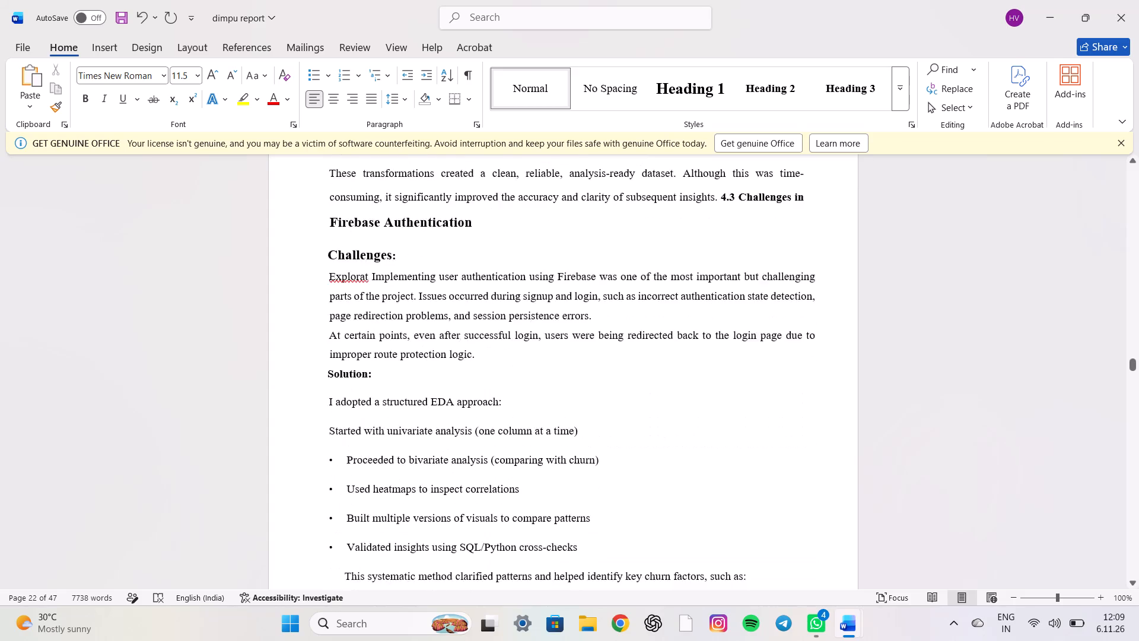
pyautogui.press('Down')
pyautogui.press('Down')
pyautogui.press('Down')
pyautogui.press('Down')
pyautogui.press('Down')
pyautogui.press('Down')
pyautogui.press('Down')
pyautogui.press('Down')
pyautogui.press('Down')
pyautogui.press('Down')
pyautogui.press('Down')
pyautogui.press('Down')
pyautogui.press('Down')
pyautogui.press('Down')
pyautogui.press('Down')
pyautogui.press('Down')
pyautogui.press('Down')
pyautogui.press('Down')
pyautogui.press('Down')
pyautogui.press('Down')
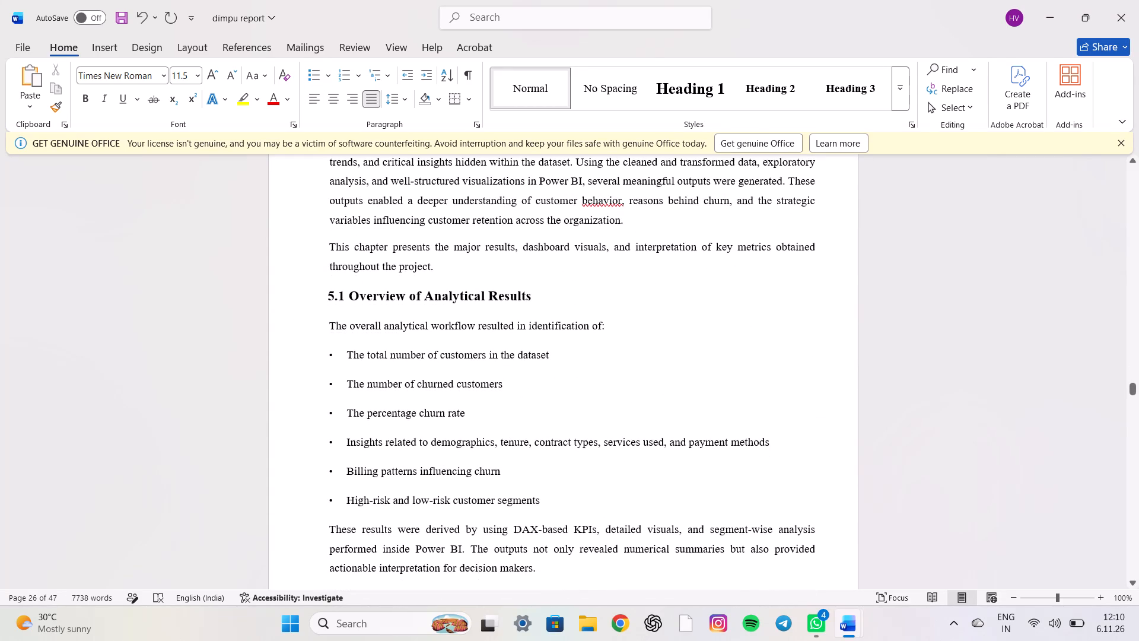
pyautogui.press('Up')
pyautogui.press('Up')
pyautogui.press('Up')
pyautogui.press('Up')
pyautogui.press('Up')
pyautogui.press('Up')
pyautogui.press('Up')
pyautogui.press('Up')
pyautogui.press('Up')
pyautogui.press('Up')
pyautogui.press('Up')
pyautogui.press('Up')
pyautogui.press('Up')
pyautogui.press('Up')
pyautogui.press('Up')
pyautogui.press('Up')
pyautogui.press('Up')
pyautogui.press('Up')
pyautogui.press('Up')
pyautogui.press('Up')
pyautogui.press('Up')
pyautogui.press('Up')
pyautogui.press('Up')
pyautogui.press('Up')
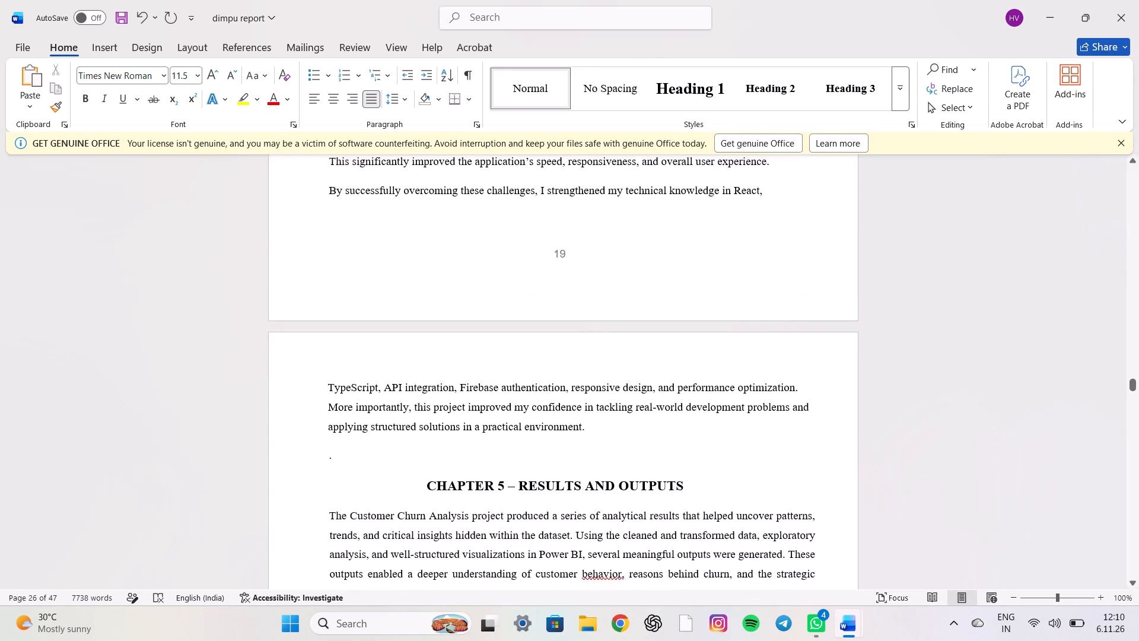
pyautogui.press('Up')
pyautogui.press('Up')
pyautogui.press('Up')
pyautogui.press('Up')
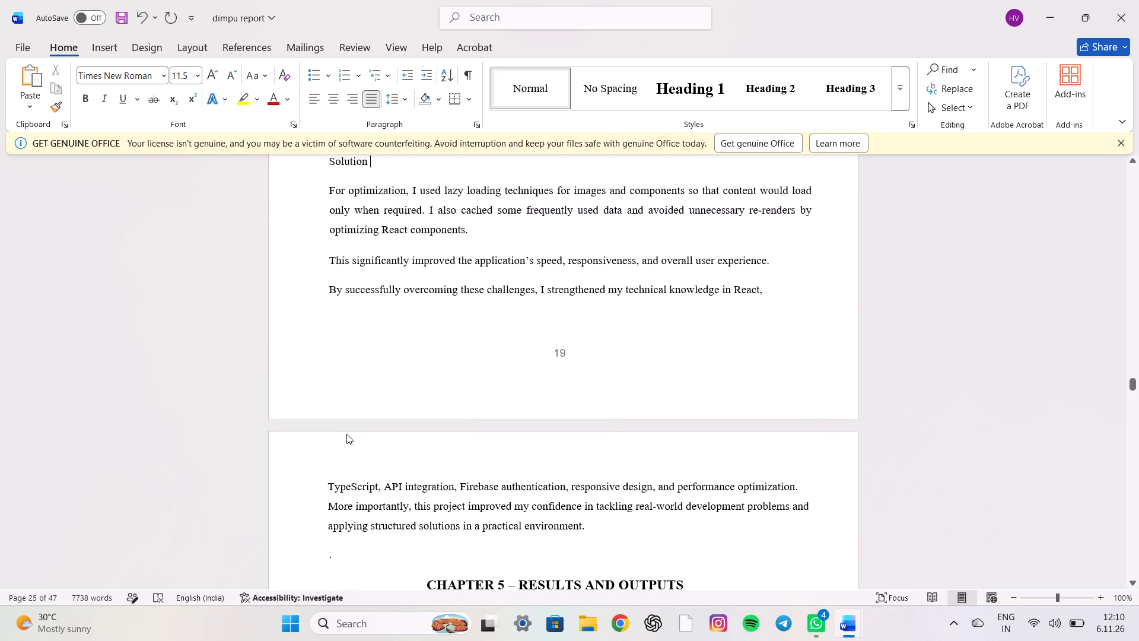
pyautogui.click(328, 474)
pyautogui.moveTo(328, 474); pyautogui.dragTo(496, 532)
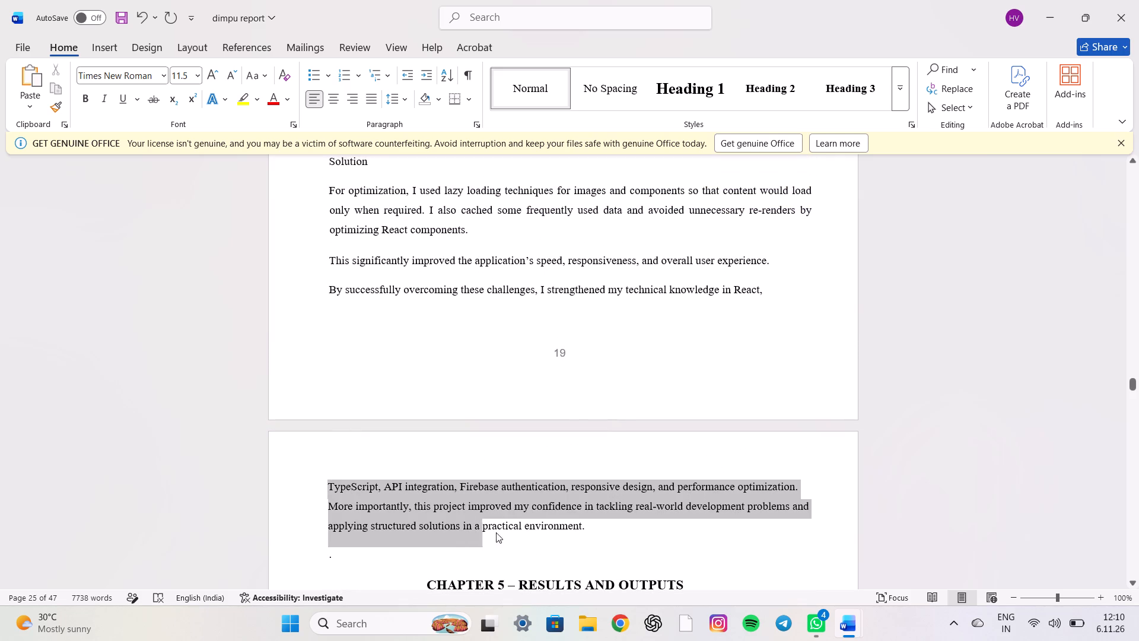
pyautogui.moveTo(496, 532); pyautogui.dragTo(565, 529)
pyautogui.press('BackSpace')
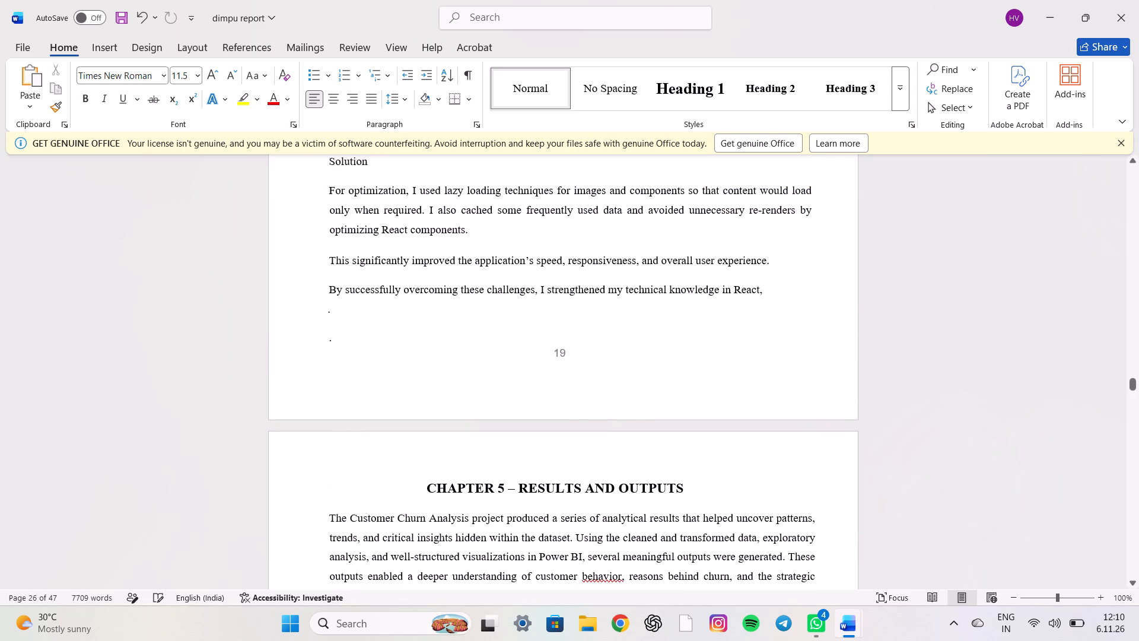
# Remove the dash from "CHAPTER 5 – RESULTS AND OUTPUTS" and move "RESULTS AND OUTPUTS" onto its own line.
pyautogui.click(519, 491)
pyautogui.press('BackSpace')
pyautogui.press('BackSpace')
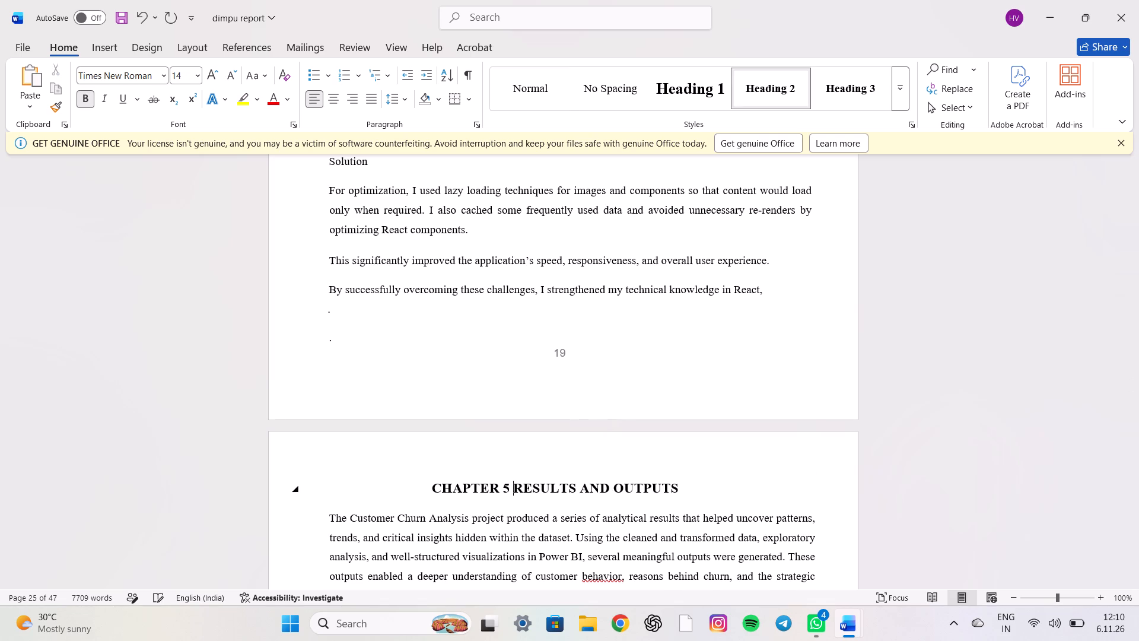
pyautogui.press('Return')
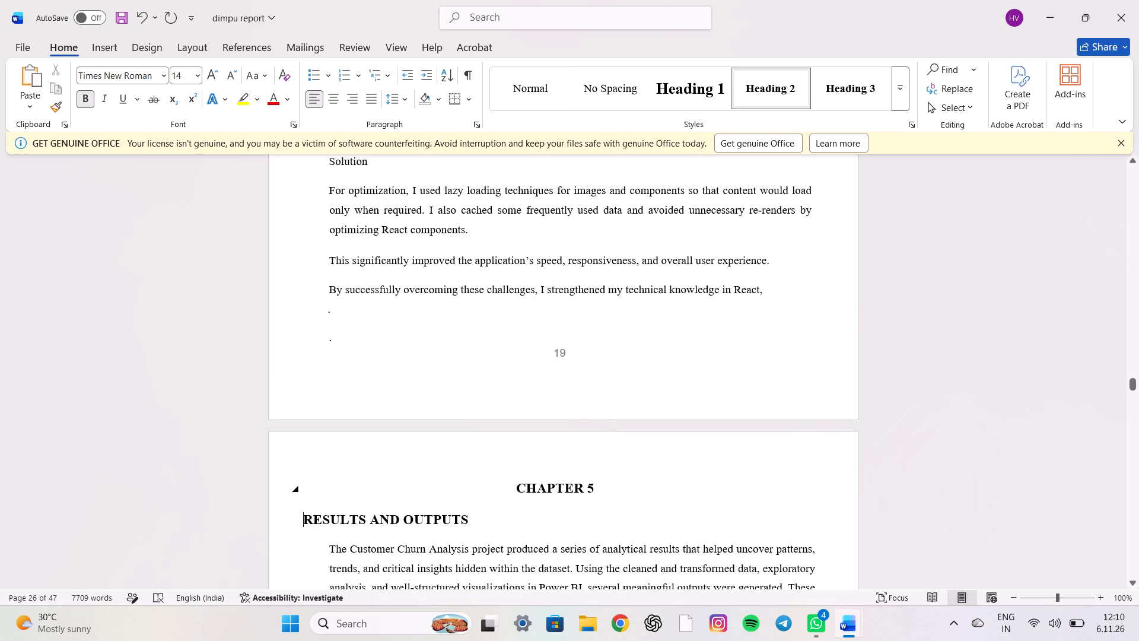
# Pad "RESULTS AND OUTPUTS" with leading spaces so it sits roughly centred beneath "CHAPTER 5".
pyautogui.press('space')
pyautogui.press('space')
pyautogui.press('space')
pyautogui.press('space')
pyautogui.press('space')
pyautogui.press('space')
pyautogui.press('space')
pyautogui.press('space')
pyautogui.press('space')
pyautogui.press('space')
pyautogui.press('space')
pyautogui.press('space')
pyautogui.press('space')
pyautogui.press('space')
pyautogui.press('space')
pyautogui.press('space')
pyautogui.press('space')
pyautogui.press('space')
pyautogui.press('space')
pyautogui.press('space')
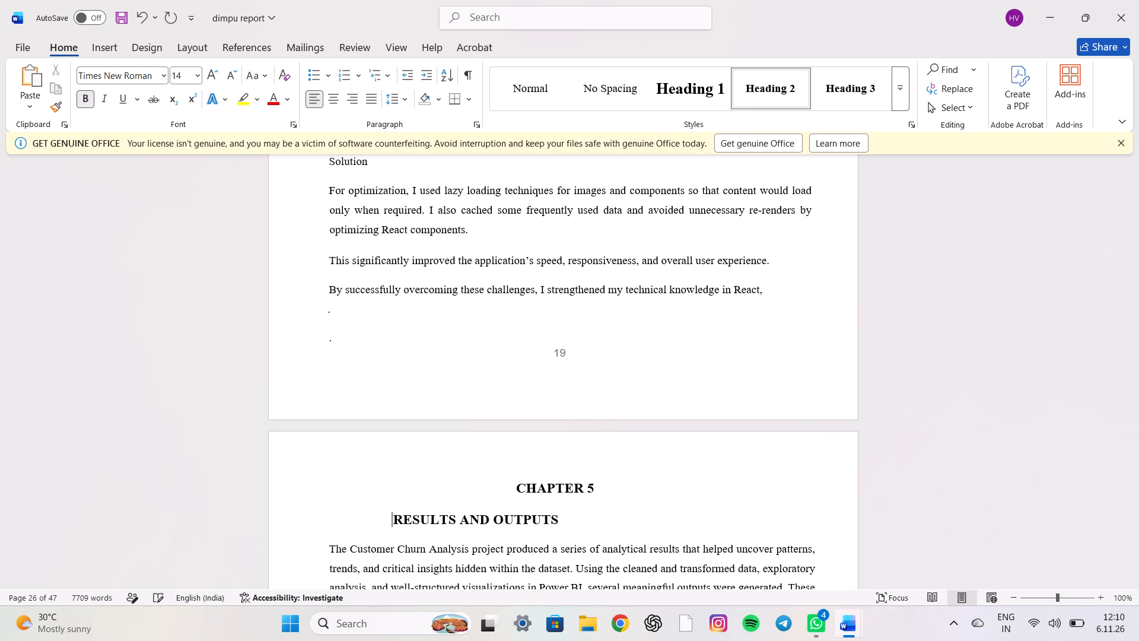
pyautogui.press('space')
pyautogui.press('space')
pyautogui.press('space')
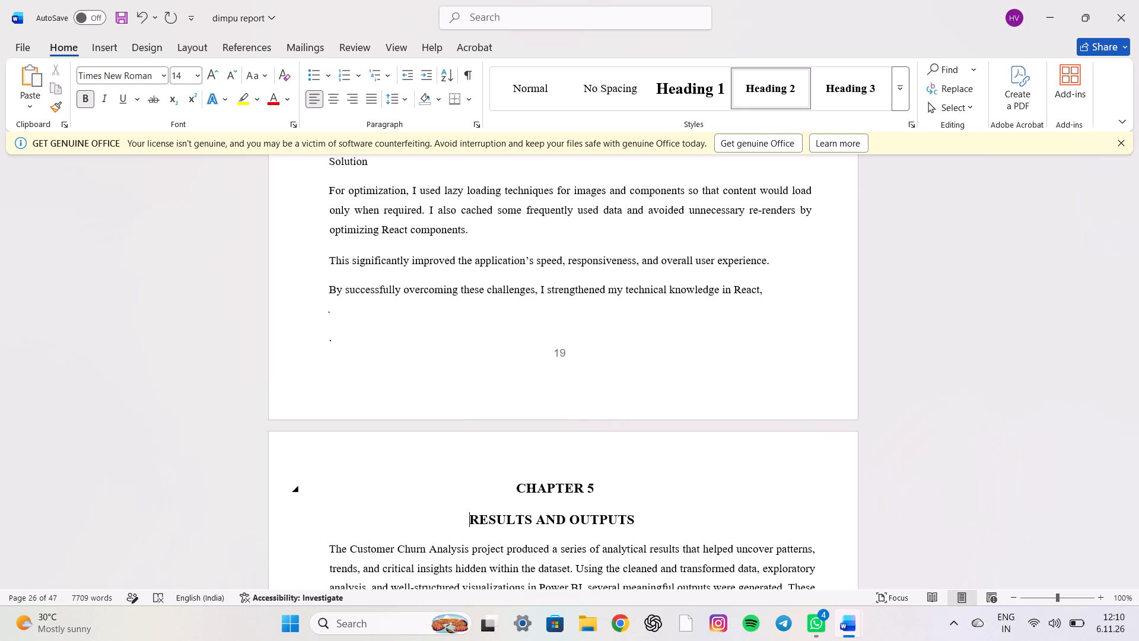
# Remove the dash from "CHAPTER 6 – CONCLUSION" and move "CONCLUSION" onto its own line.
pyautogui.scroll(-1, 501, 506)
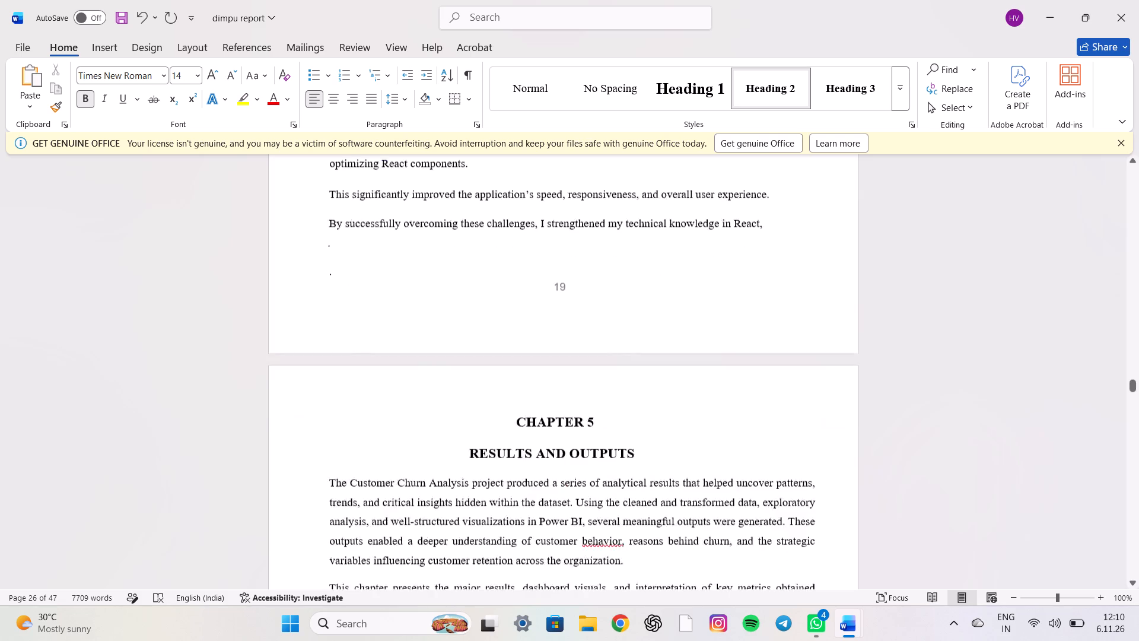
pyautogui.scroll(-4, 501, 506)
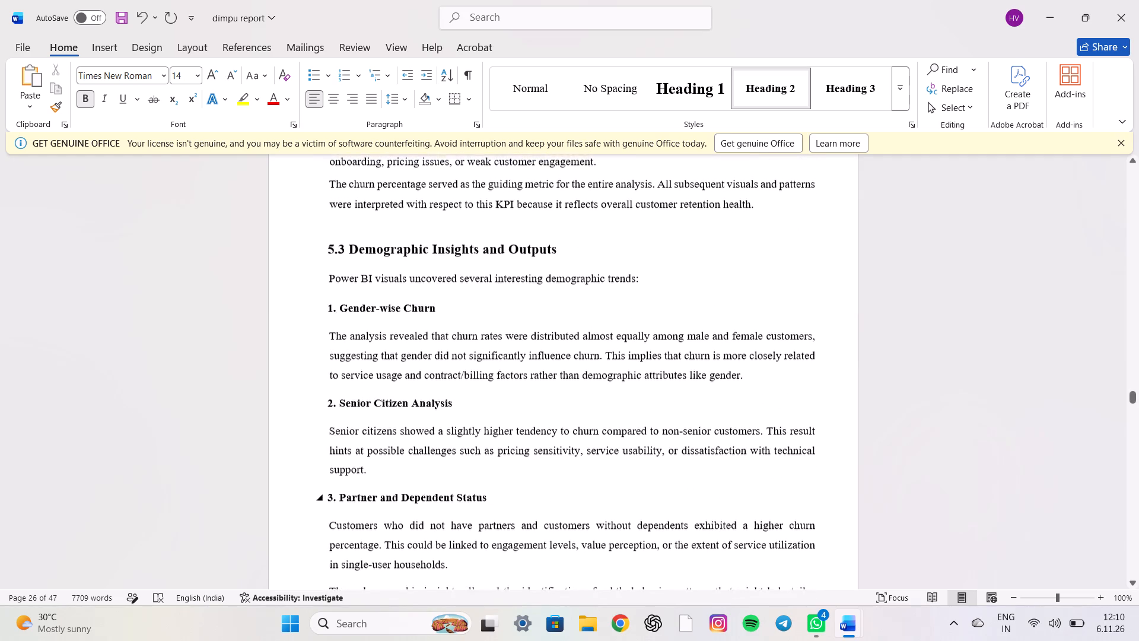
pyautogui.scroll(-3, 501, 506)
pyautogui.press('Down')
pyautogui.press('Down')
pyautogui.press('Down')
pyautogui.press('Down')
pyautogui.press('Down')
pyautogui.press('Down')
pyautogui.press('Down')
pyautogui.press('Down')
pyautogui.press('Down')
pyautogui.press('Down')
pyautogui.press('Down')
pyautogui.press('Down')
pyautogui.press('Down')
pyautogui.press('Down')
pyautogui.press('Down')
pyautogui.press('Down')
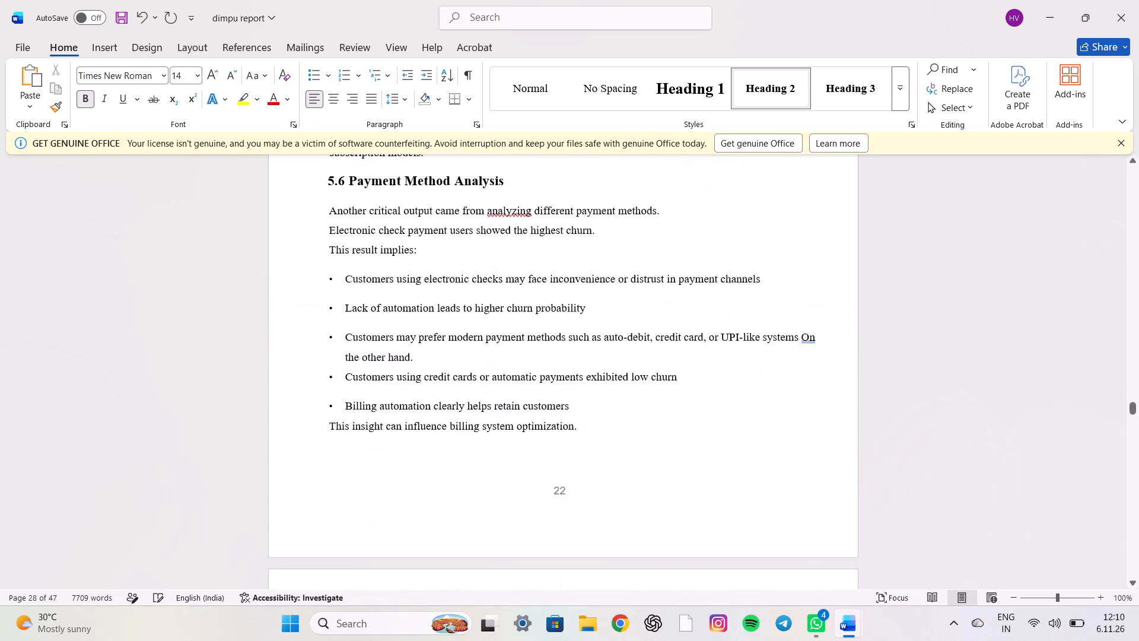
pyautogui.press('Down')
pyautogui.press('Down')
pyautogui.press('Down')
pyautogui.press('Down')
pyautogui.press('Down')
pyautogui.press('Down')
pyautogui.press('Down')
pyautogui.press('Down')
pyautogui.press('Down')
pyautogui.press('Down')
pyautogui.press('Down')
pyautogui.press('Down')
pyautogui.press('Down')
pyautogui.press('Down')
pyautogui.press('Down')
pyautogui.press('Down')
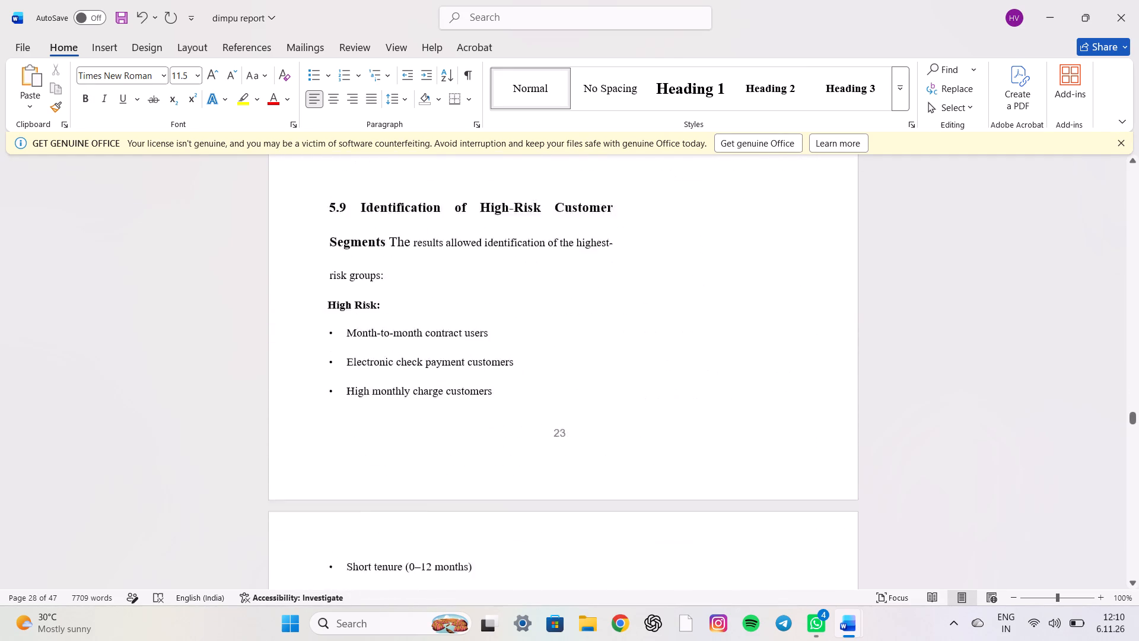
pyautogui.press('Down')
pyautogui.press('Down')
pyautogui.press('Down')
pyautogui.press('Down')
pyautogui.press('Down')
pyautogui.press('Down')
pyautogui.press('Down')
pyautogui.press('Down')
pyautogui.press('Down')
pyautogui.press('Down')
pyautogui.press('Down')
pyautogui.press('Down')
pyautogui.press('Down')
pyautogui.press('Down')
pyautogui.press('Down')
pyautogui.press('Down')
pyautogui.press('Down')
pyautogui.press('Down')
pyautogui.press('Down')
pyautogui.press('Down')
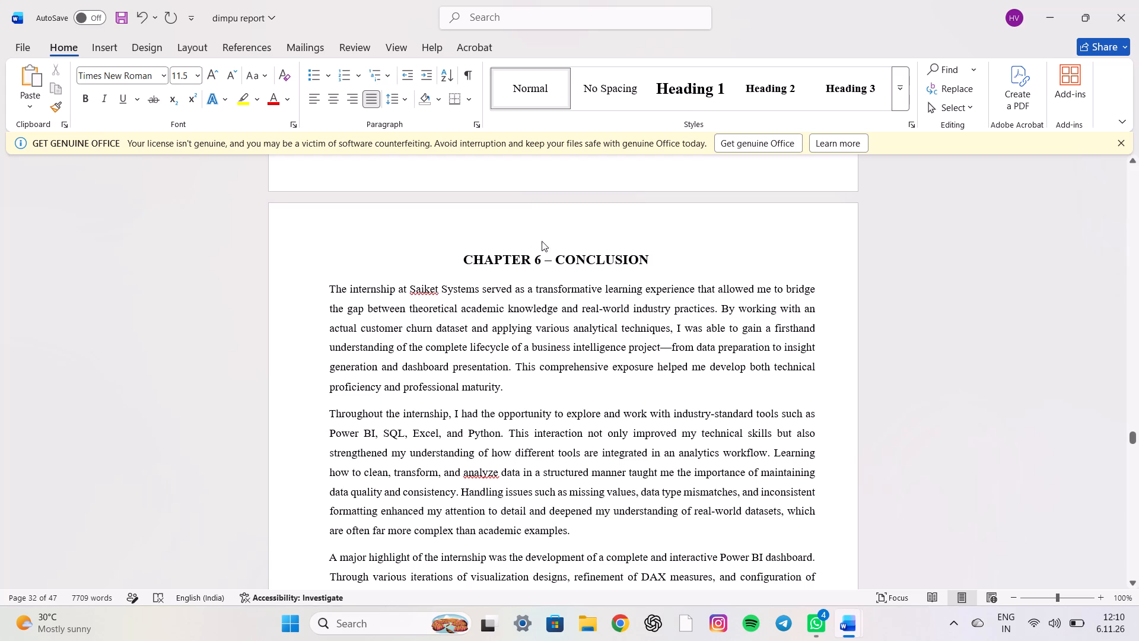
pyautogui.click(551, 254)
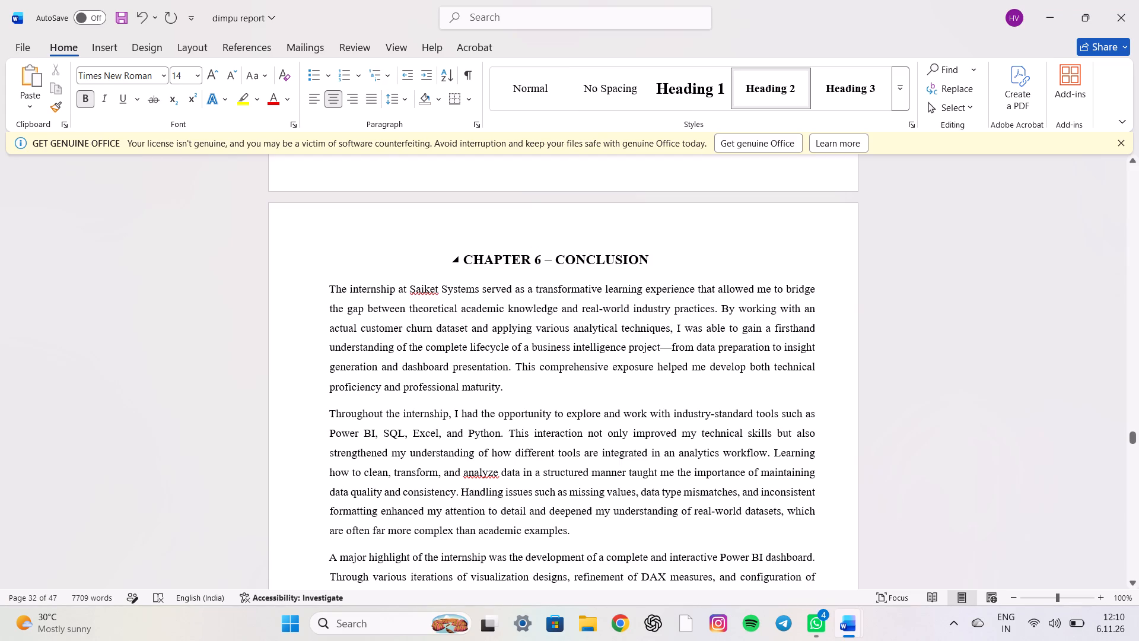
pyautogui.press('BackSpace')
pyautogui.press('Return')
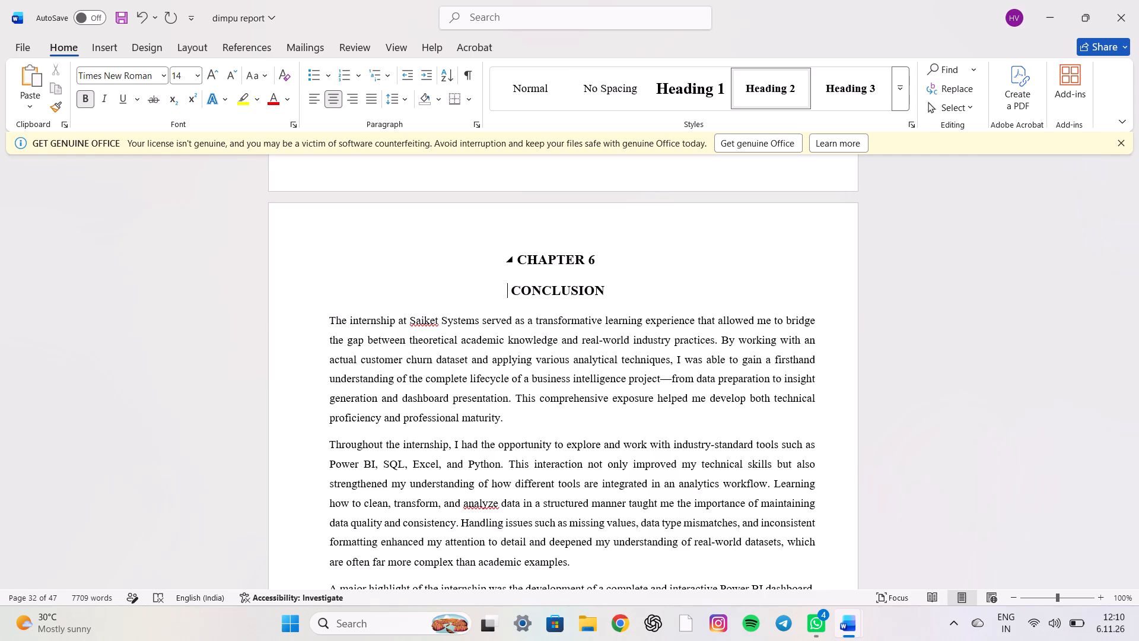
# Clear the centring of "CONCLUSION" and pad it with leading spaces so it sits roughly centred beneath "CHAPTER 6".
pyautogui.press('BackSpace')
pyautogui.press('space')
pyautogui.press('space')
pyautogui.press('space')
pyautogui.press('space')
pyautogui.press('space')
pyautogui.press('space')
pyautogui.press('space')
pyautogui.press('space')
pyautogui.press('space')
pyautogui.press('space')
pyautogui.press('space')
pyautogui.press('space')
pyautogui.press('space')
pyautogui.press('space')
pyautogui.press('space')
pyautogui.press('space')
pyautogui.press('space')
pyautogui.press('space')
pyautogui.press('space')
pyautogui.press('space')
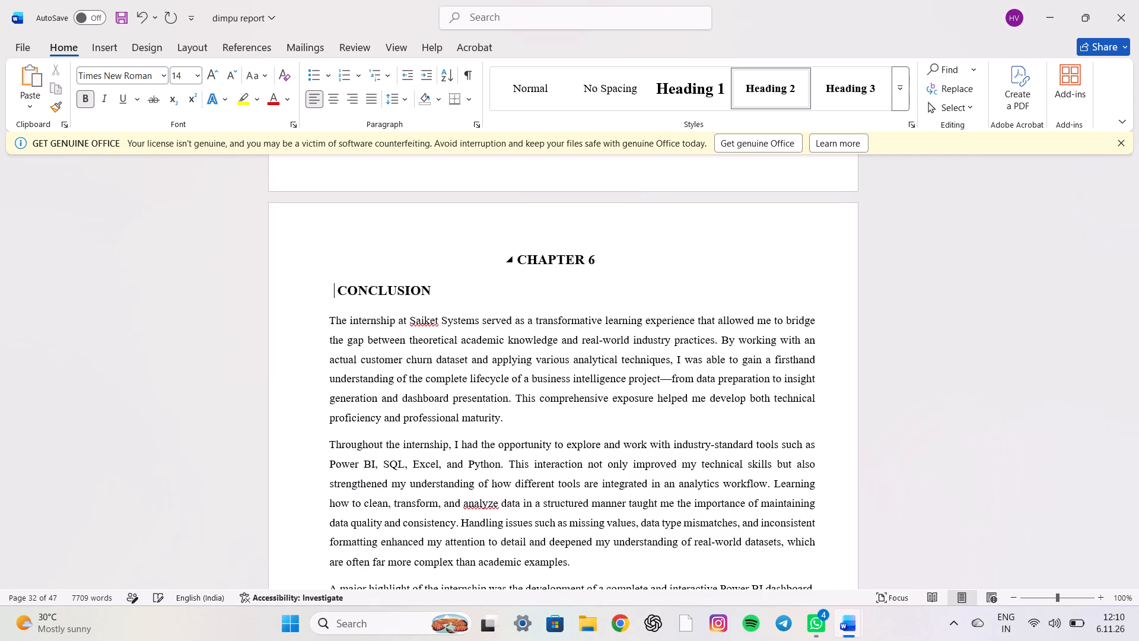
pyautogui.press('space')
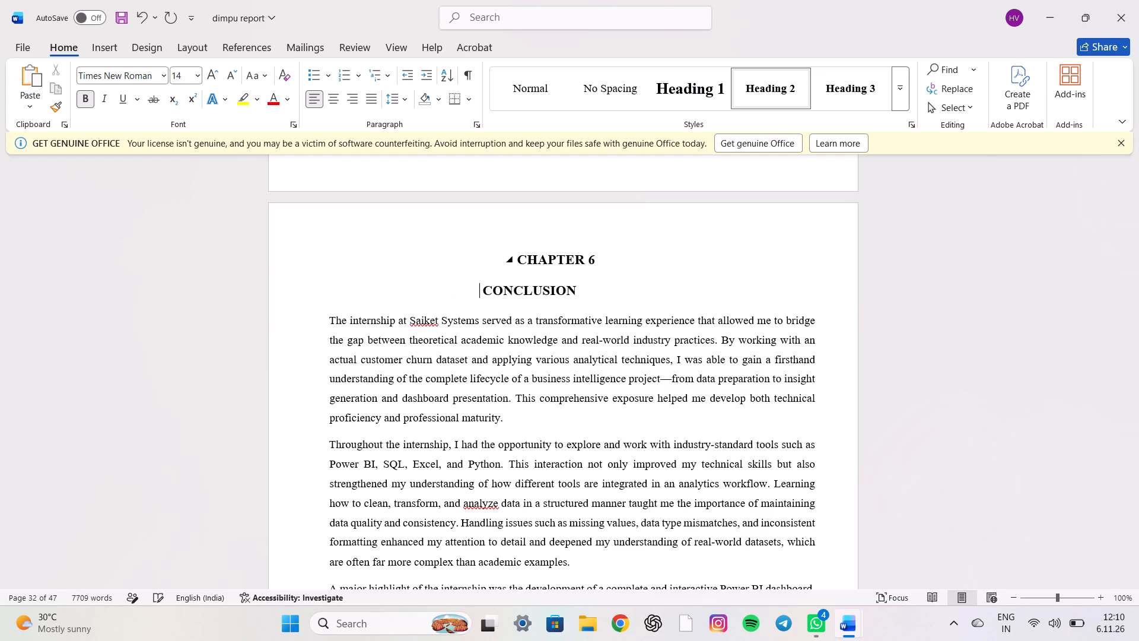
pyautogui.press('space')
pyautogui.press('space')
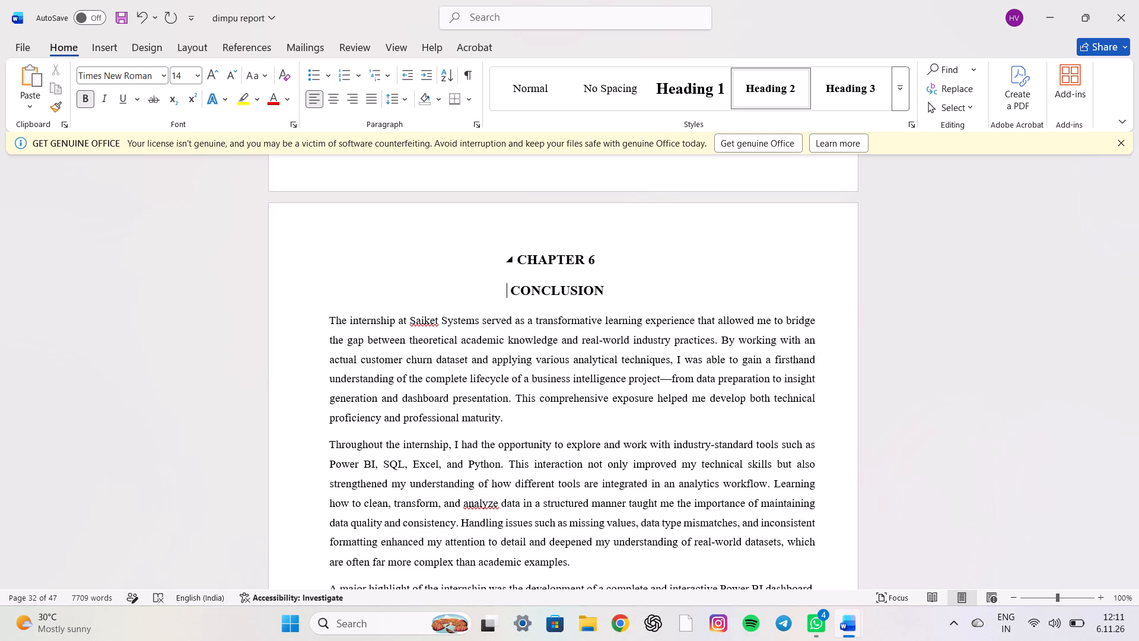
# Remove the dash from "CHAPTER 7 – REFERENCES" and move "REFERENCES" onto its own line.
pyautogui.press('Down')
pyautogui.press('Down')
pyautogui.press('Down')
pyautogui.press('Down')
pyautogui.press('Down')
pyautogui.press('Down')
pyautogui.press('Down')
pyautogui.press('Down')
pyautogui.press('Down')
pyautogui.press('Down')
pyautogui.press('Down')
pyautogui.press('Down')
pyautogui.press('Down')
pyautogui.press('Down')
pyautogui.press('Down')
pyautogui.press('Down')
pyautogui.press('Down')
pyautogui.press('Down')
pyautogui.press('Down')
pyautogui.press('Down')
pyautogui.press('Down')
pyautogui.press('Down')
pyautogui.press('Down')
pyautogui.press('Down')
pyautogui.press('Down')
pyautogui.press('Down')
pyautogui.press('Down')
pyautogui.press('Down')
pyautogui.press('Down')
pyautogui.press('Down')
pyautogui.press('Down')
pyautogui.press('Down')
pyautogui.press('Down')
pyautogui.press('Down')
pyautogui.press('Down')
pyautogui.press('Down')
pyautogui.press('Down')
pyautogui.press('Down')
pyautogui.press('Down')
pyautogui.press('Down')
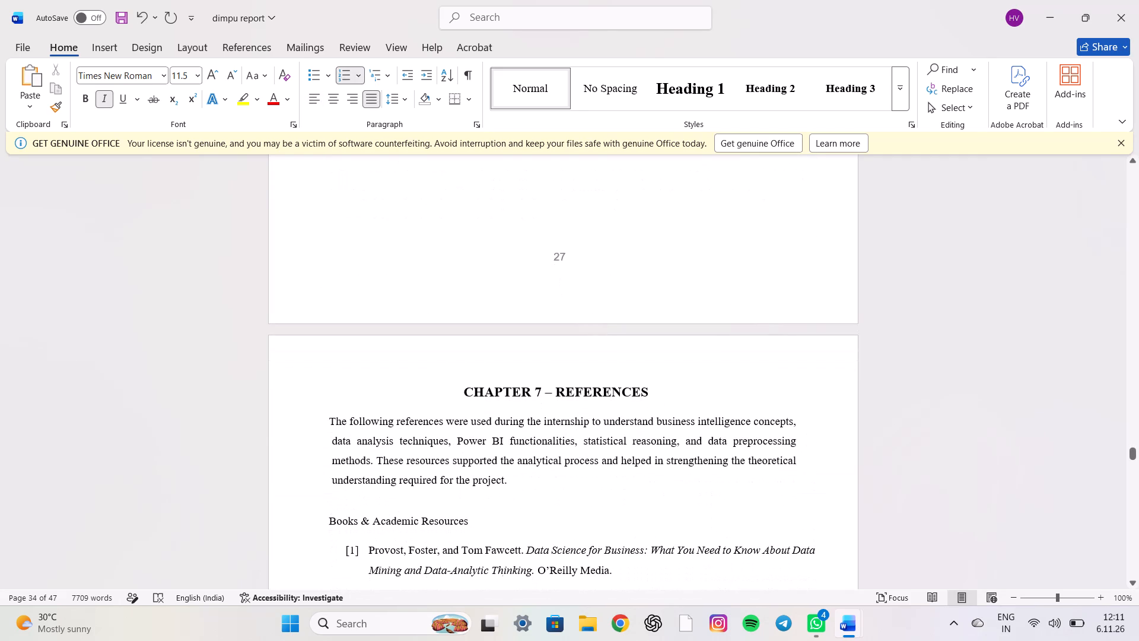
pyautogui.click(554, 389)
pyautogui.press('BackSpace')
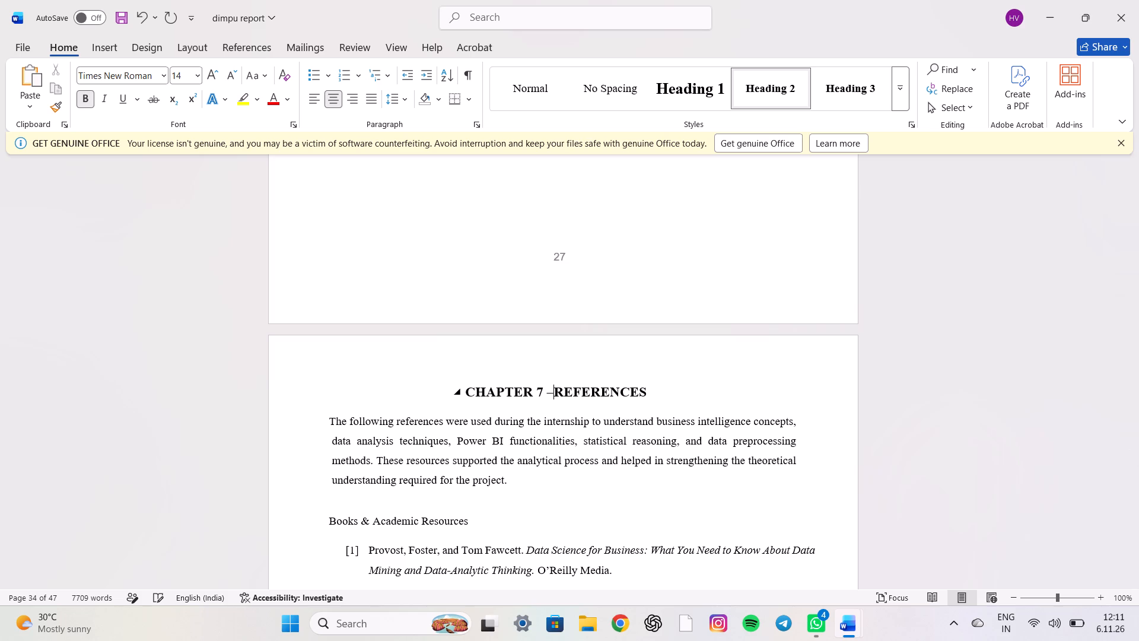
pyautogui.press('BackSpace')
pyautogui.press('Return')
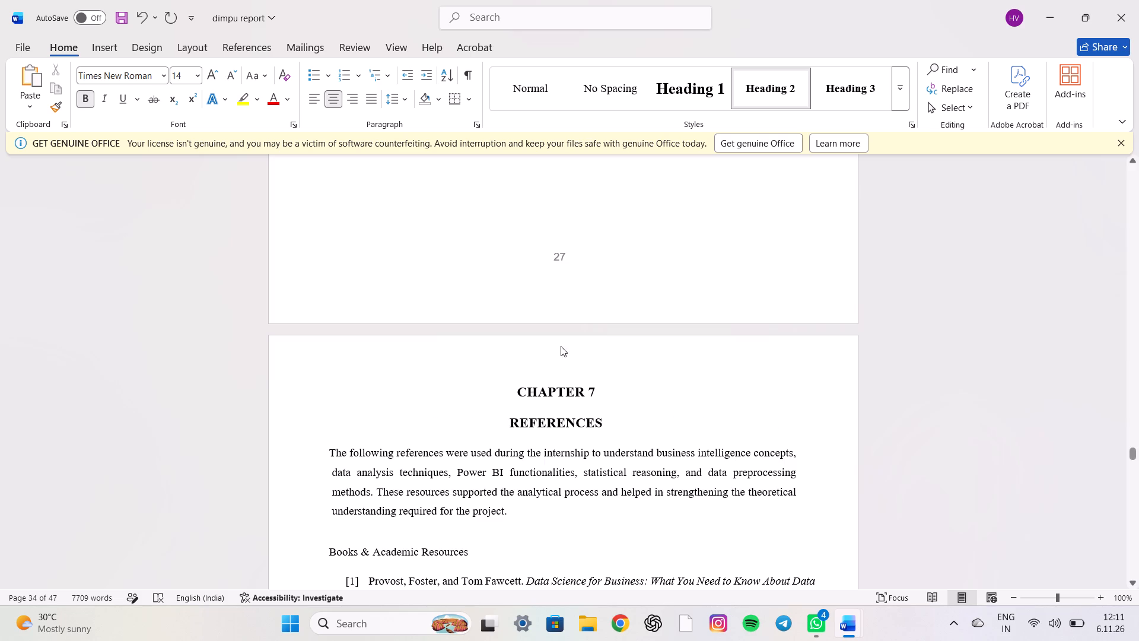
# Strip the heading formatting and page break ahead of "CHAPTER 7", joining it to the end of the Chapter 6 text.
pyautogui.click(519, 386)
pyautogui.press('BackSpace')
pyautogui.press('BackSpace')
pyautogui.press('BackSpace')
pyautogui.press('BackSpace')
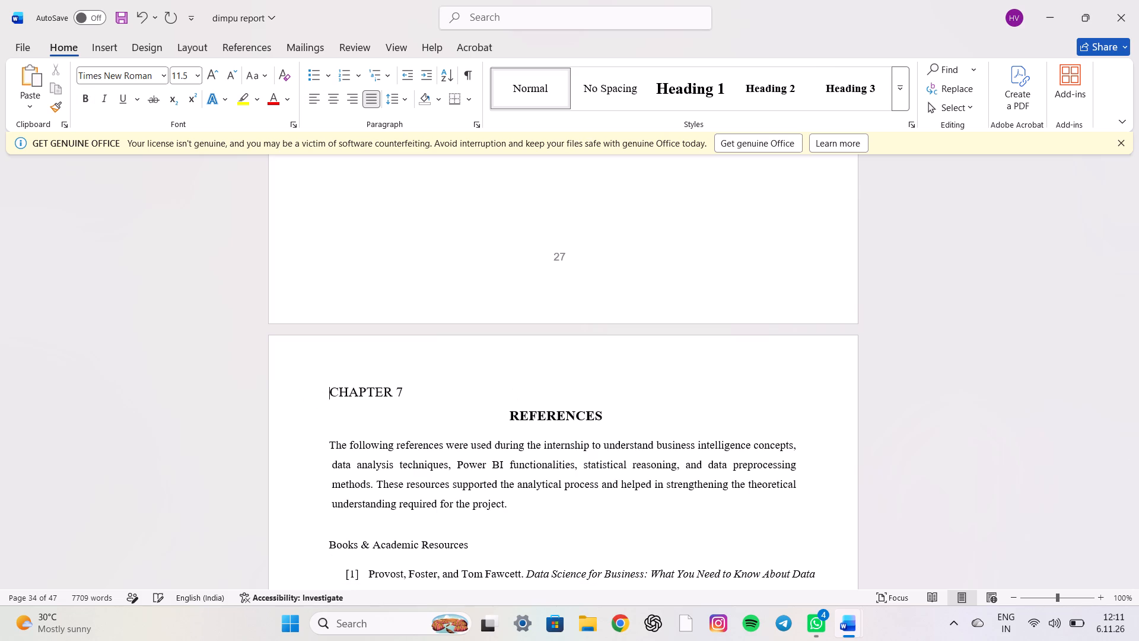
pyautogui.press('BackSpace')
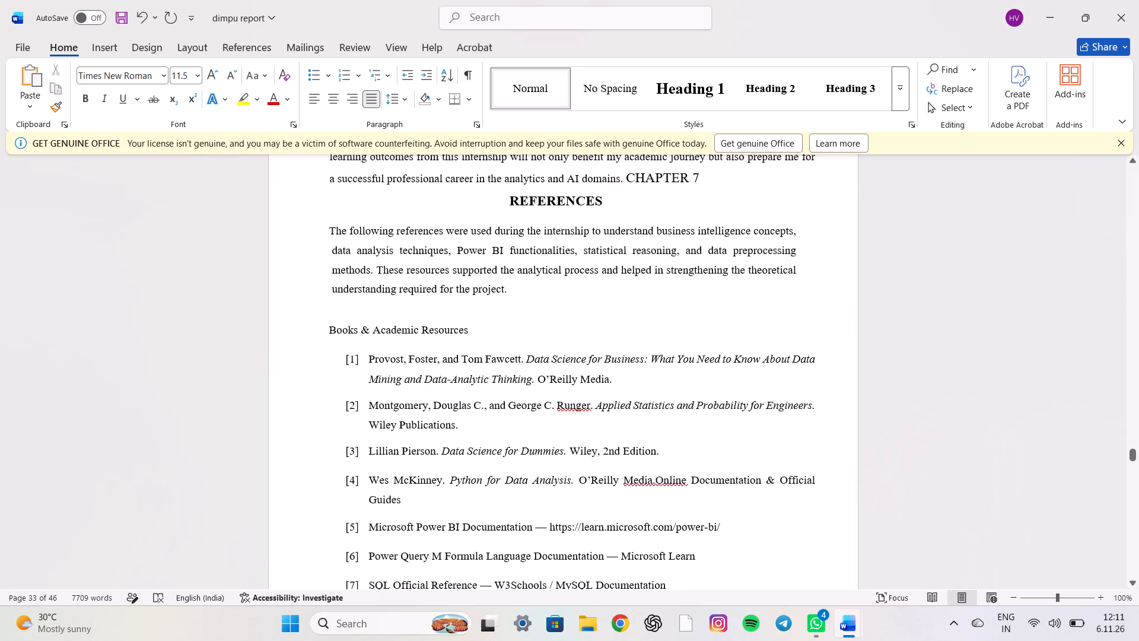
# Separate "CHAPTER 7" from the end of the Chapter 6 text, placing it on its own line after blank lines.
pyautogui.press('Return')
pyautogui.press('Return')
pyautogui.press('Return')
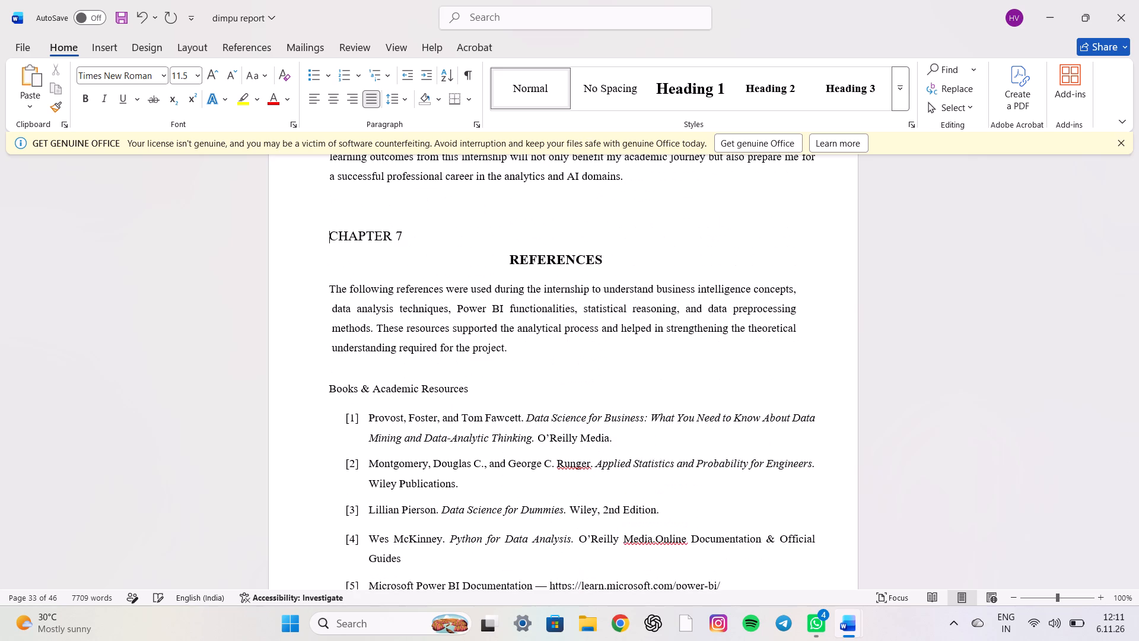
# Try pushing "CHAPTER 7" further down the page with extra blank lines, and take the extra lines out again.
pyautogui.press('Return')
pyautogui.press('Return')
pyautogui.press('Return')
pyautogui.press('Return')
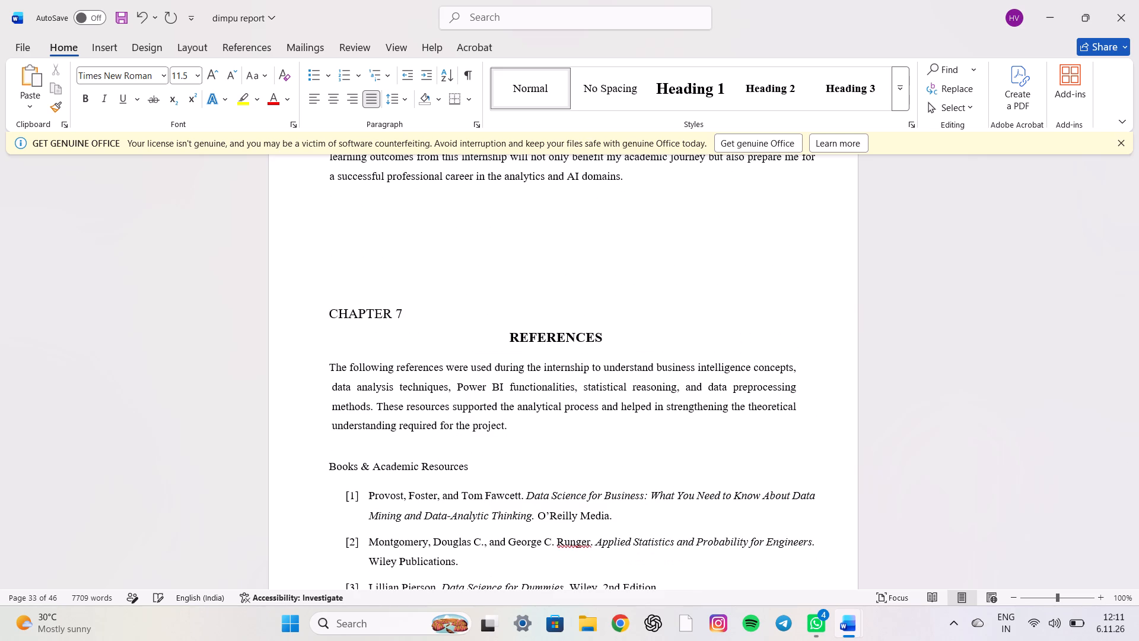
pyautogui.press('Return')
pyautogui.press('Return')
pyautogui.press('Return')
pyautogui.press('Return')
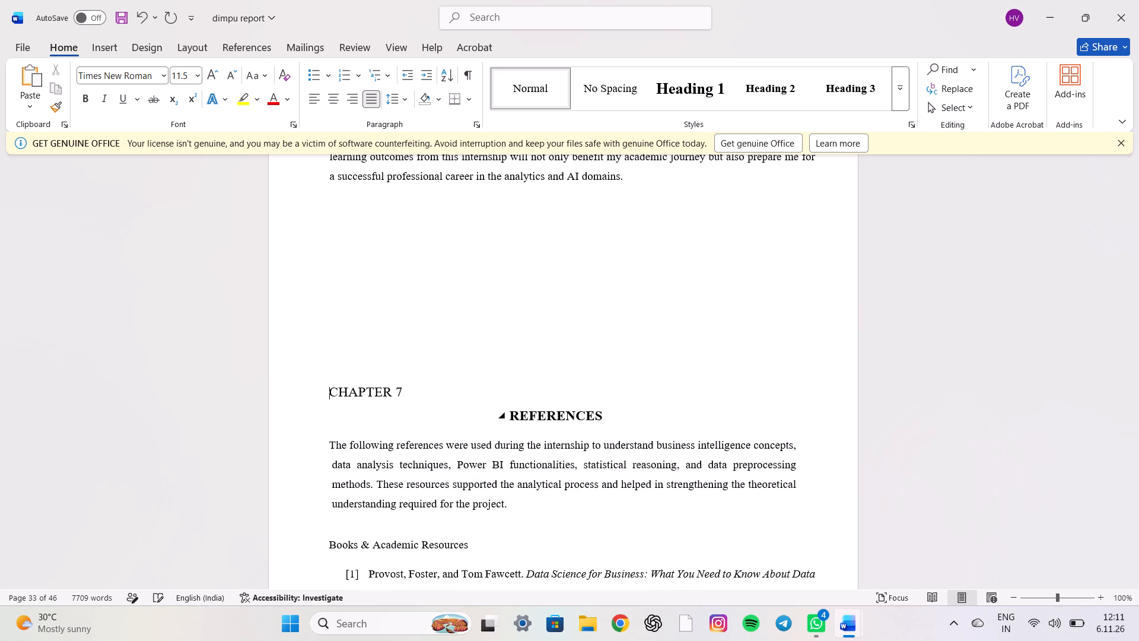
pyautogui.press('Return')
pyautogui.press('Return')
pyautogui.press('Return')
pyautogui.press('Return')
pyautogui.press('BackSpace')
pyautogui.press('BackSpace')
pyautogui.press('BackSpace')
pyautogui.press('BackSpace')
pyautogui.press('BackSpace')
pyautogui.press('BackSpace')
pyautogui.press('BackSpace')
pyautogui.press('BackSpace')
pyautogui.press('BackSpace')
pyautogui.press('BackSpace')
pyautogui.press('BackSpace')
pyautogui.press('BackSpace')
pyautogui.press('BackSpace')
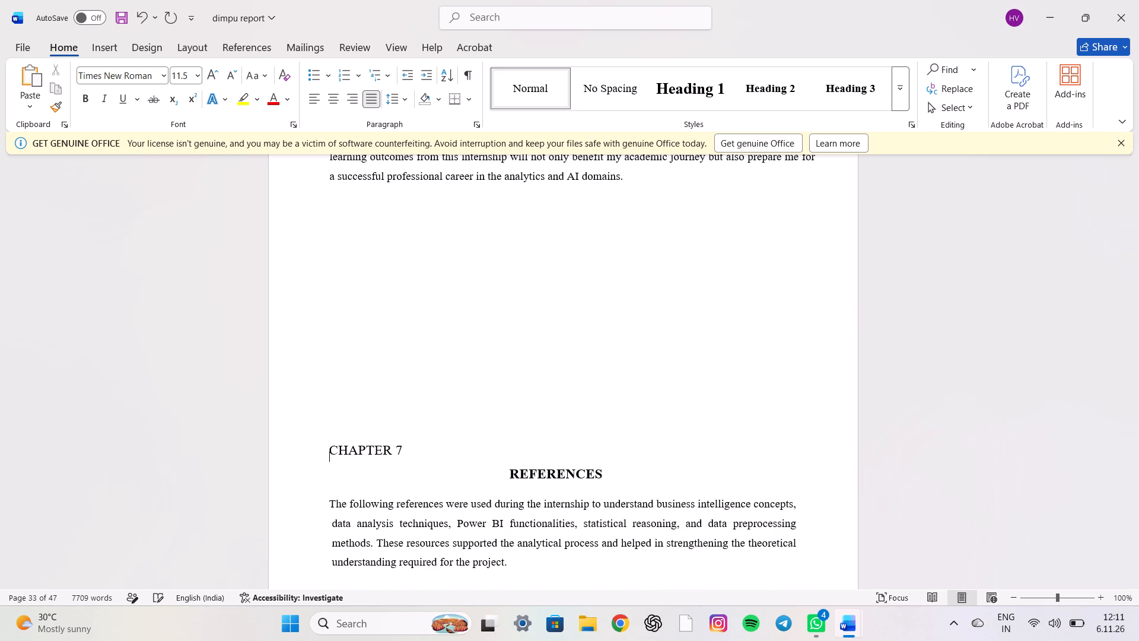
# Insert two empty numbered entries in the references list before the "Internal documents, team discussions" entry.
pyautogui.scroll(1, 519, 386)
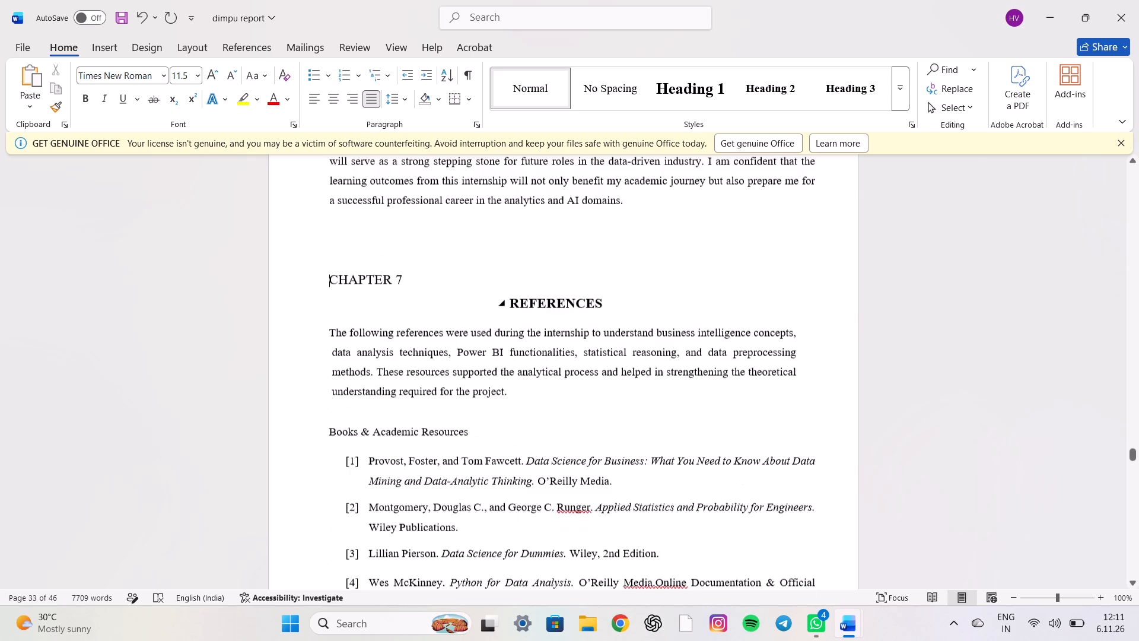
pyautogui.scroll(1, 519, 386)
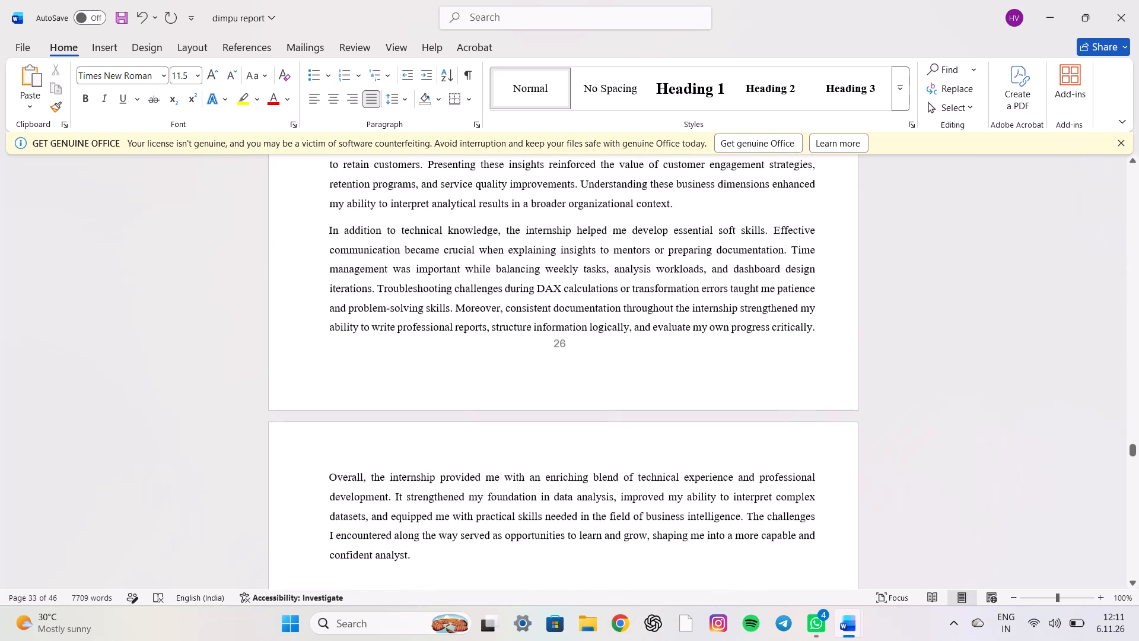
pyautogui.scroll(1, 519, 386)
pyautogui.scroll(-1, 519, 386)
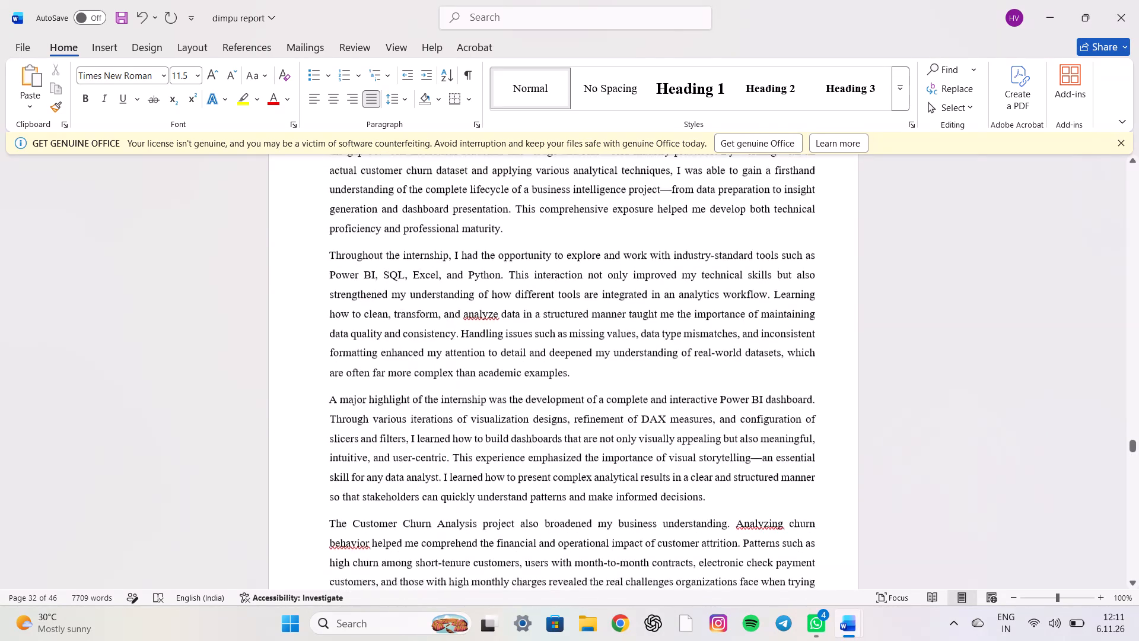
pyautogui.scroll(-1, 519, 386)
pyautogui.press('Down')
pyautogui.press('Down')
pyautogui.press('Down')
pyautogui.press('Down')
pyautogui.press('Down')
pyautogui.press('Down')
pyautogui.press('Down')
pyautogui.press('Down')
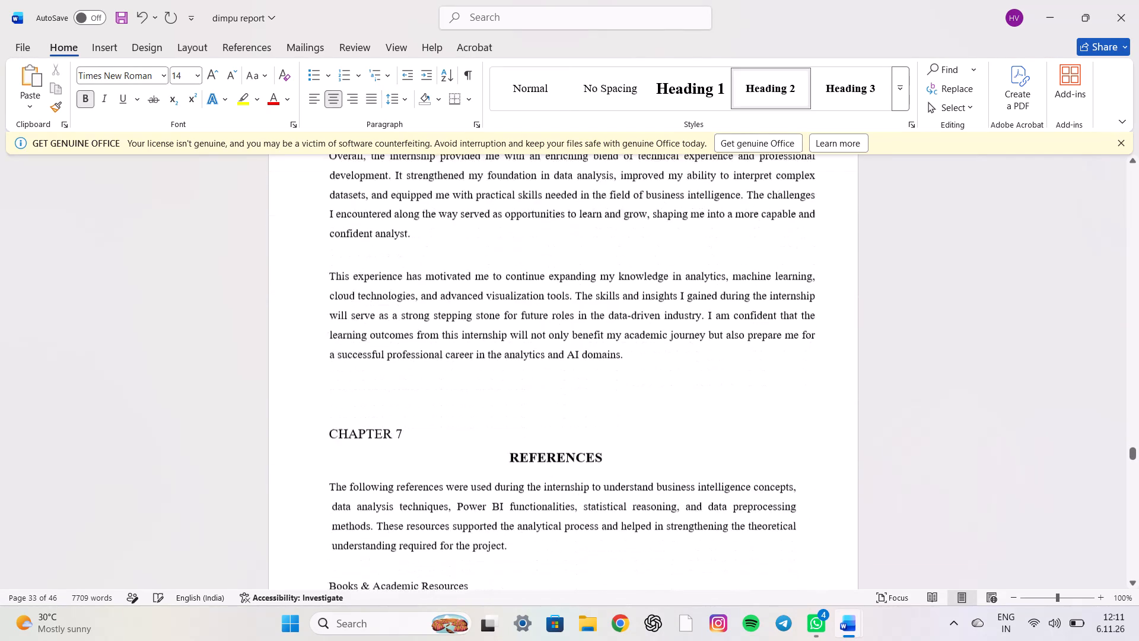
pyautogui.press('Down')
pyautogui.press('Down')
pyautogui.press('Down')
pyautogui.press('Down')
pyautogui.press('Down')
pyautogui.press('Down')
pyautogui.press('Down')
pyautogui.press('Down')
pyautogui.press('Down')
pyautogui.press('Down')
pyautogui.press('Down')
pyautogui.press('Down')
pyautogui.press('Down')
pyautogui.press('Down')
pyautogui.press('Down')
pyautogui.press('Down')
pyautogui.press('Down')
pyautogui.press('Down')
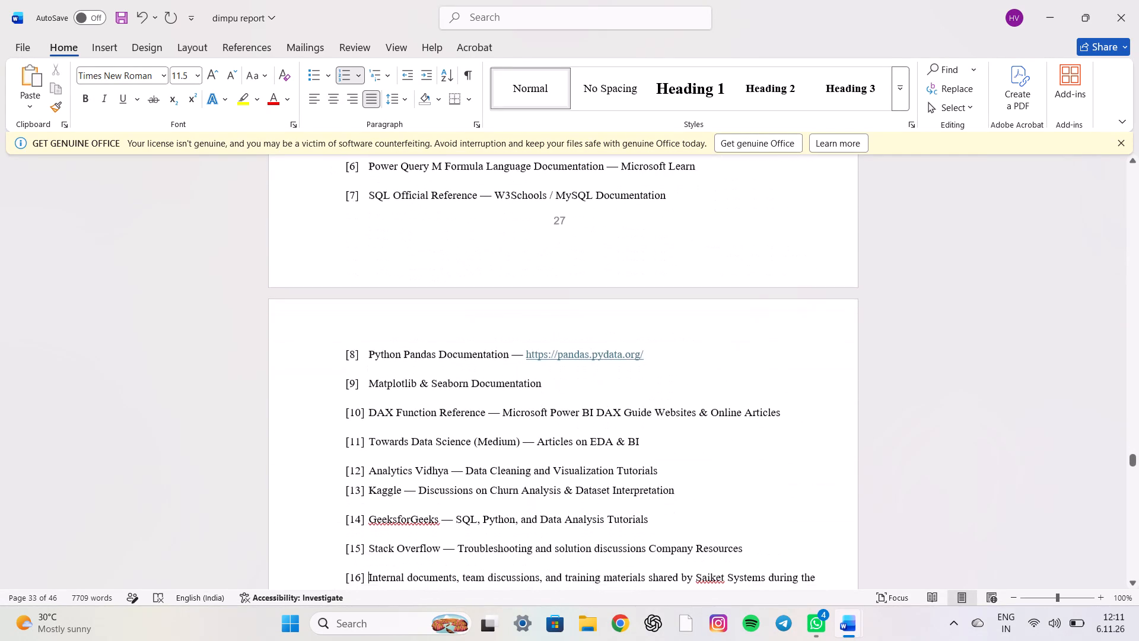
pyautogui.press('Return')
pyautogui.press('Return')
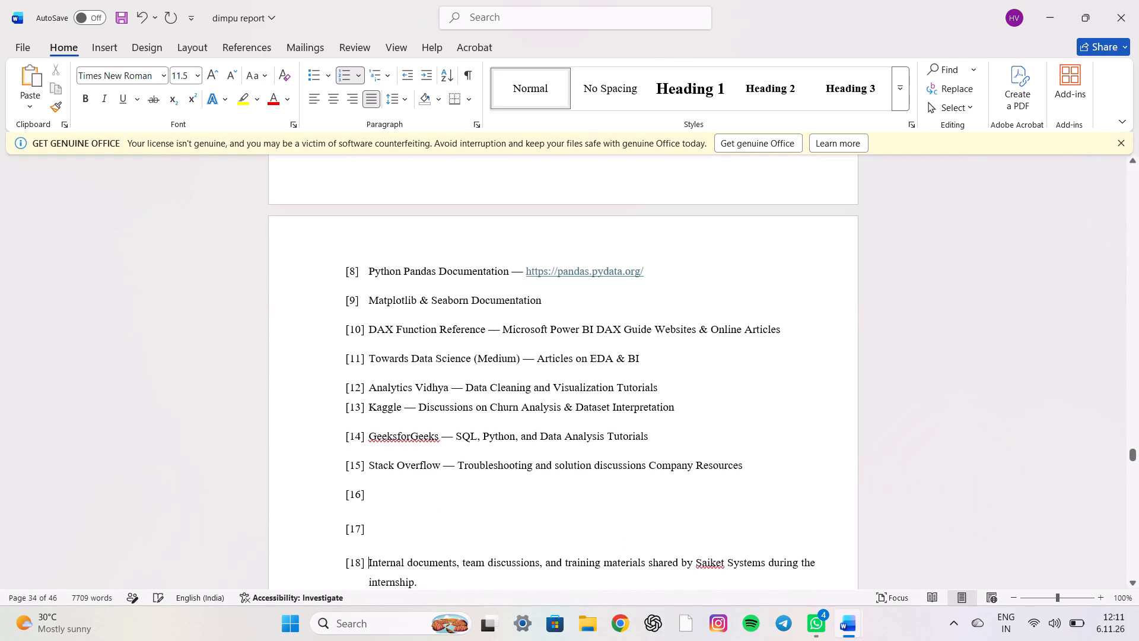
# Insert blank lines after the closing paragraph of Chapter 6 until "CHAPTER 7" moves onto the following page.
pyautogui.press('Up')
pyautogui.press('Up')
pyautogui.press('Up')
pyautogui.press('Up')
pyautogui.press('Up')
pyautogui.press('Up')
pyautogui.press('Up')
pyautogui.press('Up')
pyautogui.press('Up')
pyautogui.press('Up')
pyautogui.press('Up')
pyautogui.press('Up')
pyautogui.press('Up')
pyautogui.press('Up')
pyautogui.press('Up')
pyautogui.press('Up')
pyautogui.press('Up')
pyautogui.press('Up')
pyautogui.press('Up')
pyautogui.press('Up')
pyautogui.press('Up')
pyautogui.press('Up')
pyautogui.press('Up')
pyautogui.press('Up')
pyautogui.press('Up')
pyautogui.press('Up')
pyautogui.press('Up')
pyautogui.press('Up')
pyautogui.press('Up')
pyautogui.press('Up')
pyautogui.press('Up')
pyautogui.press('Up')
pyautogui.press('Up')
pyautogui.press('Up')
pyautogui.press('Up')
pyautogui.press('Up')
pyautogui.press('Up')
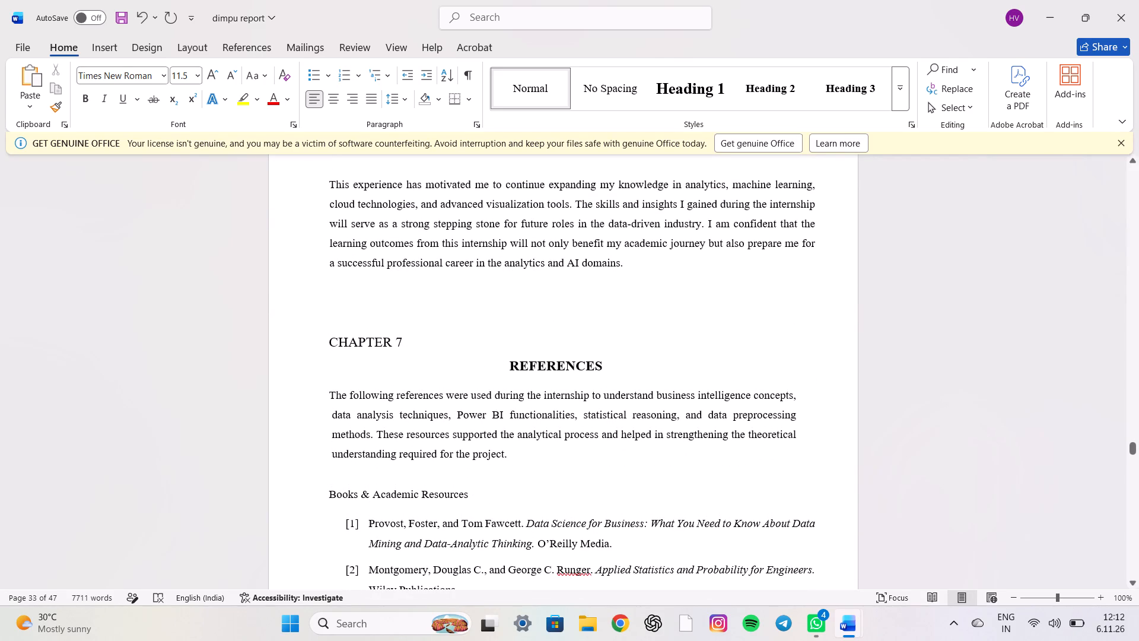
pyautogui.click(632, 264)
pyautogui.press('Return')
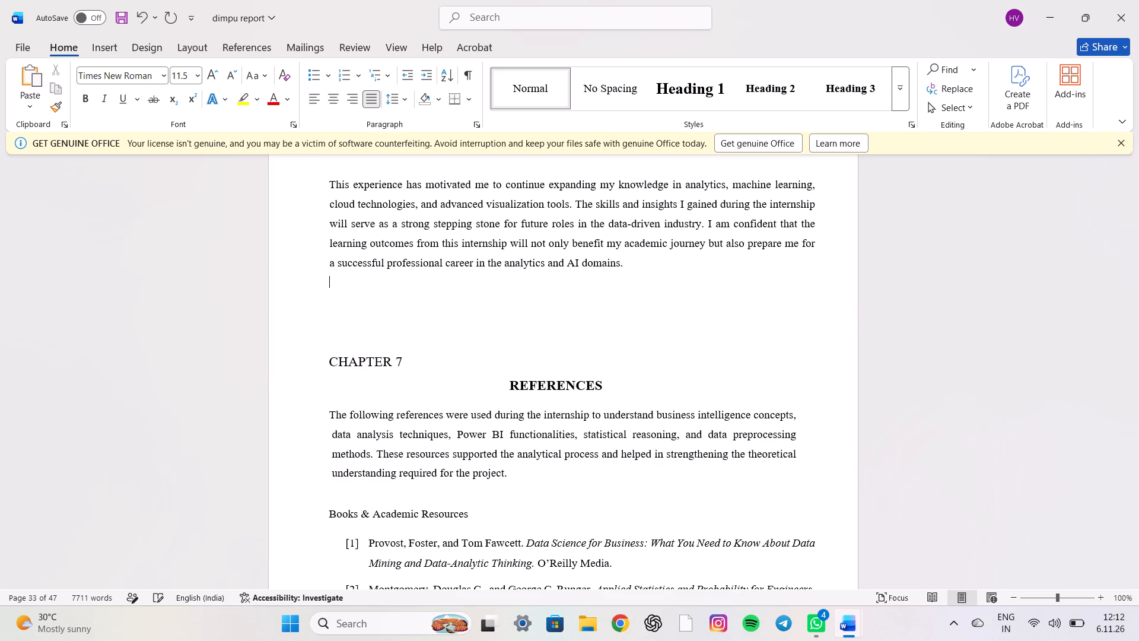
pyautogui.press('Return')
pyautogui.press('Return')
pyautogui.press('Return')
pyautogui.press('Return')
pyautogui.press('Return')
pyautogui.press('Return')
pyautogui.press('Return')
pyautogui.press('Return')
pyautogui.press('Return')
pyautogui.press('Return')
pyautogui.press('Return')
pyautogui.press('Return')
pyautogui.press('Return')
pyautogui.press('Return')
pyautogui.press('Return')
pyautogui.press('Return')
pyautogui.press('Return')
pyautogui.press('Return')
pyautogui.press('Return')
pyautogui.press('Return')
pyautogui.press('Return')
pyautogui.press('Return')
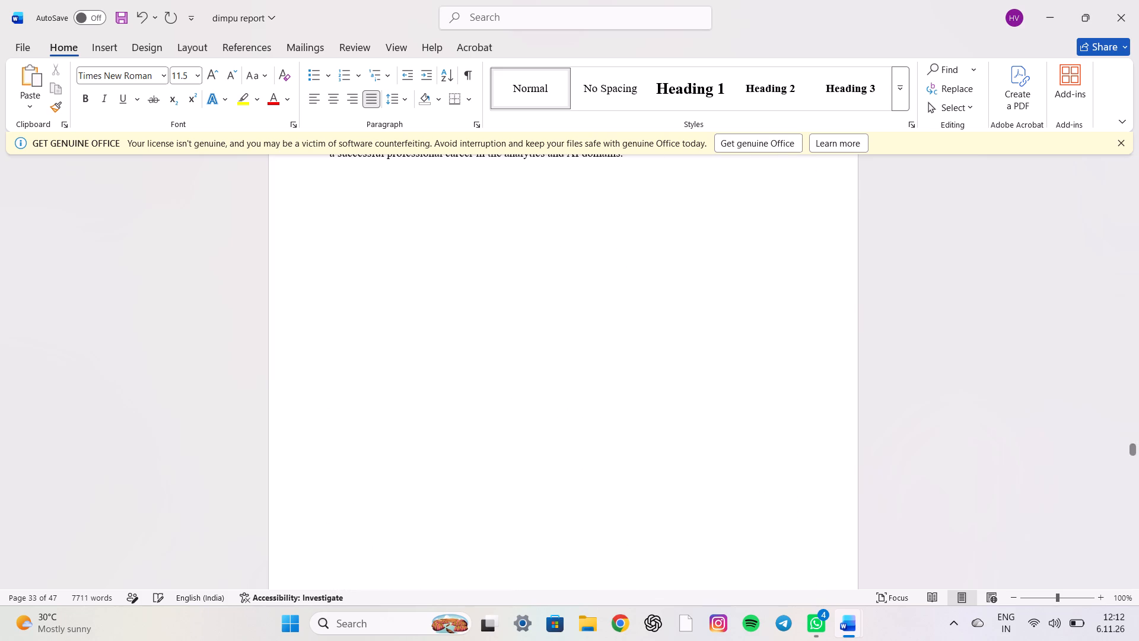
pyautogui.press('Return')
pyautogui.press('Return')
pyautogui.press('Return')
pyautogui.press('Return')
pyautogui.press('Return')
pyautogui.press('Return')
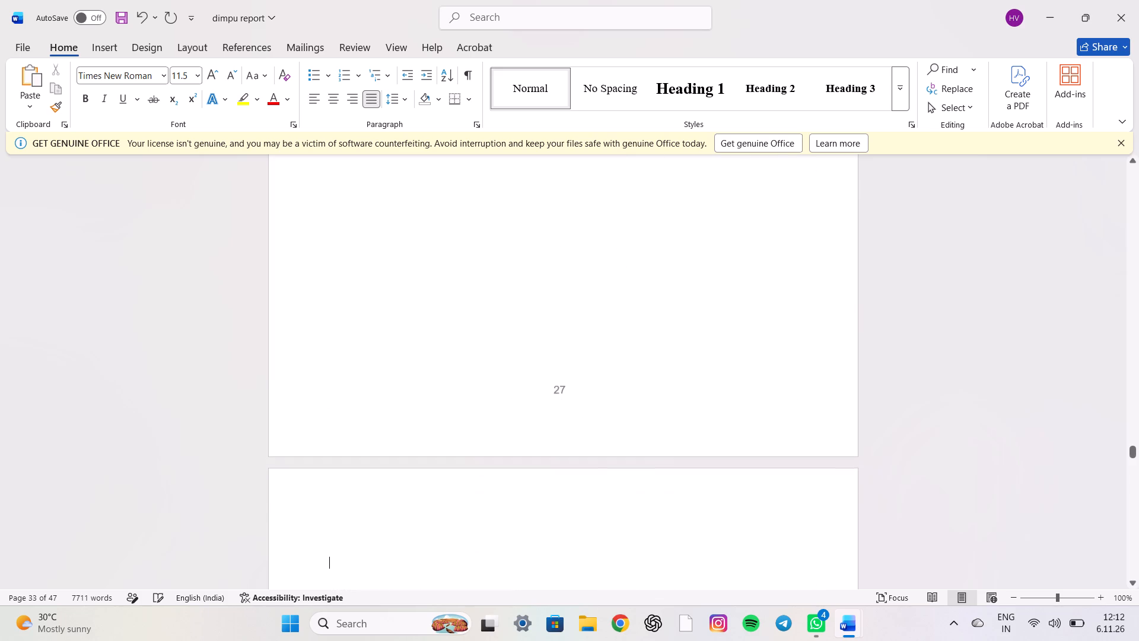
# Remove the surplus blank lines above "CHAPTER 7" so the heading starts at the top of its page.
pyautogui.press('Down')
pyautogui.press('Down')
pyautogui.press('Down')
pyautogui.press('Down')
pyautogui.press('Down')
pyautogui.press('Down')
pyautogui.press('Down')
pyautogui.press('Down')
pyautogui.press('Down')
pyautogui.press('Down')
pyautogui.press('Down')
pyautogui.press('Down')
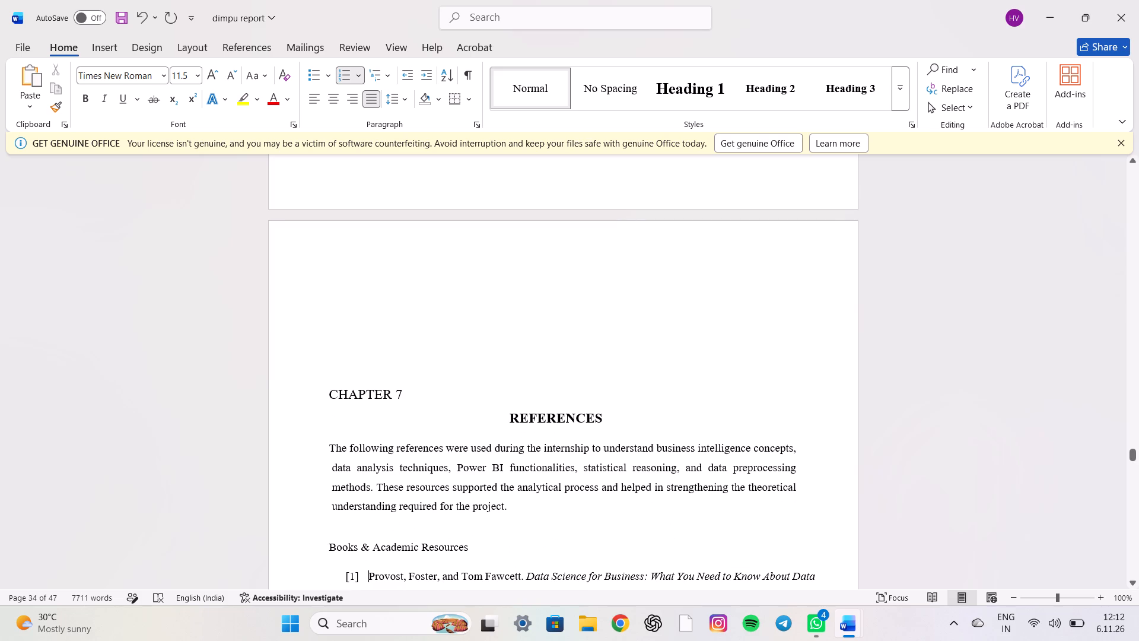
pyautogui.click(323, 389)
pyautogui.press('BackSpace')
pyautogui.press('BackSpace')
pyautogui.press('BackSpace')
pyautogui.press('BackSpace')
pyautogui.press('BackSpace')
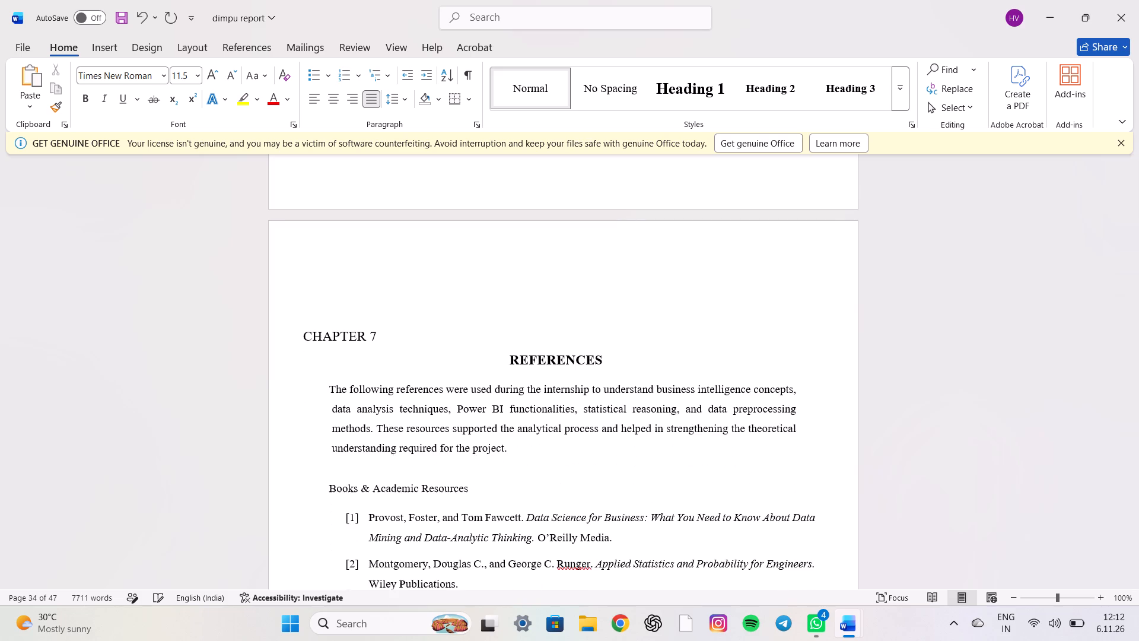
pyautogui.press('BackSpace')
pyautogui.press('BackSpace')
pyautogui.press('BackSpace')
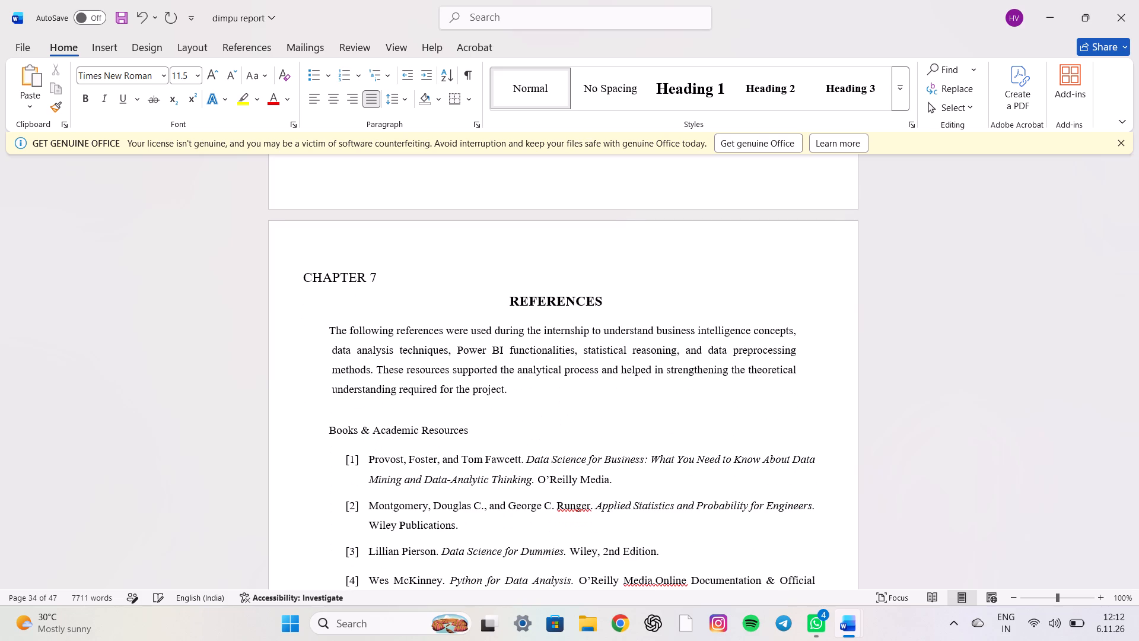
pyautogui.press('BackSpace')
pyautogui.press('Return')
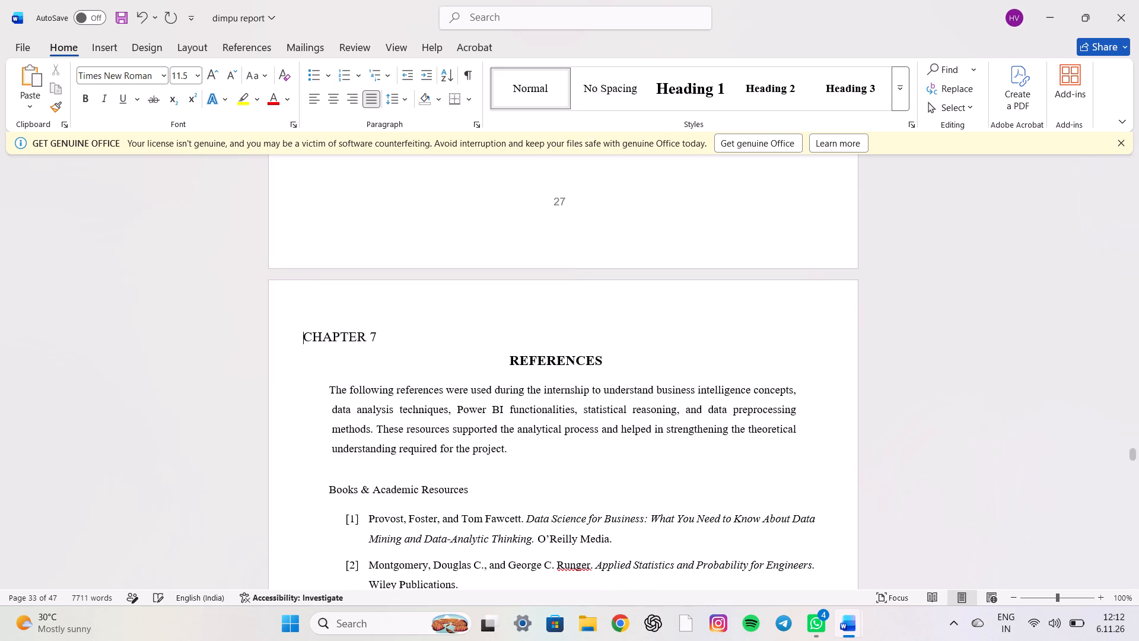
# Indent "CHAPTER 7" with leading spaces until it sits centred above the "REFERENCES" heading.
pyautogui.press('space')
pyautogui.press('space')
pyautogui.press('space')
pyautogui.press('space')
pyautogui.press('space')
pyautogui.press('space')
pyautogui.press('space')
pyautogui.press('space')
pyautogui.press('space')
pyautogui.press('space')
pyautogui.press('space')
pyautogui.press('space')
pyautogui.press('space')
pyautogui.press('space')
pyautogui.press('space')
pyautogui.press('space')
pyautogui.press('space')
pyautogui.press('space')
pyautogui.press('space')
pyautogui.press('space')
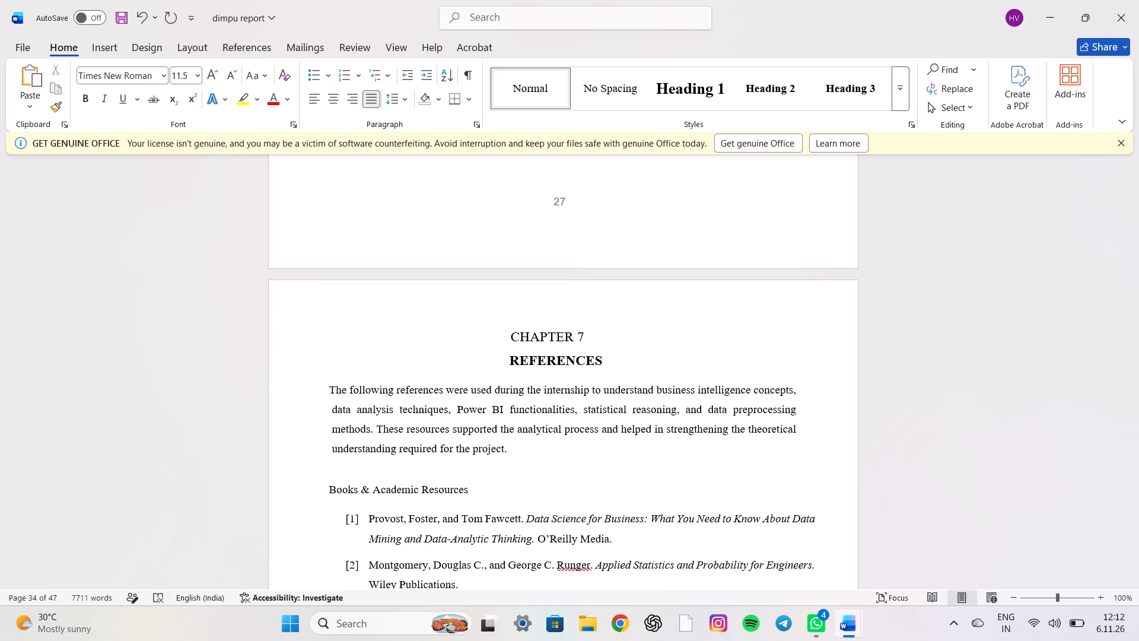
# Make the "CHAPTER 7" heading line bold.
pyautogui.click(514, 334)
pyautogui.moveTo(514, 334); pyautogui.dragTo(586, 330)
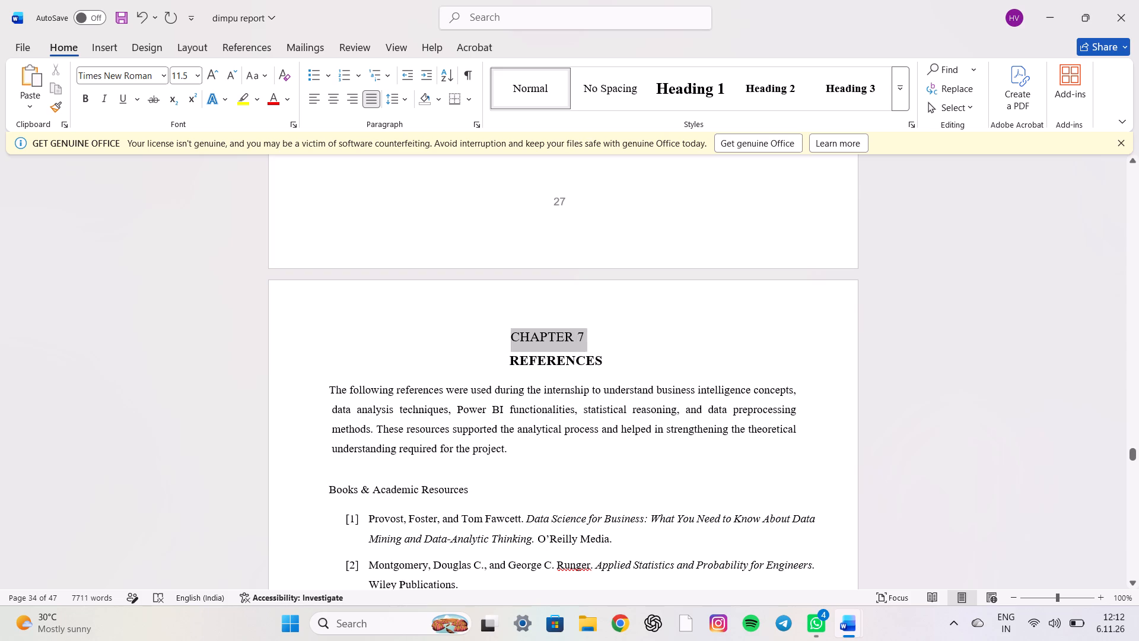
pyautogui.moveTo(586, 330); pyautogui.dragTo(587, 330)
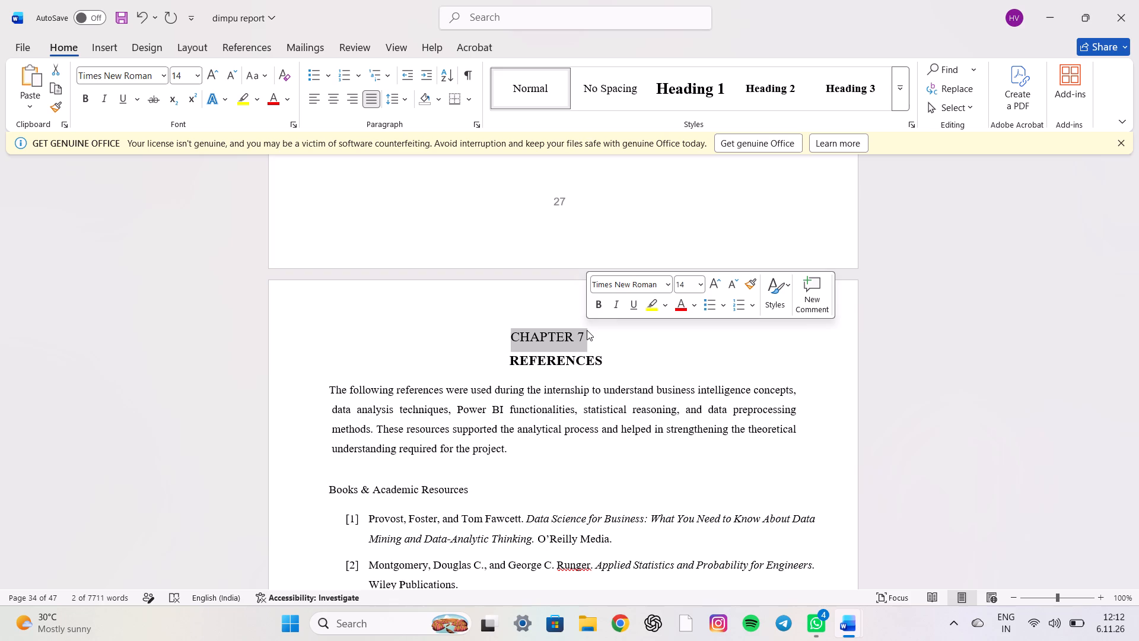
pyautogui.click(594, 309)
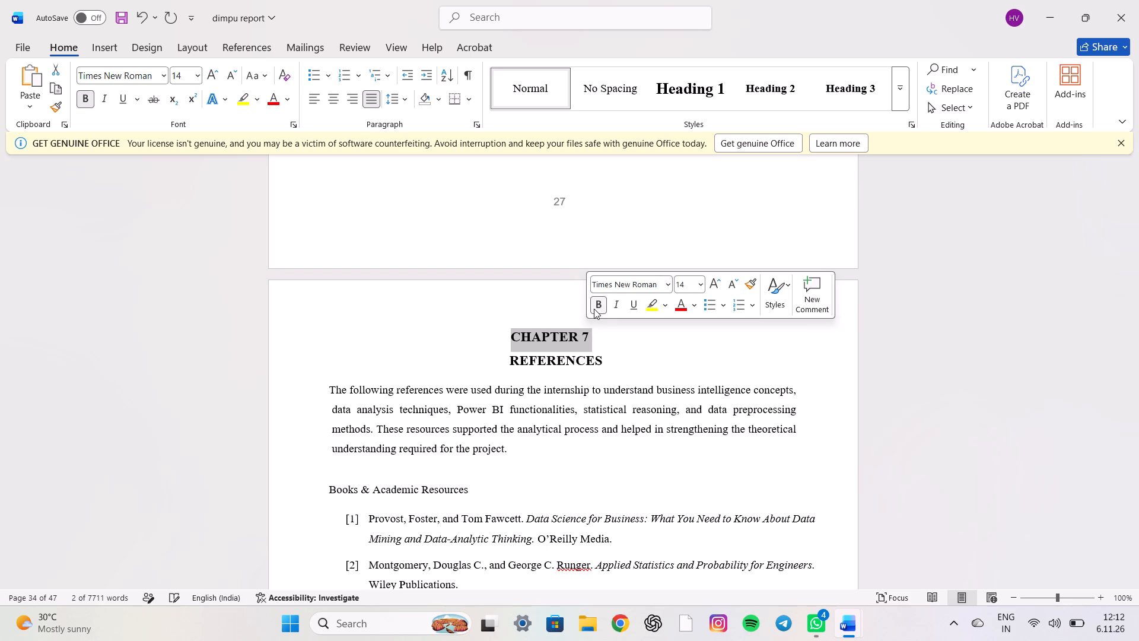
pyautogui.click(504, 328)
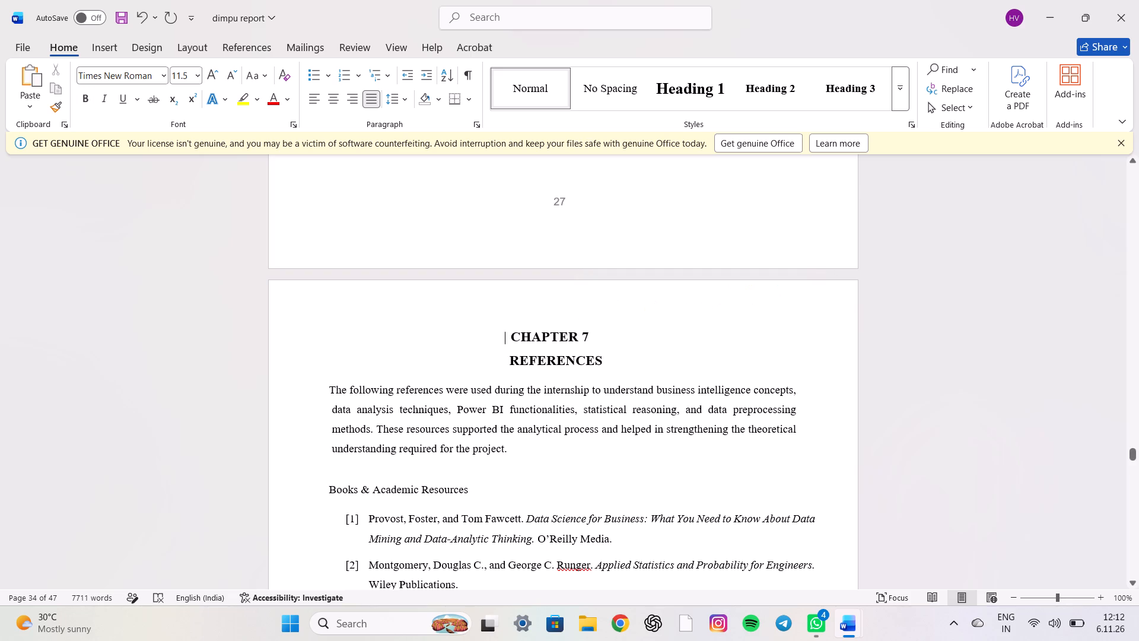
# Remove the centre alignment from the "REFERENCES" heading and indent it with leading spaces until it sits centred beneath "CHAPTER 7".
pyautogui.click(504, 358)
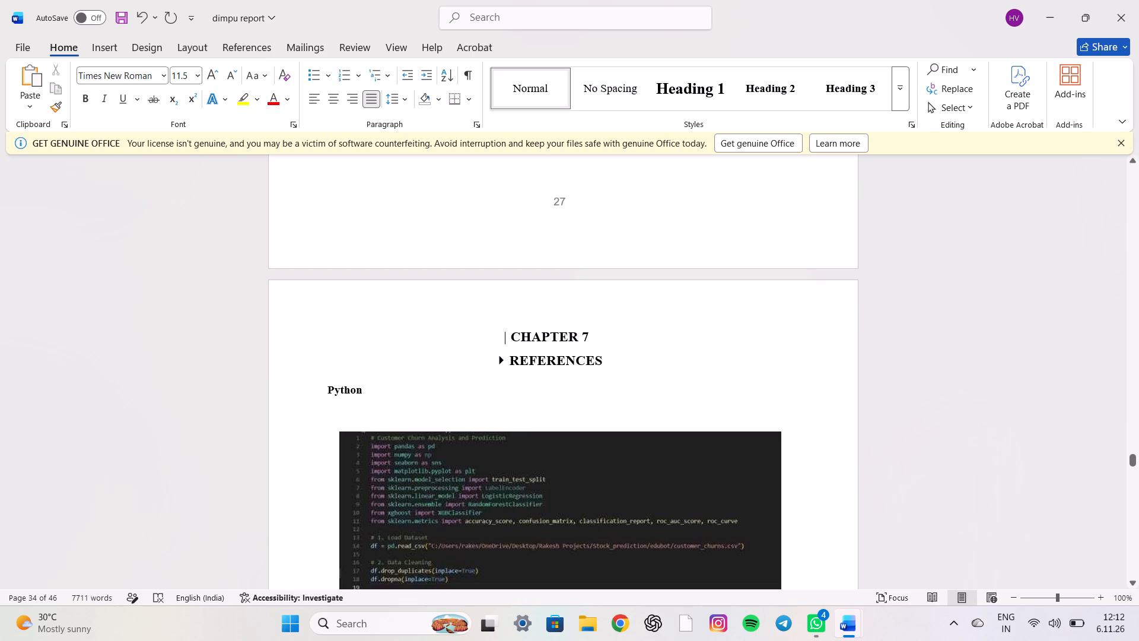
pyautogui.click(508, 354)
pyautogui.press('BackSpace')
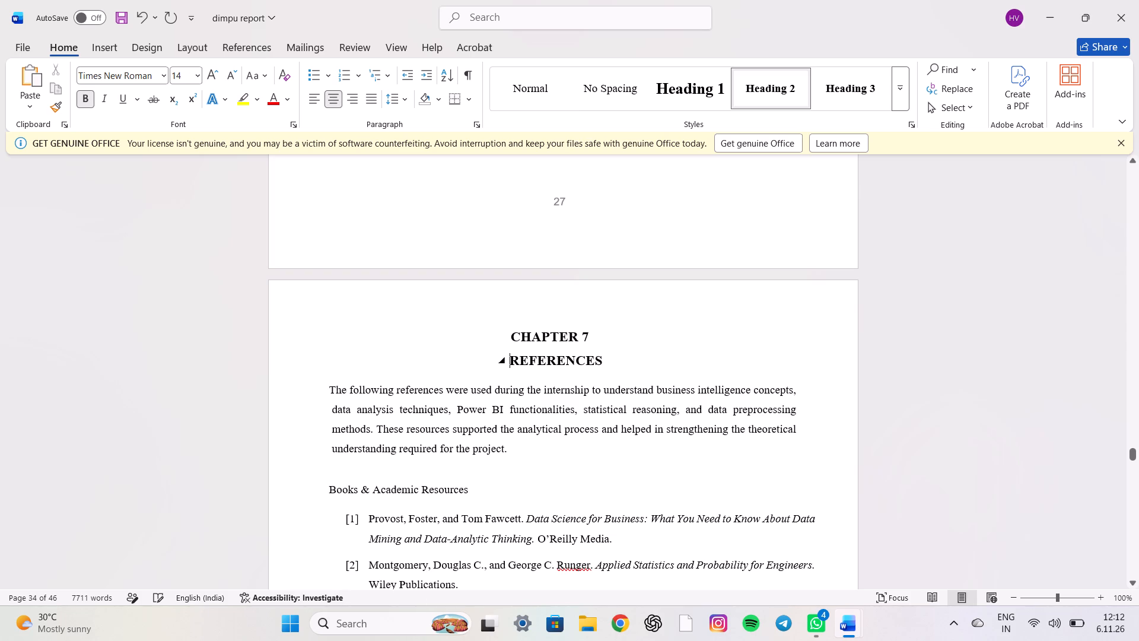
pyautogui.press('BackSpace')
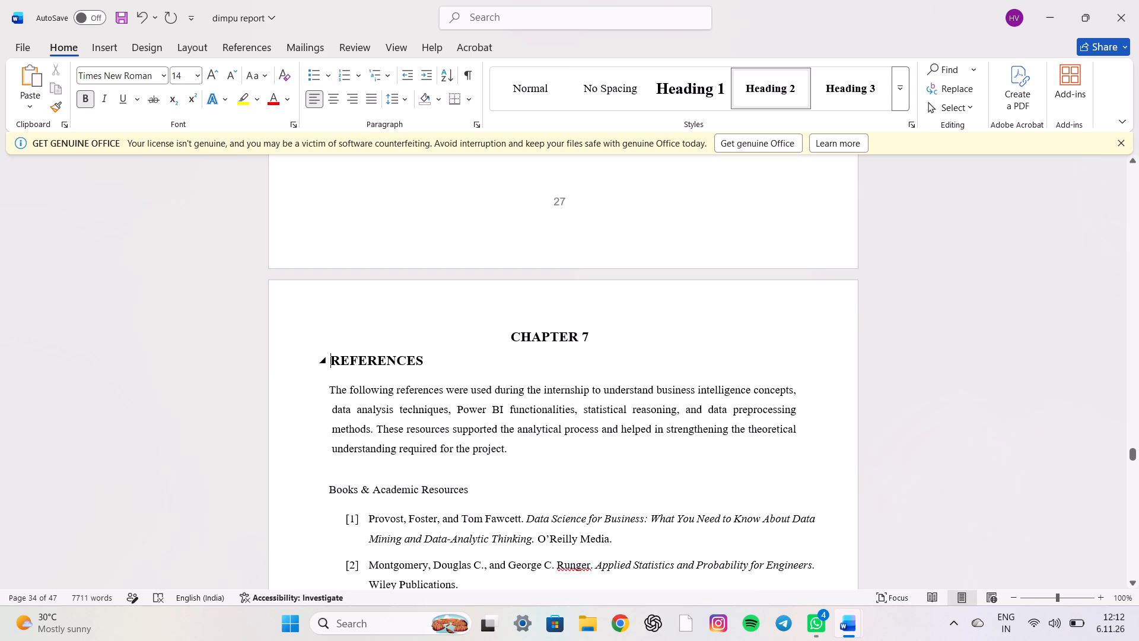
pyautogui.press('space')
pyautogui.press('space')
pyautogui.press('space')
pyautogui.press('space')
pyautogui.press('space')
pyautogui.press('space')
pyautogui.press('space')
pyautogui.press('space')
pyautogui.press('space')
pyautogui.press('space')
pyautogui.press('space')
pyautogui.press('space')
pyautogui.press('space')
pyautogui.press('space')
pyautogui.press('space')
pyautogui.press('space')
pyautogui.press('space')
pyautogui.press('space')
pyautogui.press('space')
pyautogui.press('space')
pyautogui.press('space')
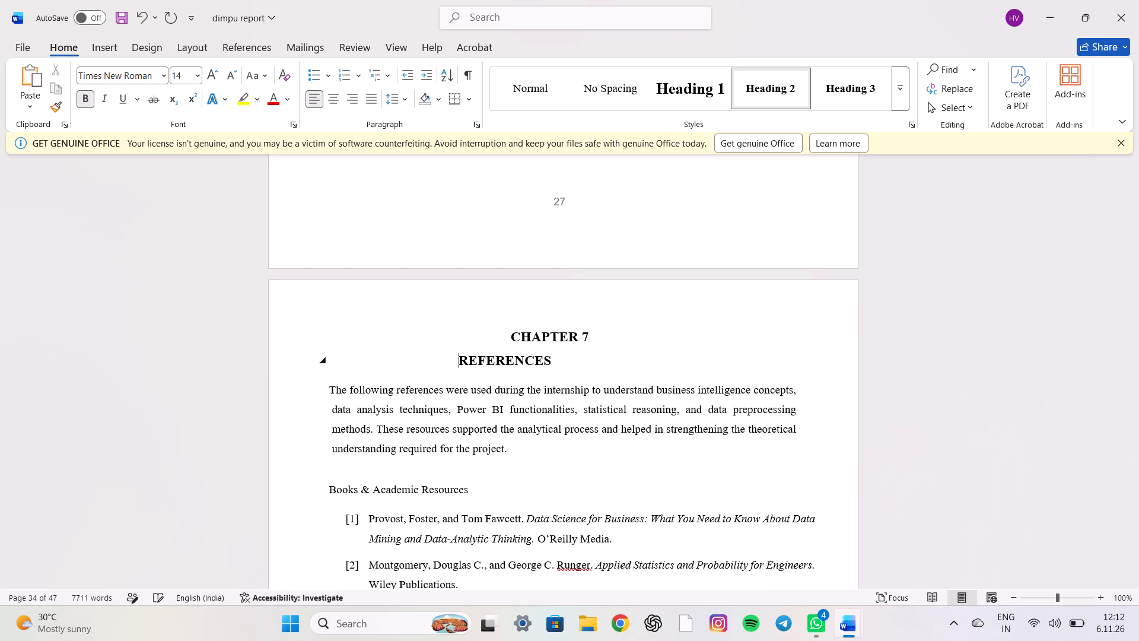
pyautogui.press('space')
pyautogui.press('space')
pyautogui.press('space')
pyautogui.press('space')
pyautogui.press('space')
pyautogui.press('space')
pyautogui.press('space')
pyautogui.press('space')
pyautogui.press('space')
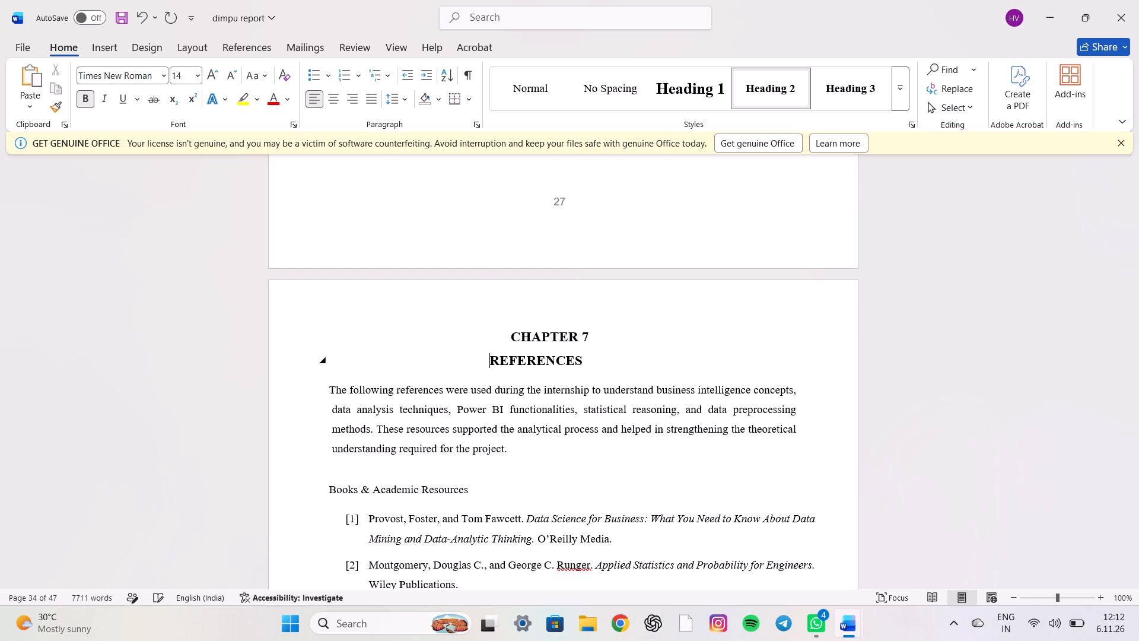
pyautogui.press('space')
pyautogui.press('space')
pyautogui.press('space')
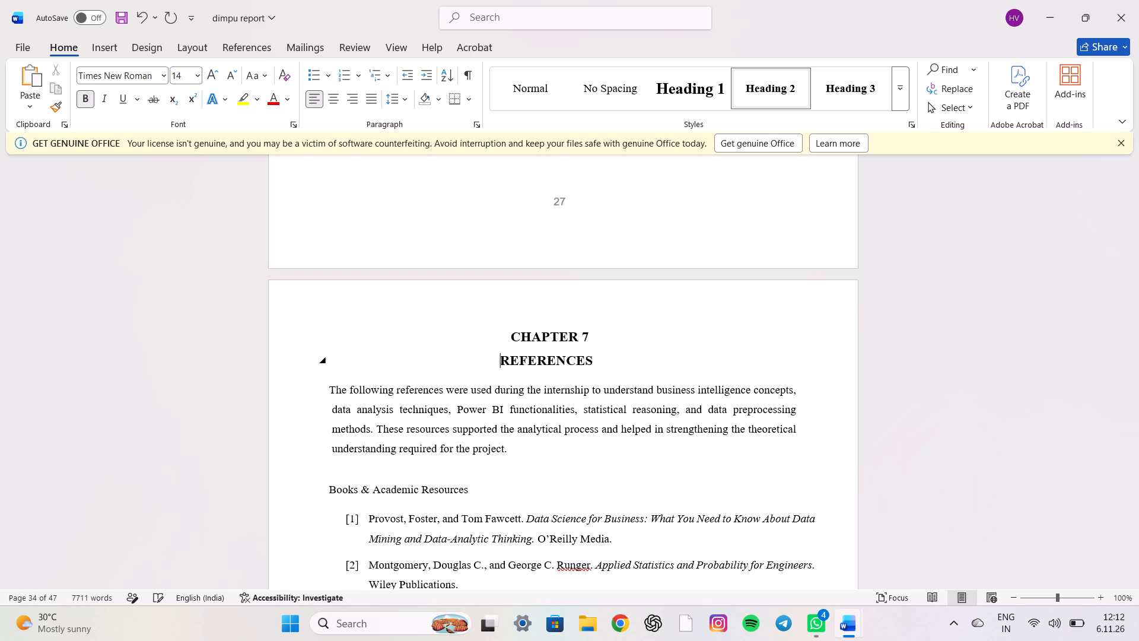
pyautogui.press('space')
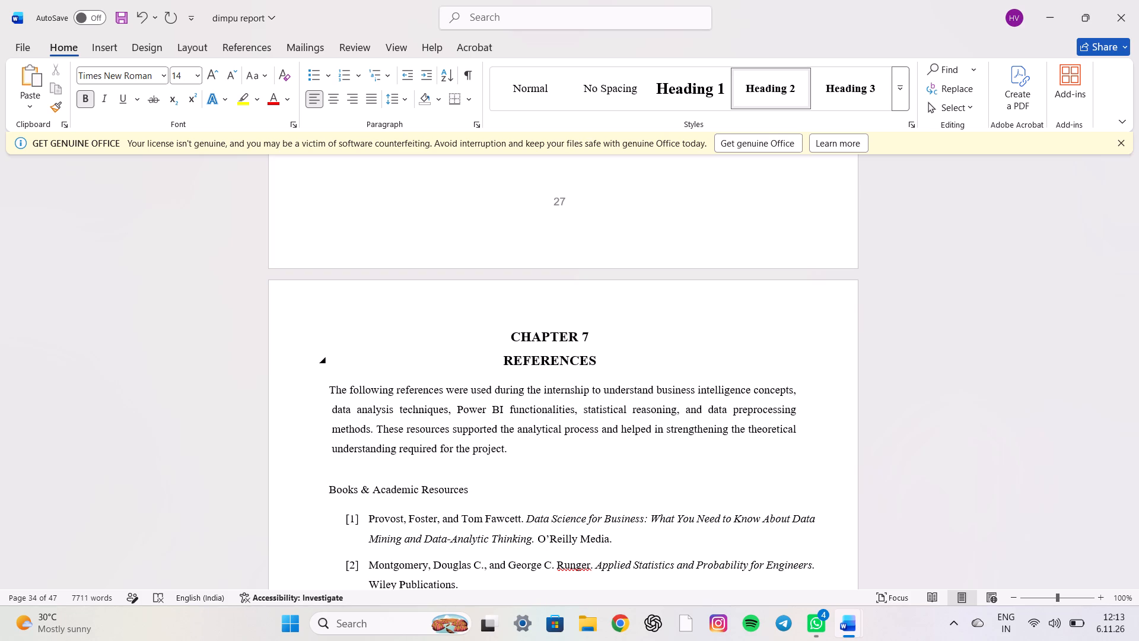
# Review the references list and its empty numbered entries through to the start of "ANNEXURE – A: Code Snippets".
pyautogui.press('Down')
pyautogui.press('Down')
pyautogui.press('Down')
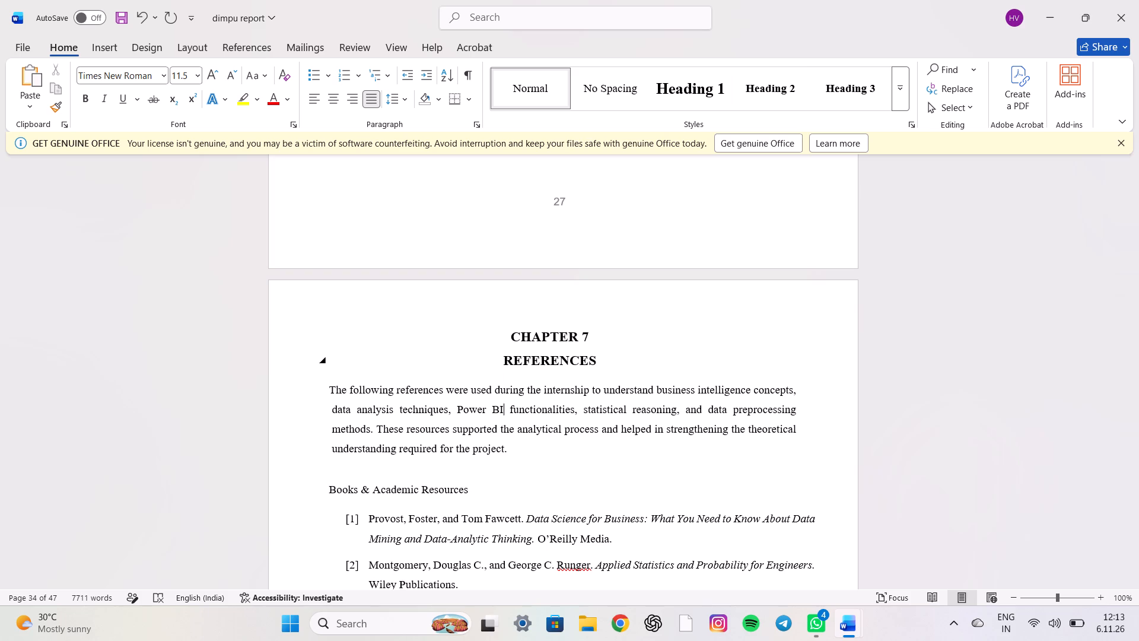
pyautogui.press('Down')
pyautogui.press('Down')
pyautogui.press('Down')
pyautogui.press('Down')
pyautogui.press('Down')
pyautogui.press('Down')
pyautogui.press('Down')
pyautogui.press('Down')
pyautogui.press('Down')
pyautogui.press('Down')
pyautogui.press('Down')
pyautogui.press('Down')
pyautogui.press('Down')
pyautogui.press('Down')
pyautogui.press('Down')
pyautogui.press('Down')
pyautogui.press('Down')
pyautogui.press('Down')
pyautogui.press('Down')
pyautogui.press('Down')
pyautogui.press('Down')
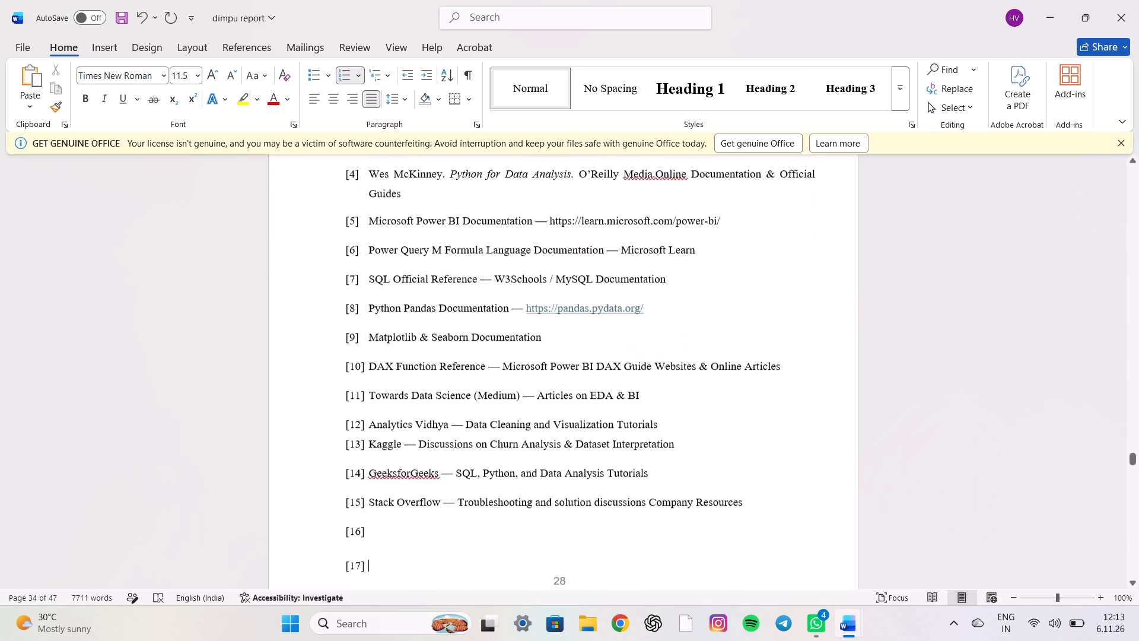
pyautogui.press('Down')
pyautogui.press('Down')
pyautogui.press('Down')
pyautogui.press('Down')
pyautogui.press('Down')
pyautogui.press('Down')
pyautogui.press('Down')
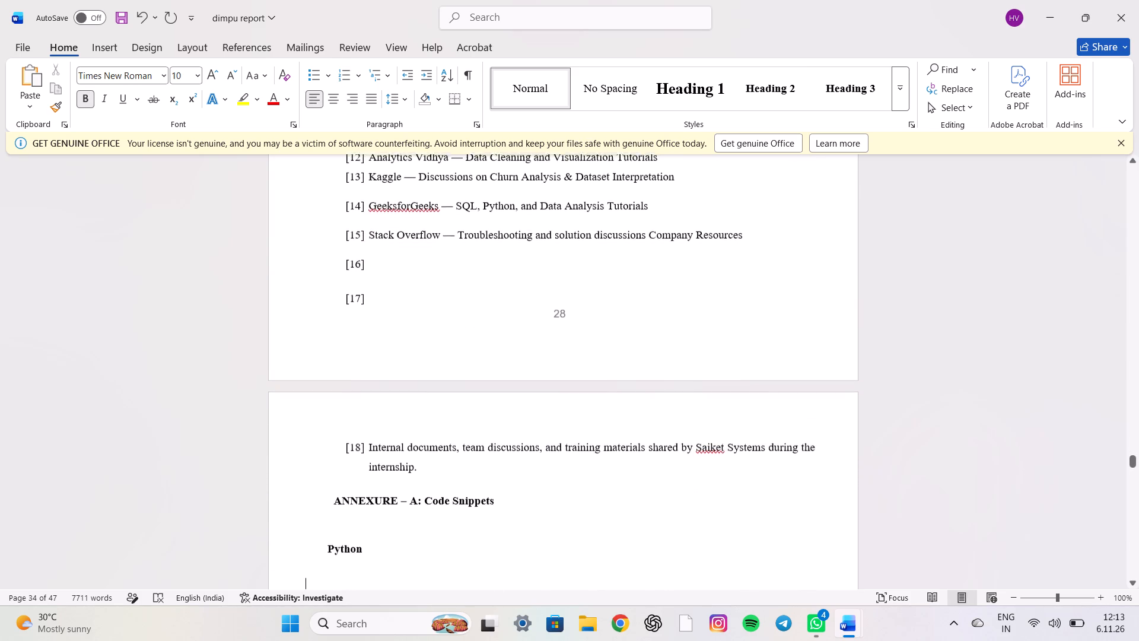
pyautogui.press('Down')
pyautogui.press('Down')
pyautogui.press('Up')
pyautogui.press('Up')
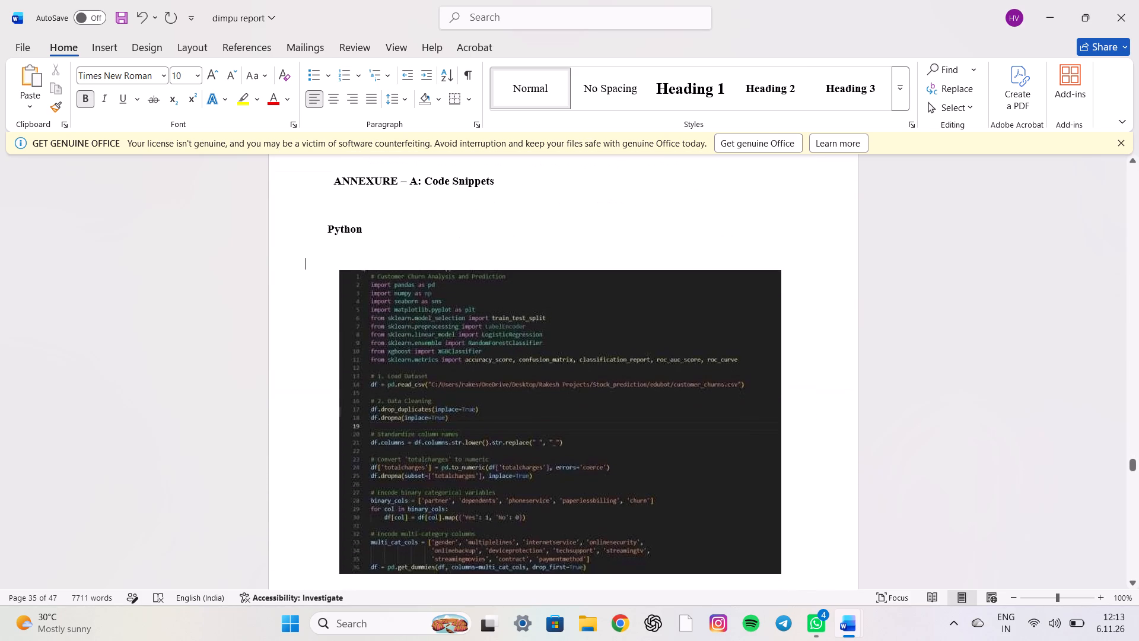
pyautogui.press('Up')
pyautogui.press('Up')
pyautogui.press('Up')
pyautogui.press('Up')
pyautogui.press('Up')
pyautogui.press('Up')
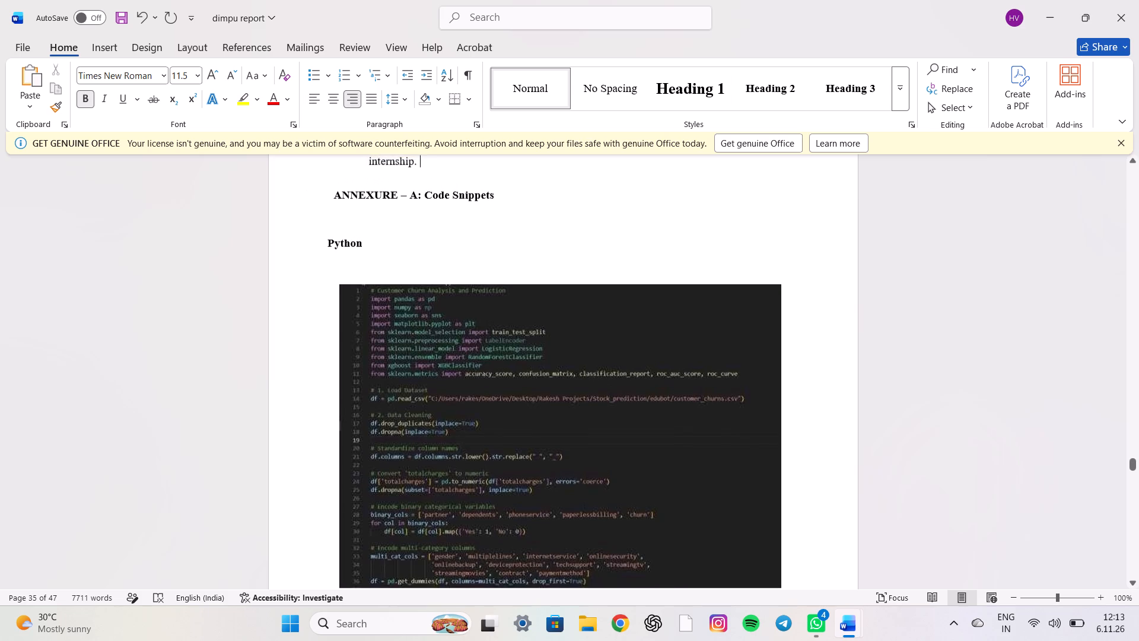
pyautogui.press('Up')
pyautogui.press('Up')
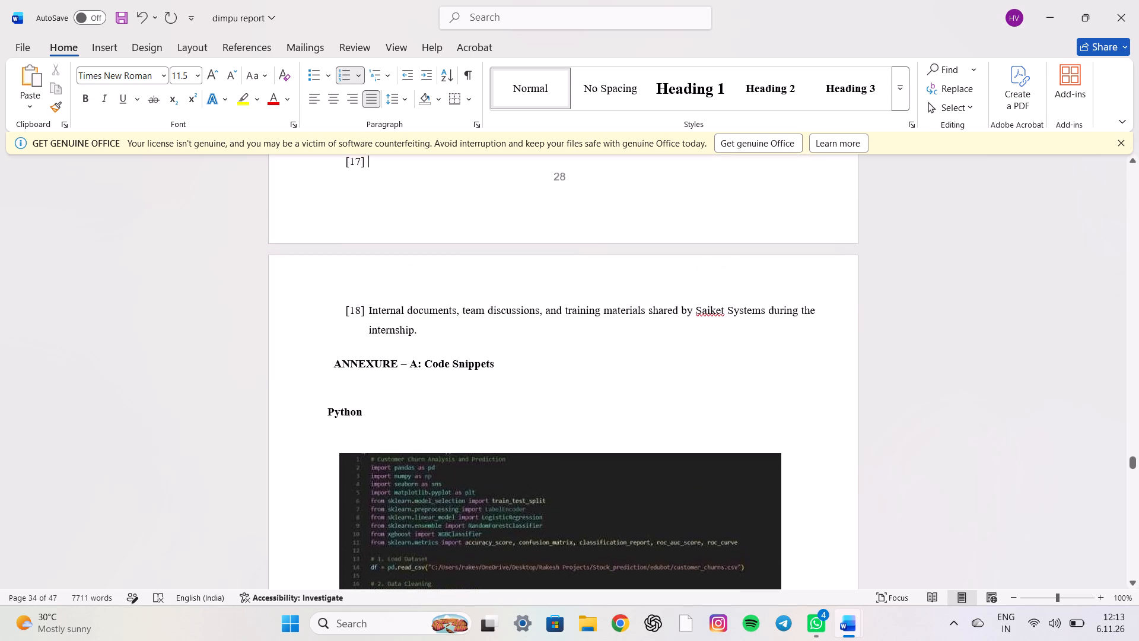
# Review the Python code images in "ANNEXURE – A: Code Snippets" through to the "SQL Queries" heading.
pyautogui.press('Down')
pyautogui.press('Down')
pyautogui.press('Down')
pyautogui.press('Down')
pyautogui.press('Down')
pyautogui.press('Down')
pyautogui.press('Down')
pyautogui.press('Down')
pyautogui.press('Down')
pyautogui.press('Down')
pyautogui.press('Down')
pyautogui.press('Down')
pyautogui.press('Down')
pyautogui.press('Down')
pyautogui.press('Down')
pyautogui.press('Down')
pyautogui.press('Down')
pyautogui.press('Down')
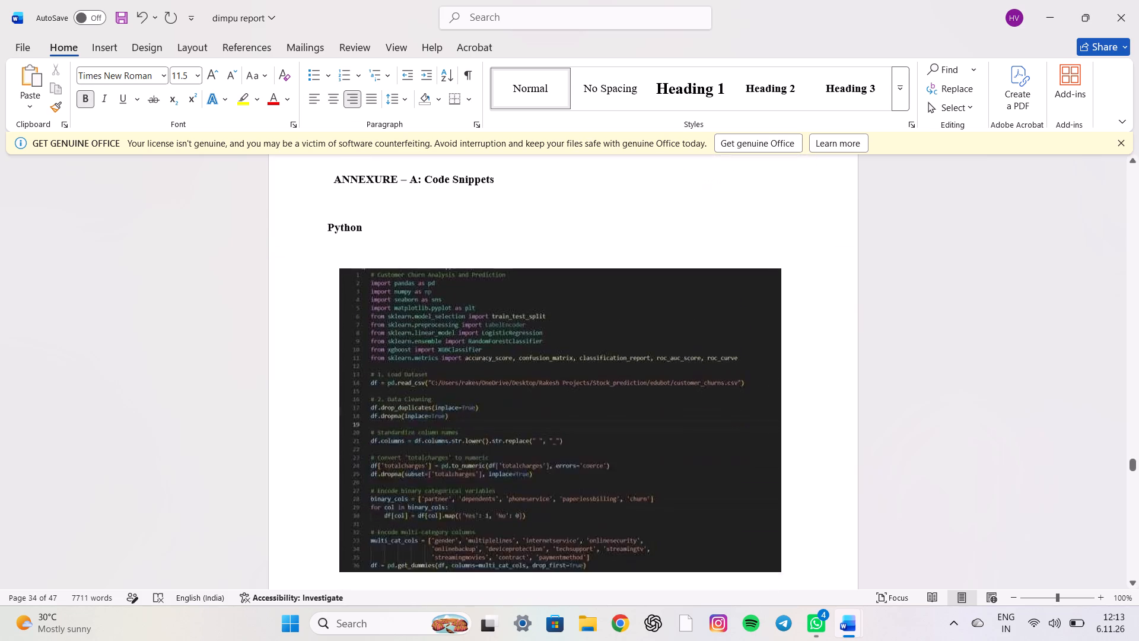
pyautogui.press('Down')
pyautogui.press('Down')
pyautogui.press('Down')
pyautogui.press('Down')
pyautogui.press('Down')
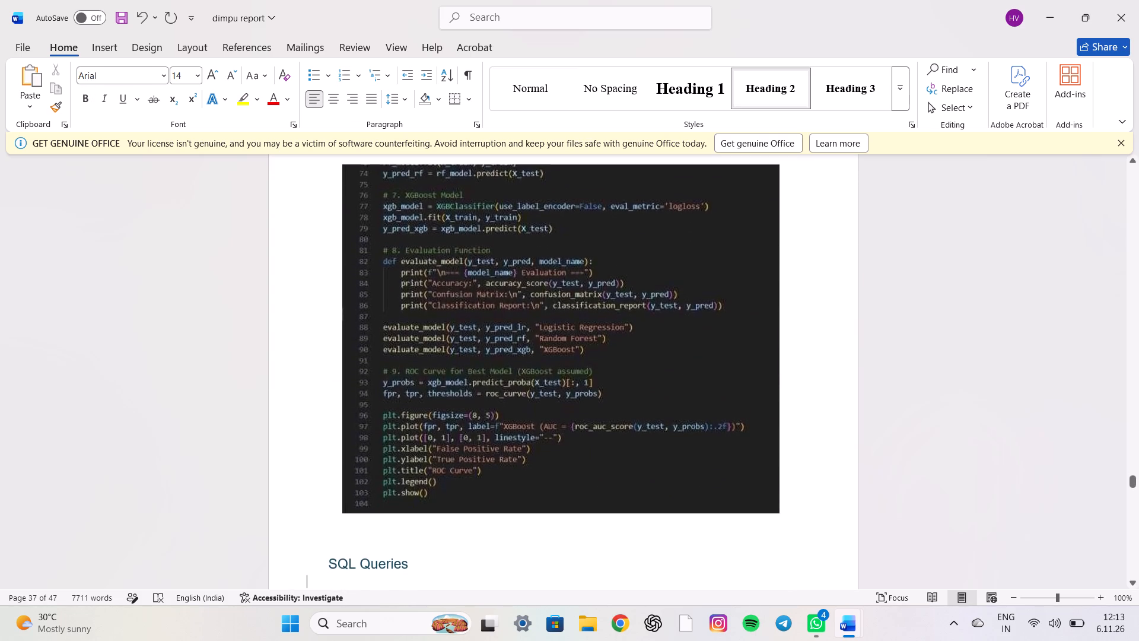
# Review the SQL queries in the annexure, from "Basic Data Exploration" through "Combining Multiple Factors" to the "Screenshots" heading.
pyautogui.press('Down')
pyautogui.press('Down')
pyautogui.press('Down')
pyautogui.press('Down')
pyautogui.press('Down')
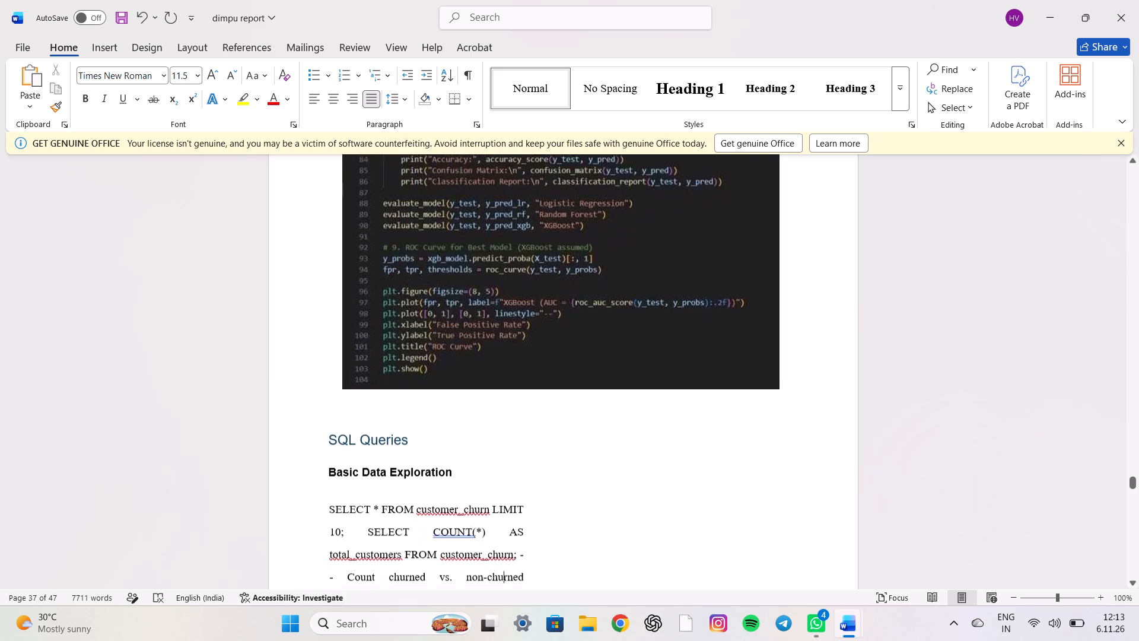
pyautogui.press('Down')
pyautogui.press('Down')
pyautogui.press('Down')
pyautogui.press('Down')
pyautogui.press('Down')
pyautogui.press('Down')
pyautogui.press('Down')
pyautogui.press('Down')
pyautogui.press('Down')
pyautogui.press('Down')
pyautogui.press('Down')
pyautogui.press('Down')
pyautogui.press('Down')
pyautogui.press('Down')
pyautogui.press('Down')
pyautogui.press('Down')
pyautogui.press('Down')
pyautogui.press('Down')
pyautogui.press('Down')
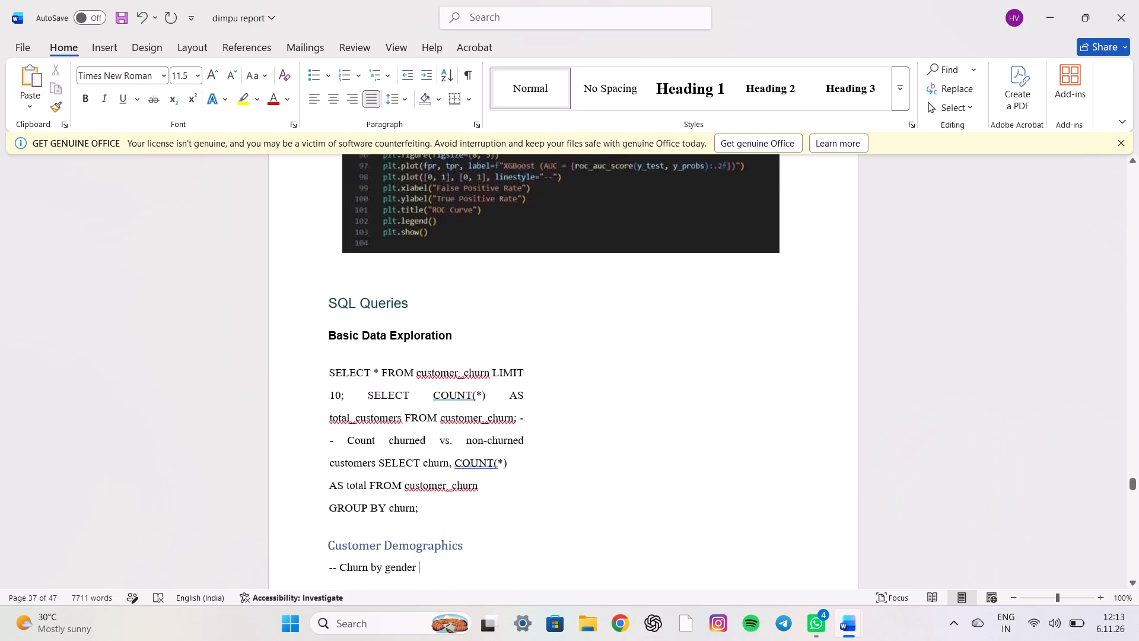
pyautogui.press('Down')
pyautogui.press('Down')
pyautogui.press('Down')
pyautogui.press('Down')
pyautogui.press('Down')
pyautogui.press('Down')
pyautogui.press('Down')
pyautogui.press('Down')
pyautogui.press('Down')
pyautogui.press('Down')
pyautogui.press('Down')
pyautogui.press('Down')
pyautogui.press('Down')
pyautogui.press('Down')
pyautogui.press('Down')
pyautogui.press('Down')
pyautogui.press('Down')
pyautogui.press('Down')
pyautogui.press('Down')
pyautogui.press('Down')
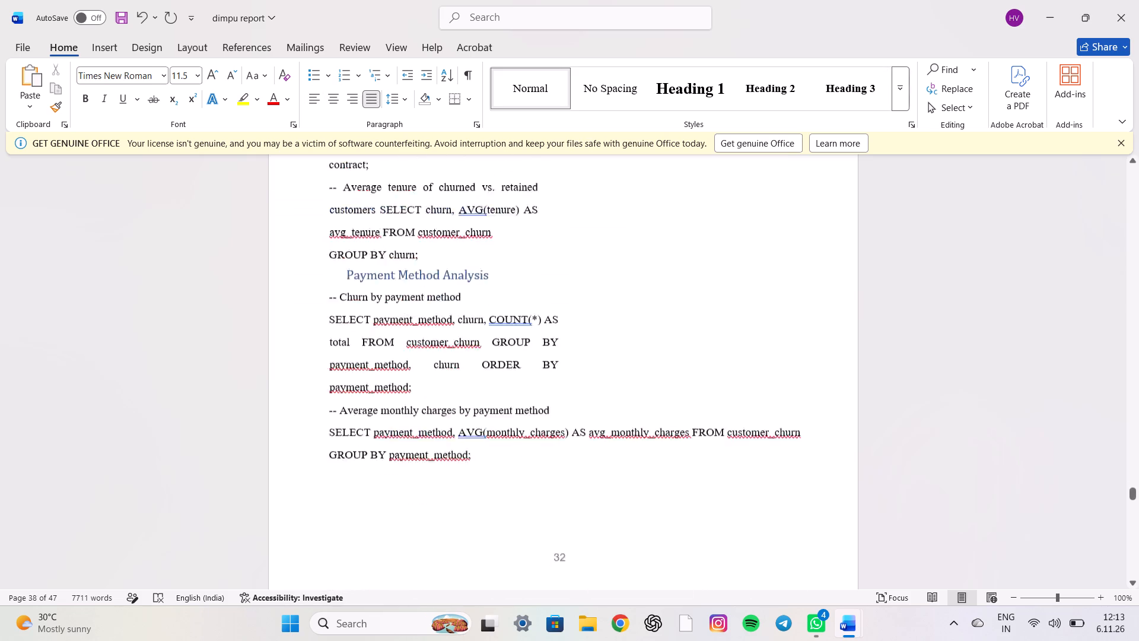
pyautogui.press('Down')
pyautogui.press('Down')
pyautogui.press('Down')
pyautogui.press('Down')
pyautogui.press('Down')
pyautogui.press('Down')
pyautogui.press('Down')
pyautogui.press('Down')
pyautogui.press('Down')
pyautogui.press('Down')
pyautogui.press('Down')
pyautogui.press('Down')
pyautogui.press('Down')
pyautogui.press('Down')
pyautogui.press('Down')
pyautogui.press('Down')
pyautogui.press('Down')
pyautogui.press('Down')
pyautogui.press('Down')
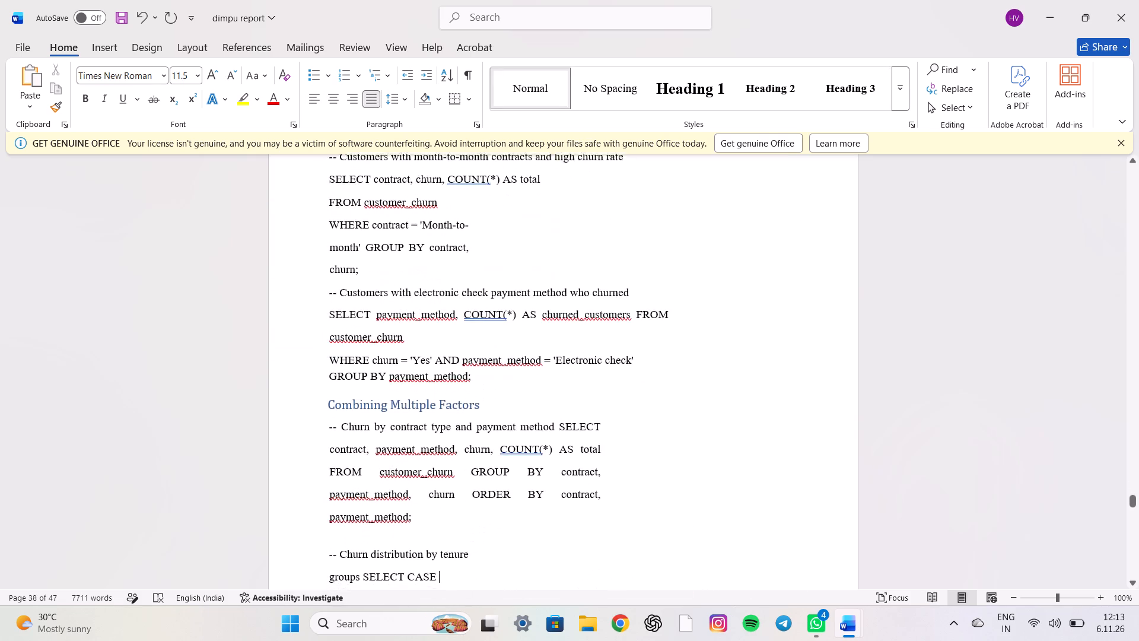
pyautogui.press('Down')
pyautogui.press('Down')
pyautogui.press('Down')
pyautogui.press('Down')
pyautogui.press('Down')
pyautogui.press('Down')
pyautogui.press('Down')
pyautogui.press('Down')
pyautogui.press('Down')
pyautogui.press('Down')
pyautogui.press('Down')
pyautogui.press('Down')
pyautogui.press('Down')
pyautogui.press('Down')
pyautogui.press('Down')
pyautogui.press('Down')
pyautogui.press('Down')
pyautogui.press('Down')
pyautogui.press('Down')
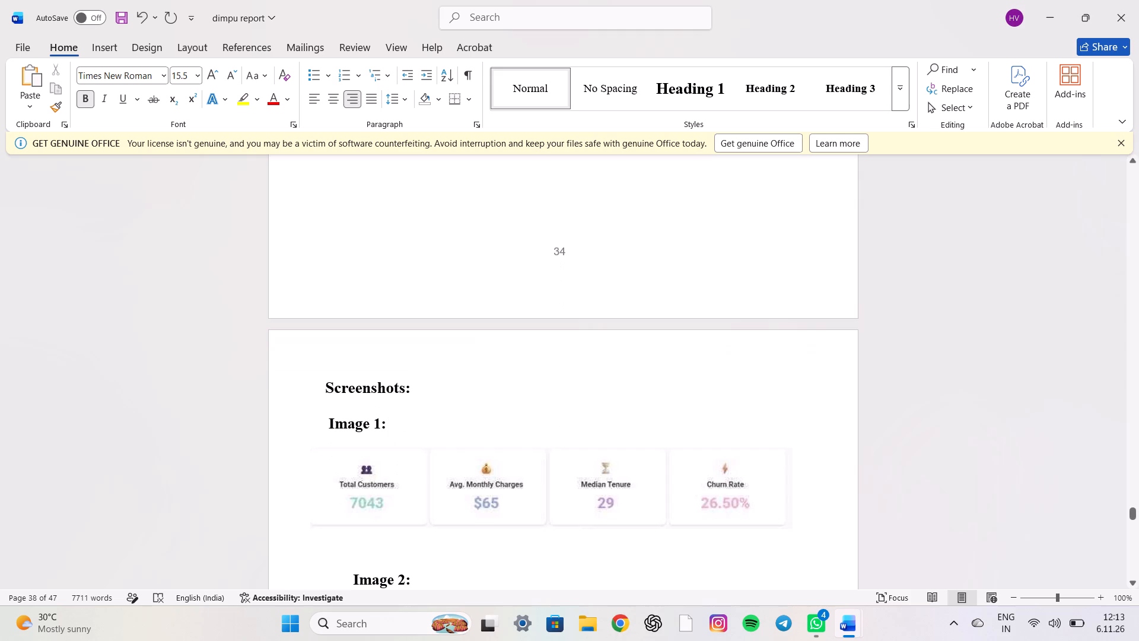
# Review the annexure's "Screenshots" section from "Image 1" and "Image 2" through to the "IMAGE 3" contract-type chart.
pyautogui.press('Down')
pyautogui.press('Down')
pyautogui.press('Down')
pyautogui.press('Down')
pyautogui.press('Down')
pyautogui.press('Down')
pyautogui.press('Down')
pyautogui.press('Down')
pyautogui.press('Down')
pyautogui.press('Down')
pyautogui.press('Down')
pyautogui.press('Down')
pyautogui.press('Down')
pyautogui.press('Down')
pyautogui.press('Down')
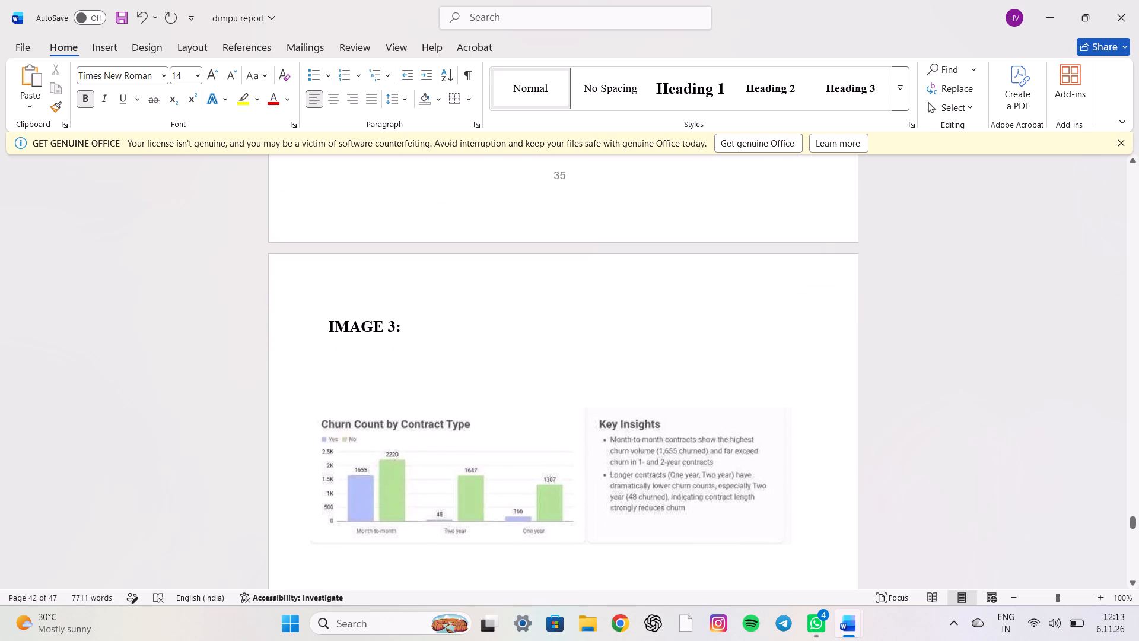
pyautogui.press('Up')
pyautogui.press('Up')
pyautogui.press('Up')
pyautogui.press('Up')
pyautogui.press('Up')
pyautogui.press('Up')
pyautogui.press('Up')
pyautogui.press('Up')
pyautogui.press('Up')
pyautogui.press('Up')
pyautogui.press('Up')
pyautogui.press('Up')
pyautogui.press('Up')
pyautogui.press('Up')
pyautogui.press('Up')
pyautogui.press('Up')
pyautogui.press('Up')
pyautogui.press('Up')
pyautogui.press('Up')
pyautogui.press('Up')
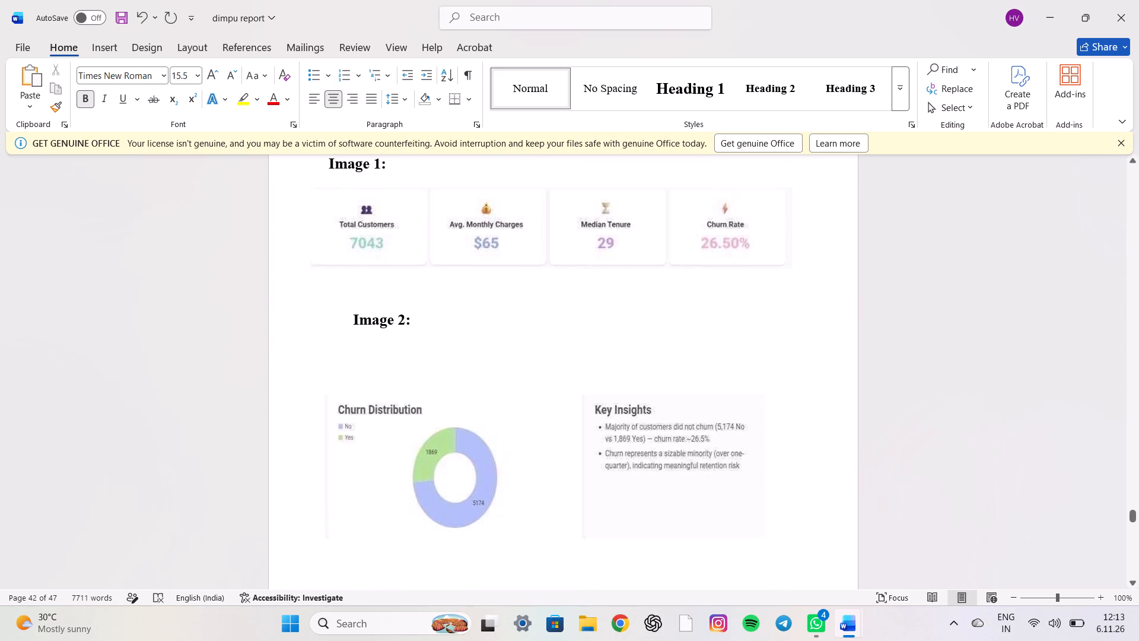
pyautogui.press('Down')
pyautogui.press('Down')
pyautogui.press('Down')
pyautogui.press('Down')
pyautogui.press('Down')
pyautogui.press('Down')
pyautogui.press('Down')
pyautogui.press('Down')
pyautogui.press('Down')
pyautogui.press('Down')
pyautogui.press('Down')
pyautogui.press('Down')
pyautogui.press('Down')
pyautogui.press('Down')
pyautogui.press('Down')
pyautogui.press('Down')
pyautogui.press('Down')
pyautogui.press('Down')
pyautogui.press('Down')
pyautogui.press('Down')
pyautogui.press('Down')
pyautogui.press('Down')
pyautogui.press('Down')
pyautogui.press('Down')
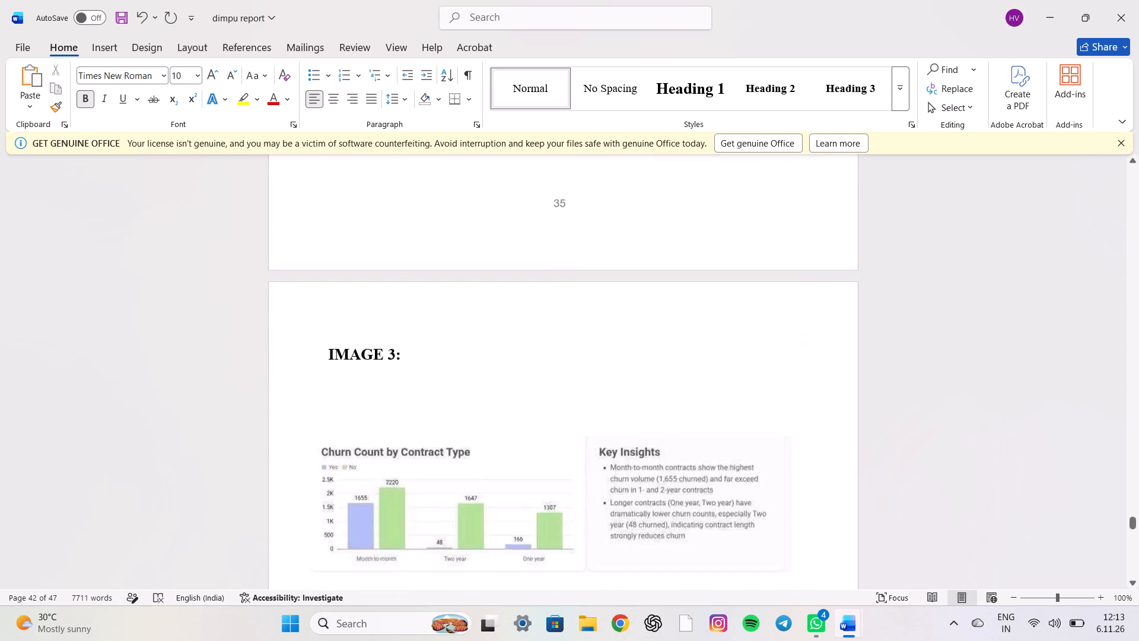
# Review the remaining churn chart screenshots after "IMAGE 3", including the tenure chart and "IMAGE 6", through to the "IMAGE 7" page.
pyautogui.press('Down')
pyautogui.press('Down')
pyautogui.press('Down')
pyautogui.press('Down')
pyautogui.press('Down')
pyautogui.press('Down')
pyautogui.press('Down')
pyautogui.press('Down')
pyautogui.press('Down')
pyautogui.press('Down')
pyautogui.press('Down')
pyautogui.press('Down')
pyautogui.press('Down')
pyautogui.press('Down')
pyautogui.press('Down')
pyautogui.press('Down')
pyautogui.press('Down')
pyautogui.press('Down')
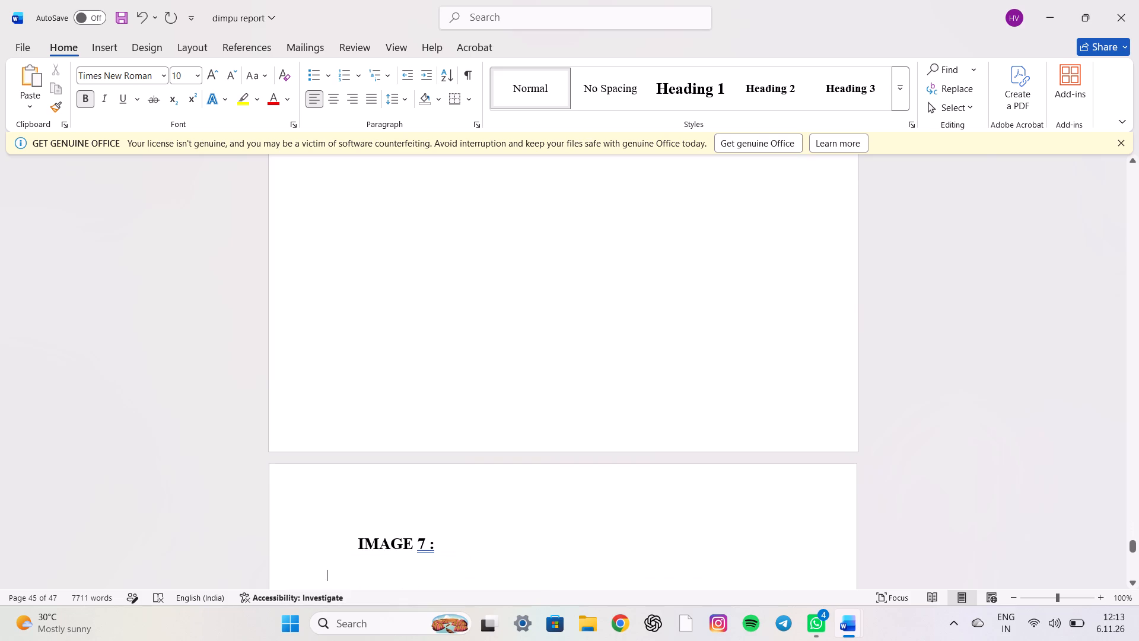
pyautogui.press('Up')
pyautogui.press('Up')
pyautogui.press('Up')
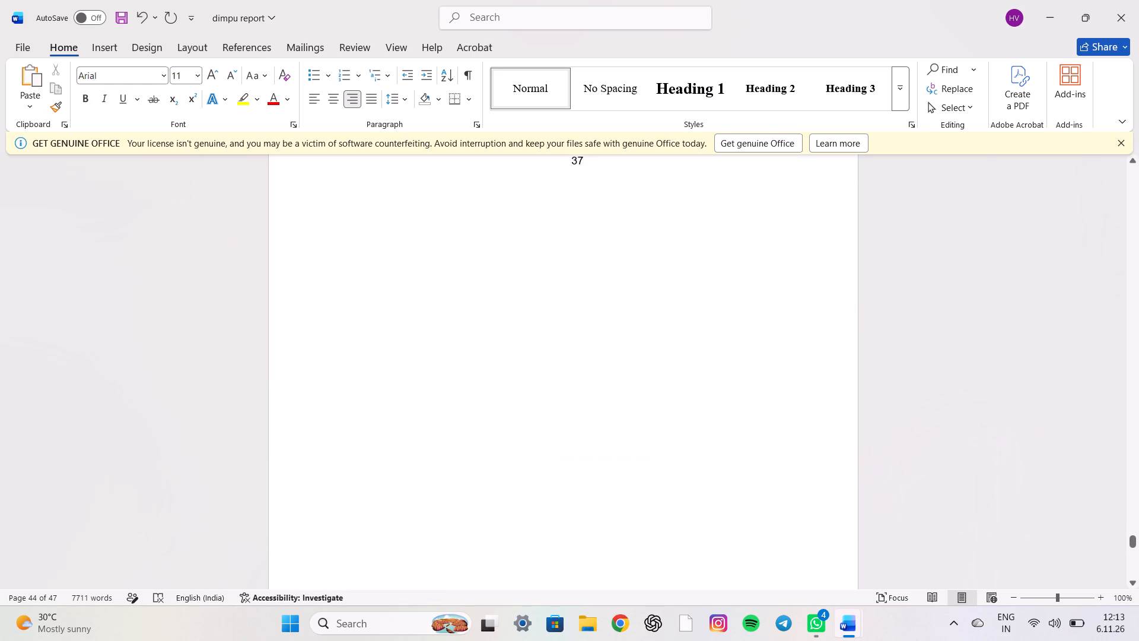
pyautogui.press('Up')
pyautogui.press('Up')
pyautogui.press('Up')
pyautogui.press('Up')
pyautogui.press('Up')
pyautogui.press('Up')
pyautogui.press('Up')
pyautogui.press('Up')
pyautogui.press('Up')
pyautogui.press('Up')
pyautogui.press('Up')
pyautogui.press('Up')
pyautogui.press('Up')
pyautogui.press('Up')
pyautogui.press('Up')
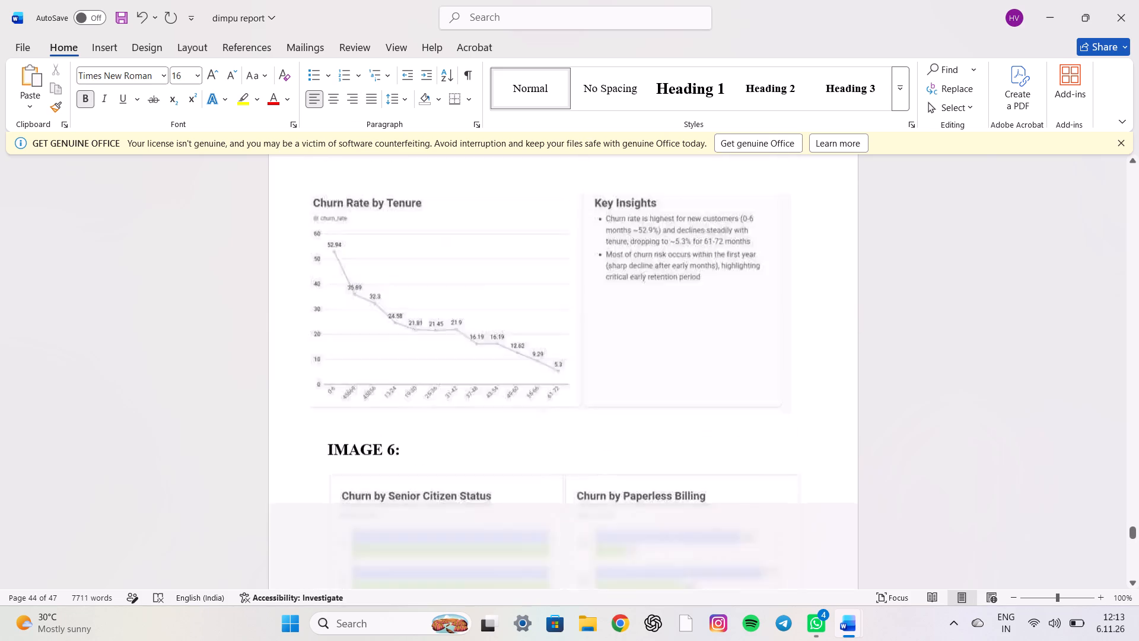
pyautogui.press('Down')
pyautogui.press('Down')
pyautogui.press('Down')
pyautogui.press('Down')
pyautogui.press('Down')
pyautogui.press('Down')
pyautogui.press('Down')
pyautogui.press('Down')
pyautogui.press('Down')
pyautogui.press('Down')
pyautogui.press('Down')
pyautogui.press('Down')
pyautogui.press('Down')
pyautogui.press('Down')
pyautogui.press('Down')
pyautogui.press('Down')
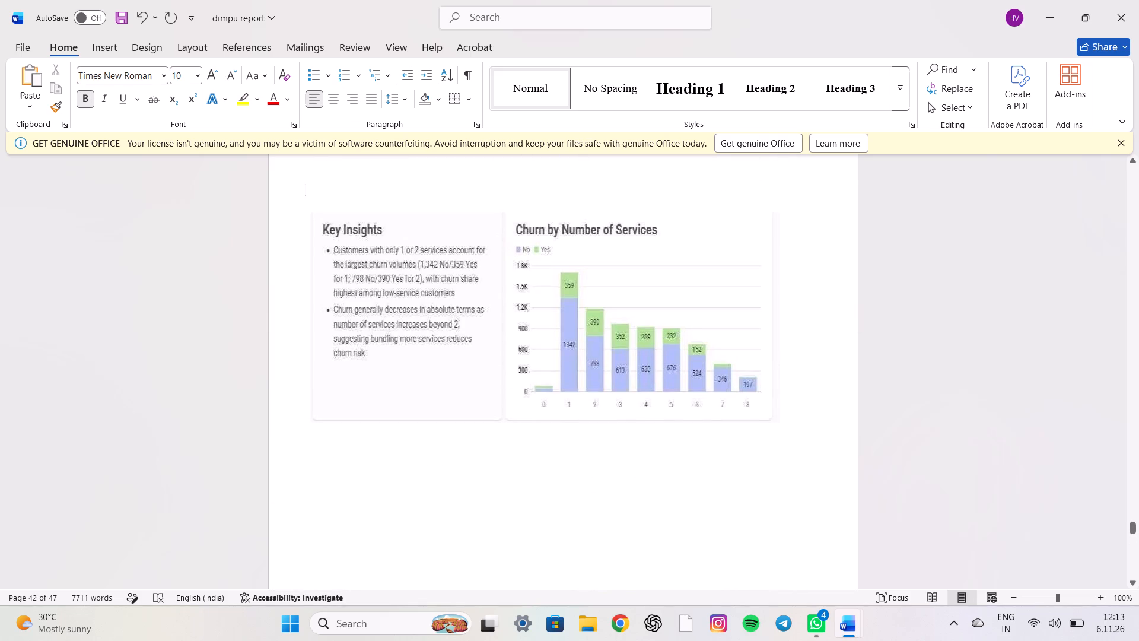
pyautogui.press('Down')
pyautogui.press('Down')
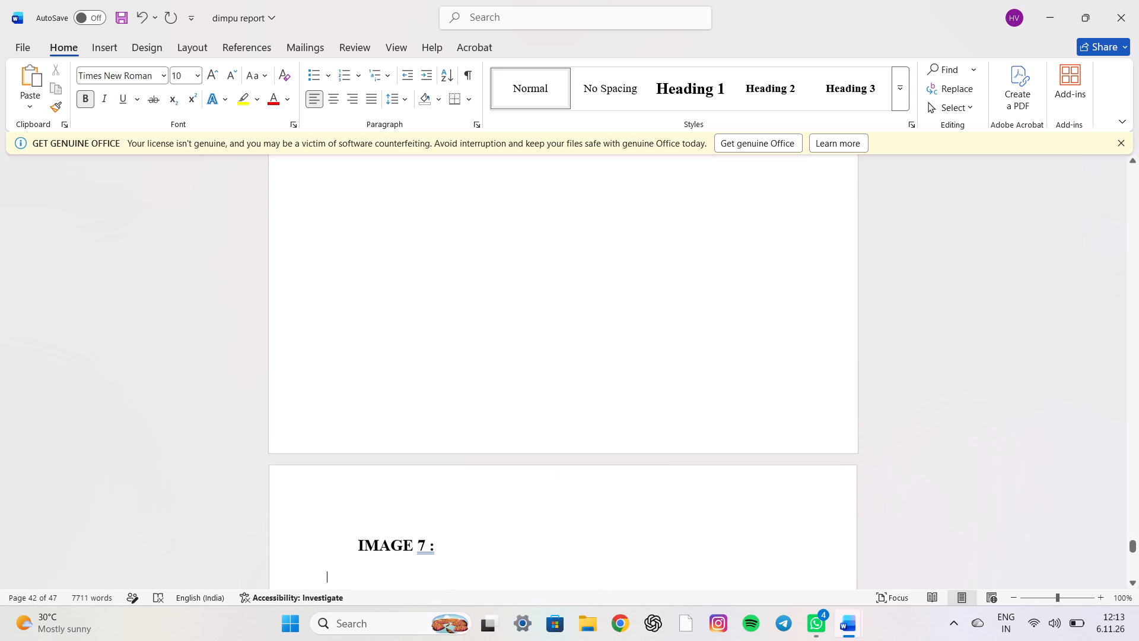
pyautogui.press('Down')
pyautogui.press('Down')
pyautogui.press('Down')
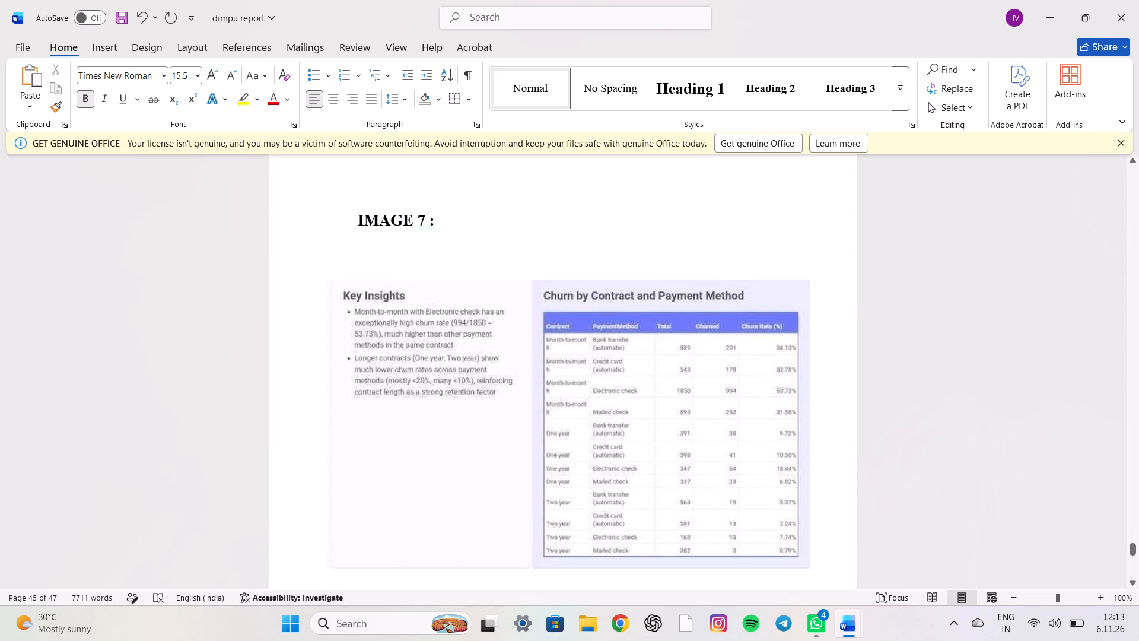
# Review the last annexure pages from "IMAGE 7" through the service-type churn table to the "FINAL DASHBOARD" image and its page number.
pyautogui.click(354, 218)
pyautogui.scroll(1, 354, 218)
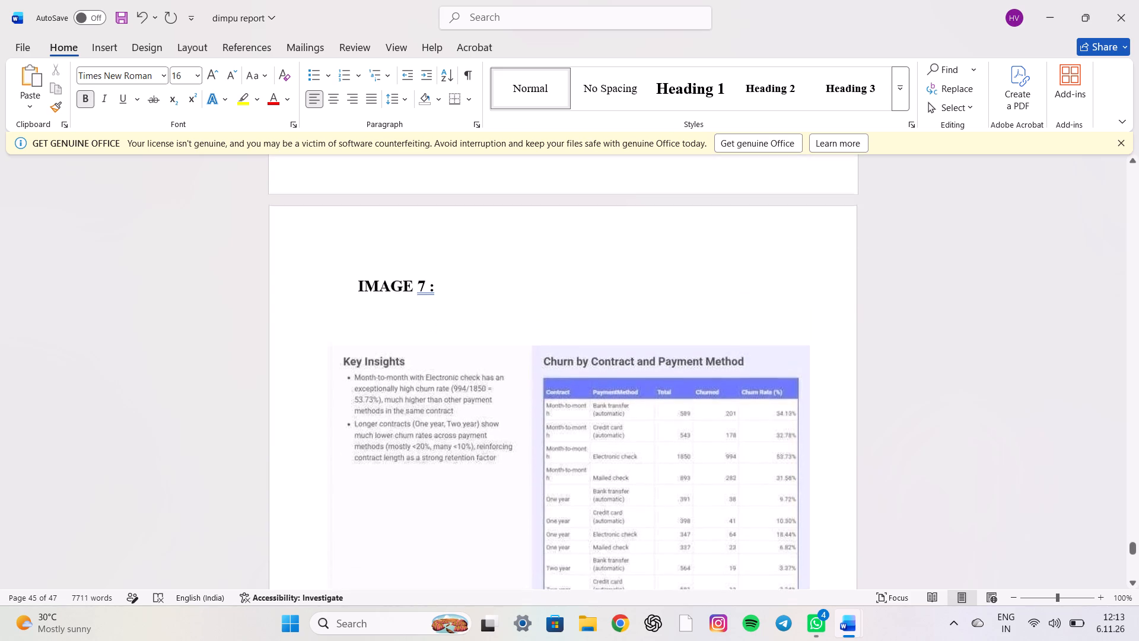
pyautogui.scroll(2, 354, 218)
pyautogui.press('Down')
pyautogui.press('Down')
pyautogui.press('Down')
pyautogui.press('Down')
pyautogui.press('Down')
pyautogui.press('Down')
pyautogui.press('Down')
pyautogui.press('Down')
pyautogui.press('Down')
pyautogui.press('Down')
pyautogui.press('Down')
pyautogui.press('Down')
pyautogui.press('Down')
pyautogui.press('Down')
pyautogui.press('Down')
pyautogui.press('Down')
pyautogui.press('Down')
pyautogui.press('Down')
pyautogui.press('Down')
pyautogui.press('Down')
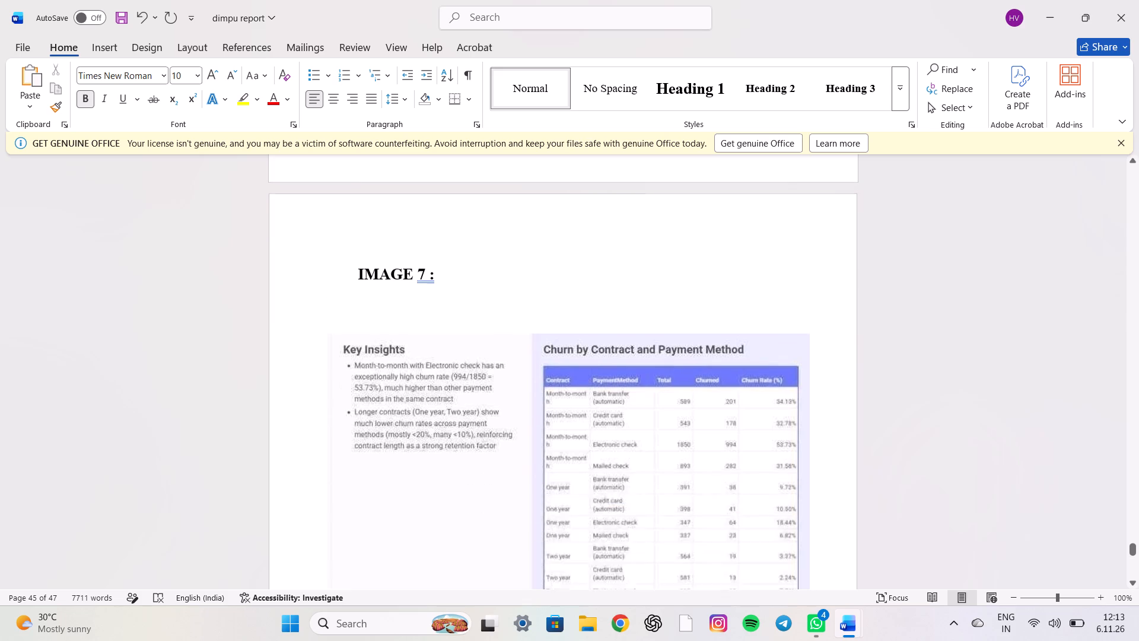
pyautogui.press('Up')
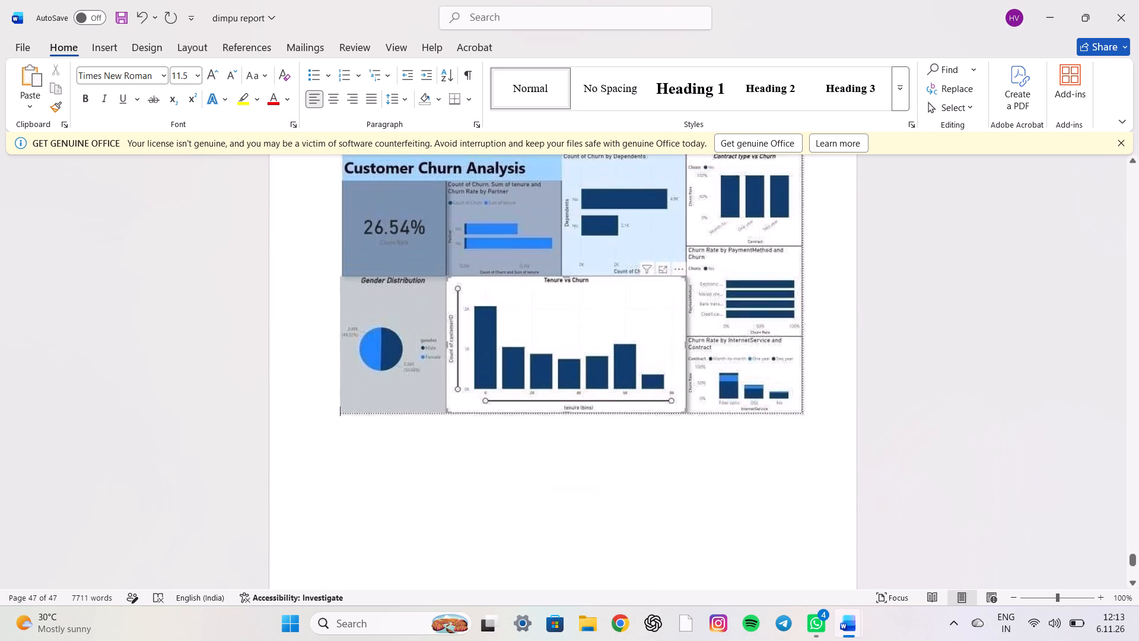
pyautogui.press('Up')
pyautogui.press('Up')
pyautogui.press('Up')
pyautogui.press('Up')
pyautogui.press('Up')
pyautogui.press('Up')
pyautogui.press('Up')
pyautogui.press('Up')
pyautogui.press('Up')
pyautogui.press('Up')
pyautogui.press('Up')
pyautogui.press('Up')
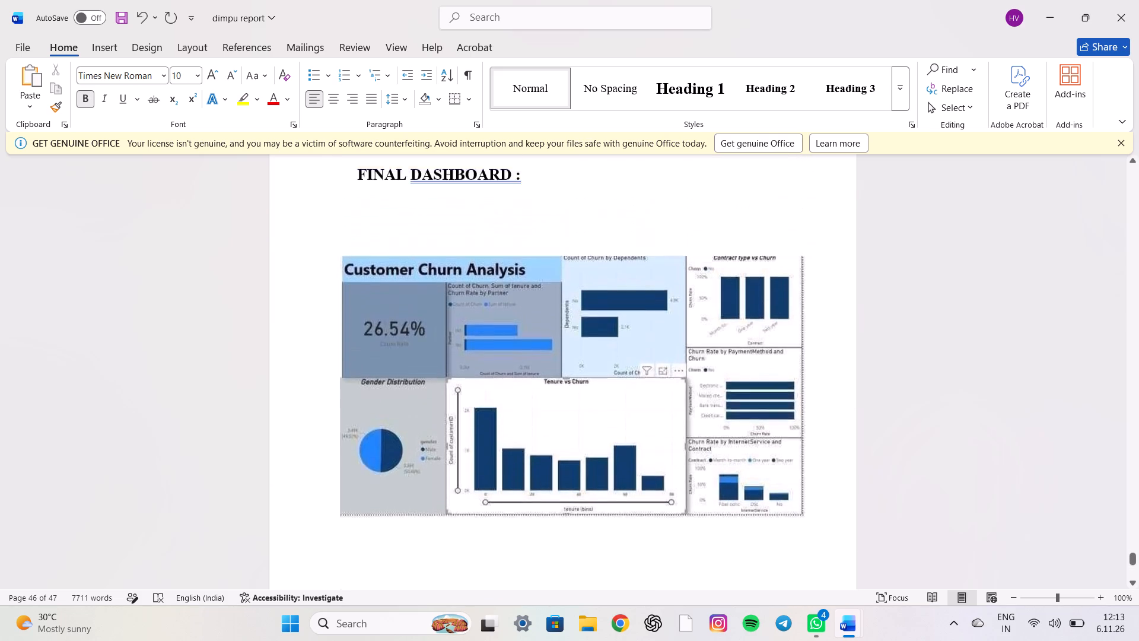
pyautogui.press('Down')
pyautogui.press('Down')
pyautogui.press('Down')
pyautogui.press('Down')
pyautogui.press('Down')
pyautogui.press('Down')
pyautogui.press('Down')
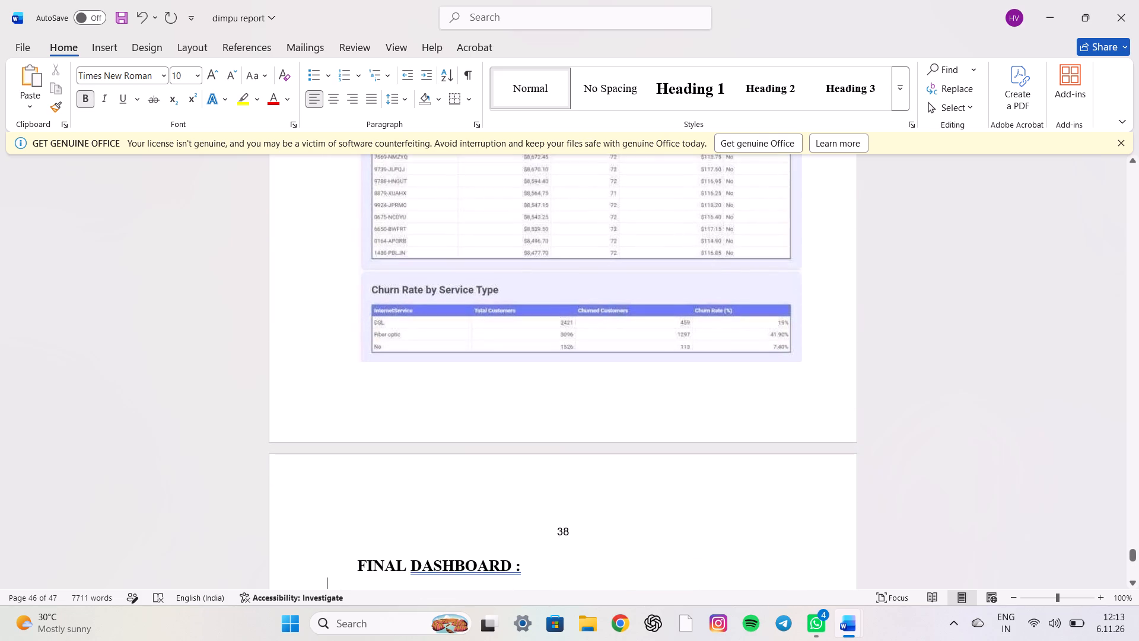
# Examine the "FINAL DASHBOARD" page and the page numbers 38 and 39 around it at the end of the annexure.
pyautogui.press('Down')
pyautogui.press('Down')
pyautogui.press('Down')
pyautogui.press('Down')
pyautogui.press('Down')
pyautogui.press('Down')
pyautogui.press('Down')
pyautogui.press('Down')
pyautogui.press('Down')
pyautogui.press('Down')
pyautogui.press('Down')
pyautogui.press('Down')
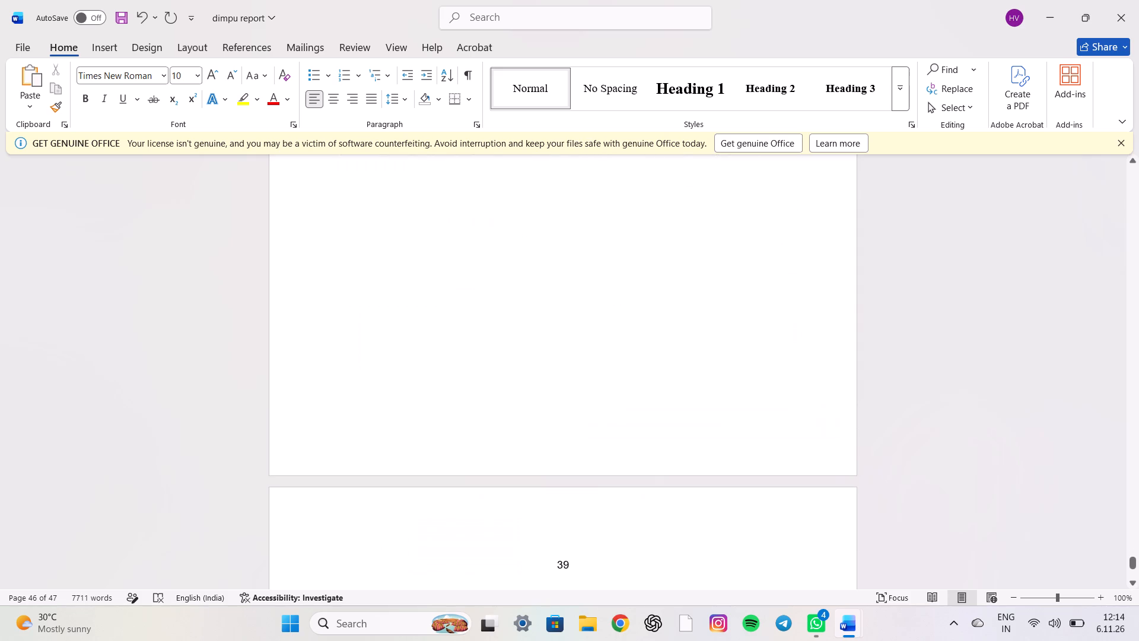
pyautogui.press('Up')
pyautogui.press('Up')
pyautogui.press('Up')
pyautogui.press('Up')
pyautogui.press('Up')
pyautogui.press('Up')
pyautogui.press('Up')
pyautogui.press('Up')
pyautogui.press('Up')
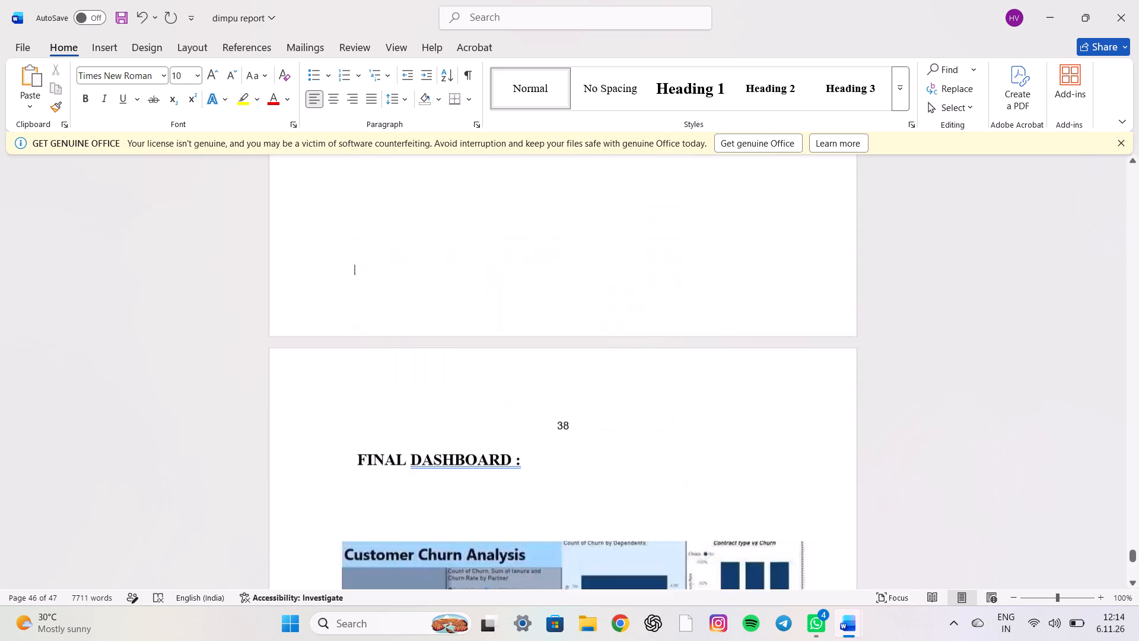
pyautogui.press('Down')
pyautogui.press('Down')
pyautogui.press('Down')
pyautogui.press('Down')
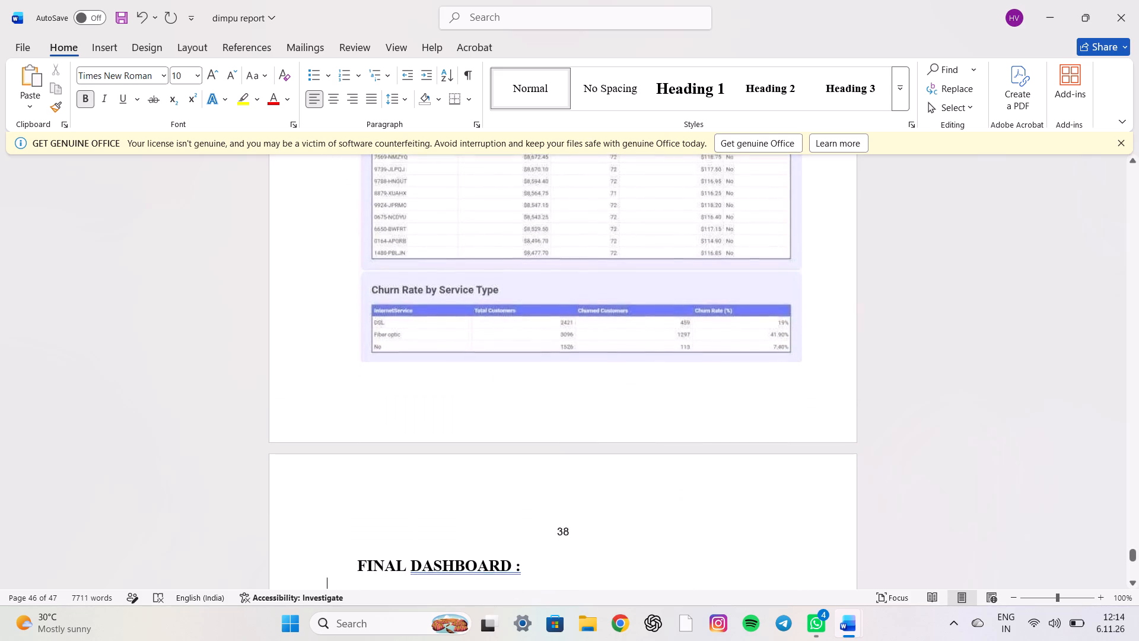
pyautogui.press('Down')
pyautogui.press('Down')
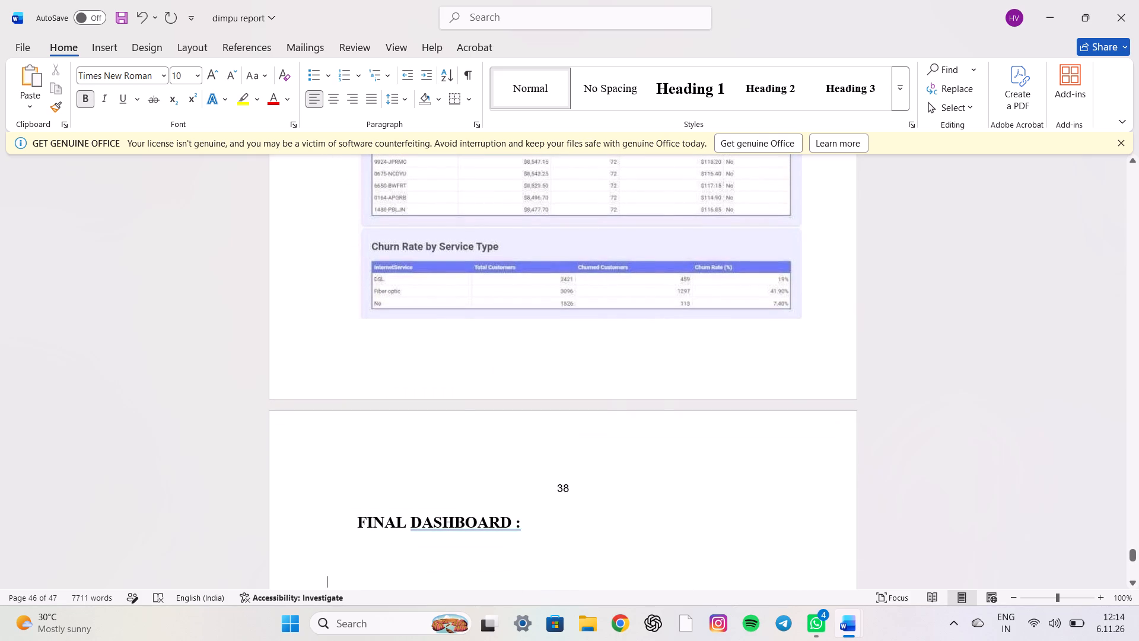
# Move the page number 38 from above "FINAL DASHBOARD" to the previous page, directly below the "Churn Rate by Service Type" table.
pyautogui.click(556, 485)
pyautogui.press('BackSpace')
pyautogui.press('BackSpace')
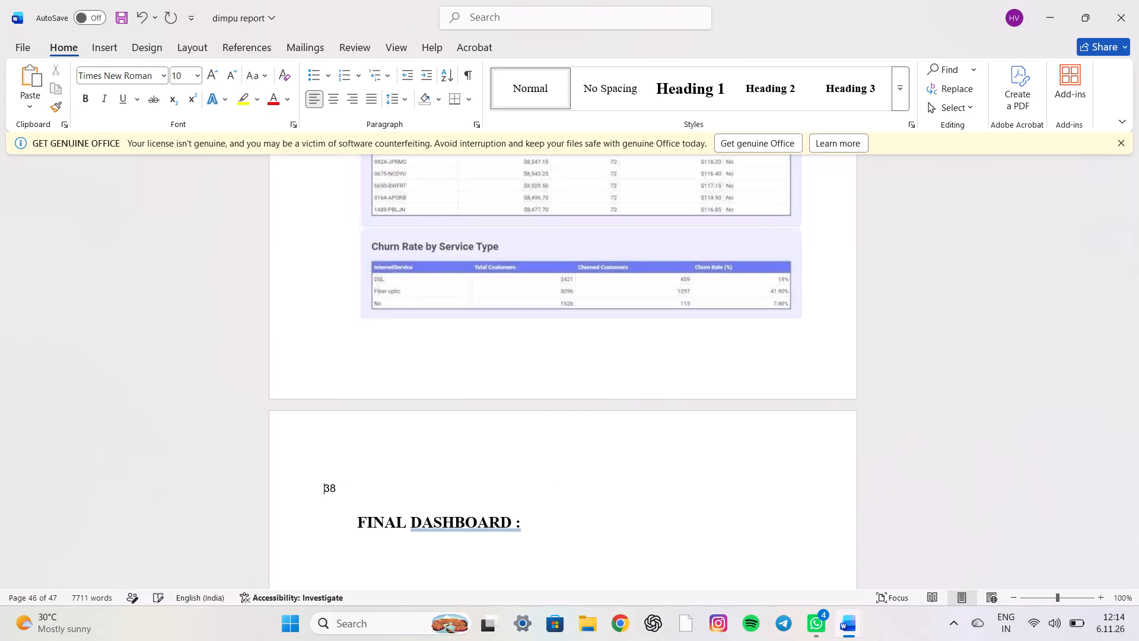
pyautogui.press('BackSpace')
pyautogui.press('BackSpace')
pyautogui.press('BackSpace')
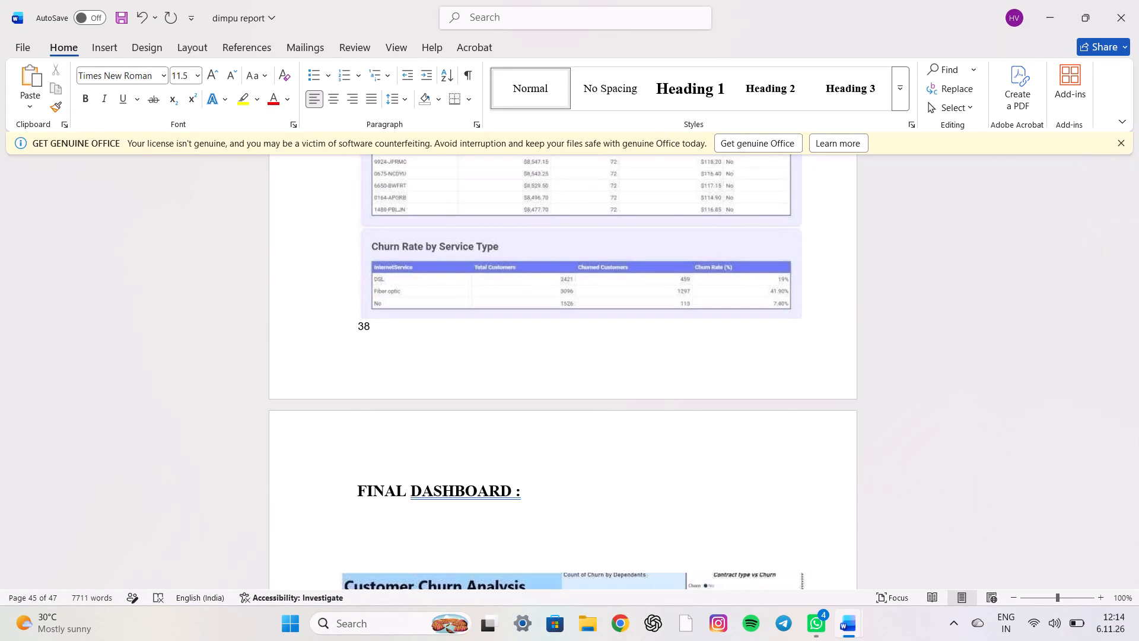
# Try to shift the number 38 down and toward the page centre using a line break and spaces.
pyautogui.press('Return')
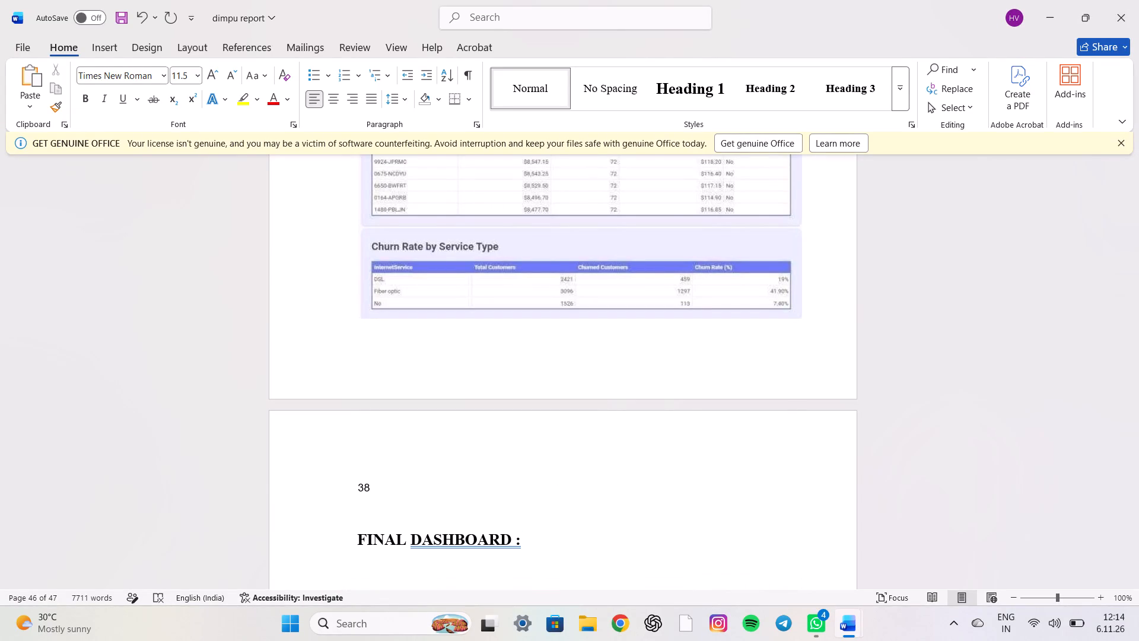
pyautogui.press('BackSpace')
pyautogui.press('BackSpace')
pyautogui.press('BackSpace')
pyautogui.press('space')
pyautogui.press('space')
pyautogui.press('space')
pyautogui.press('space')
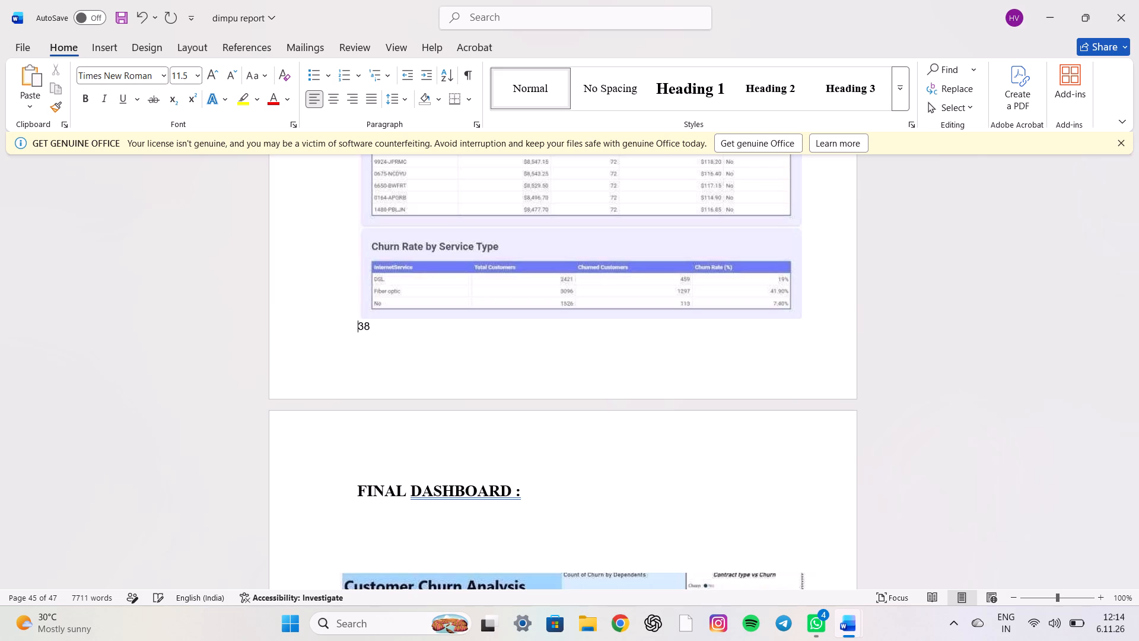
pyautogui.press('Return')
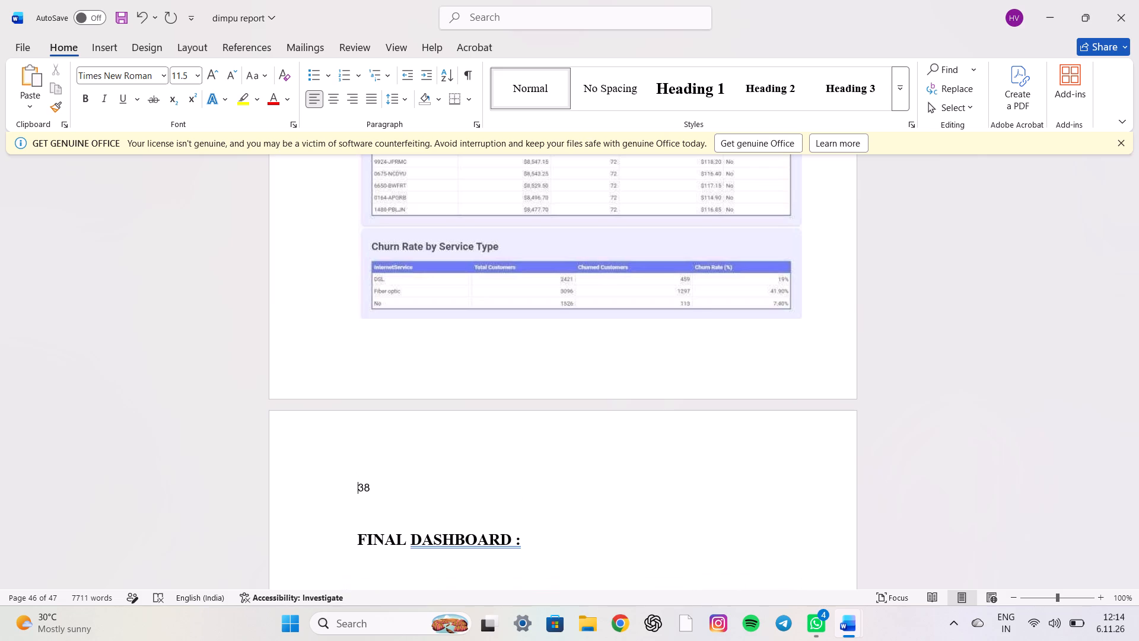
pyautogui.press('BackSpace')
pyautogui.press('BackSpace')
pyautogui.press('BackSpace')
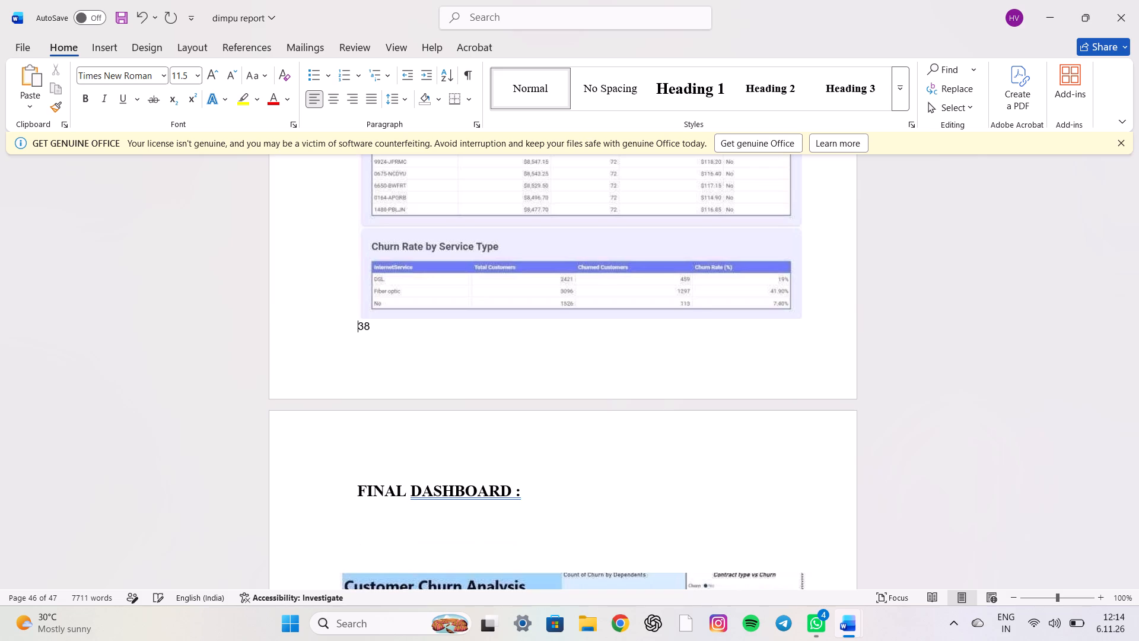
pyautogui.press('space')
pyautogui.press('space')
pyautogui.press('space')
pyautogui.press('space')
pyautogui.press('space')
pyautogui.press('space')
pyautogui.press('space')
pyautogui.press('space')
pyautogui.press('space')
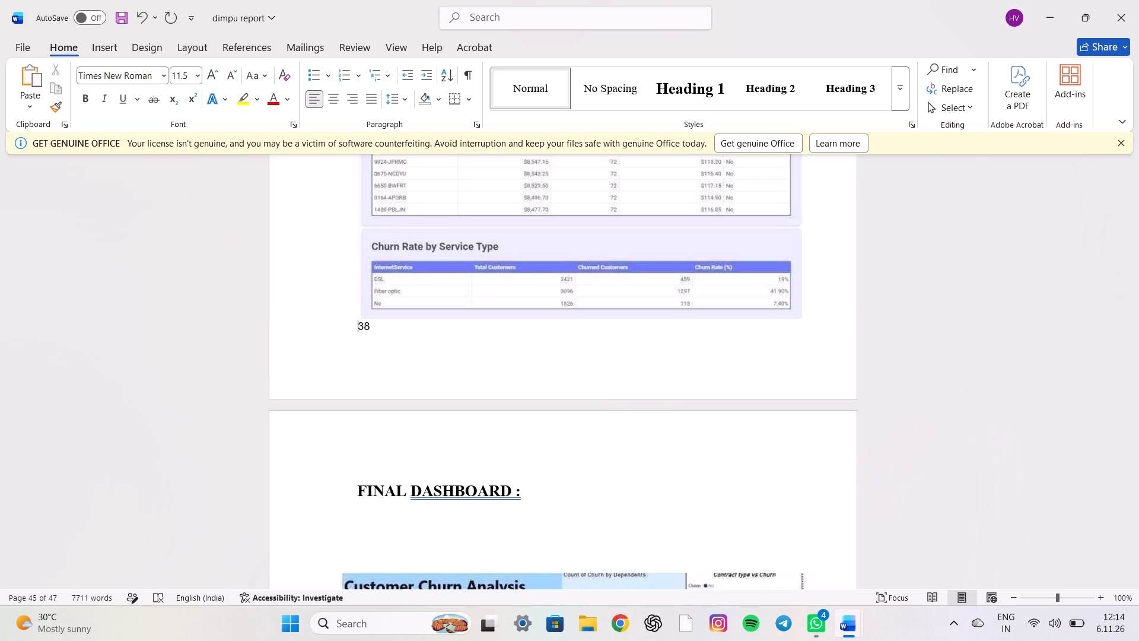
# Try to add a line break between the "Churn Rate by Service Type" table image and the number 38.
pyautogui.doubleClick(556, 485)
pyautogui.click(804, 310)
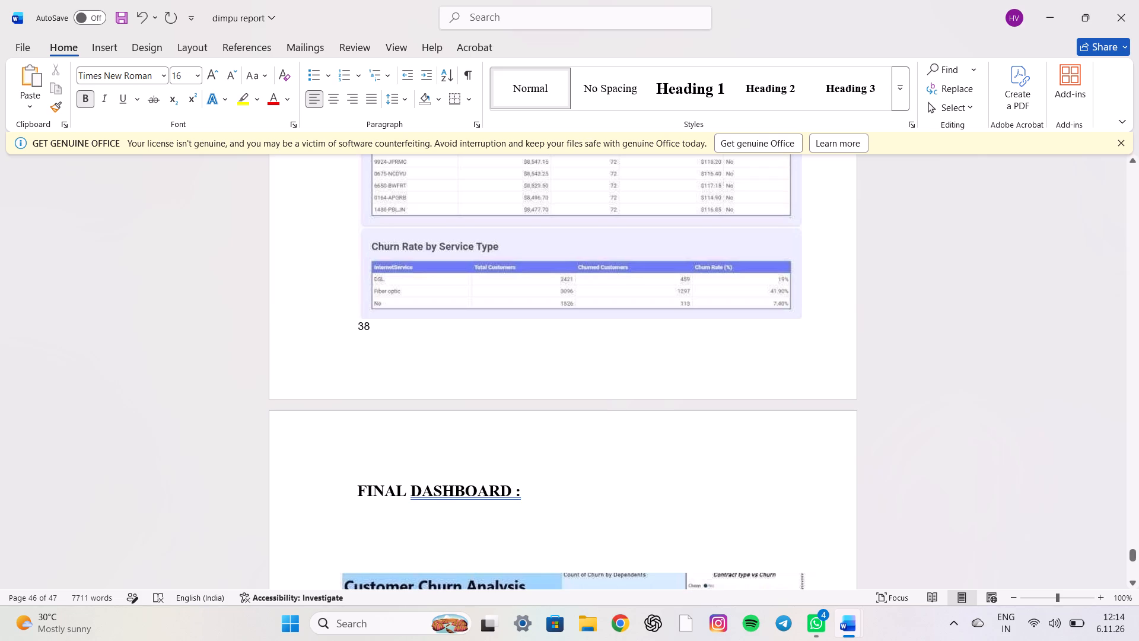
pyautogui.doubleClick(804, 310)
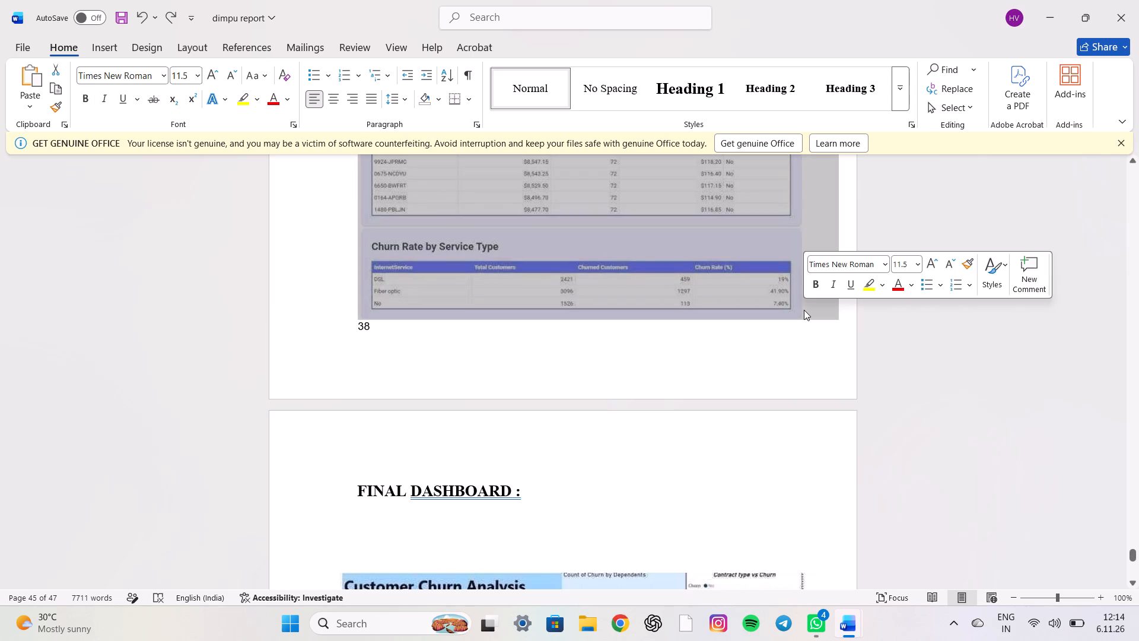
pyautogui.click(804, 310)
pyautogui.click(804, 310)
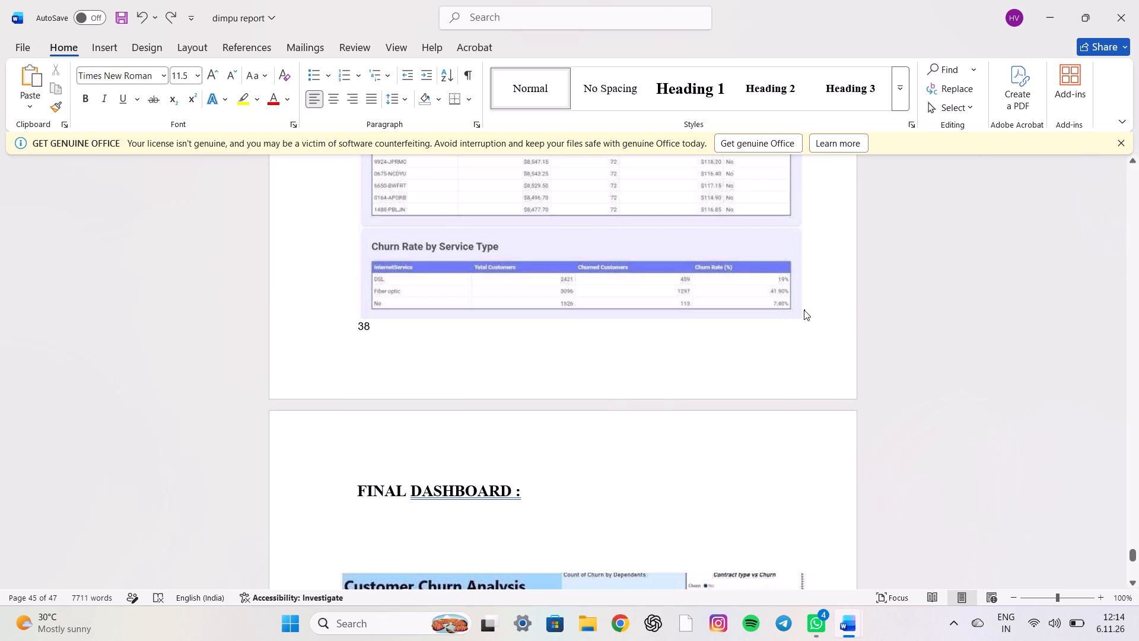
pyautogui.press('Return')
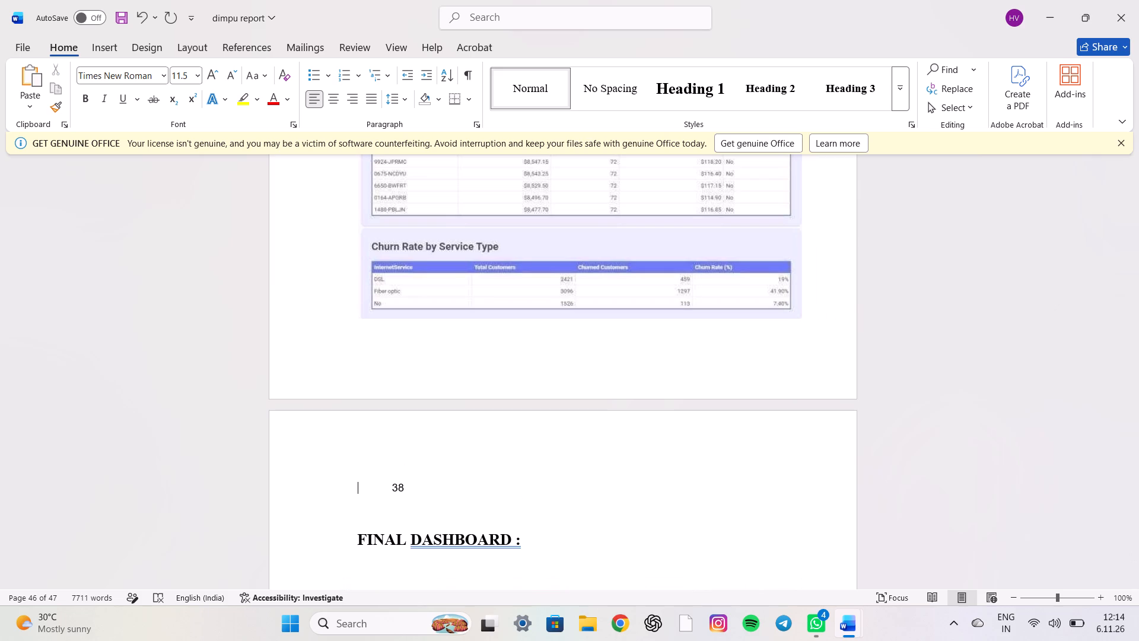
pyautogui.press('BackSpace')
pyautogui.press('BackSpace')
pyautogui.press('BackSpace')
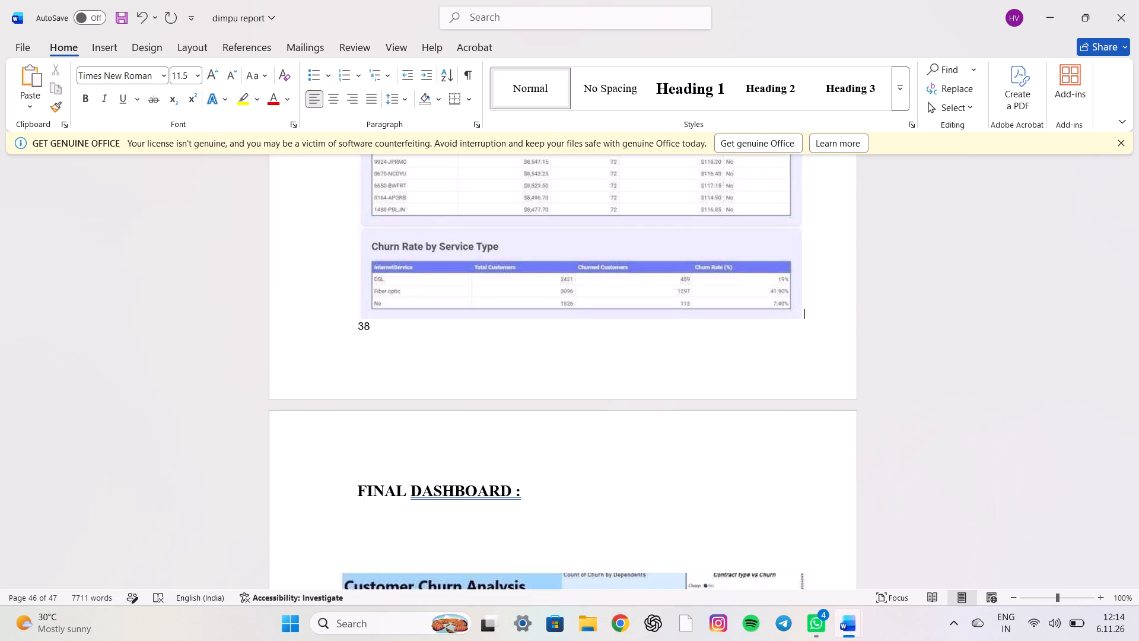
# Delete the number 38 below the "Churn Rate by Service Type" table.
pyautogui.click(384, 322)
pyautogui.press('BackSpace')
pyautogui.press('BackSpace')
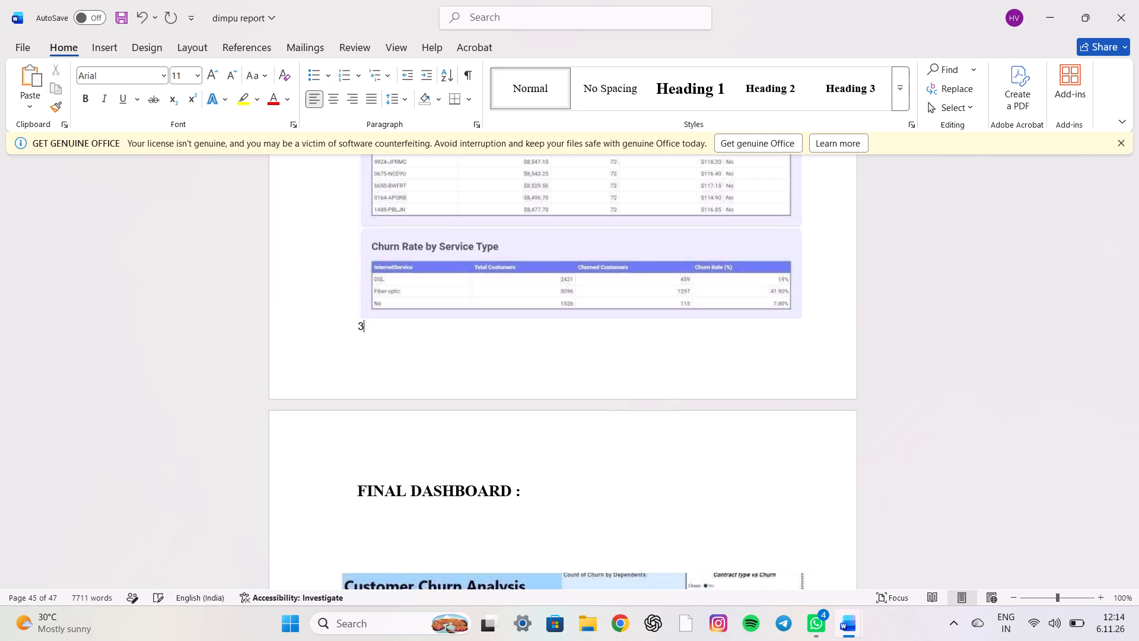
pyautogui.press('BackSpace')
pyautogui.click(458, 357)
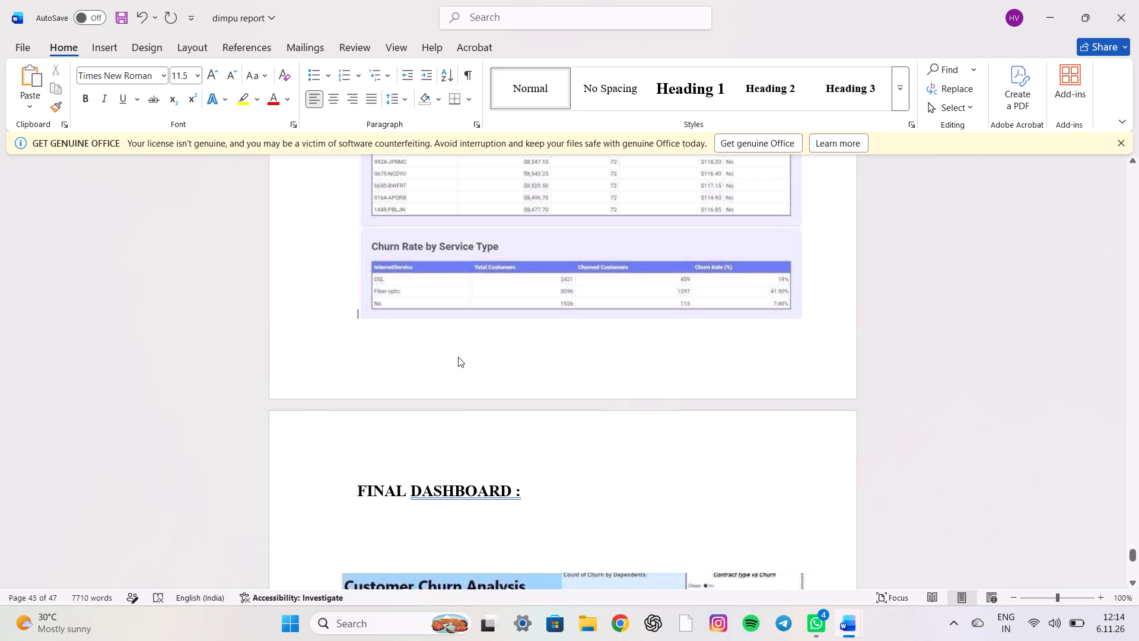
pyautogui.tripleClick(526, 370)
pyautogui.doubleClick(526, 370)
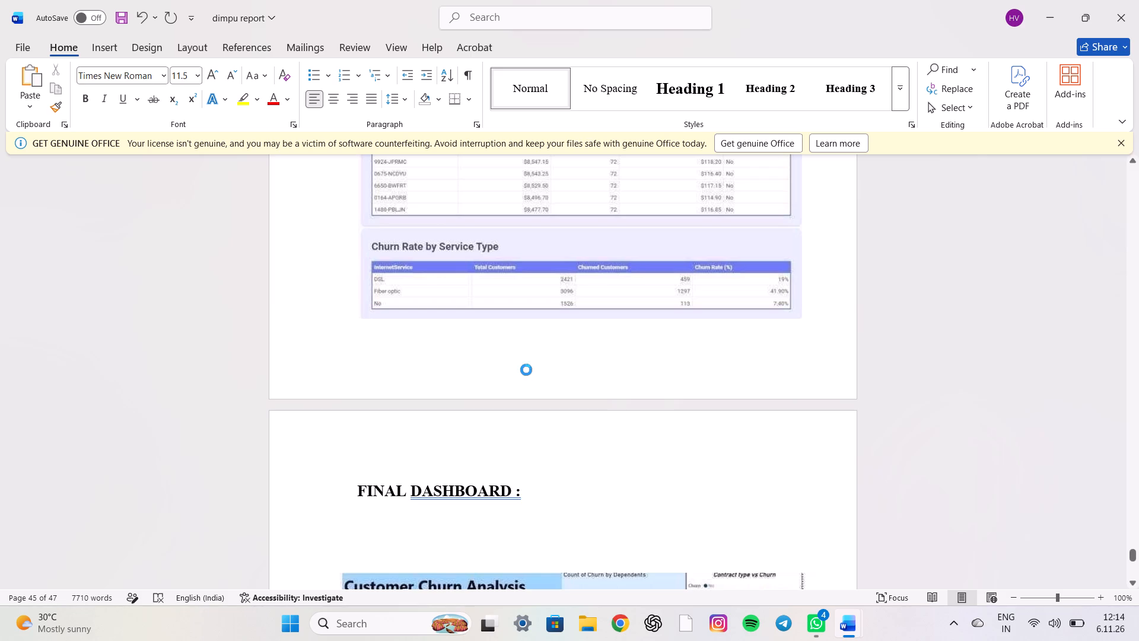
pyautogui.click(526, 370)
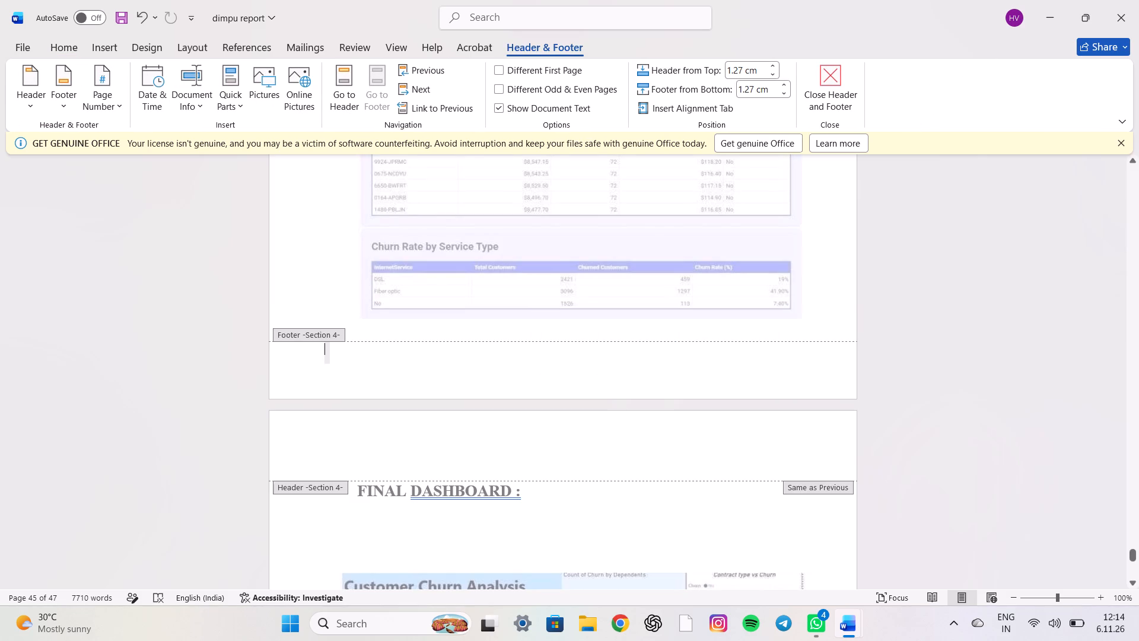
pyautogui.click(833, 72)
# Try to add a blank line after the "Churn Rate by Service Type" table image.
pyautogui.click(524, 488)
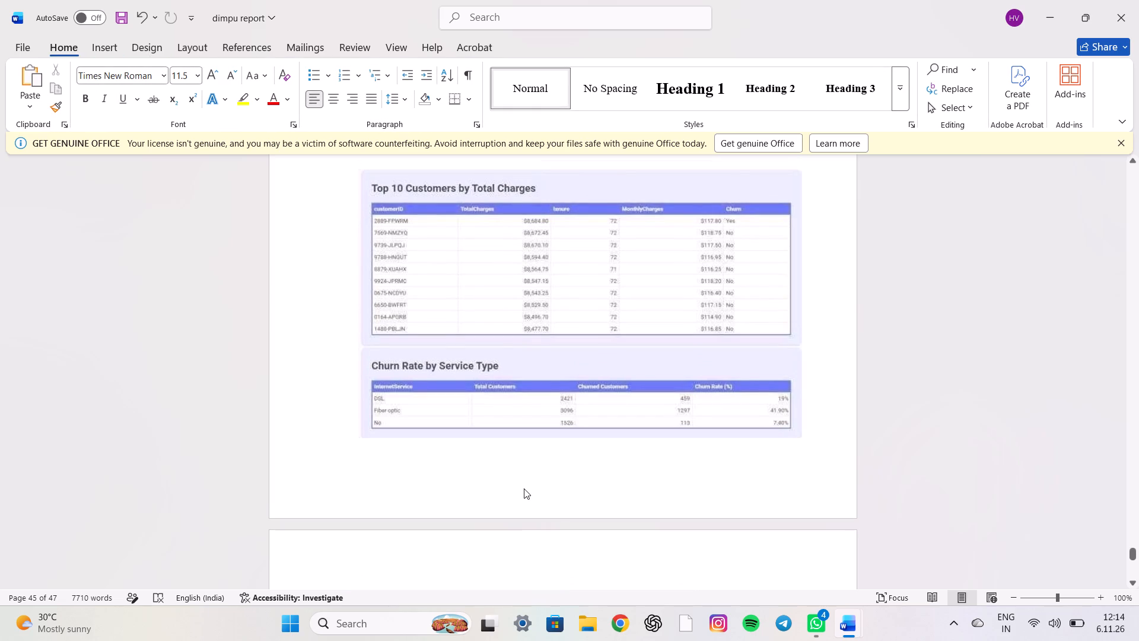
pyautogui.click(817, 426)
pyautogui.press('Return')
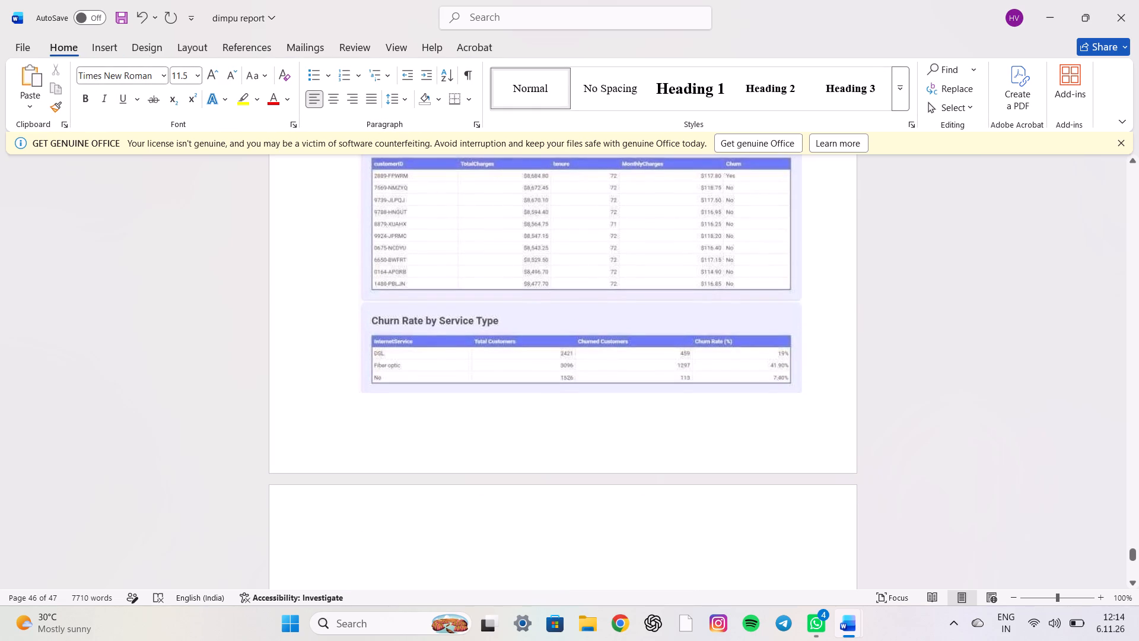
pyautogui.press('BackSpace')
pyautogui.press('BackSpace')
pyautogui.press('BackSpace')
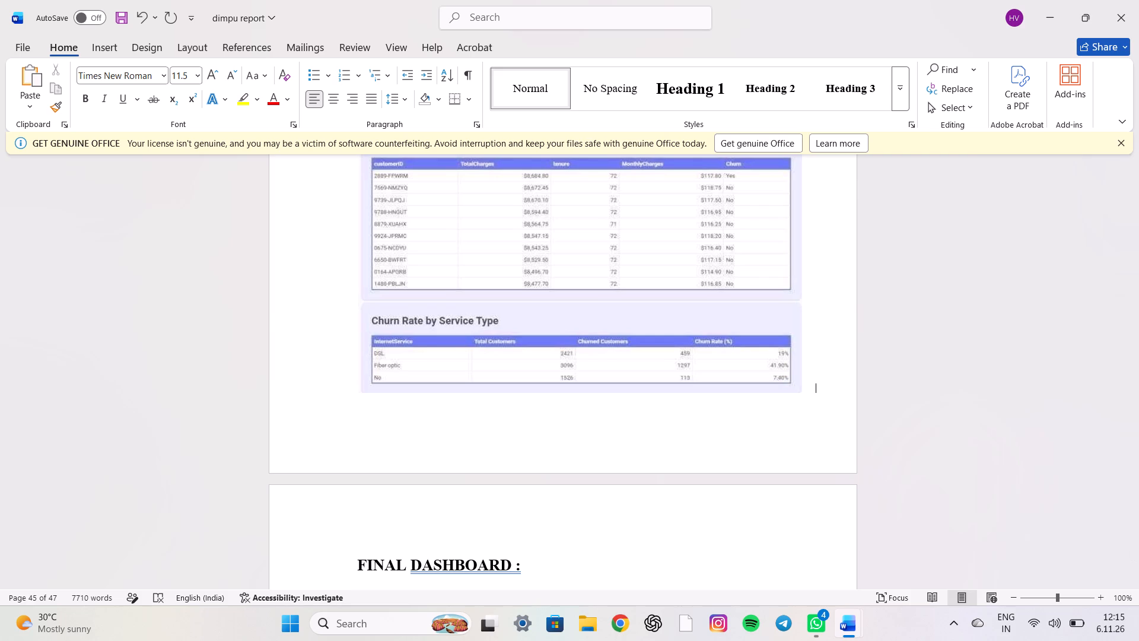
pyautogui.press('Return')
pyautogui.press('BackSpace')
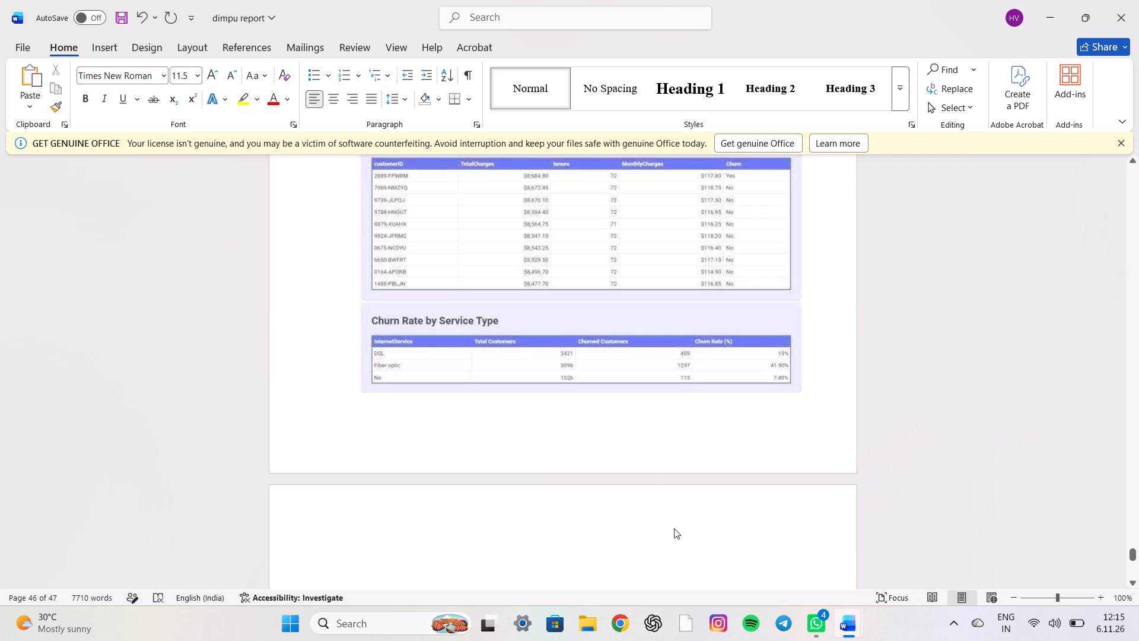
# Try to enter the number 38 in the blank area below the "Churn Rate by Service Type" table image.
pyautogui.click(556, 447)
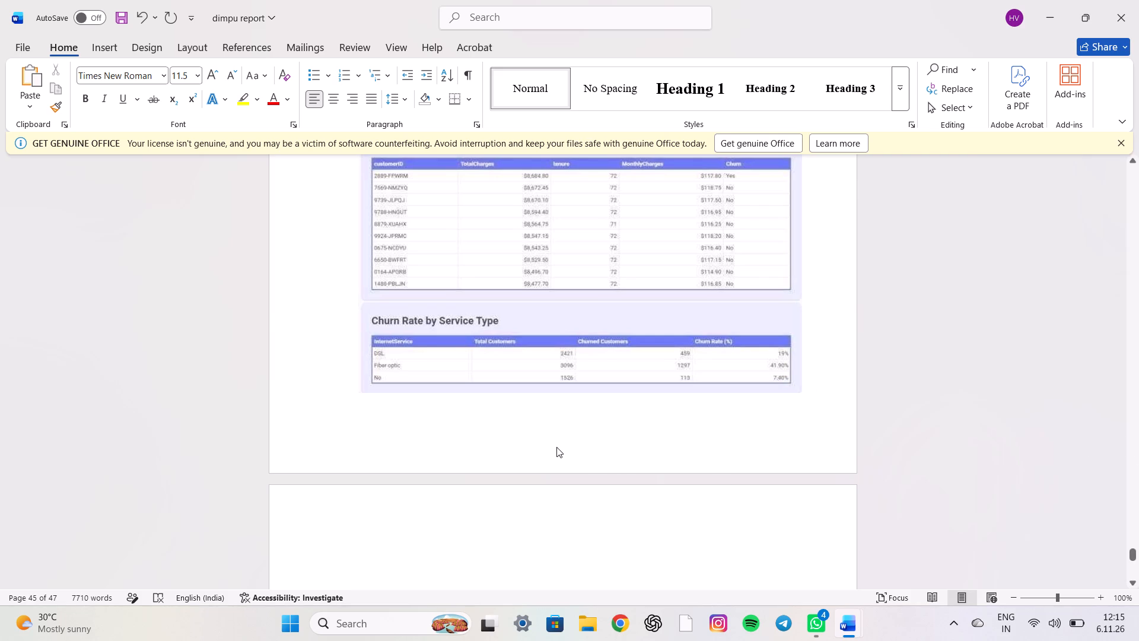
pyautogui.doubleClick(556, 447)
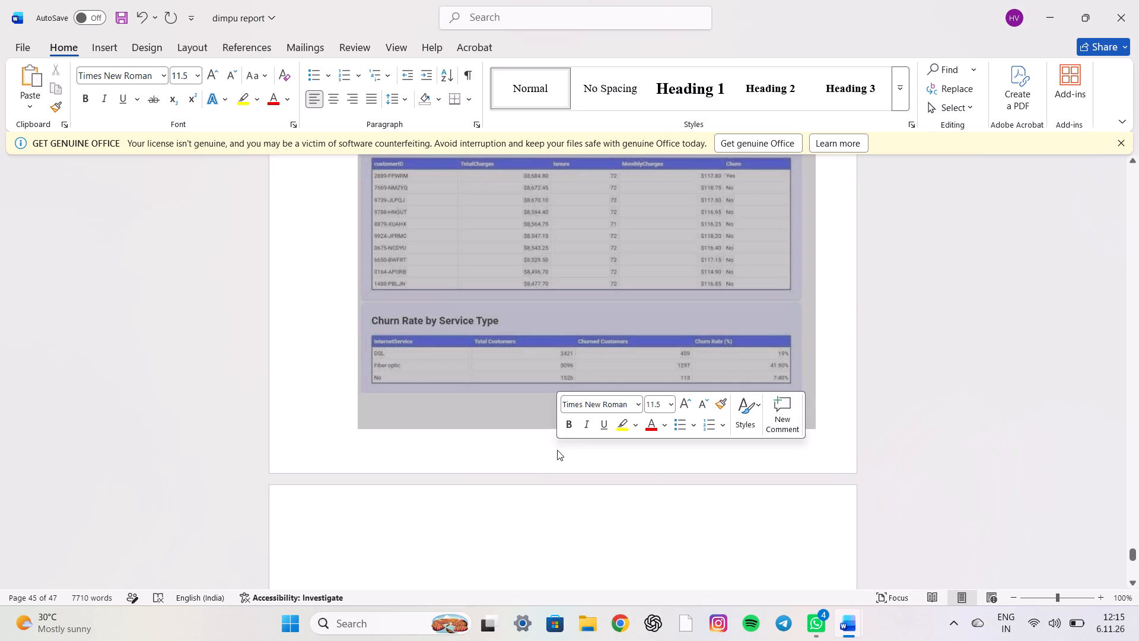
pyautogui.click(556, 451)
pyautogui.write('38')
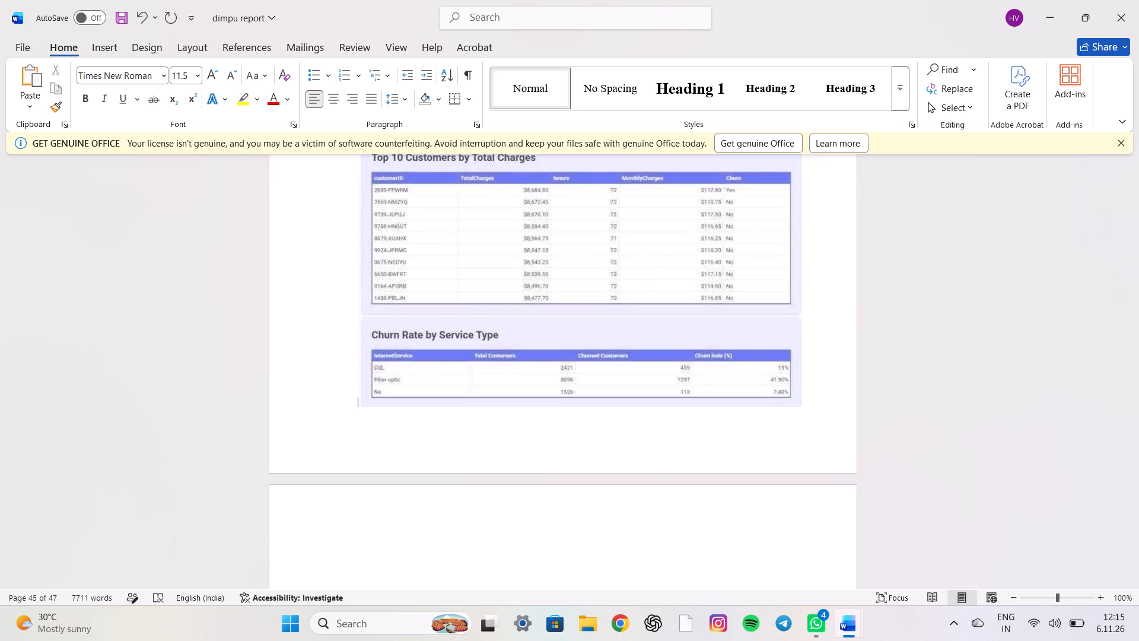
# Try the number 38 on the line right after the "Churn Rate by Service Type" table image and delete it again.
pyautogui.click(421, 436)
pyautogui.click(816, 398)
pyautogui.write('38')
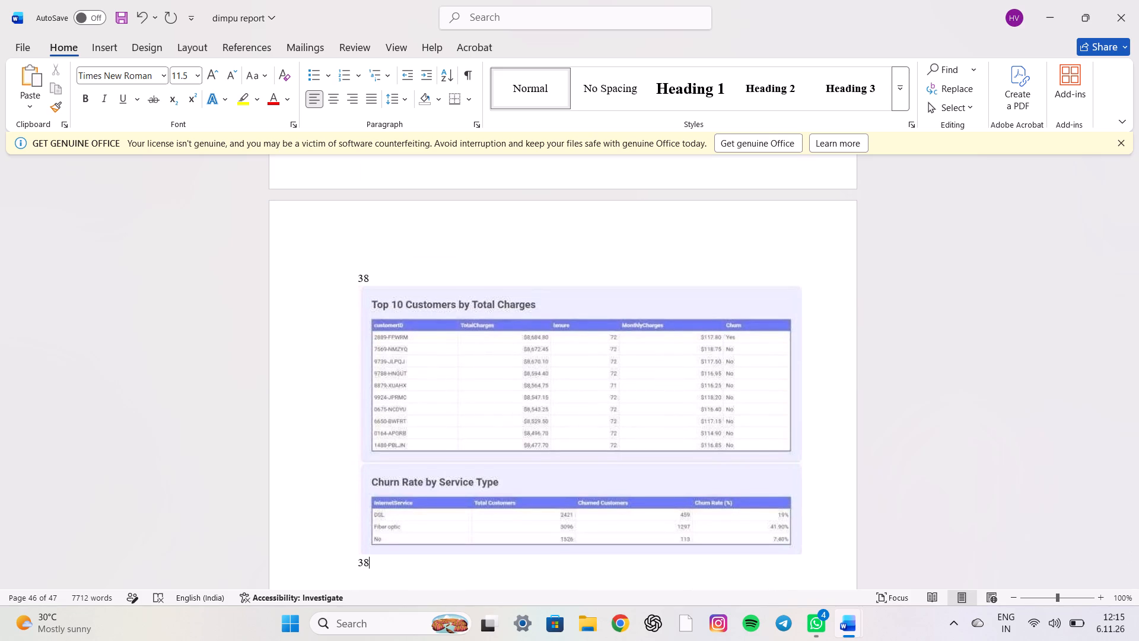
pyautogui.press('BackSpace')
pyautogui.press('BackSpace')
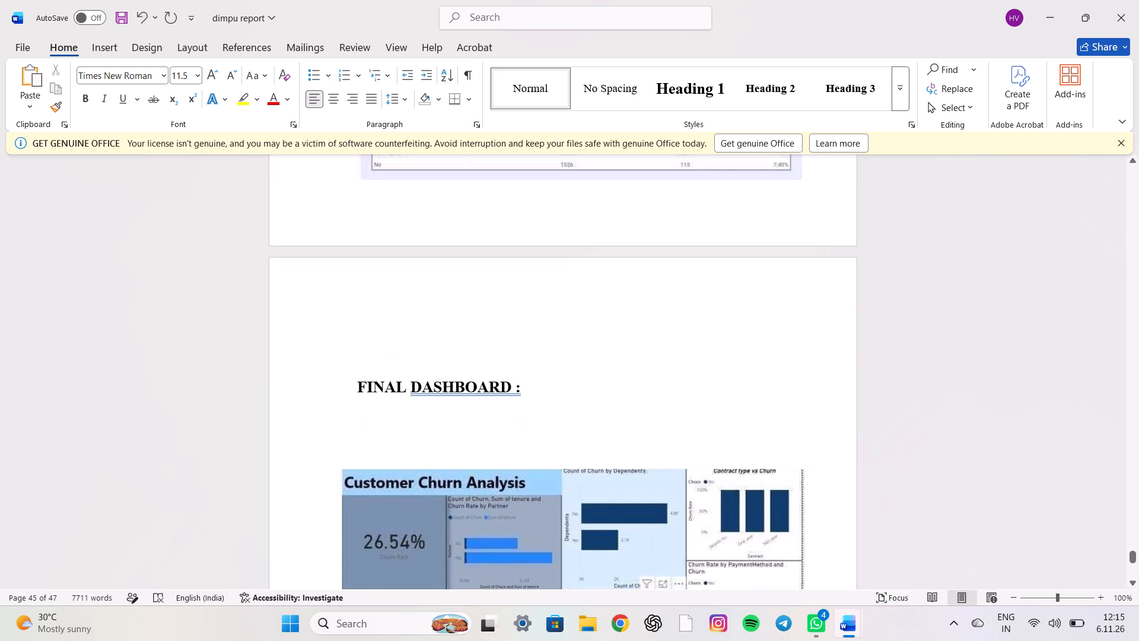
# Remove the indent and blank space before the "FINAL DASHBOARD :" heading so it directly follows the "Churn Rate by Service Type" table image.
pyautogui.scroll(3, 356, 389)
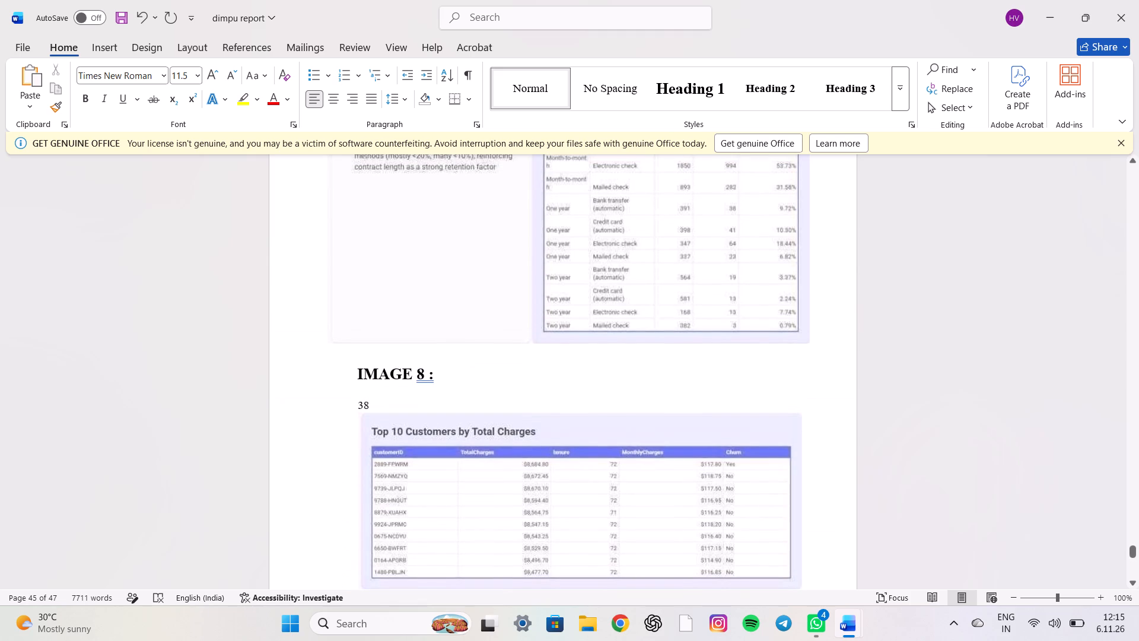
pyautogui.scroll(1, 356, 389)
pyautogui.scroll(-1, 356, 389)
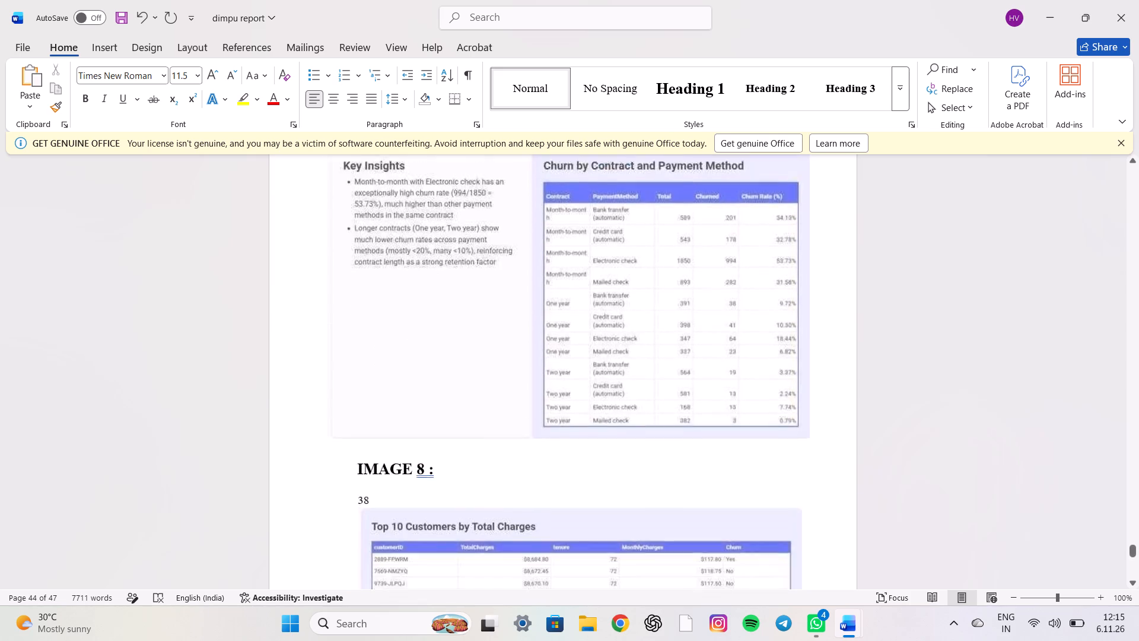
pyautogui.scroll(-3, 356, 389)
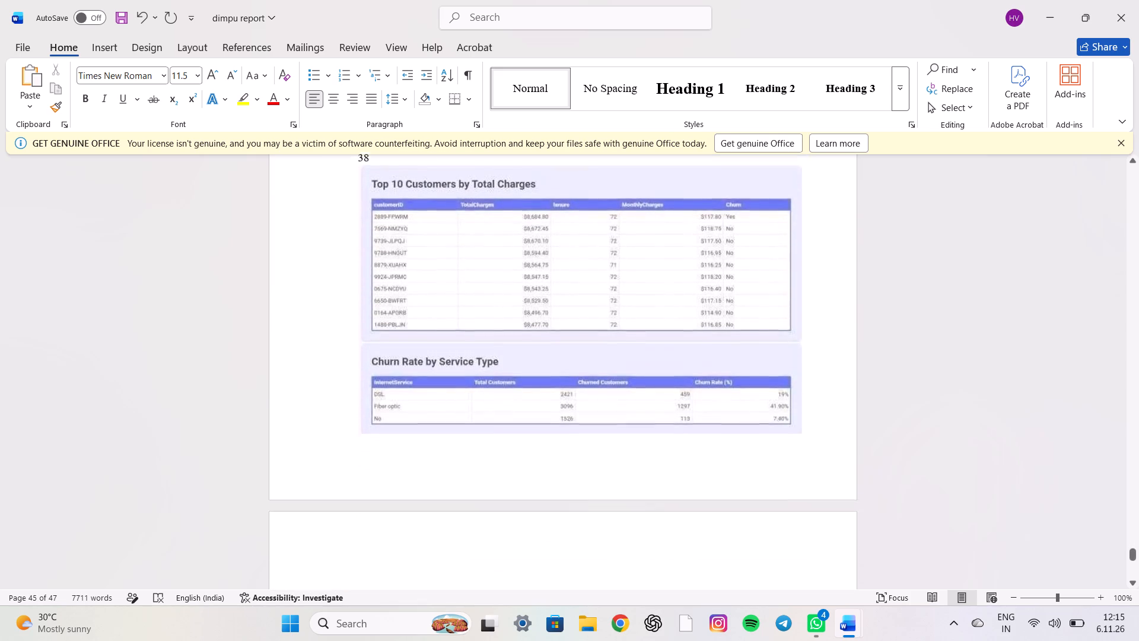
pyautogui.scroll(-1, 356, 389)
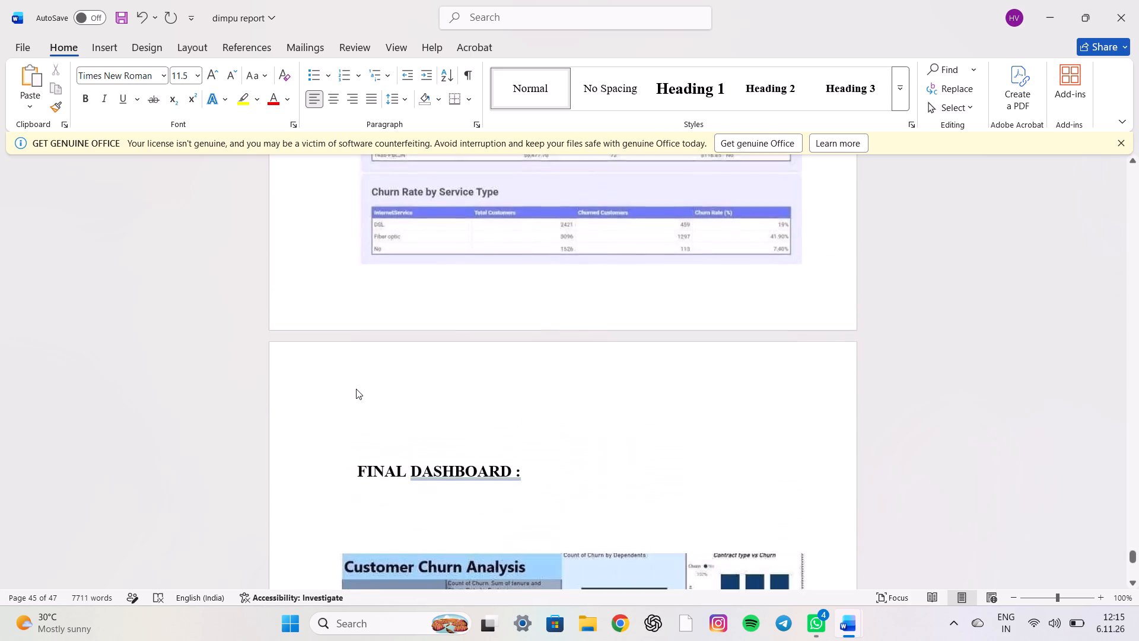
pyautogui.scroll(-1, 356, 389)
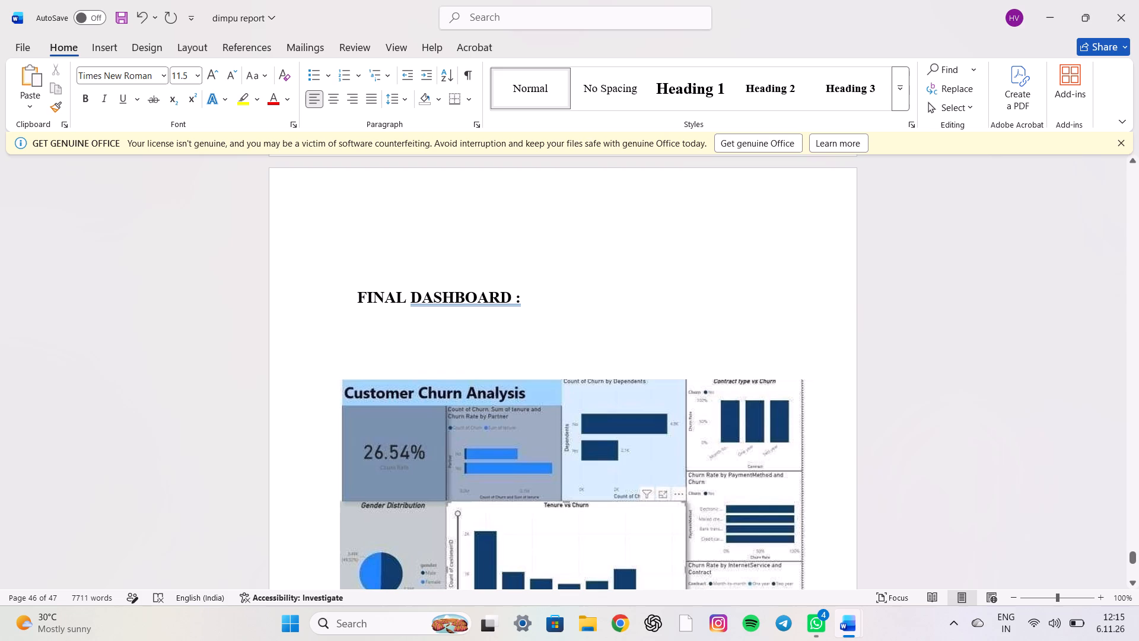
pyautogui.click(348, 294)
pyautogui.press('BackSpace')
pyautogui.press('BackSpace')
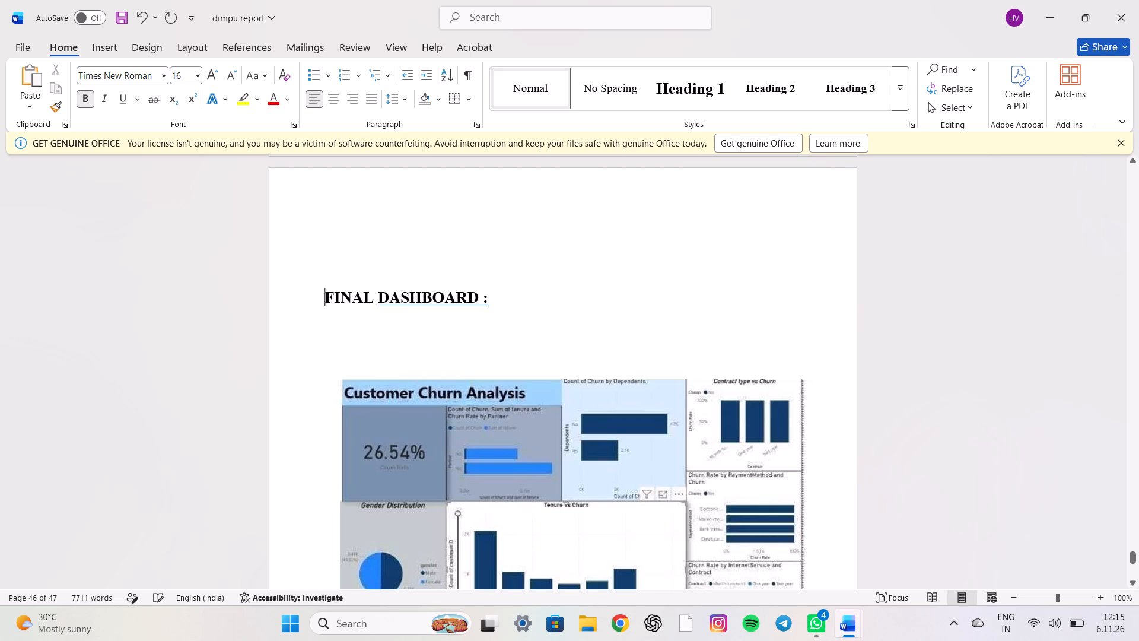
pyautogui.press('BackSpace')
pyautogui.press('BackSpace')
pyautogui.press('BackSpace')
pyautogui.press('BackSpace')
pyautogui.press('BackSpace')
pyautogui.press('BackSpace')
pyautogui.press('BackSpace')
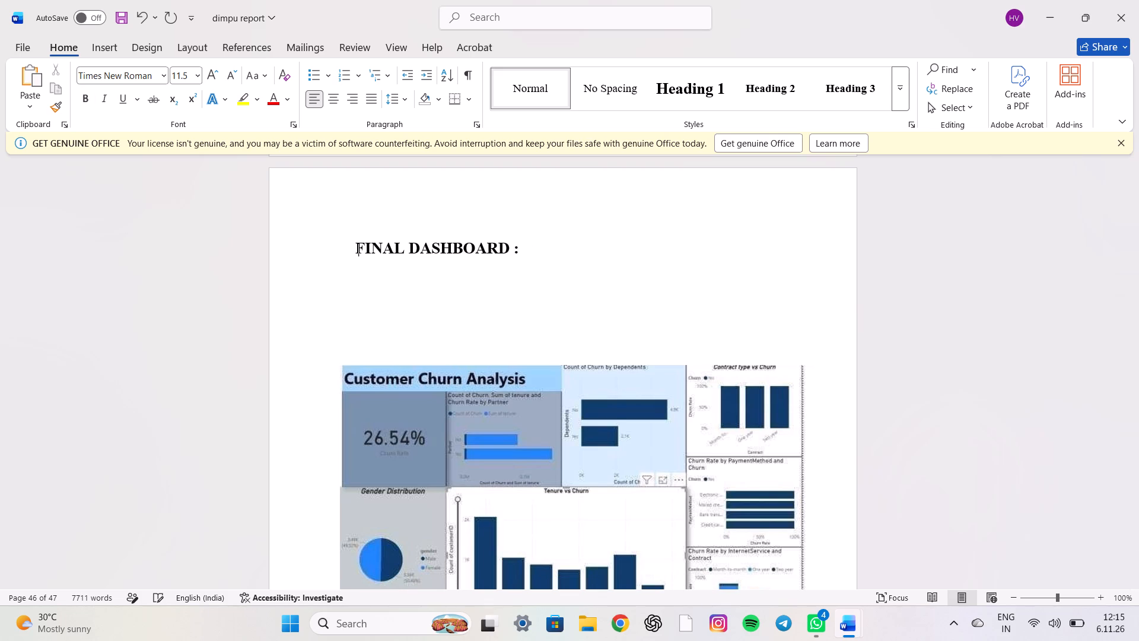
pyautogui.press('BackSpace')
pyautogui.press('BackSpace')
pyautogui.press('BackSpace')
pyautogui.press('BackSpace')
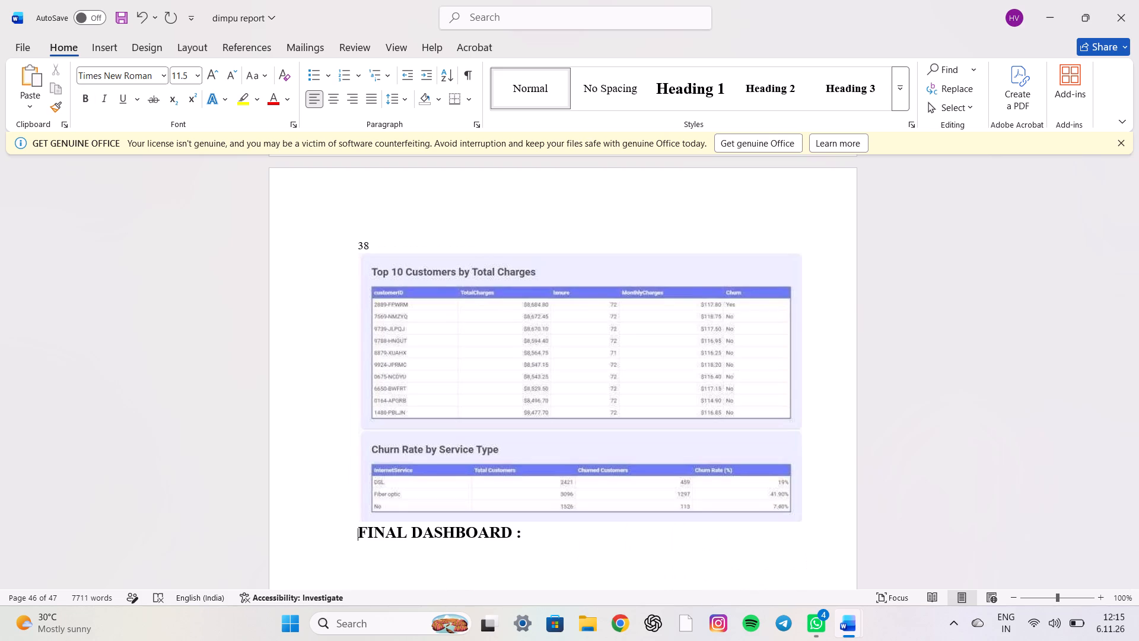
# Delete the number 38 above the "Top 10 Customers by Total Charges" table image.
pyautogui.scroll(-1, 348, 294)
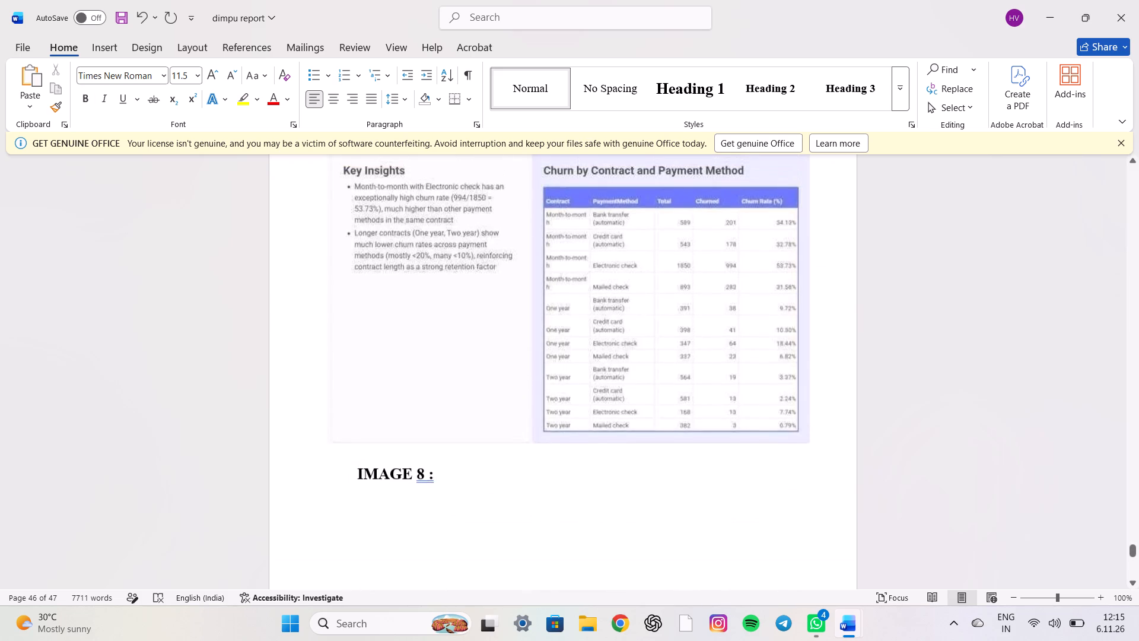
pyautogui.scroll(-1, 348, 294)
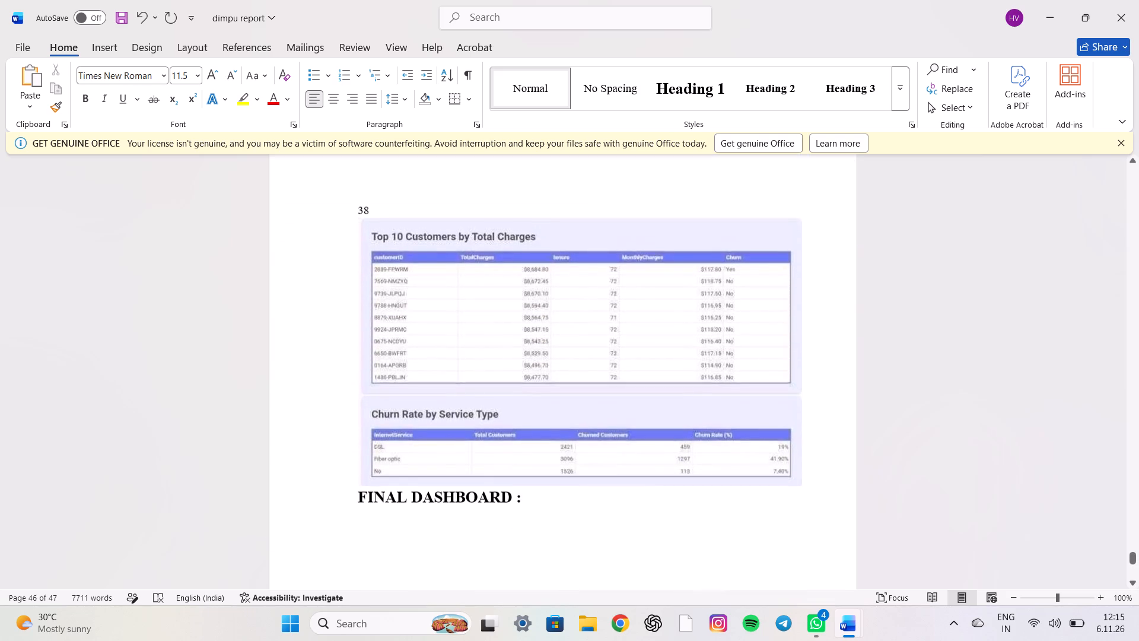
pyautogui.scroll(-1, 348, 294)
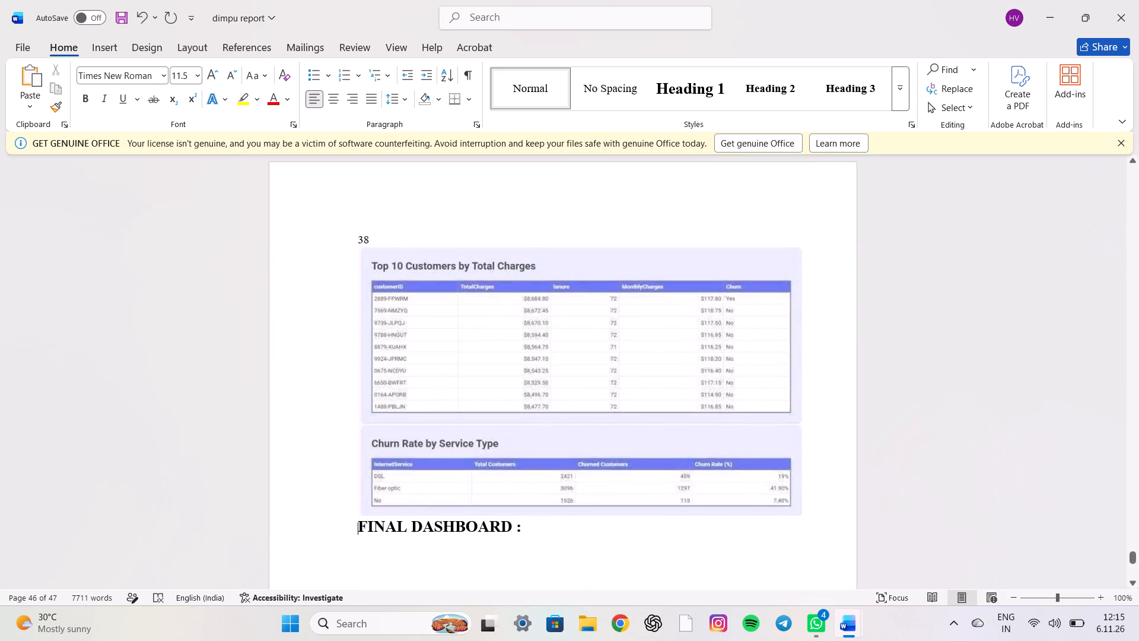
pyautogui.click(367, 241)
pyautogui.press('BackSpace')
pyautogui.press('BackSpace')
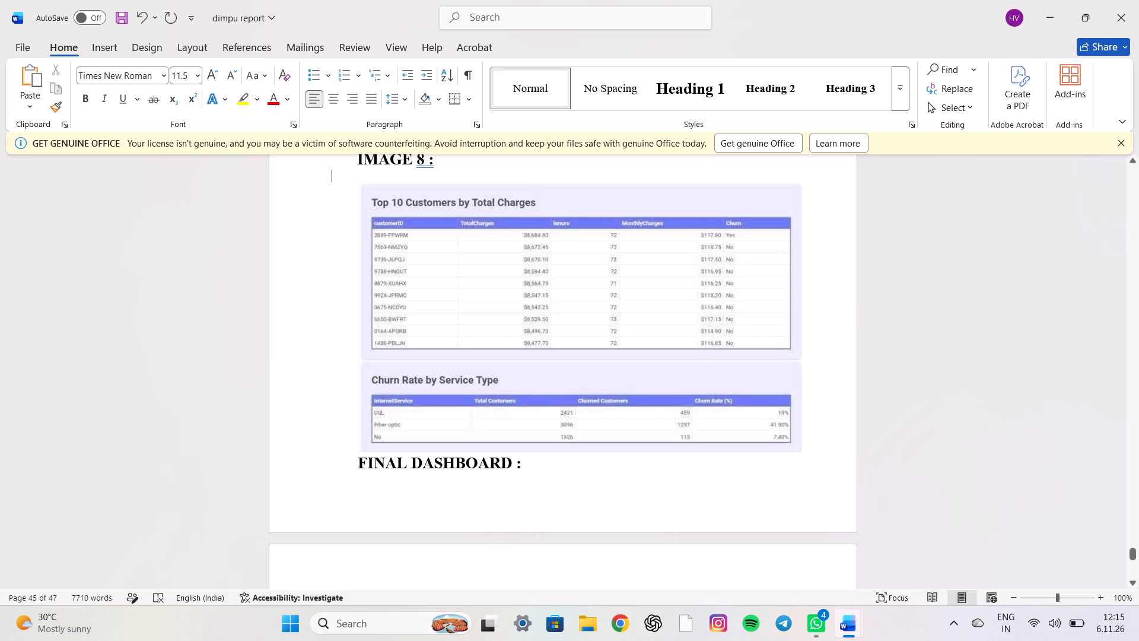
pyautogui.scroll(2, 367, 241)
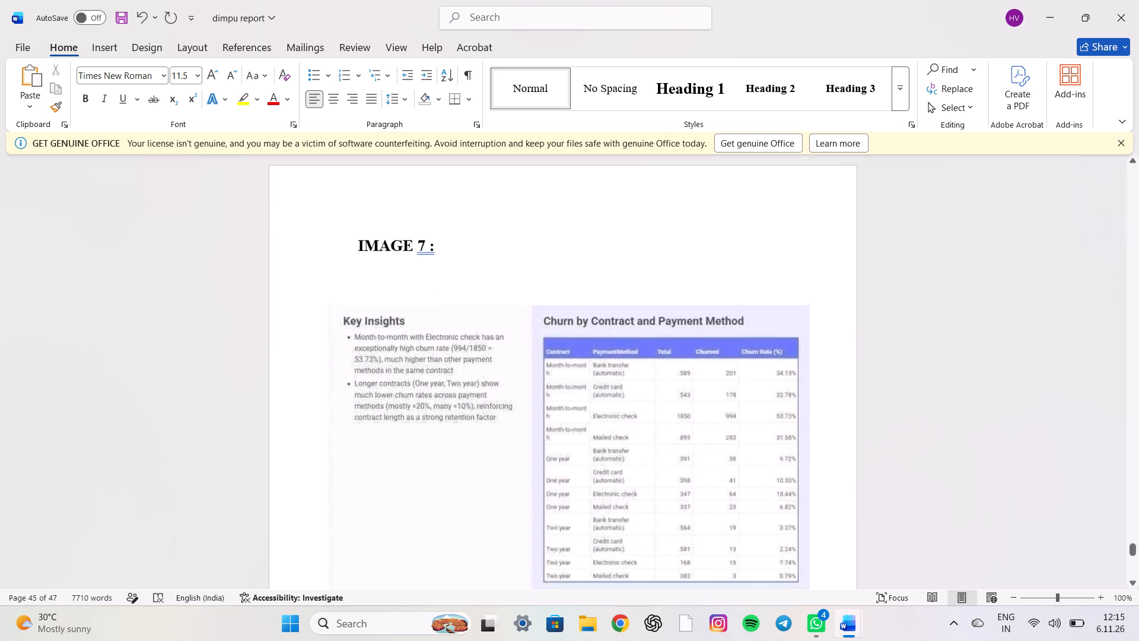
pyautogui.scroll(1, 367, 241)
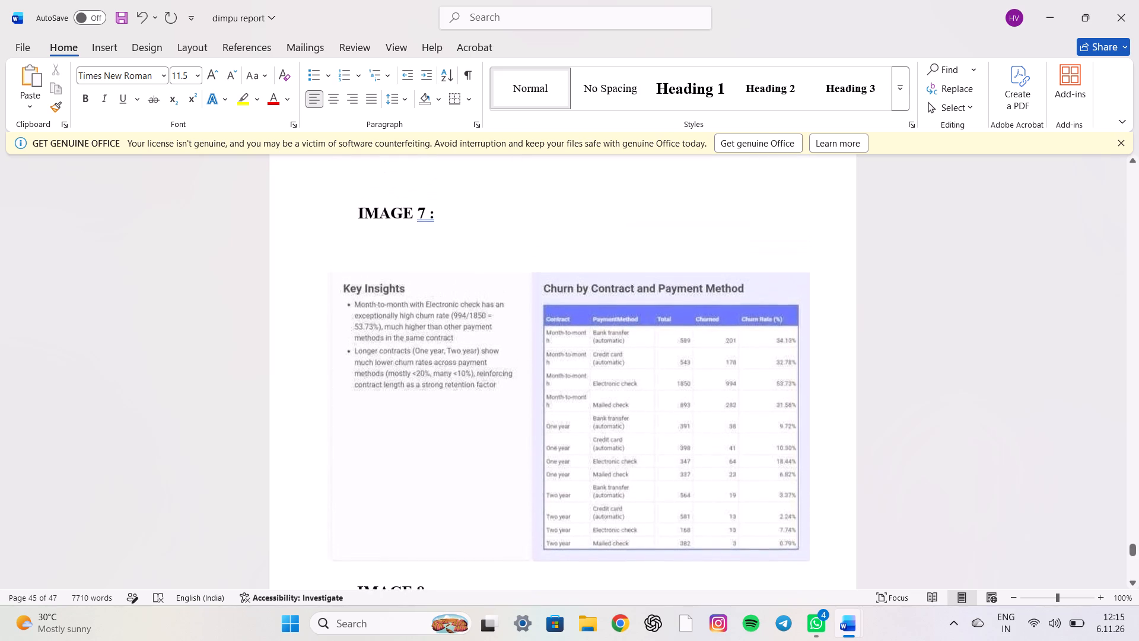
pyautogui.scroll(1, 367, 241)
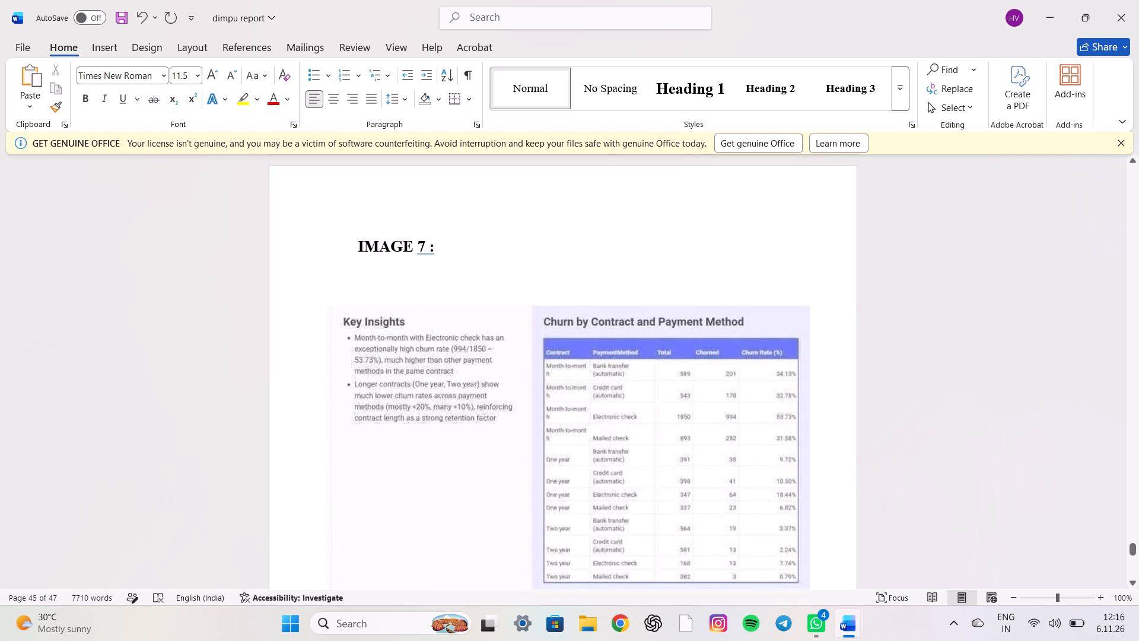
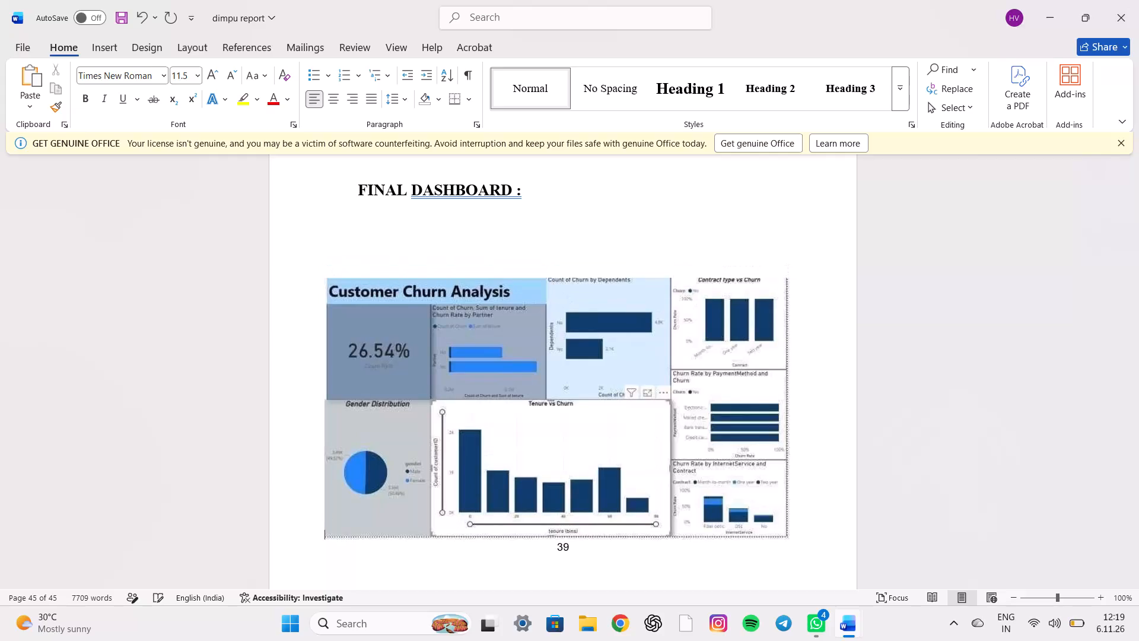
# Delete the extra blank lines between the "FINAL DASHBOARD :" heading and the Customer Churn Analysis dashboard image.
pyautogui.press('BackSpace')
pyautogui.press('BackSpace')
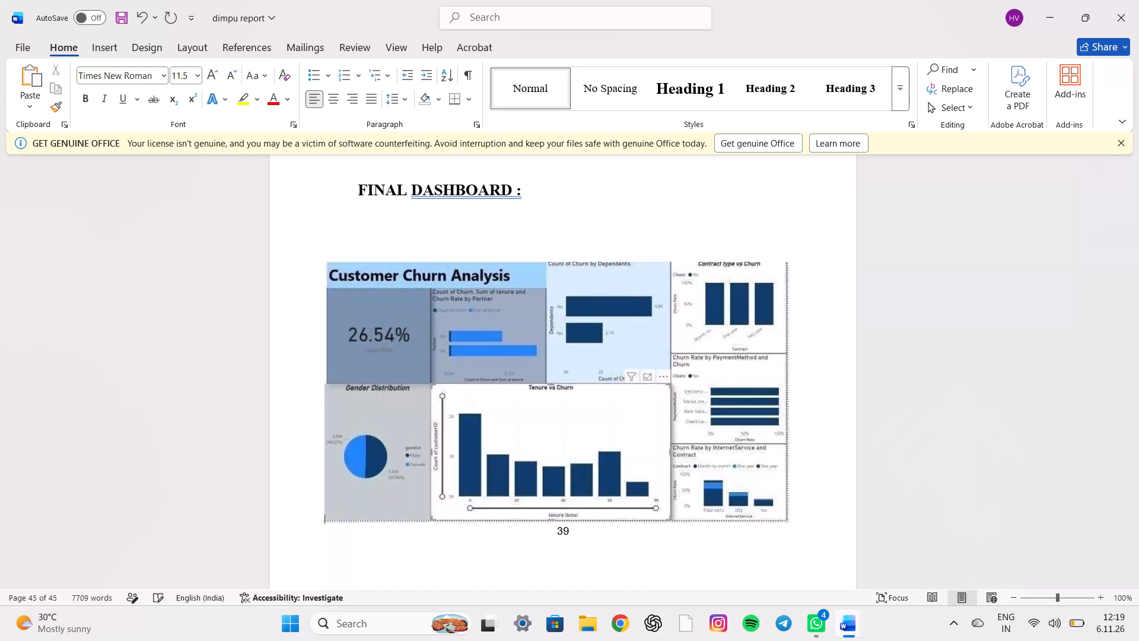
pyautogui.press('BackSpace')
pyautogui.press('BackSpace')
pyautogui.press('BackSpace')
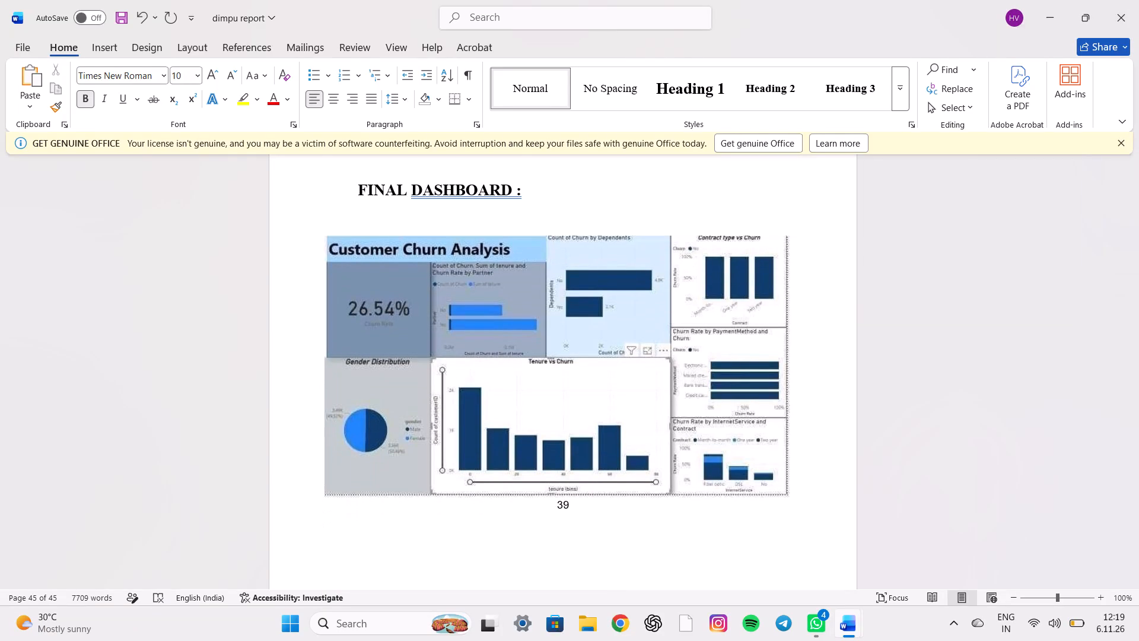
# Remove the indent before the "FINAL DASHBOARD :" heading so it lines up with the dashboard image's left edge.
pyautogui.click(350, 185)
pyautogui.press('BackSpace')
pyautogui.press('BackSpace')
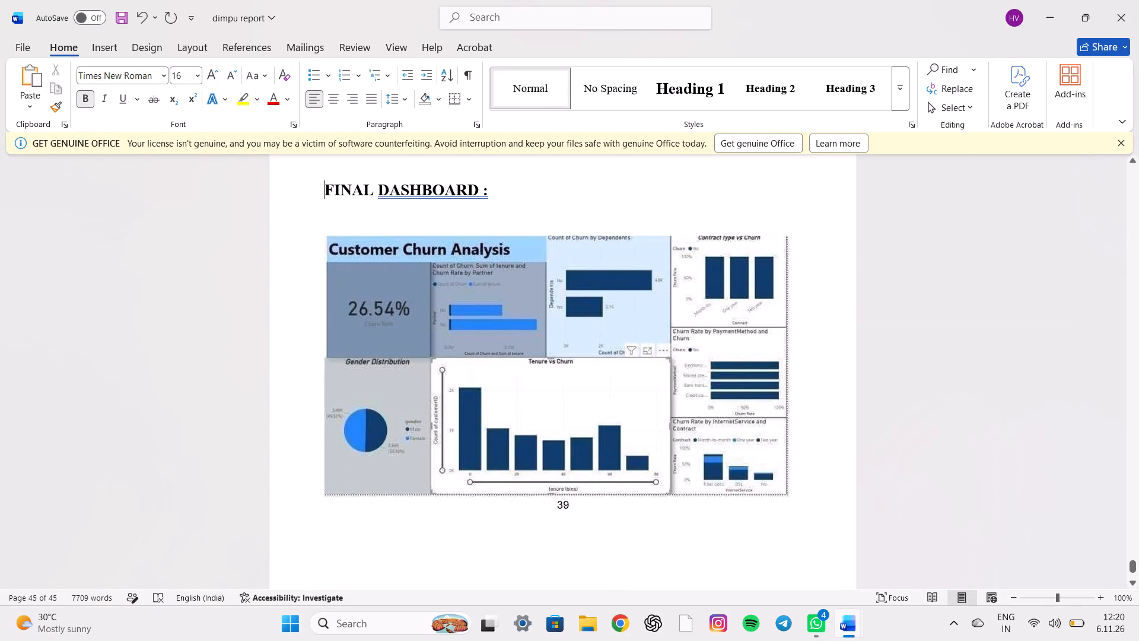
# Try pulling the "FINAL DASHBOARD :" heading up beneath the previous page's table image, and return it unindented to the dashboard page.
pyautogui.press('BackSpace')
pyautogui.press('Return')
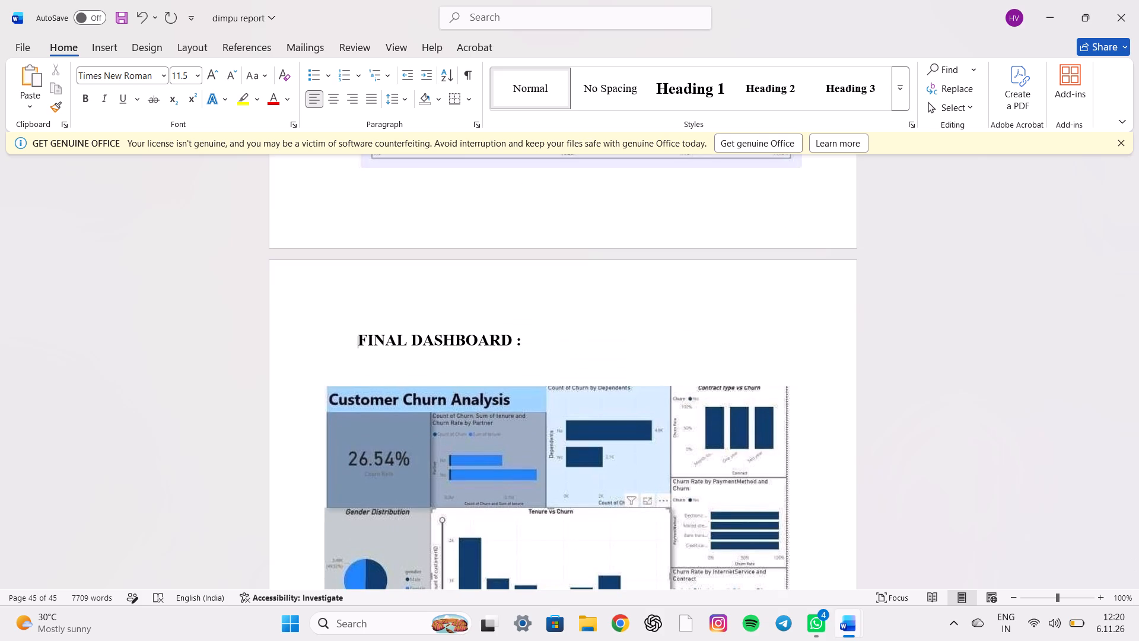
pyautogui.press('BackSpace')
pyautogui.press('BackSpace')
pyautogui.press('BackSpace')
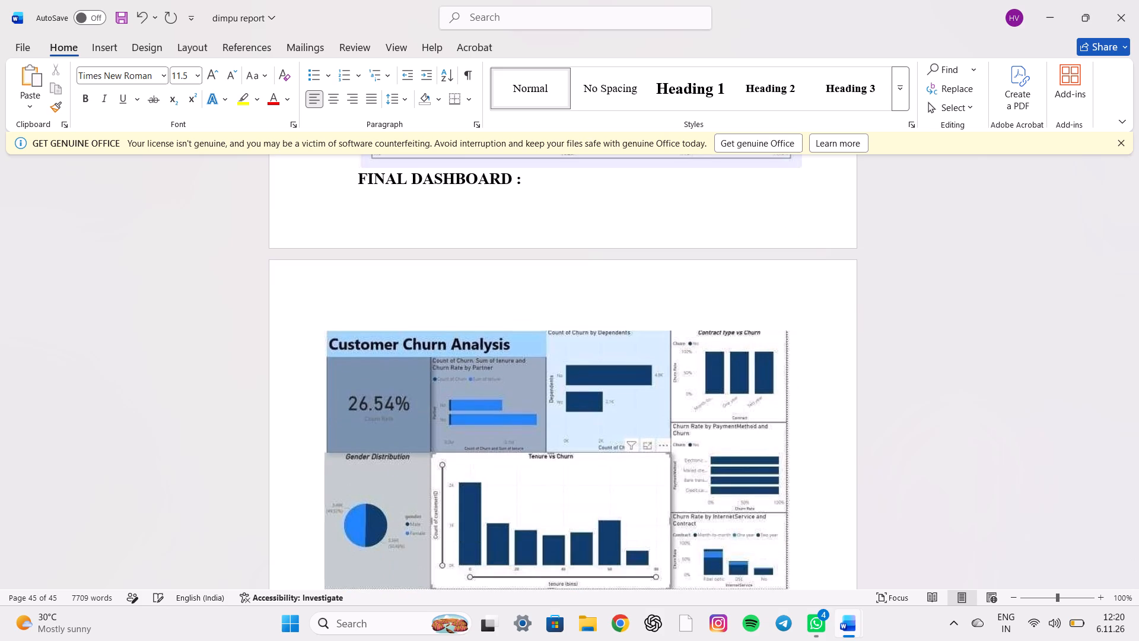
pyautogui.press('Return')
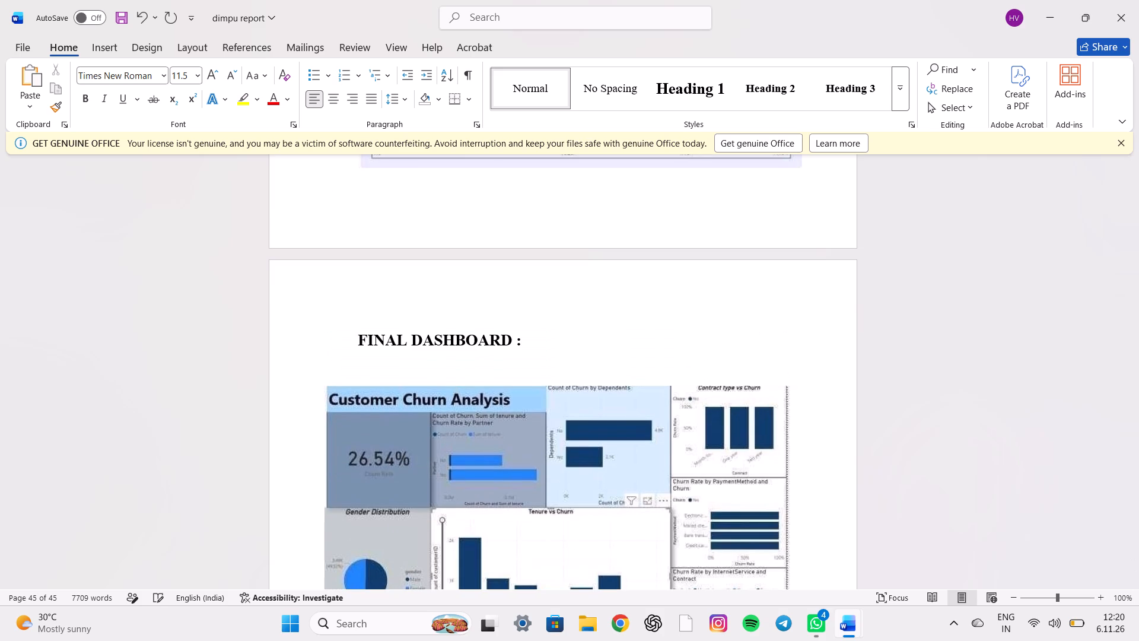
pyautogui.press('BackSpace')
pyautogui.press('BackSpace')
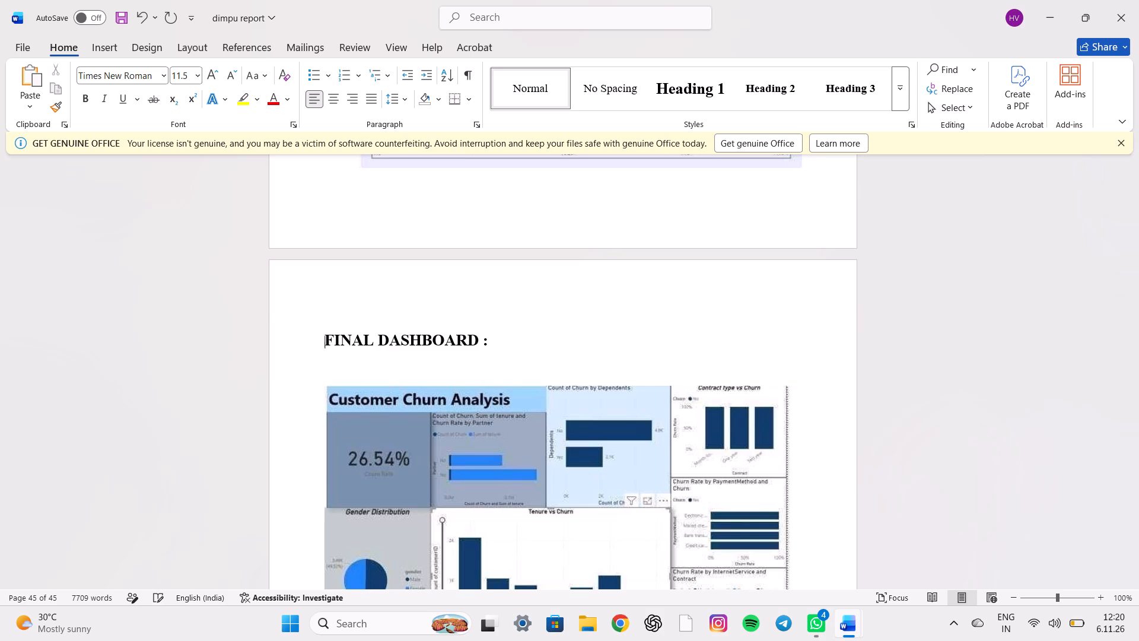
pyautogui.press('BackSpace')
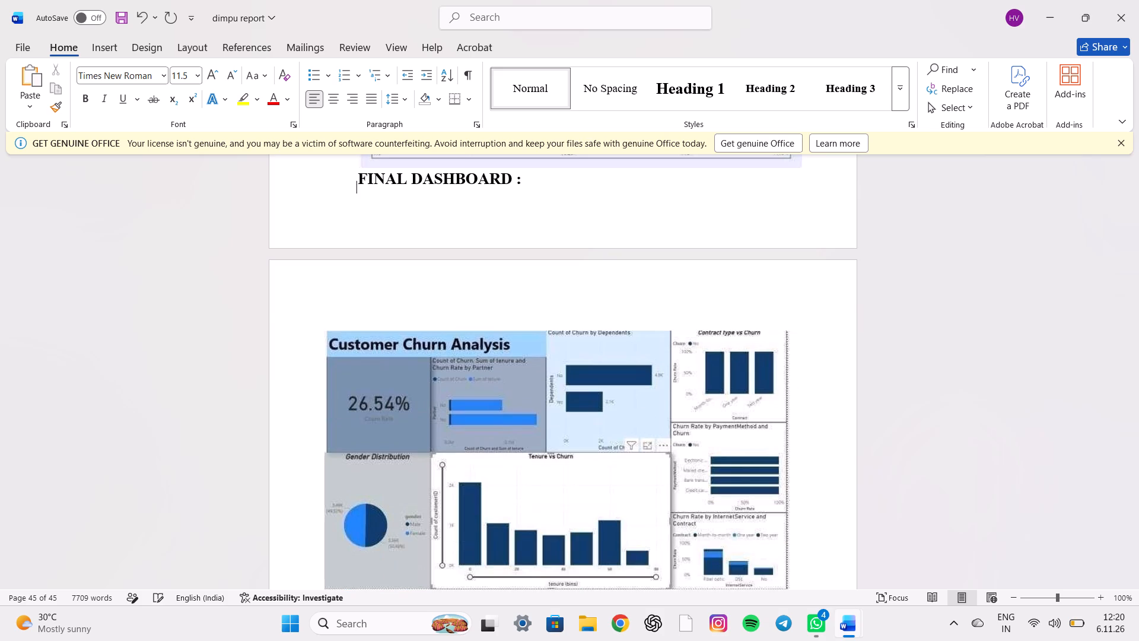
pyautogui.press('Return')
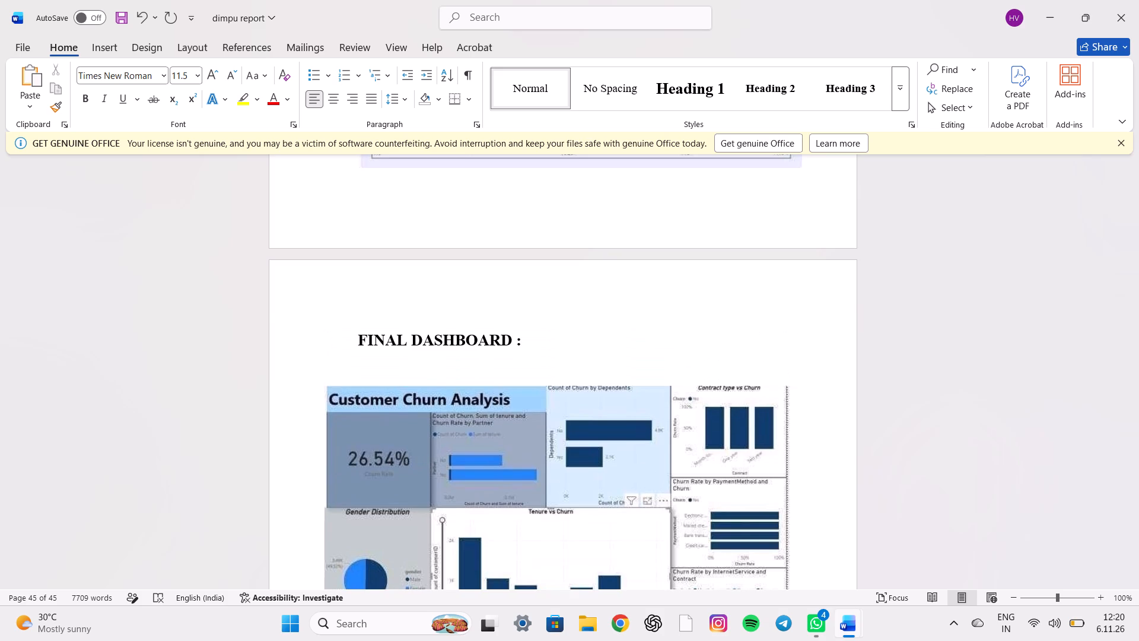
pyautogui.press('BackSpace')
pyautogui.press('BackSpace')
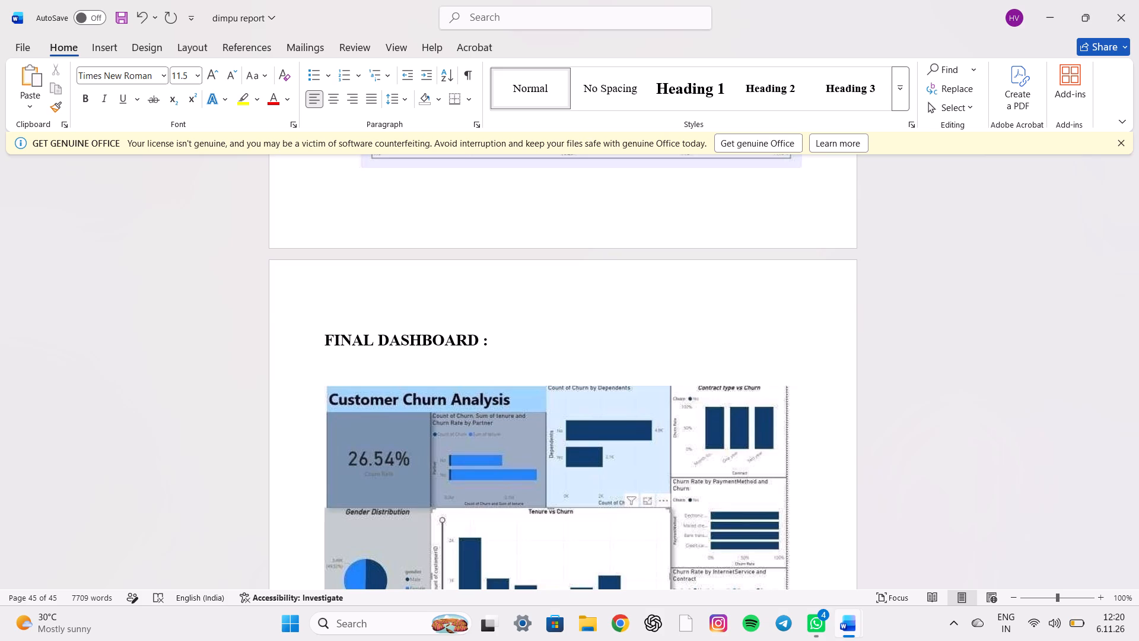
# Examine the final dashboard page, its page number and the blank area down to the end of the document.
pyautogui.scroll(-2, 350, 185)
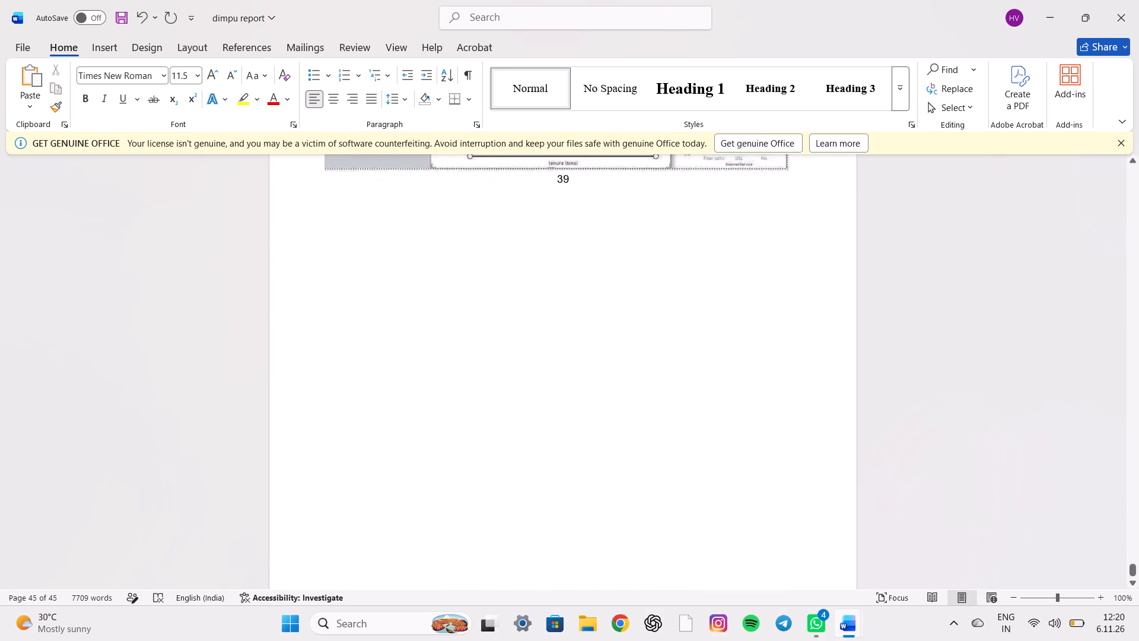
pyautogui.scroll(2, 534, 118)
pyautogui.scroll(-1, 435, 358)
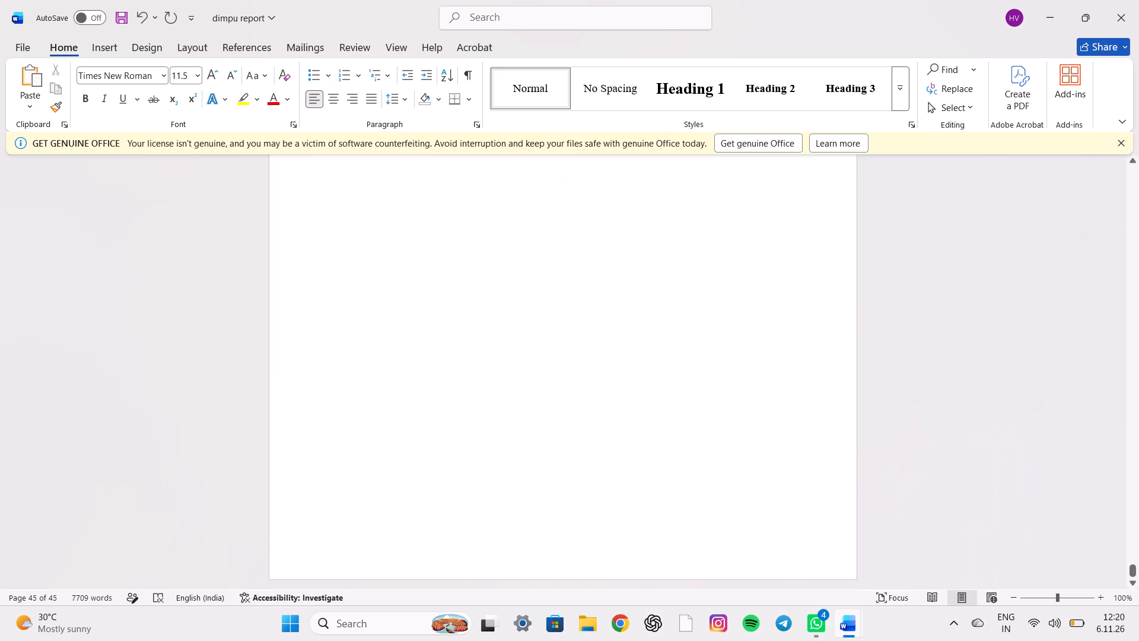
pyautogui.scroll(-2, 435, 358)
pyautogui.press('Down')
pyautogui.press('Down')
pyautogui.press('Down')
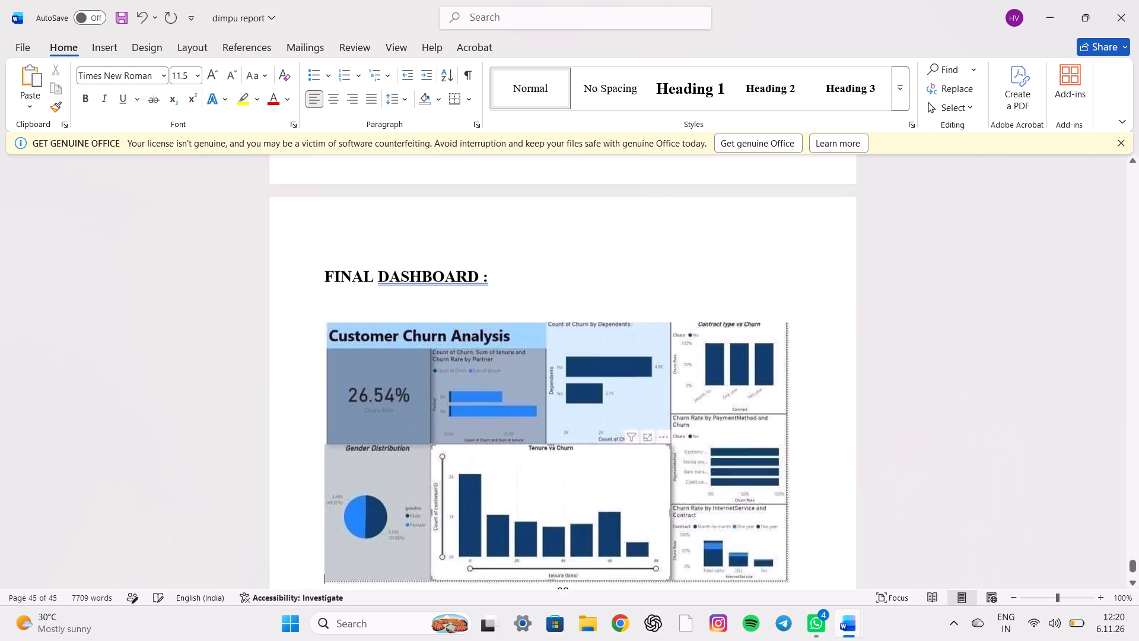
pyautogui.press('Down')
pyautogui.press('Down')
pyautogui.press('Down')
pyautogui.press('Down')
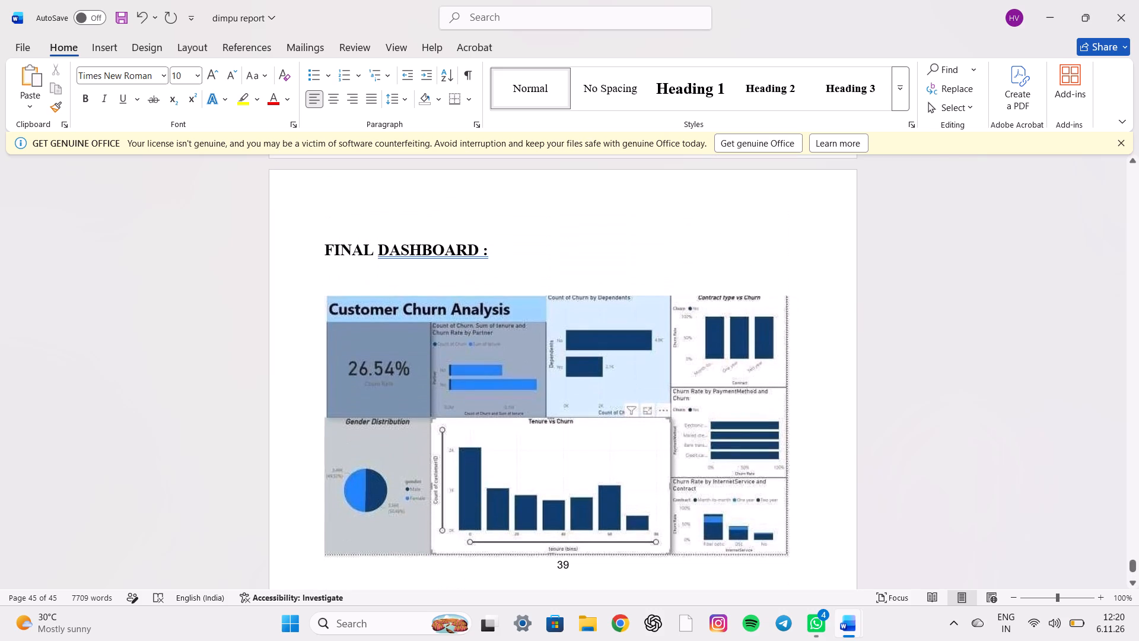
pyautogui.press('Down')
pyautogui.click(314, 372)
pyautogui.press('Down')
pyautogui.press('Down')
pyautogui.press('Down')
pyautogui.press('Down')
pyautogui.press('Down')
pyautogui.press('Down')
pyautogui.press('Down')
pyautogui.press('Down')
pyautogui.press('Down')
pyautogui.press('Down')
pyautogui.press('Down')
pyautogui.press('Down')
pyautogui.press('Down')
pyautogui.press('Down')
pyautogui.press('Down')
pyautogui.press('Down')
pyautogui.scroll(-3, 314, 372)
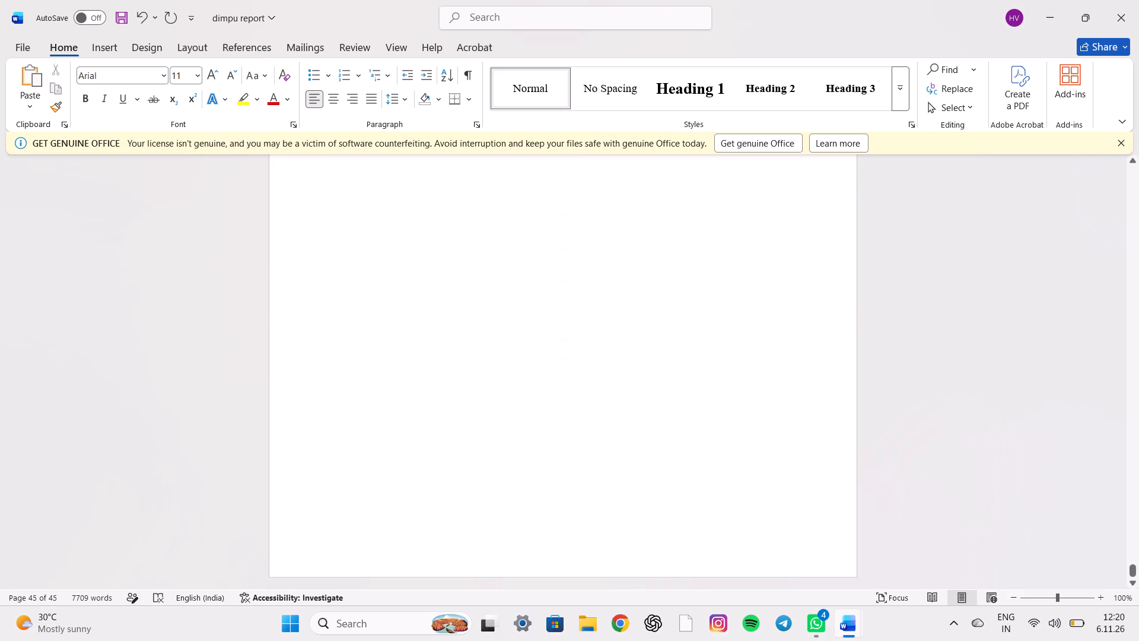
pyautogui.scroll(-5, 314, 372)
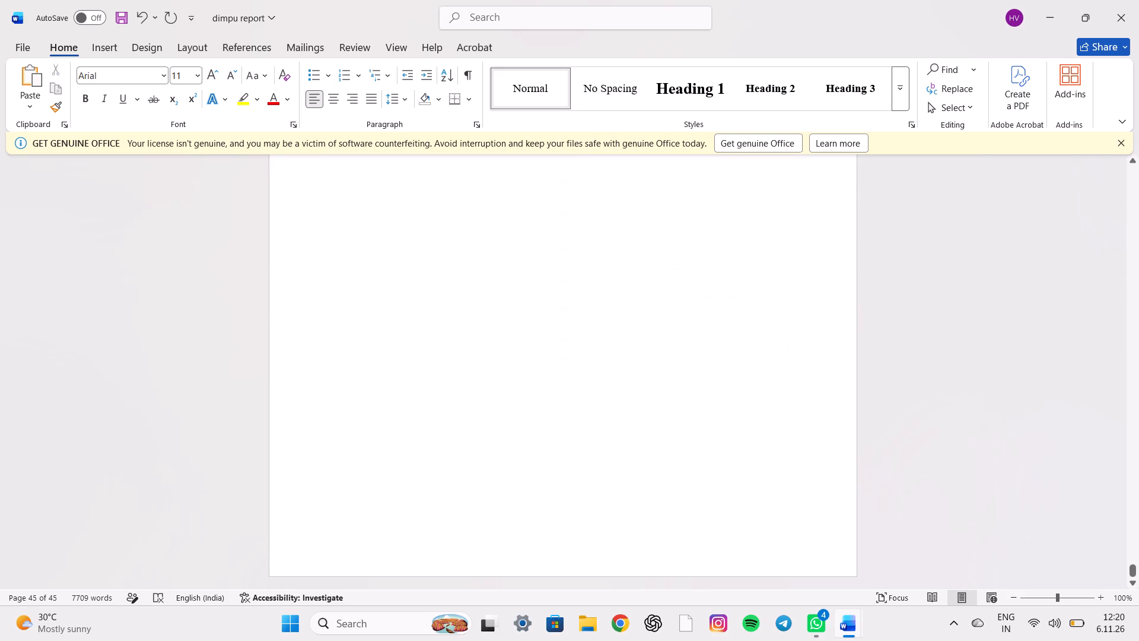
pyautogui.scroll(-11, 314, 372)
# Review the page with the "IMAGE 8 :" heading and the final dashboard page once more for layout.
pyautogui.scroll(3, 314, 372)
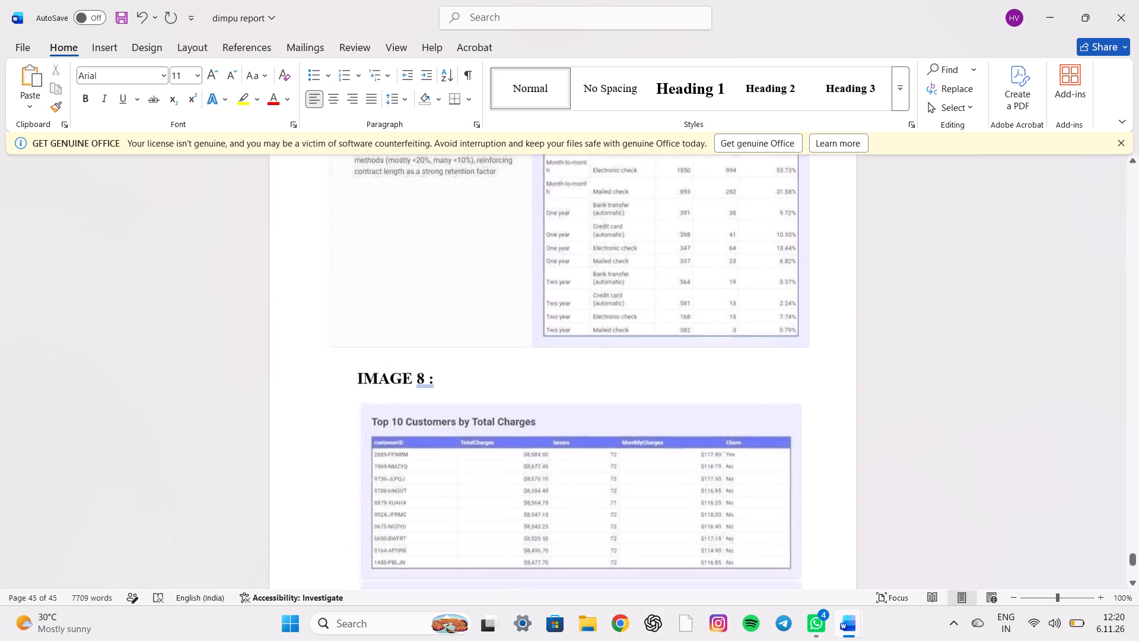
pyautogui.scroll(1, 314, 372)
pyautogui.press('Down')
pyautogui.press('Down')
pyautogui.press('Down')
pyautogui.press('Down')
pyautogui.press('Down')
pyautogui.press('Down')
pyautogui.press('Down')
pyautogui.press('Down')
pyautogui.press('Down')
pyautogui.press('Down')
pyautogui.press('Down')
pyautogui.press('Down')
pyautogui.press('Down')
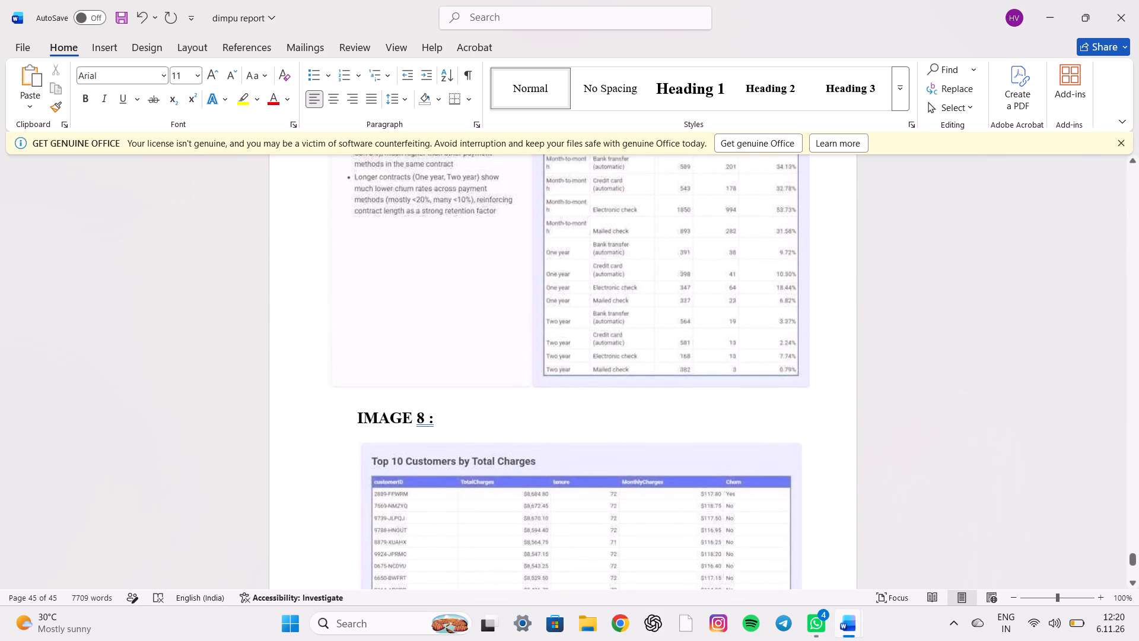
pyautogui.press('Down')
pyautogui.press('Down')
pyautogui.press('Down')
pyautogui.press('Down')
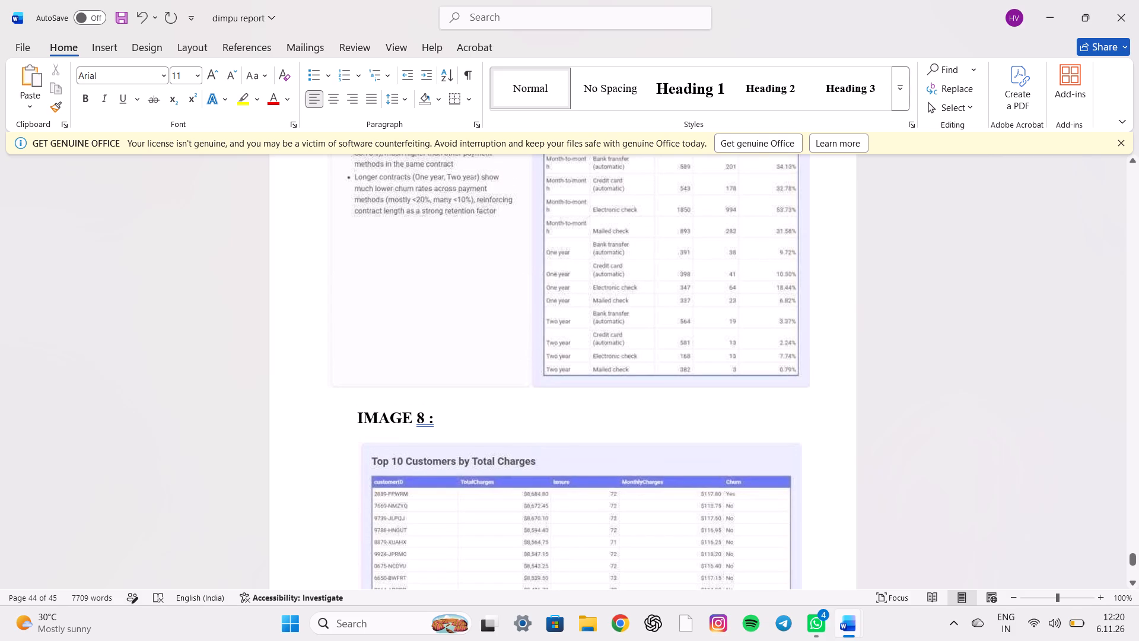
pyautogui.click(238, 341)
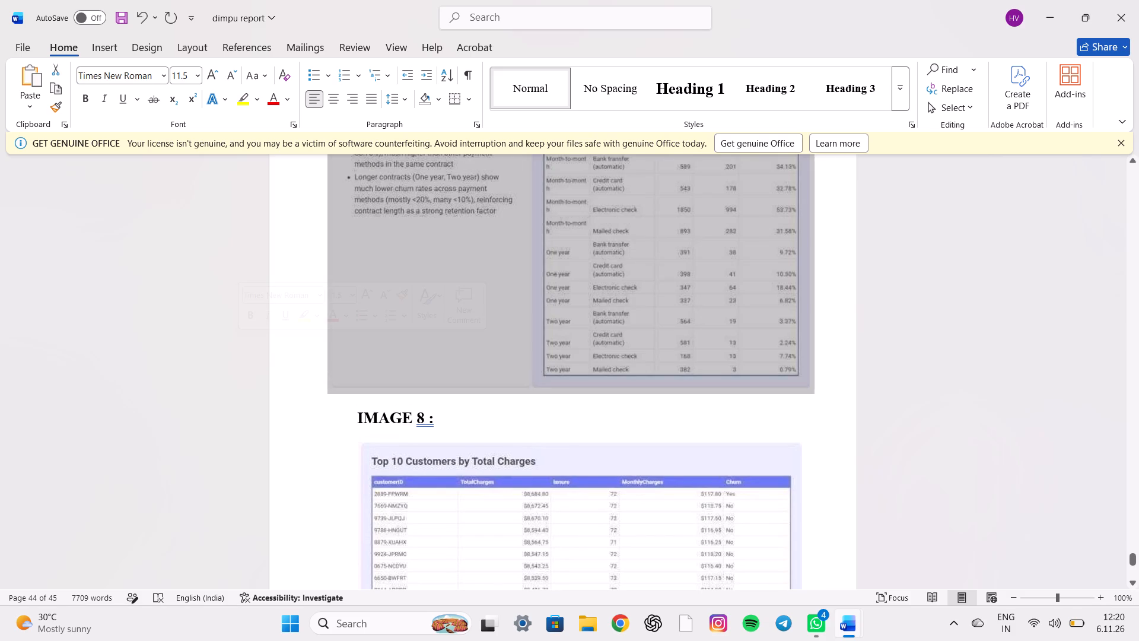
pyautogui.scroll(-17, 284, 418)
pyautogui.scroll(1, 284, 418)
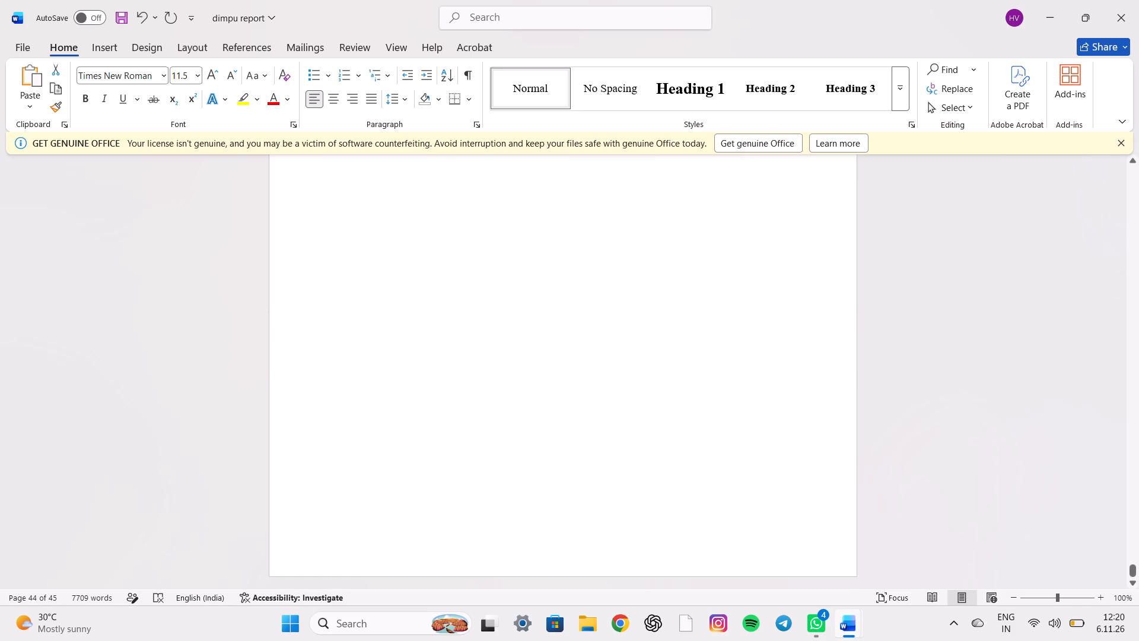
pyautogui.scroll(2, 284, 418)
pyautogui.scroll(-1, 284, 418)
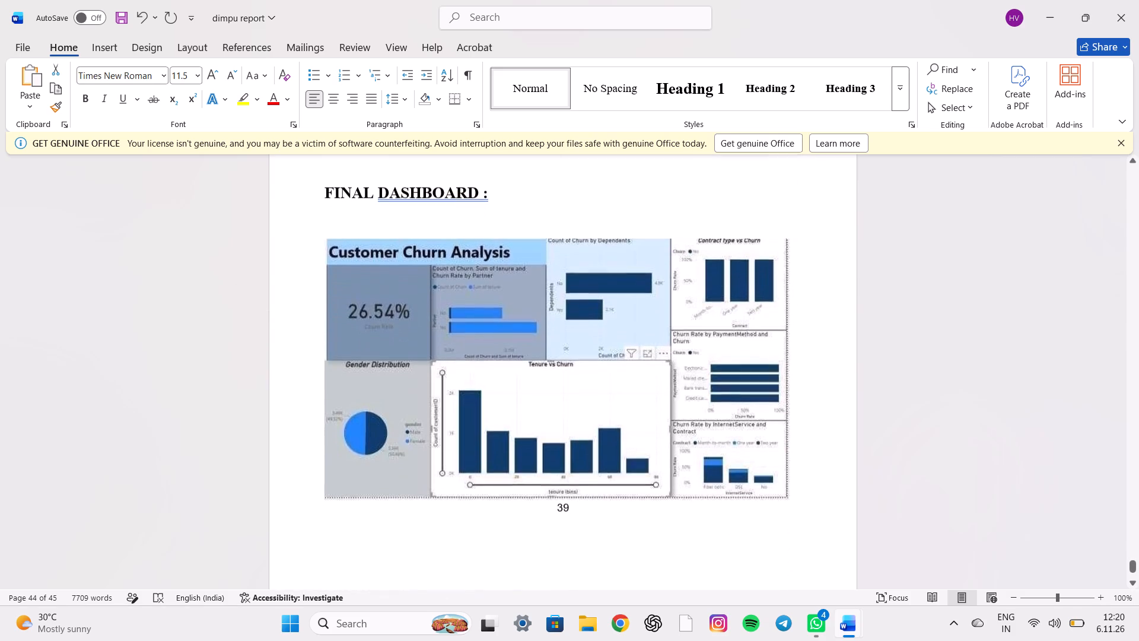
pyautogui.scroll(-1, 284, 418)
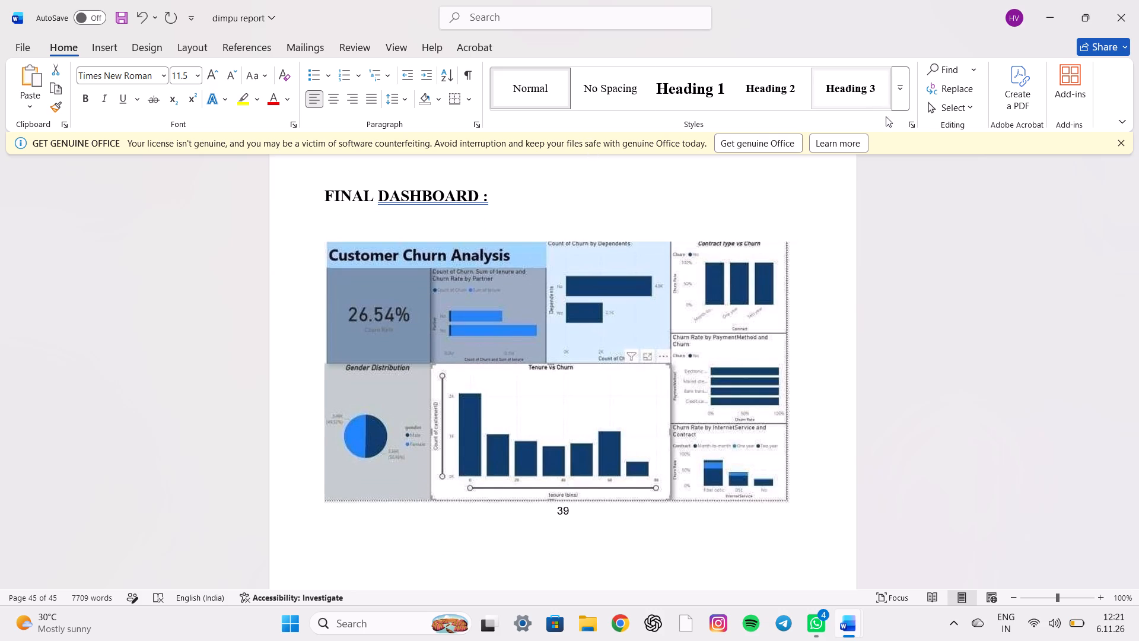
# Start sharing the report by saving it to the cloud, choosing OneDrive - Personal as the location.
pyautogui.click(1112, 47)
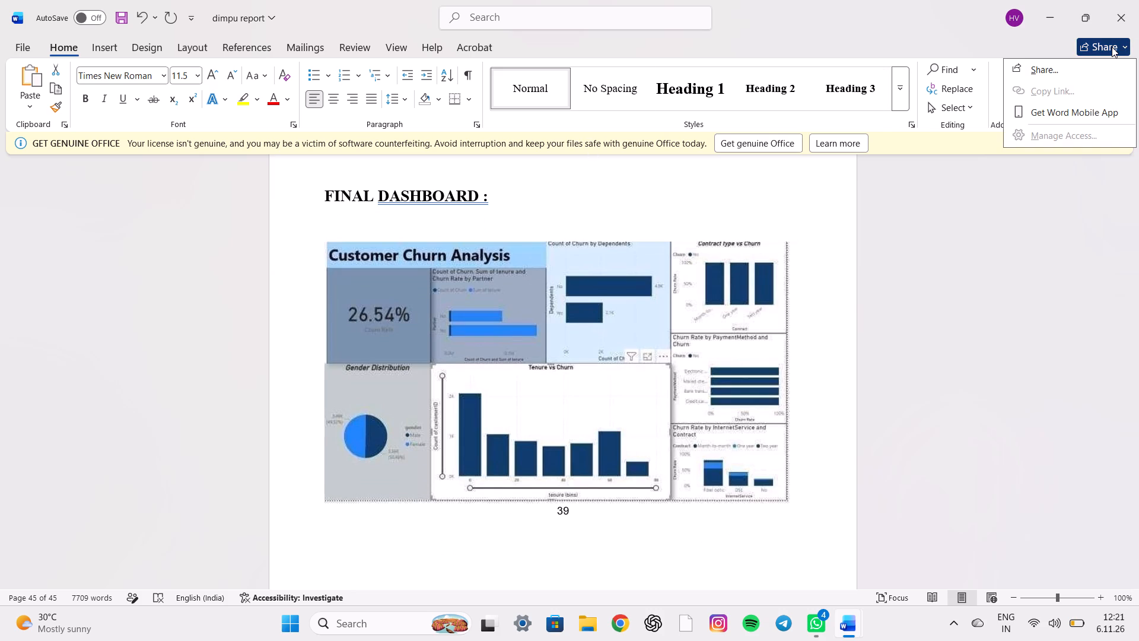
pyautogui.click(1038, 67)
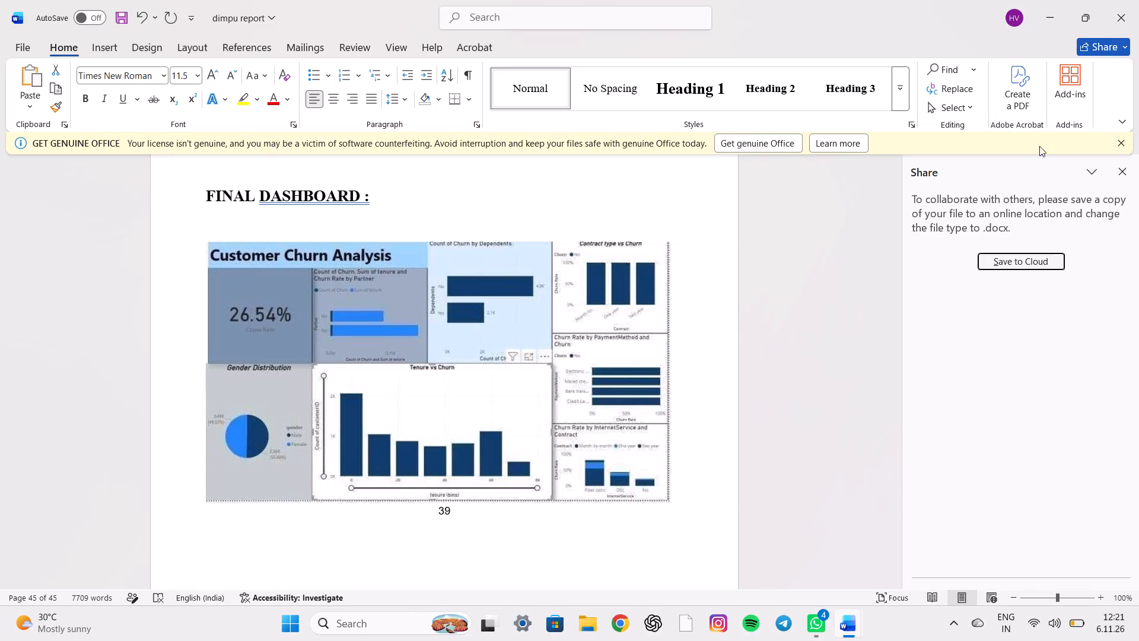
pyautogui.click(996, 265)
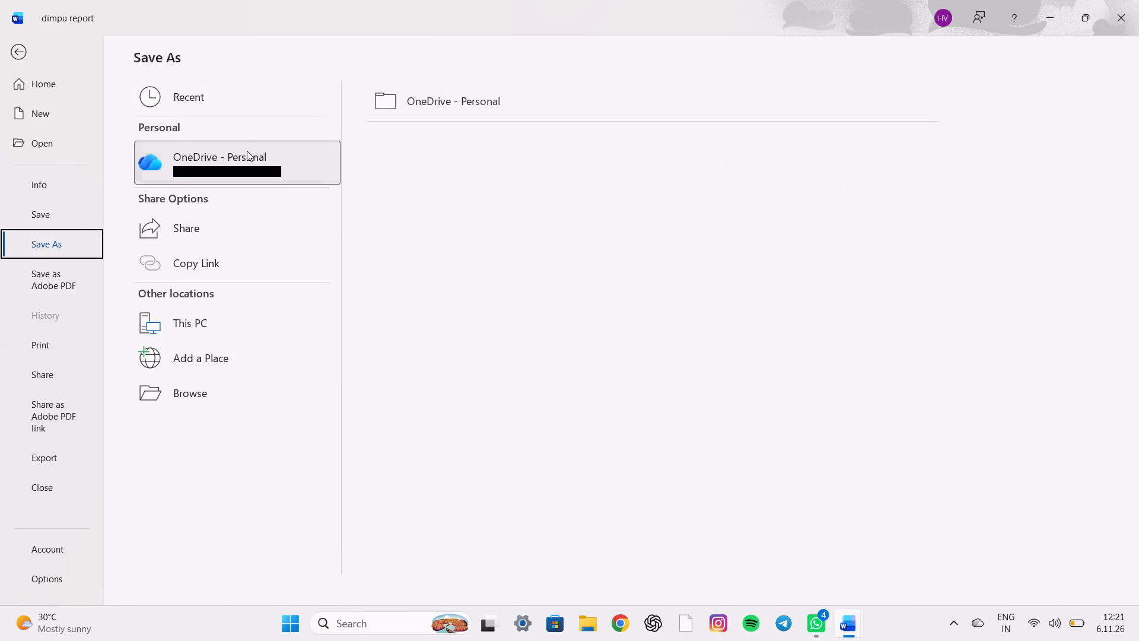
pyautogui.click(230, 148)
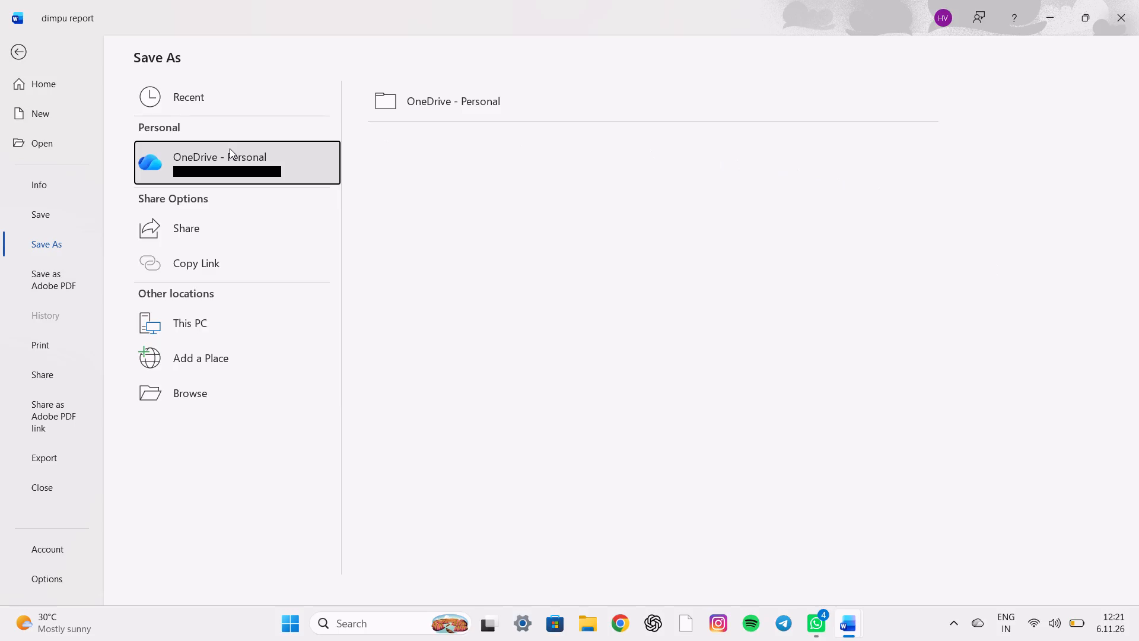
pyautogui.doubleClick(230, 148)
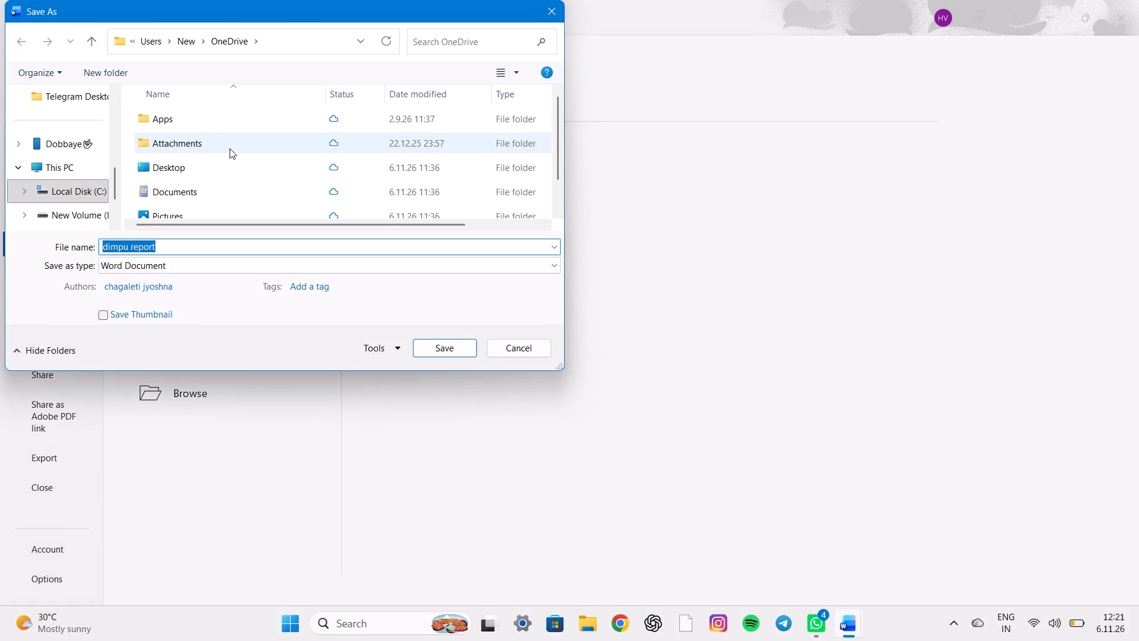
# Save the report as a Word Document in the OneDrive folder under the file name "dimpu final report".
pyautogui.click(175, 245)
pyautogui.press('BackSpace')
pyautogui.press('BackSpace')
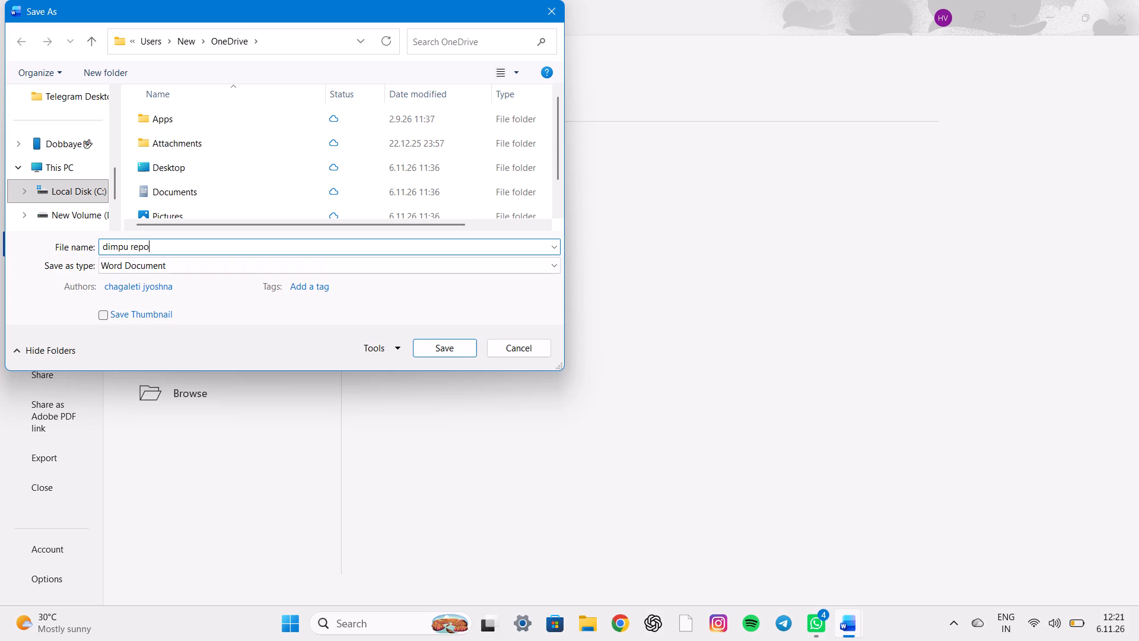
pyautogui.press('BackSpace')
pyautogui.press('BackSpace')
pyautogui.press('BackSpace')
pyautogui.press('BackSpace')
pyautogui.write('FINAL')
pyautogui.press('space')
pyautogui.press('BackSpace')
pyautogui.press('BackSpace')
pyautogui.press('BackSpace')
pyautogui.press('BackSpace')
pyautogui.press('BackSpace')
pyautogui.press('BackSpace')
pyautogui.write('fi')
pyautogui.write('nal')
pyautogui.press('space')
pyautogui.press('t')
pyautogui.press('BackSpace')
pyautogui.write('report')
pyautogui.click(458, 349)
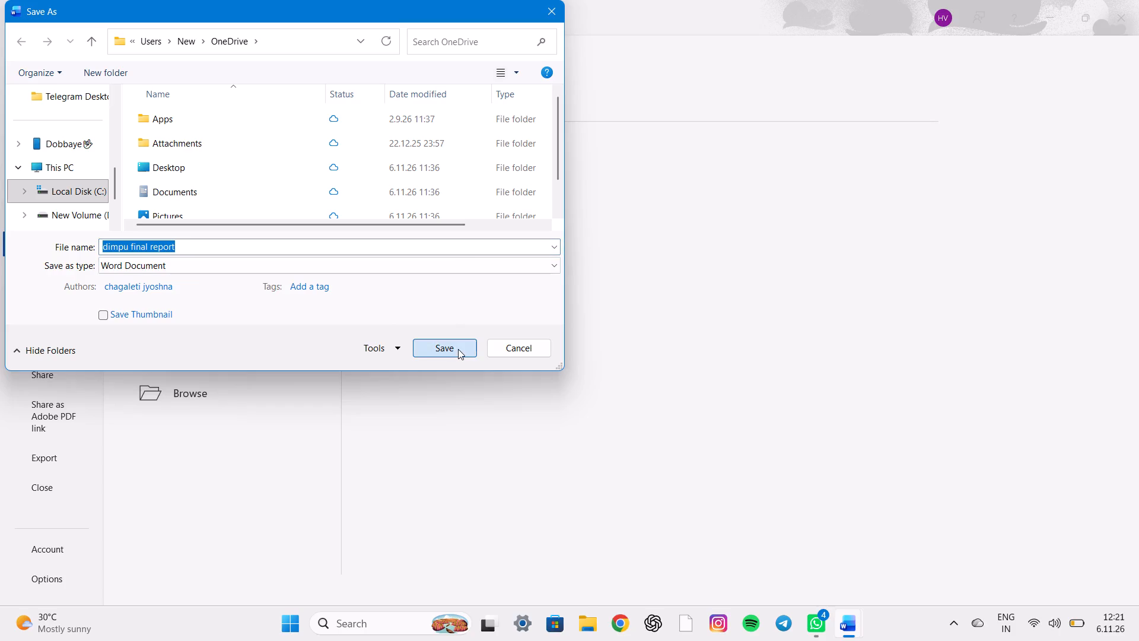
pyautogui.doubleClick(458, 349)
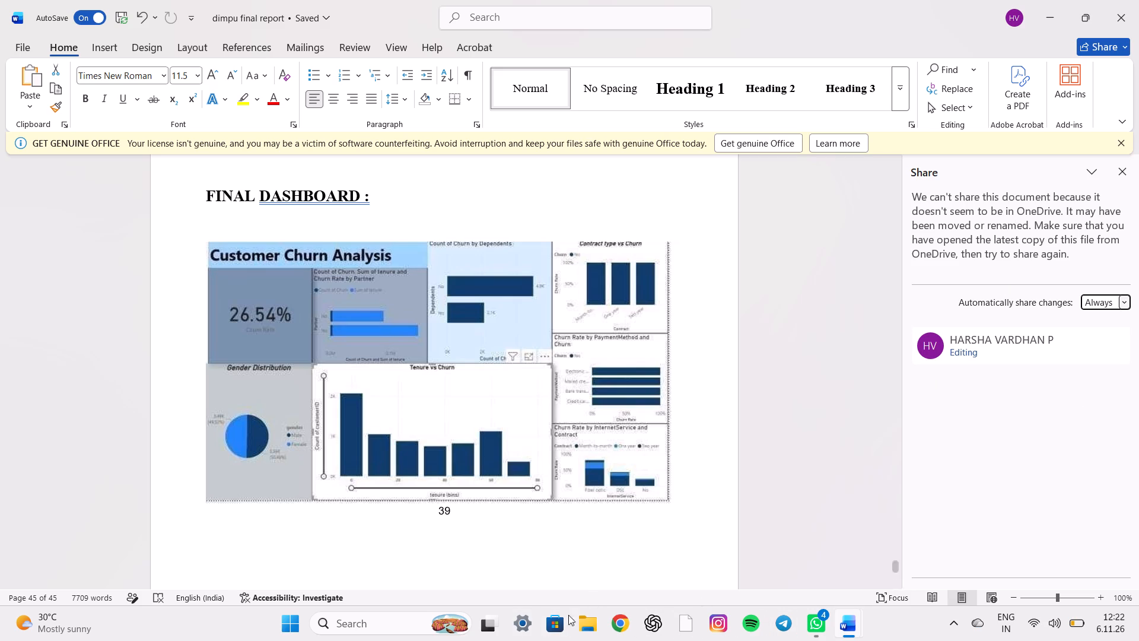
# Switch to File Explorer and share the recent file "dimpu final report" with WhatsApp.
pyautogui.click(584, 630)
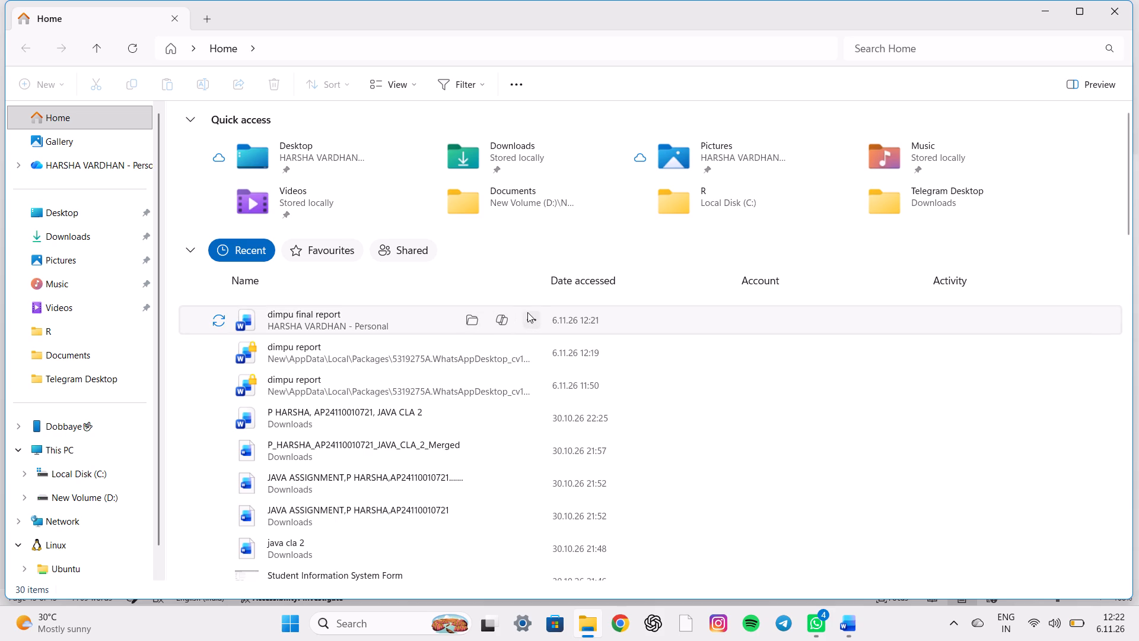
pyautogui.click(527, 312)
pyautogui.click(527, 312)
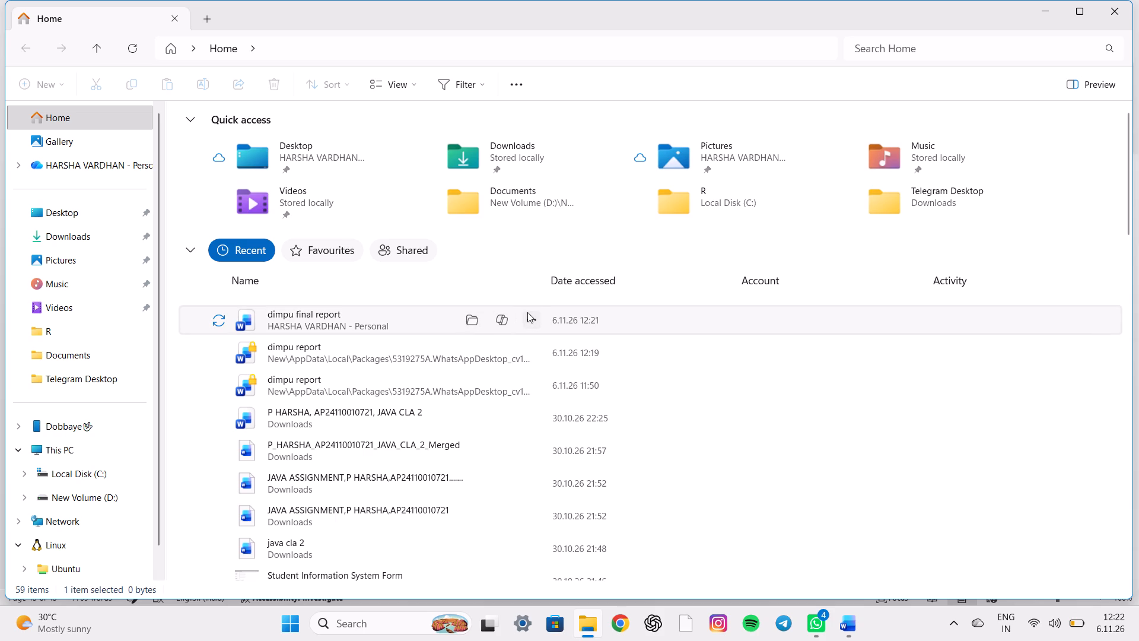
pyautogui.click(529, 319)
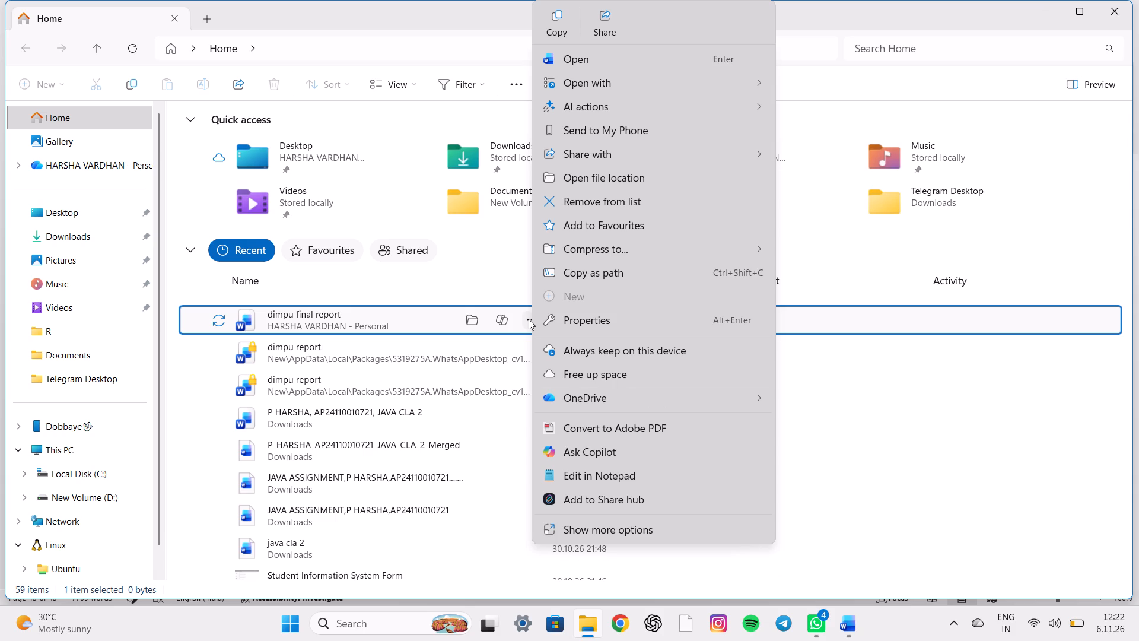
pyautogui.click(573, 161)
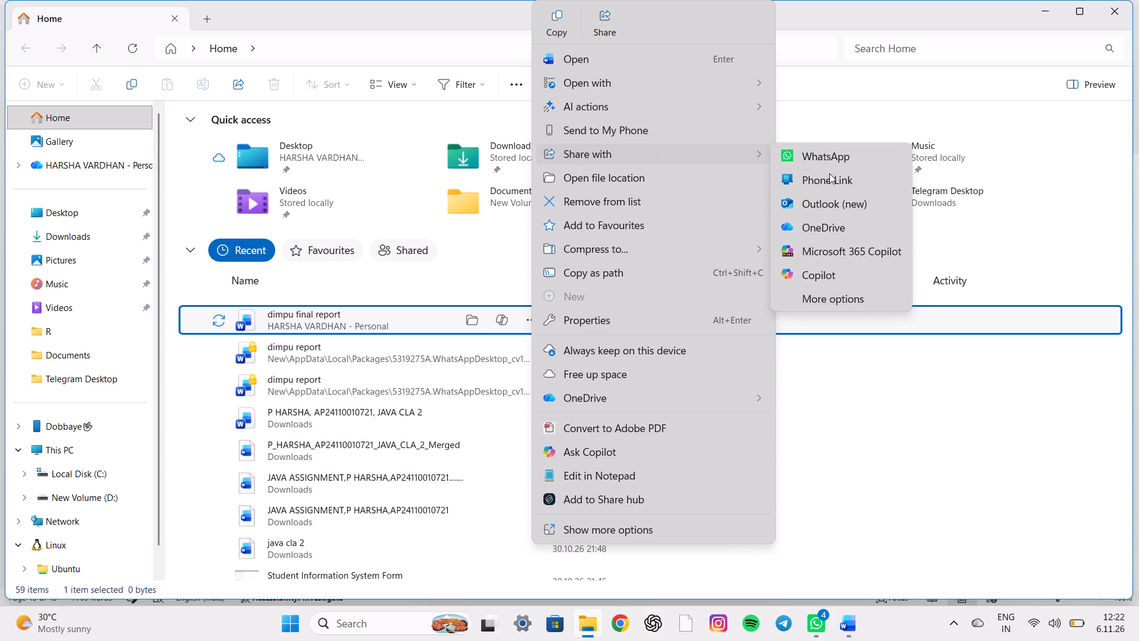
pyautogui.click(830, 160)
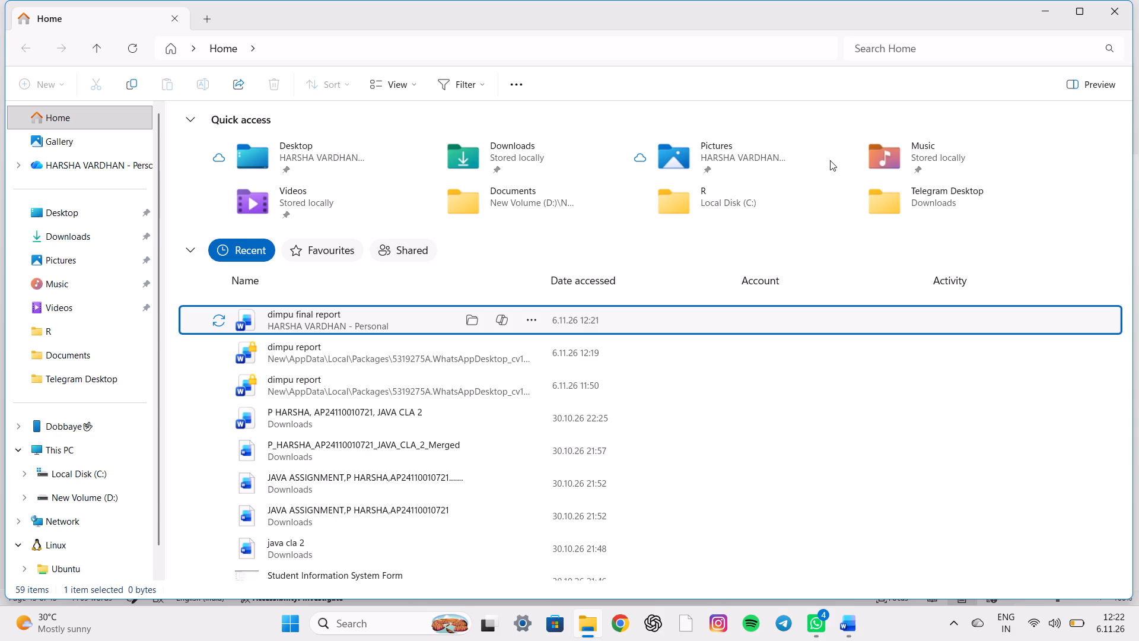
# Try again to share the "dimpu final report" file from the recent files with another app.
pyautogui.click(525, 325)
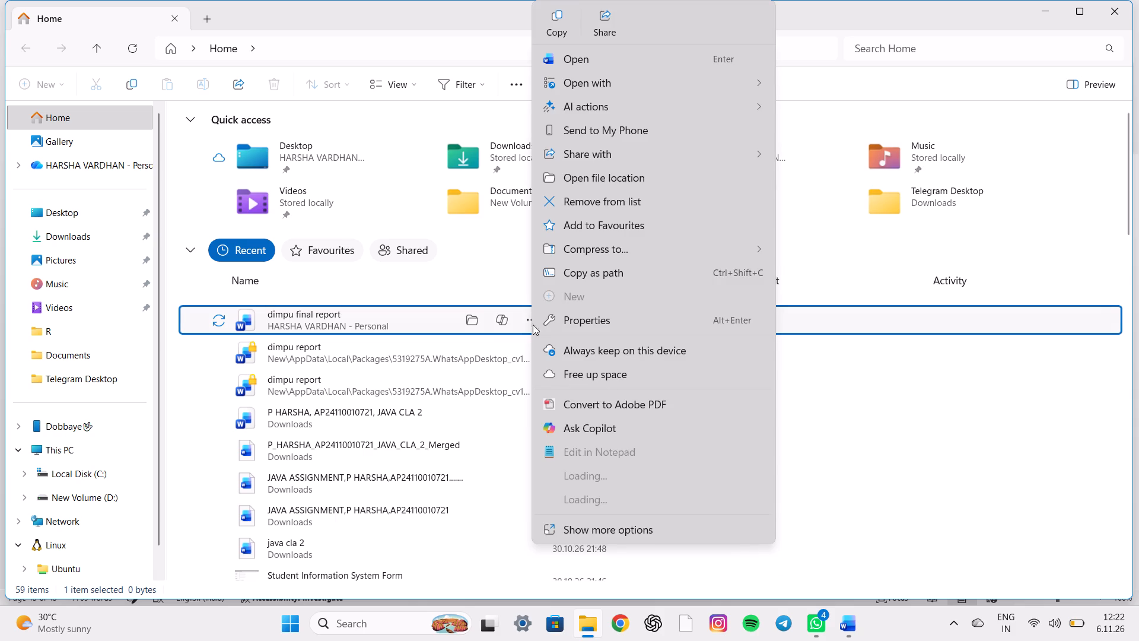
pyautogui.click(621, 157)
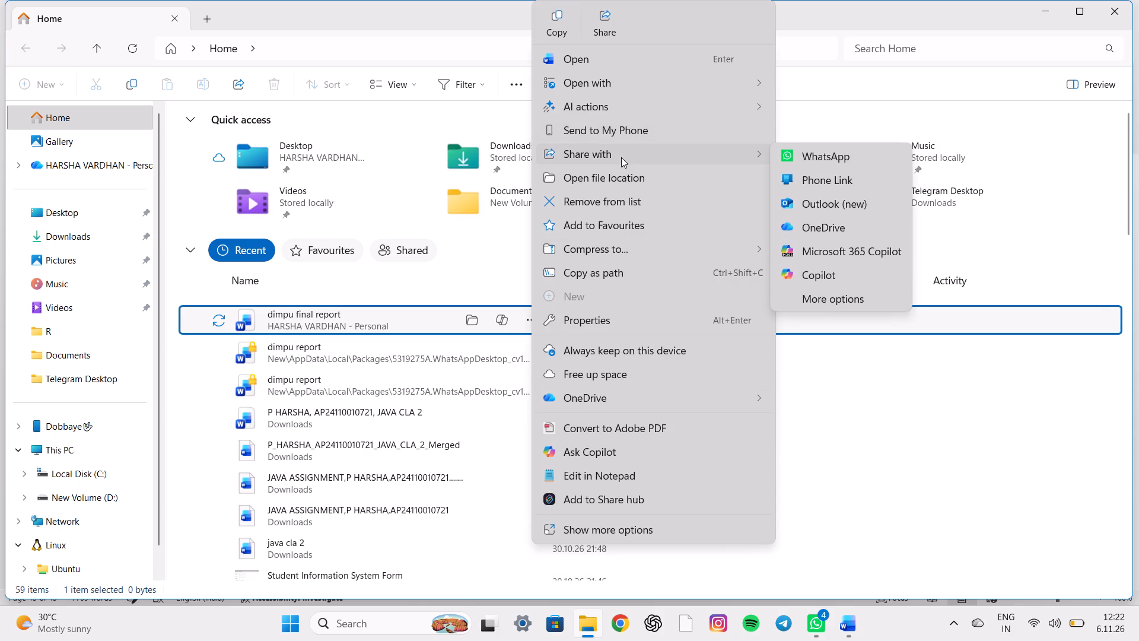
pyautogui.doubleClick(778, 146)
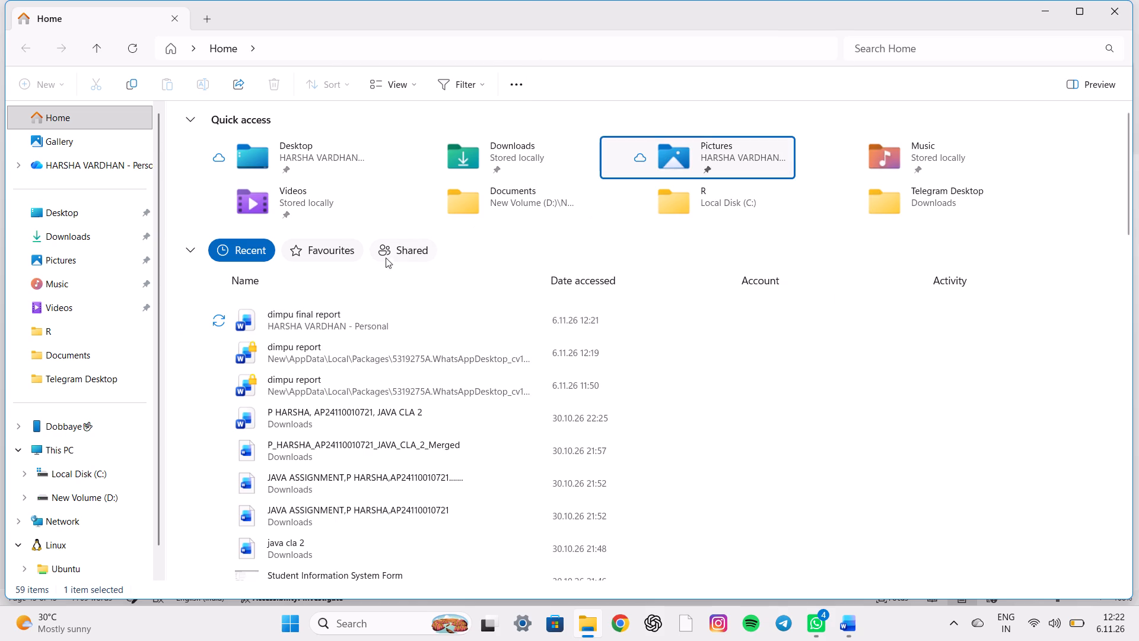
pyautogui.click(536, 324)
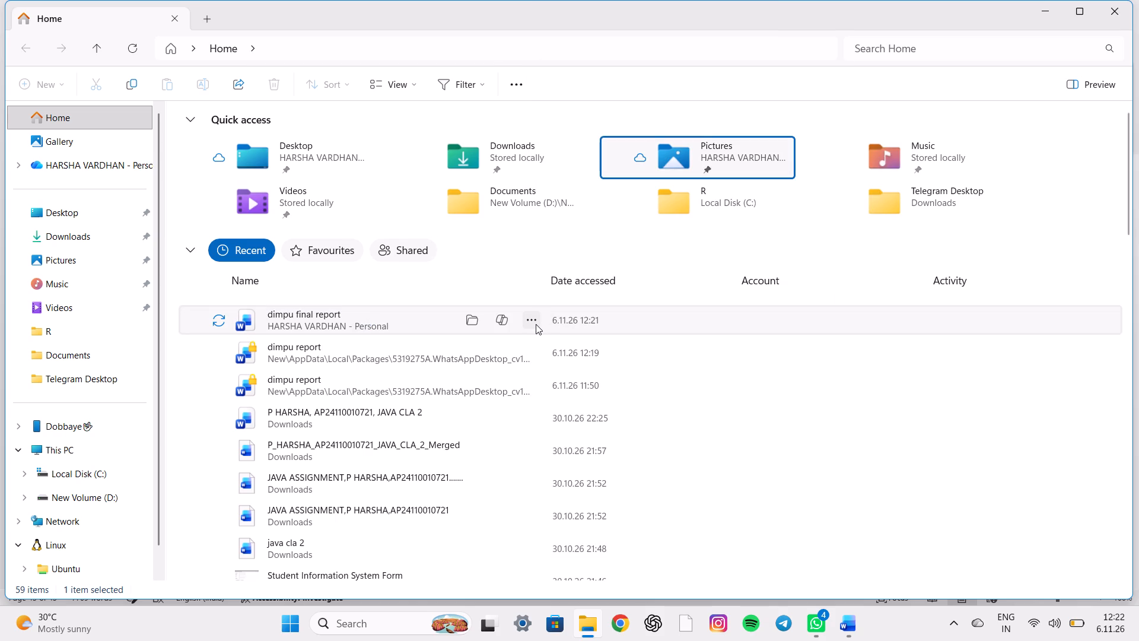
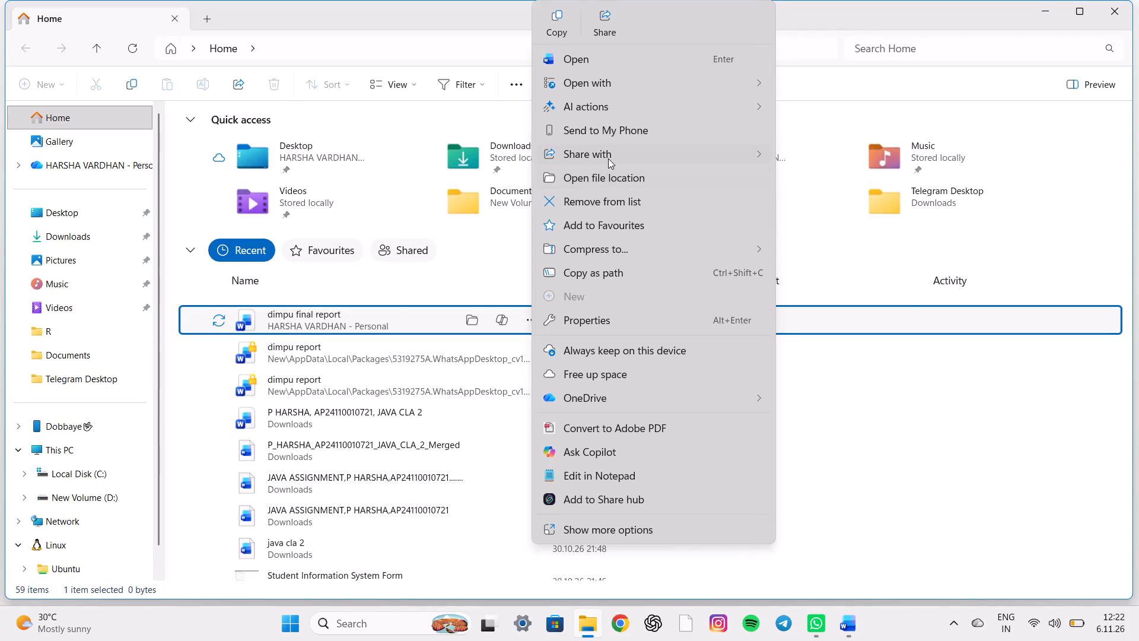
# Share the recent file "dimpu final report" from File Explorer with another app.
pyautogui.click(608, 158)
pyautogui.click(809, 158)
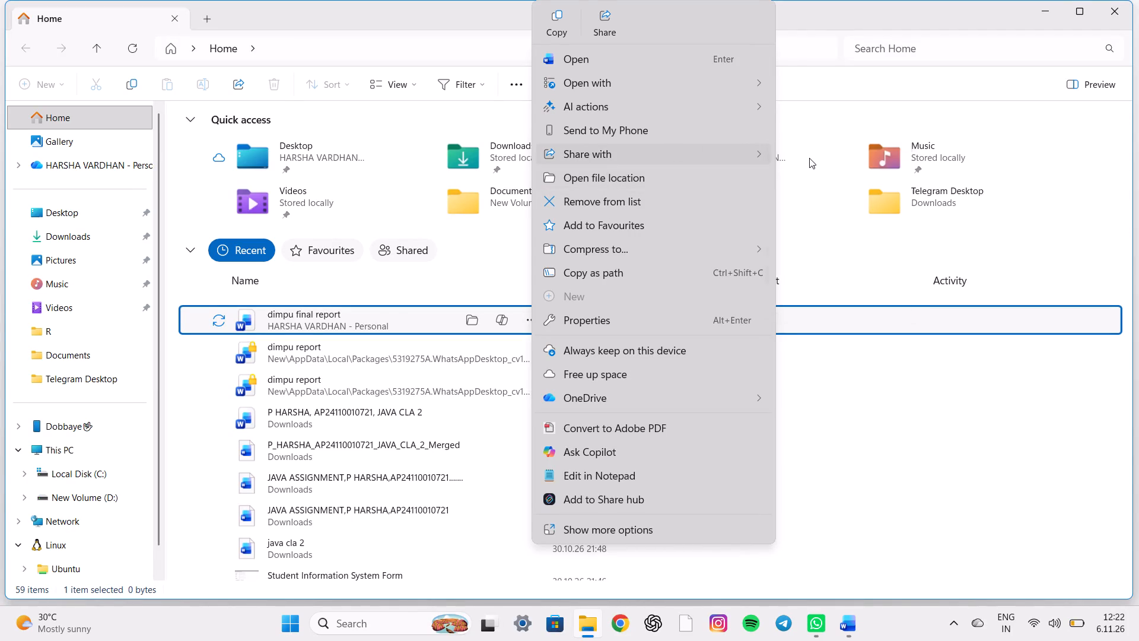
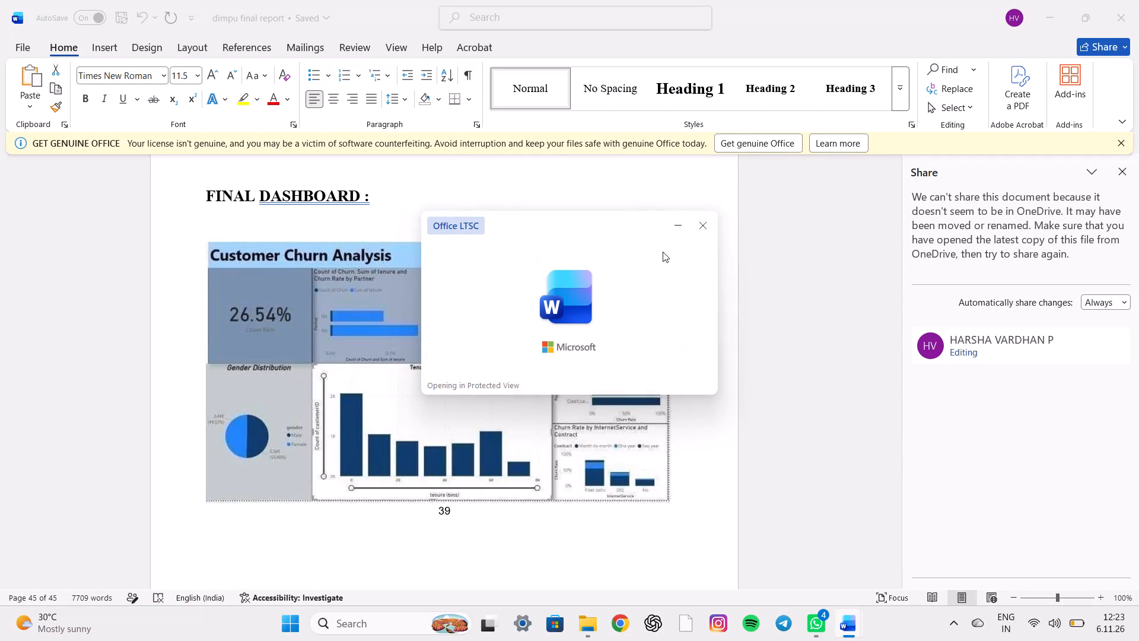
# Open the saved copy of the "dimpu final report" document.
pyautogui.doubleClick(520, 318)
pyautogui.doubleClick(520, 318)
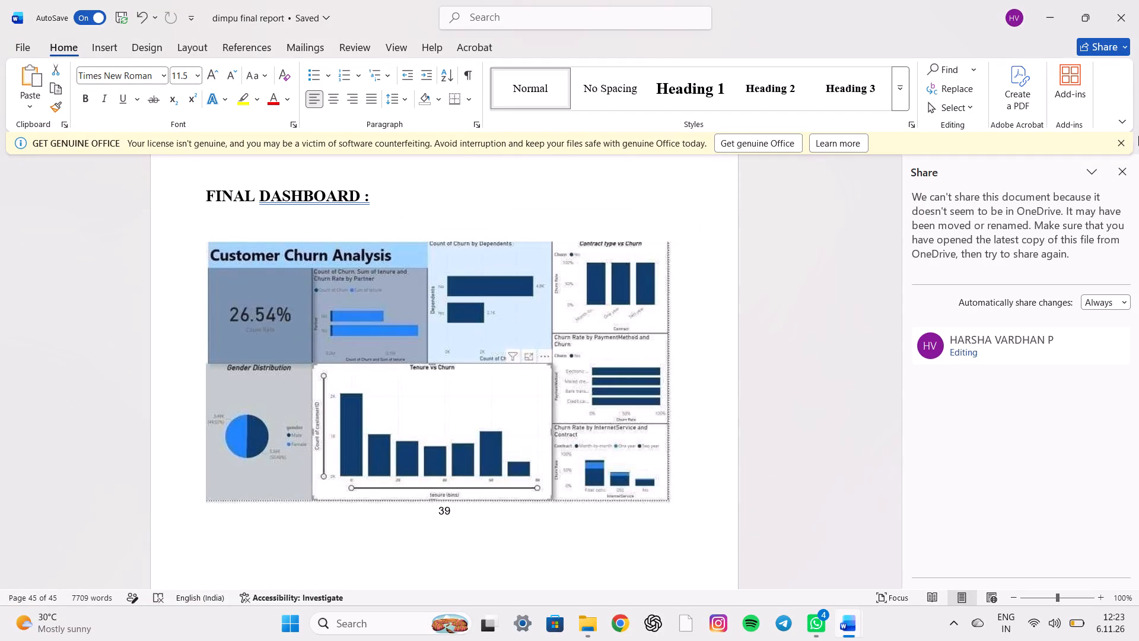
# Close the editable "dimpu final report" window showing the final dashboard page and the Share pane.
pyautogui.click(1116, 24)
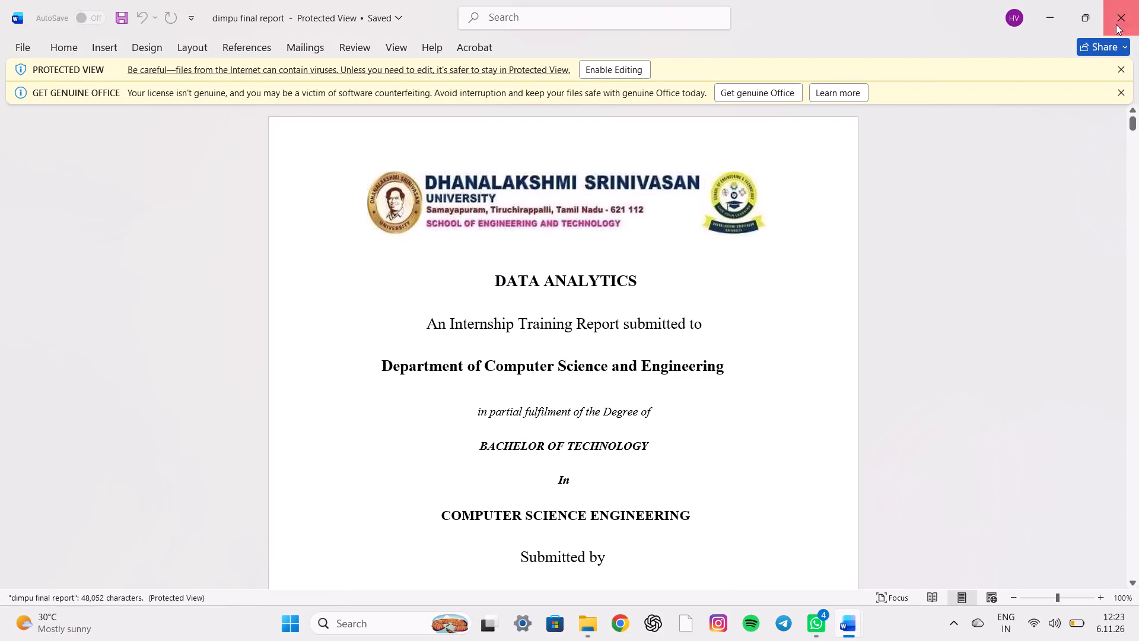
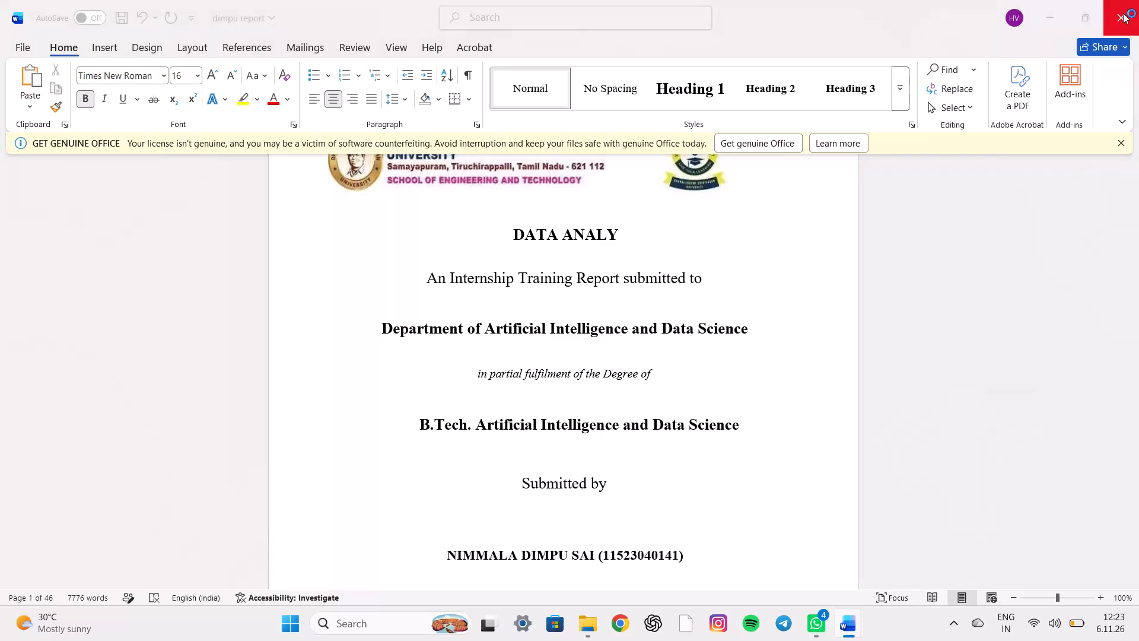
# Close the older "dimpu report" document without saving its changes.
pyautogui.click(1123, 13)
pyautogui.tripleClick(1123, 13)
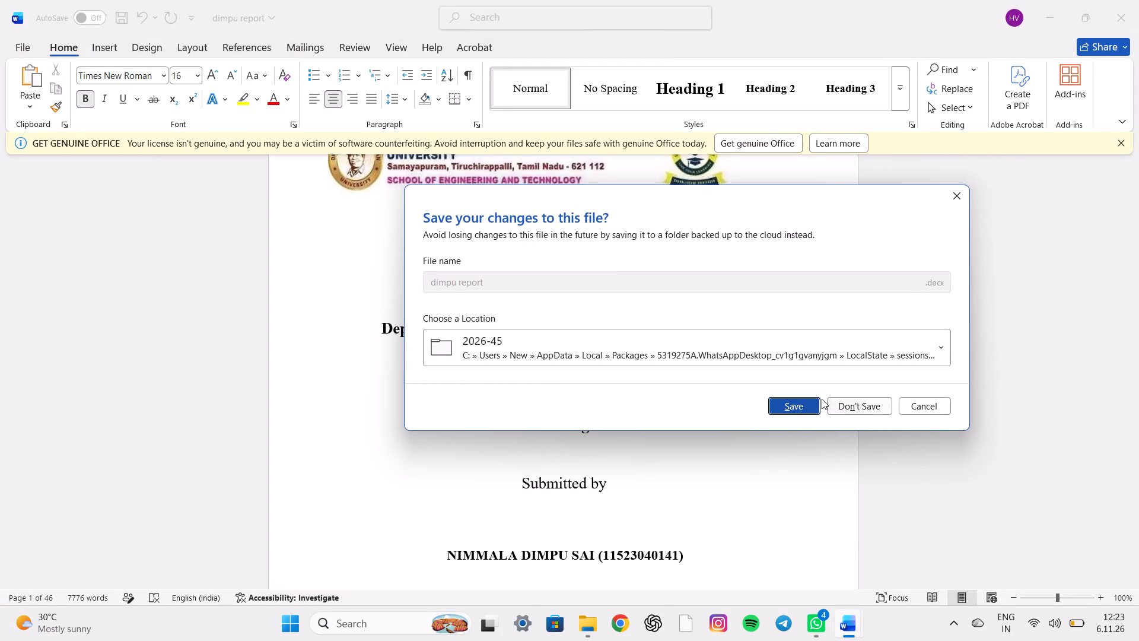
pyautogui.click(965, 194)
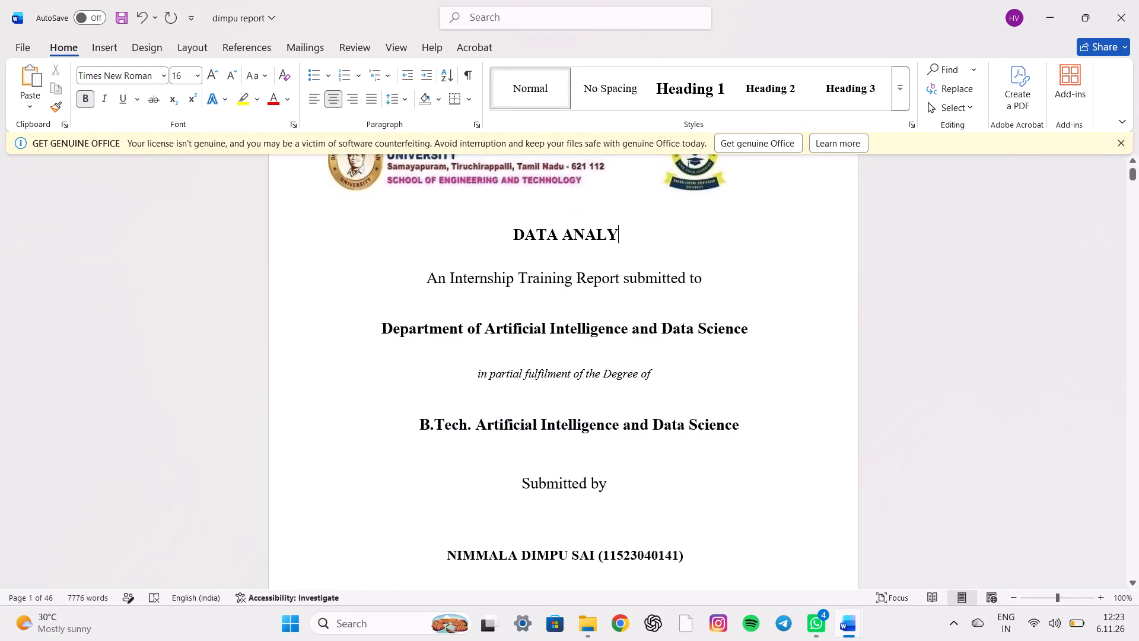
pyautogui.click(1127, 4)
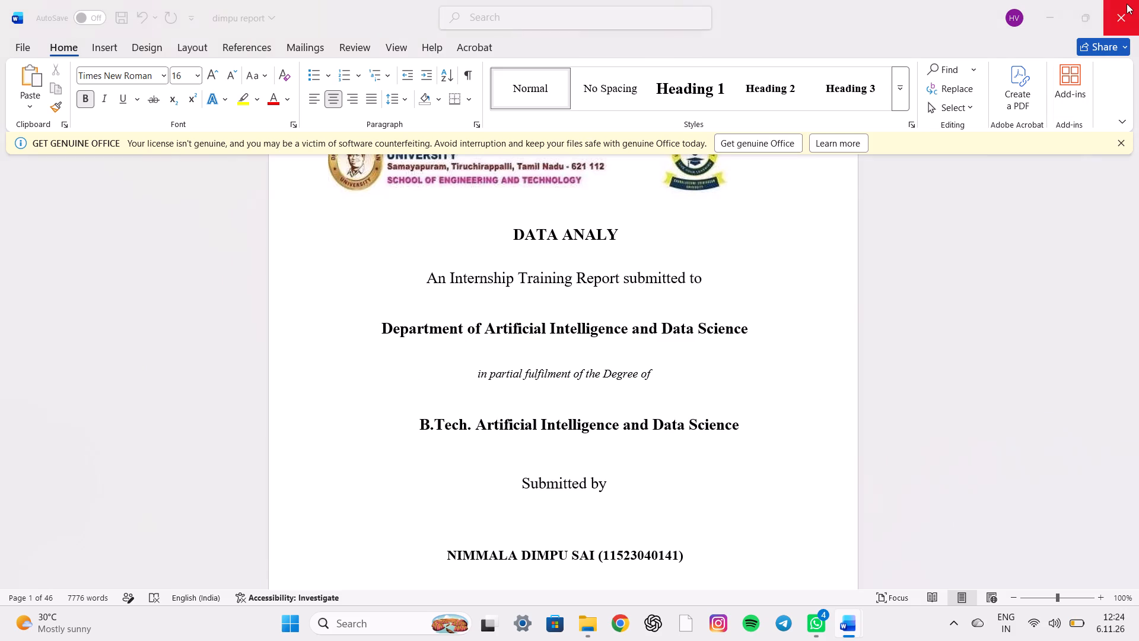
pyautogui.click(1127, 4)
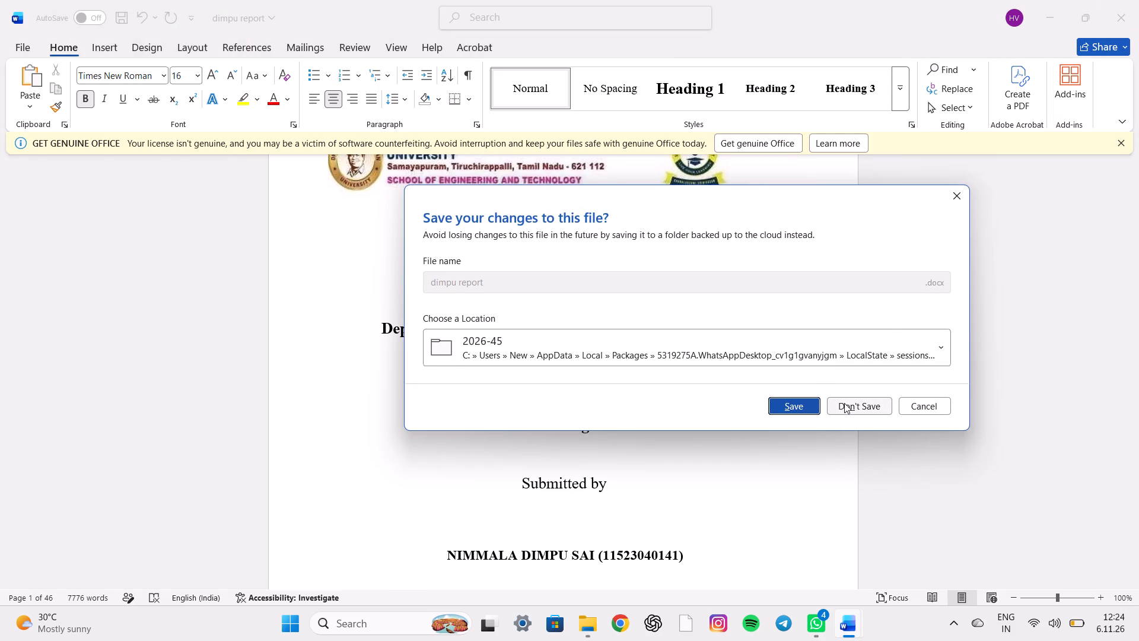
pyautogui.click(844, 403)
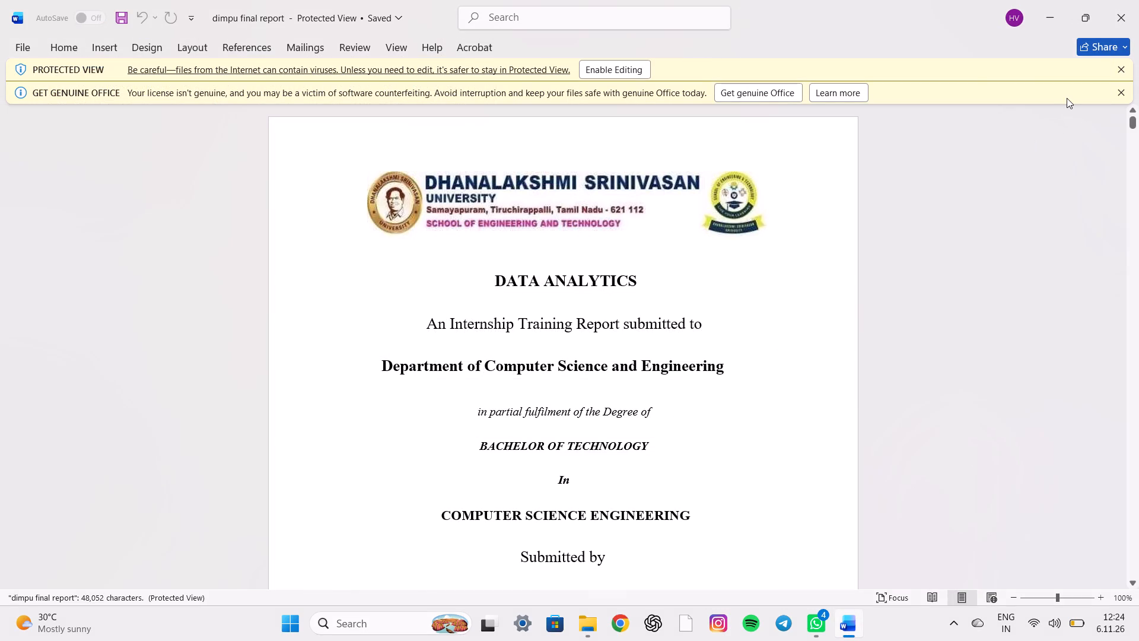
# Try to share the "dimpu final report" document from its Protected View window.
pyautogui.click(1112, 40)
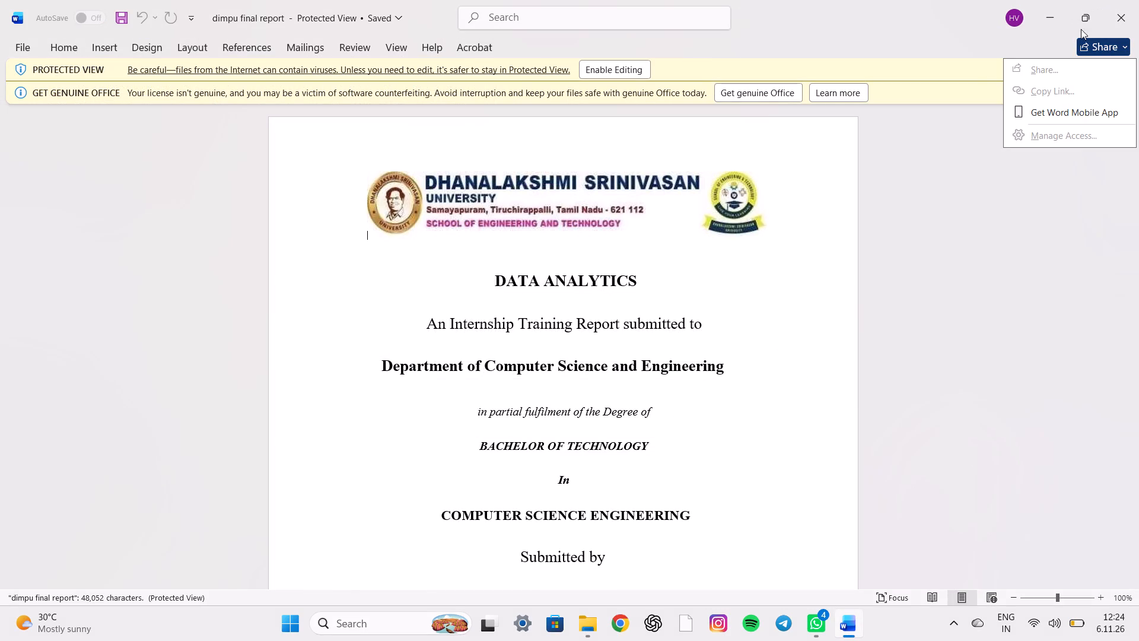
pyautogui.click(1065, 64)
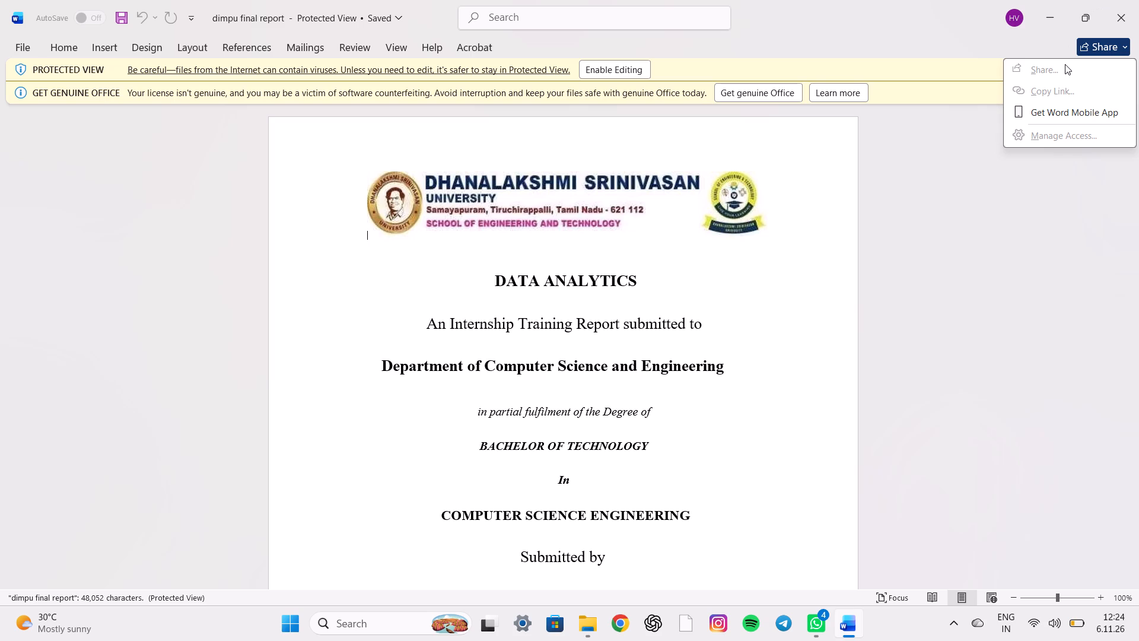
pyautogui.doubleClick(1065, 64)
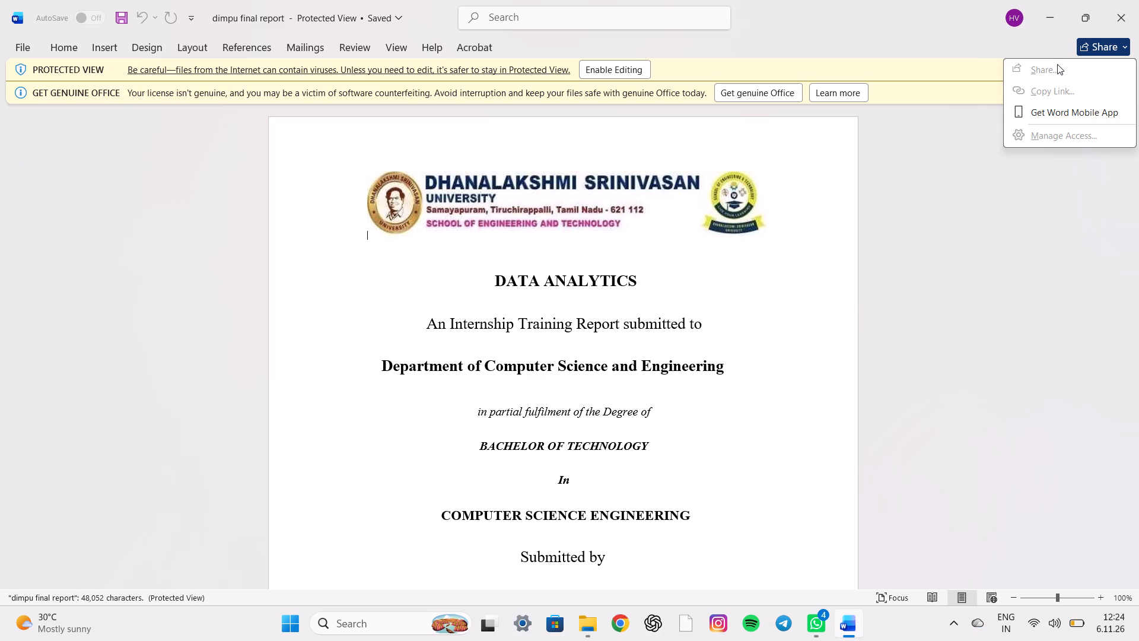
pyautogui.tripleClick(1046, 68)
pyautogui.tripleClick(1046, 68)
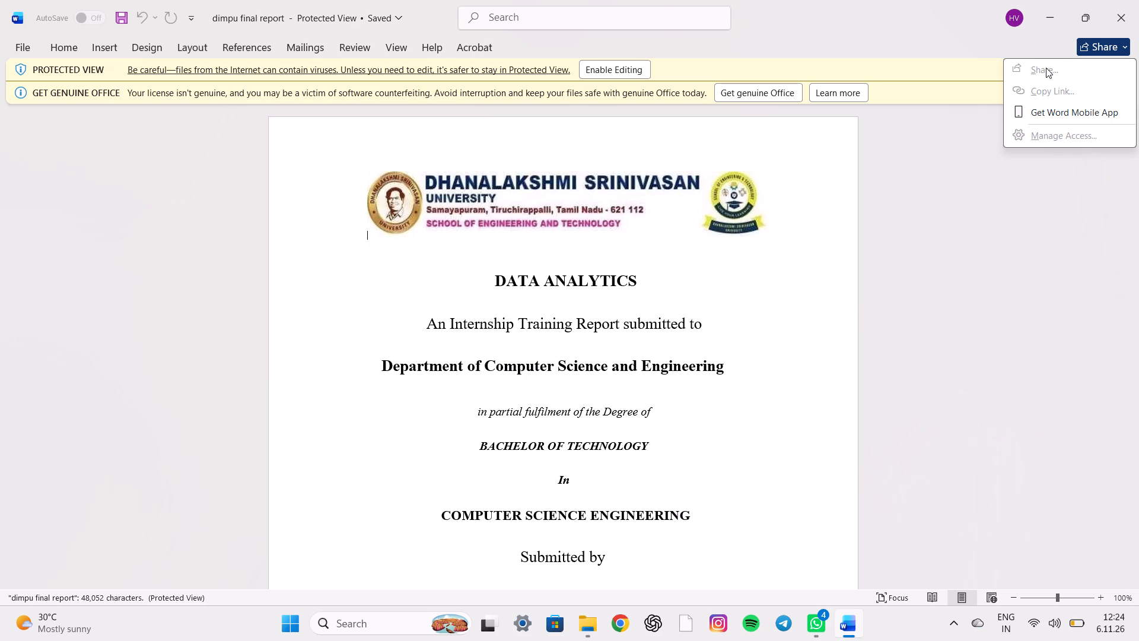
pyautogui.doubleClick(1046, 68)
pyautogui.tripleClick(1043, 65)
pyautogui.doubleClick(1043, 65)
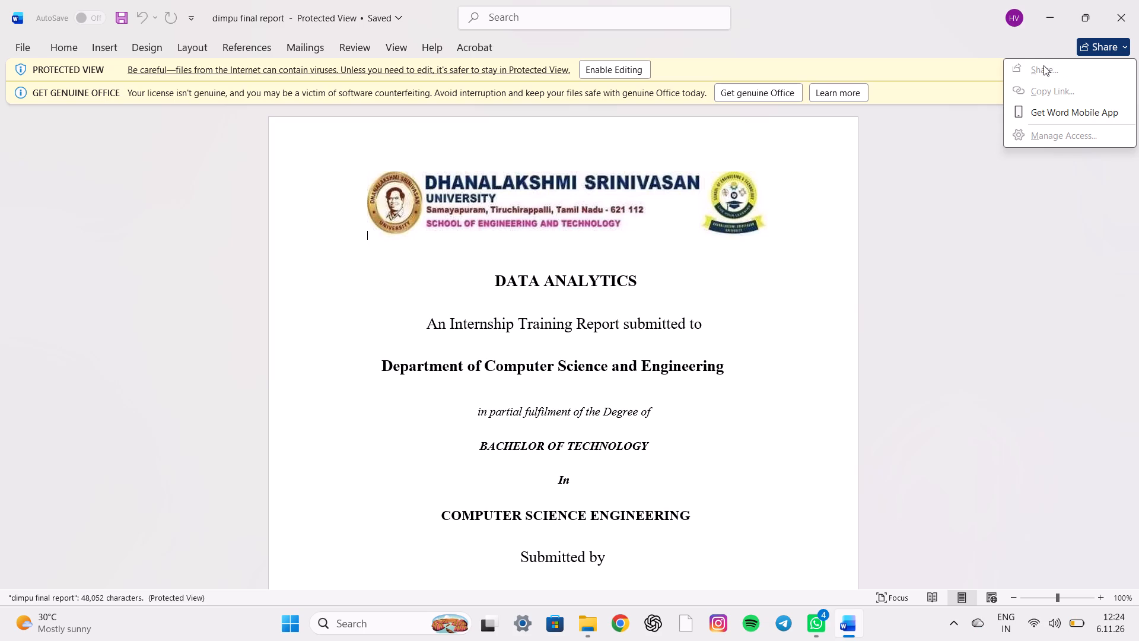
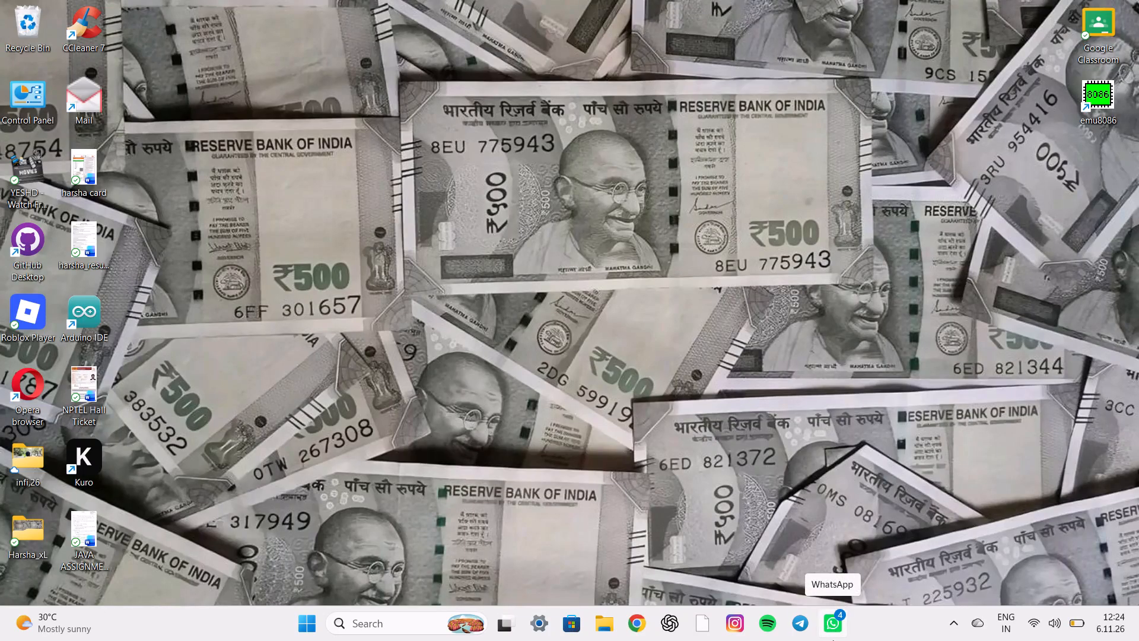
# Open WhatsApp.
pyautogui.click(833, 640)
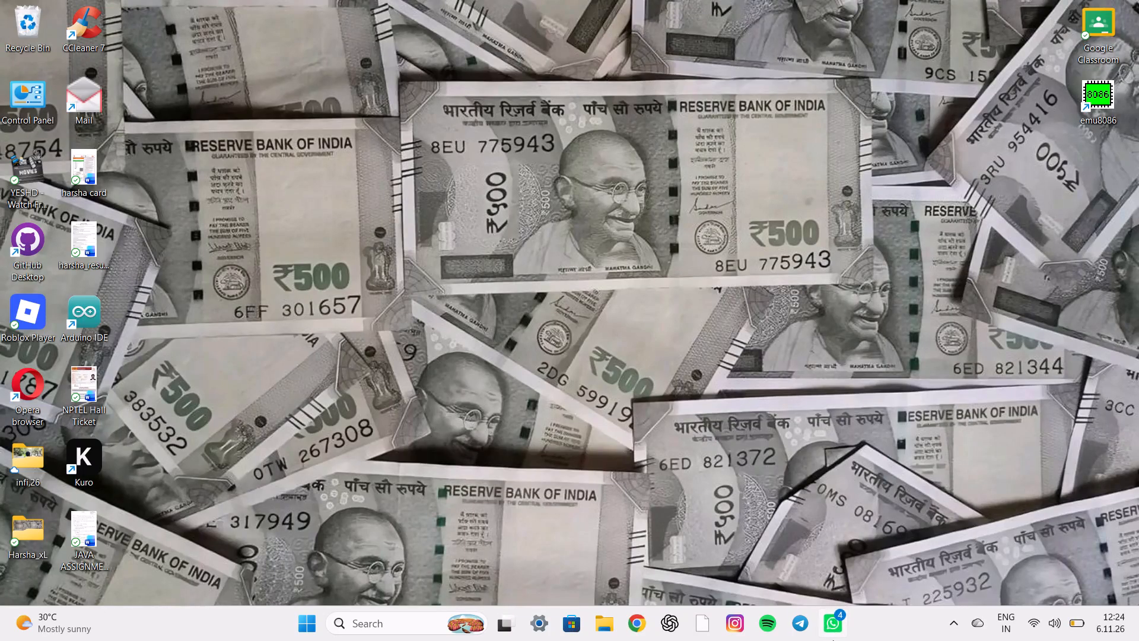
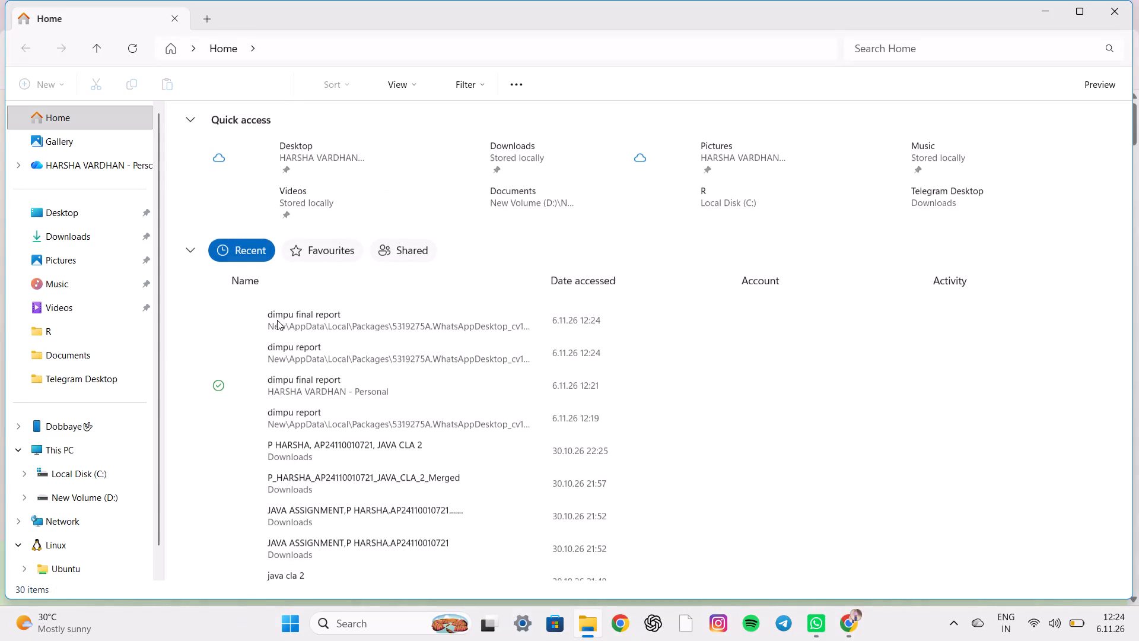
# Open the WhatsApp copy of "dimpu final report" from the recent files and look through it from the title page.
pyautogui.doubleClick(332, 305)
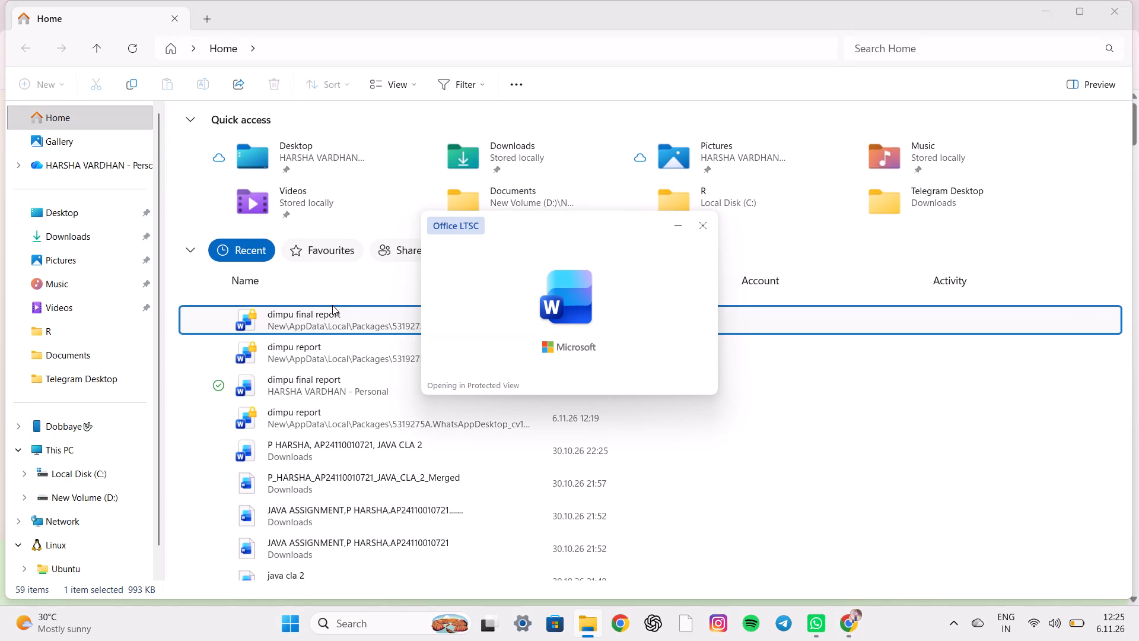
pyautogui.click(332, 305)
pyautogui.doubleClick(332, 305)
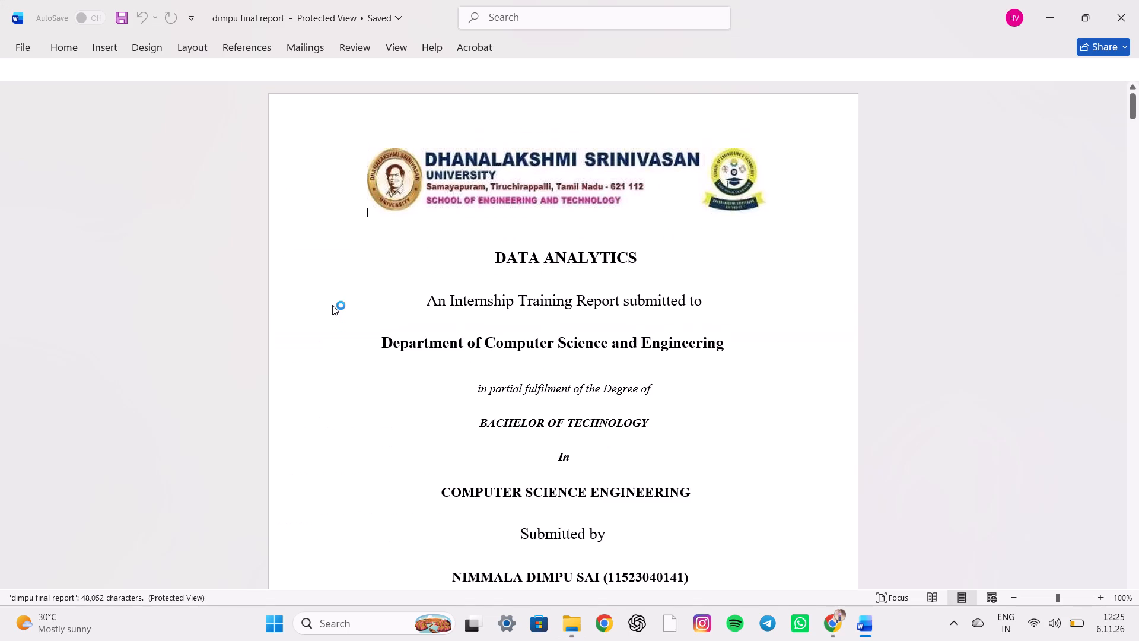
pyautogui.press('Down')
pyautogui.press('Down')
pyautogui.press('Down')
pyautogui.press('Down')
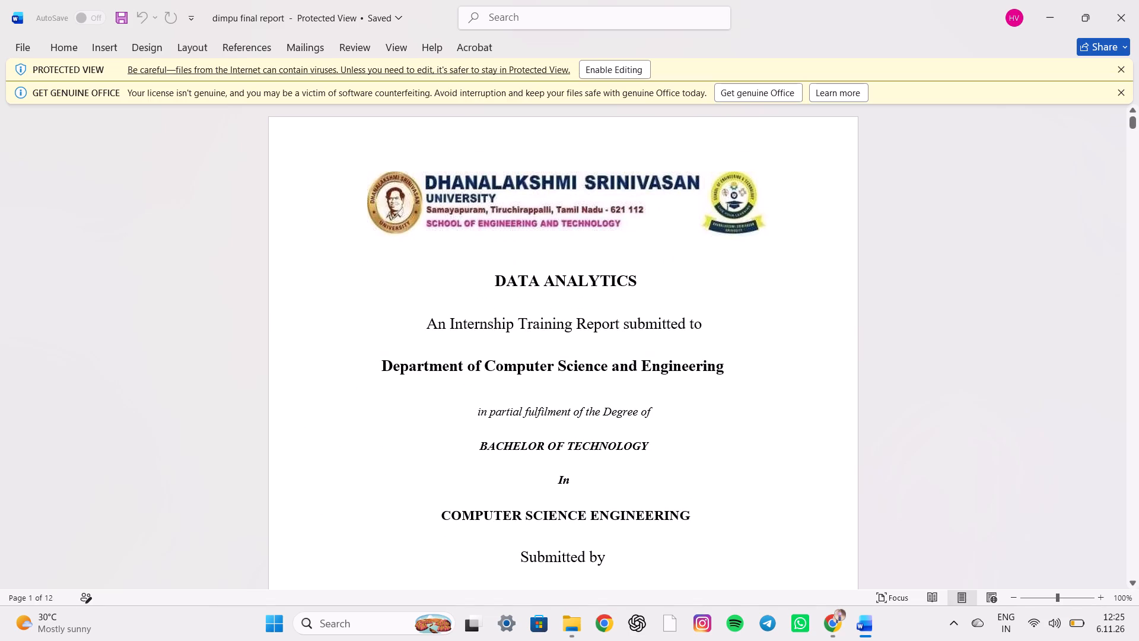
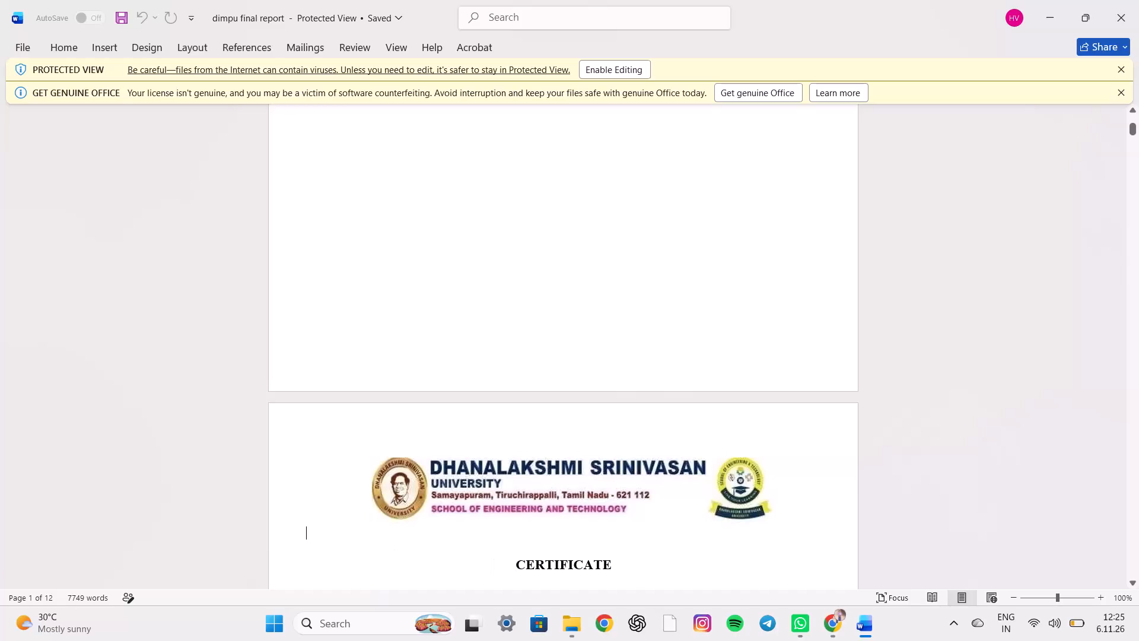
# Return to the report's title page and check its title, department, degree and submission details.
pyautogui.press('Up')
pyautogui.press('Up')
pyautogui.press('Up')
pyautogui.press('Up')
pyautogui.press('Up')
pyautogui.press('Up')
pyautogui.press('Up')
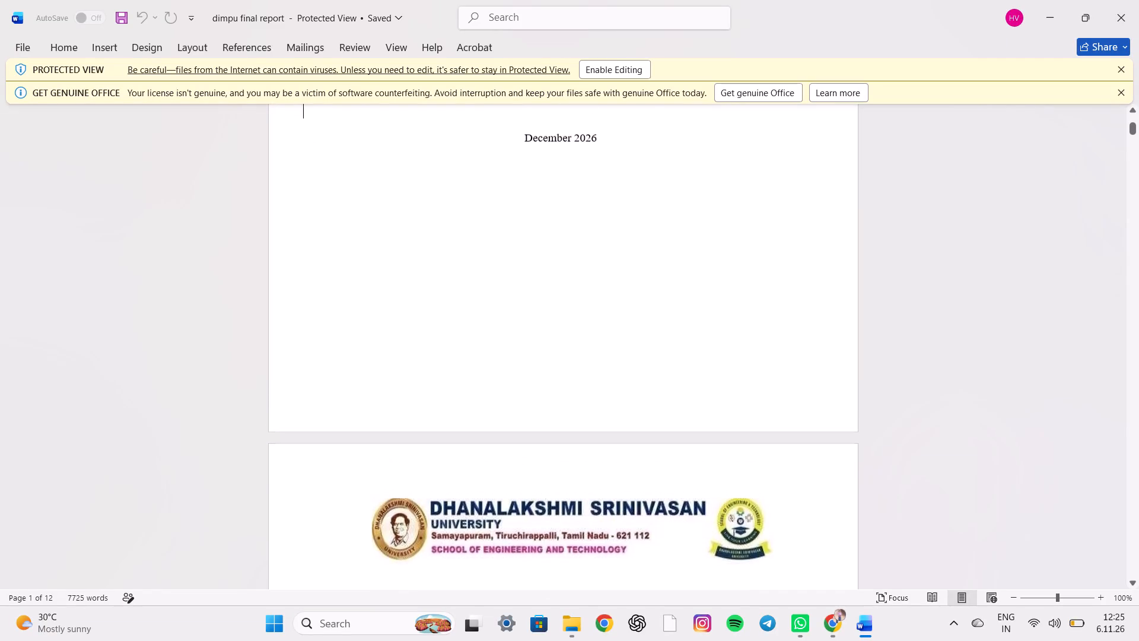
pyautogui.press('Up')
pyautogui.press('Up')
pyautogui.press('Up')
pyautogui.press('Up')
pyautogui.press('Up')
pyautogui.press('Up')
pyautogui.press('Up')
pyautogui.press('Up')
pyautogui.press('Up')
pyautogui.press('Up')
pyautogui.press('Up')
pyautogui.press('Up')
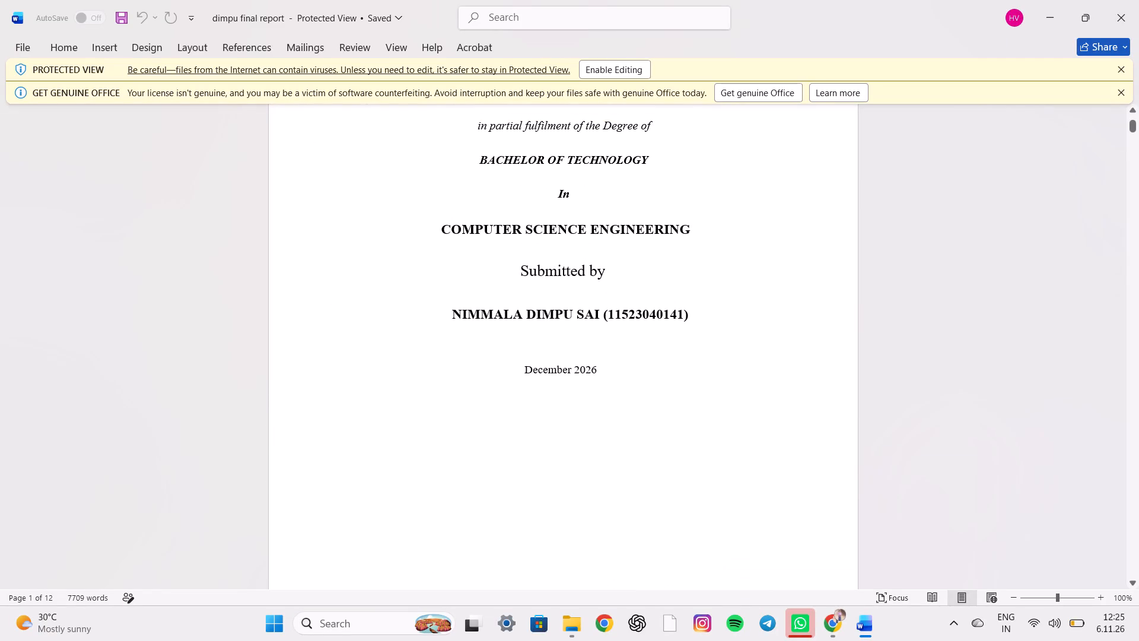
pyautogui.press('Up')
pyautogui.press('Up')
pyautogui.press('Up')
pyautogui.press('Up')
pyautogui.press('Up')
pyautogui.press('Up')
pyautogui.press('Up')
pyautogui.press('Up')
pyautogui.press('Up')
pyautogui.press('Up')
pyautogui.press('Up')
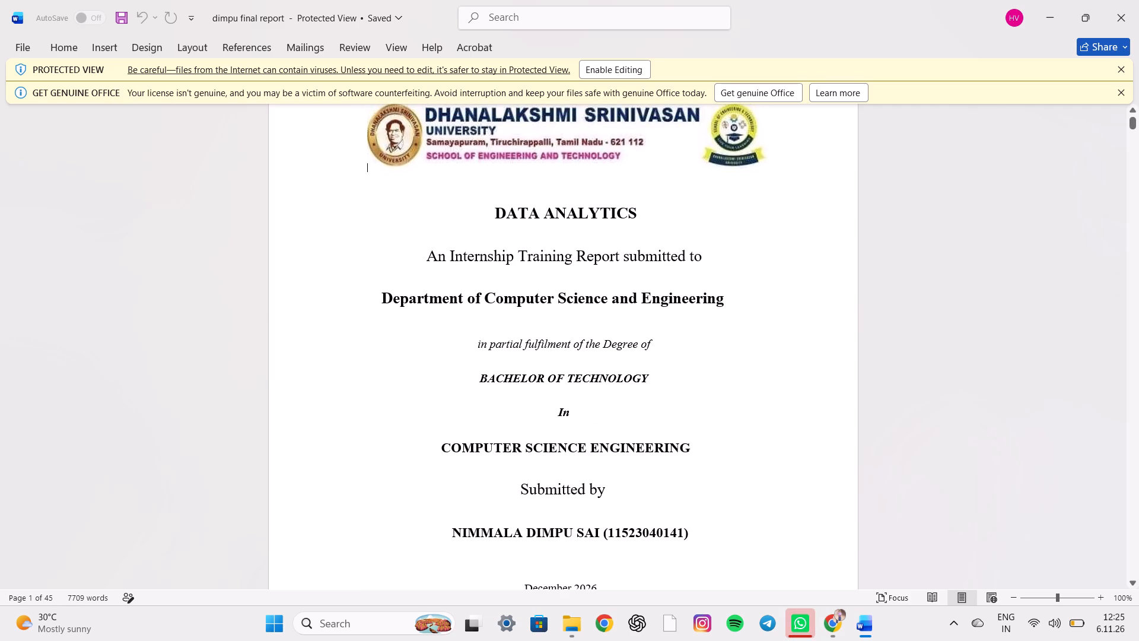
# Review the university certificate page, from its certification paragraph through the signature, date and examiner lines.
pyautogui.press('Down')
pyautogui.press('Down')
pyautogui.press('Down')
pyautogui.press('Down')
pyautogui.press('Down')
pyautogui.press('Down')
pyautogui.press('Down')
pyautogui.press('Down')
pyautogui.press('Down')
pyautogui.press('Down')
pyautogui.press('Down')
pyautogui.press('Down')
pyautogui.press('Down')
pyautogui.press('Down')
pyautogui.press('Down')
pyautogui.press('Down')
pyautogui.press('Down')
pyautogui.press('Down')
pyautogui.press('Down')
pyautogui.press('Down')
pyautogui.press('Down')
pyautogui.press('Down')
pyautogui.press('Down')
pyautogui.press('Down')
pyautogui.press('Down')
pyautogui.press('Down')
pyautogui.press('Down')
pyautogui.press('Down')
pyautogui.press('Down')
pyautogui.press('Down')
pyautogui.press('Down')
pyautogui.press('Down')
pyautogui.press('Down')
pyautogui.press('Down')
pyautogui.press('Down')
pyautogui.press('Down')
pyautogui.press('Down')
pyautogui.press('Down')
pyautogui.press('Down')
pyautogui.press('Down')
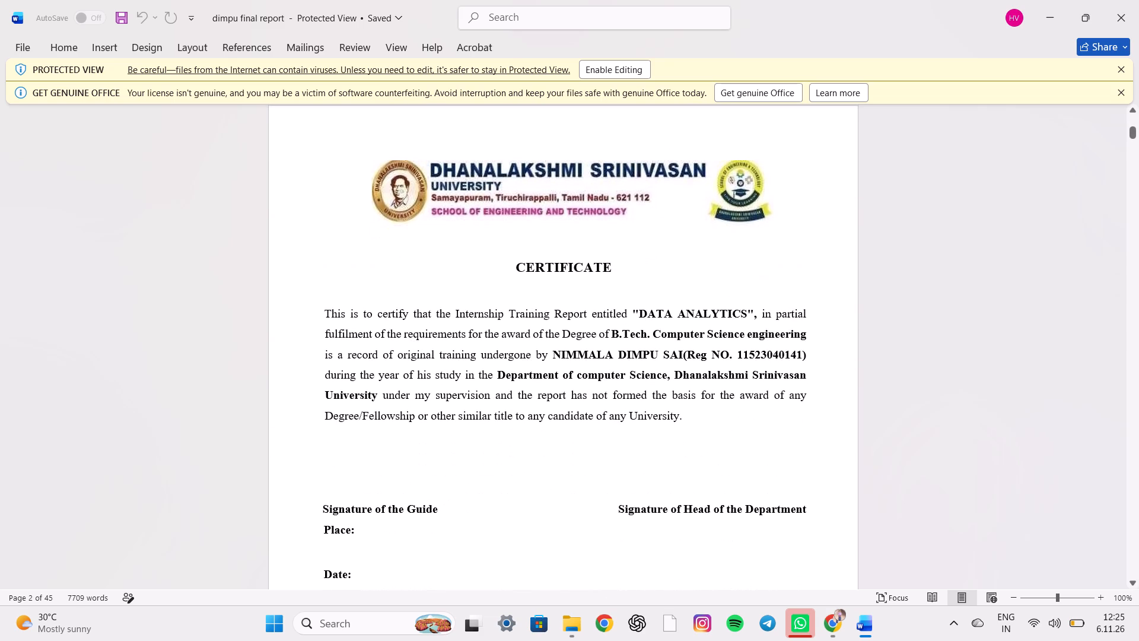
pyautogui.press('Down')
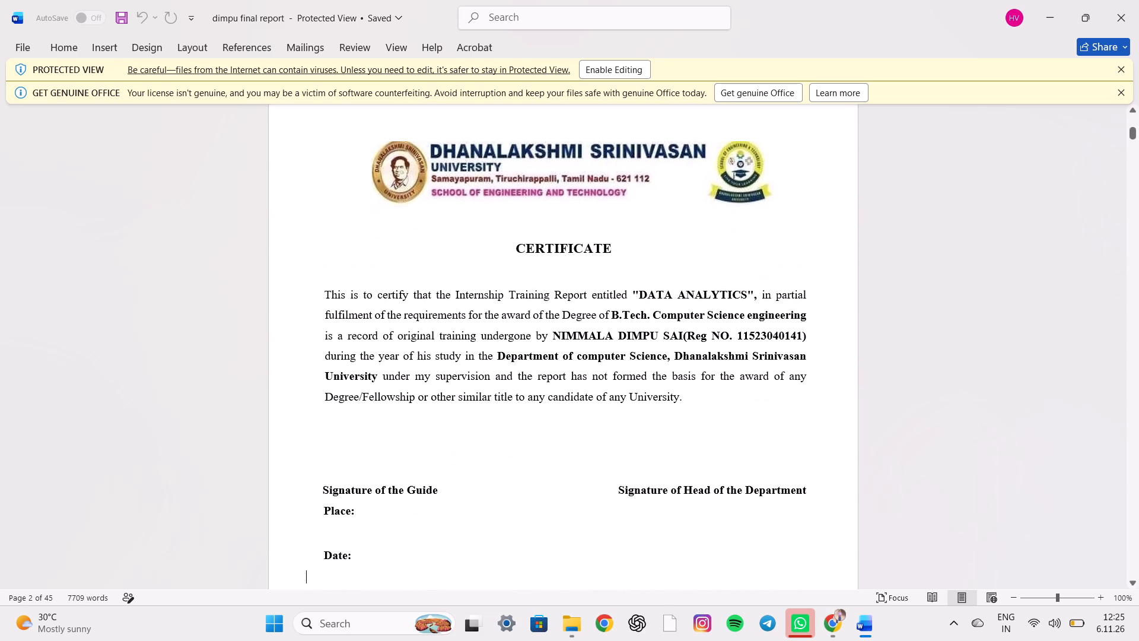
pyautogui.press('Down')
pyautogui.press('Down')
pyautogui.press('Down')
pyautogui.press('Down')
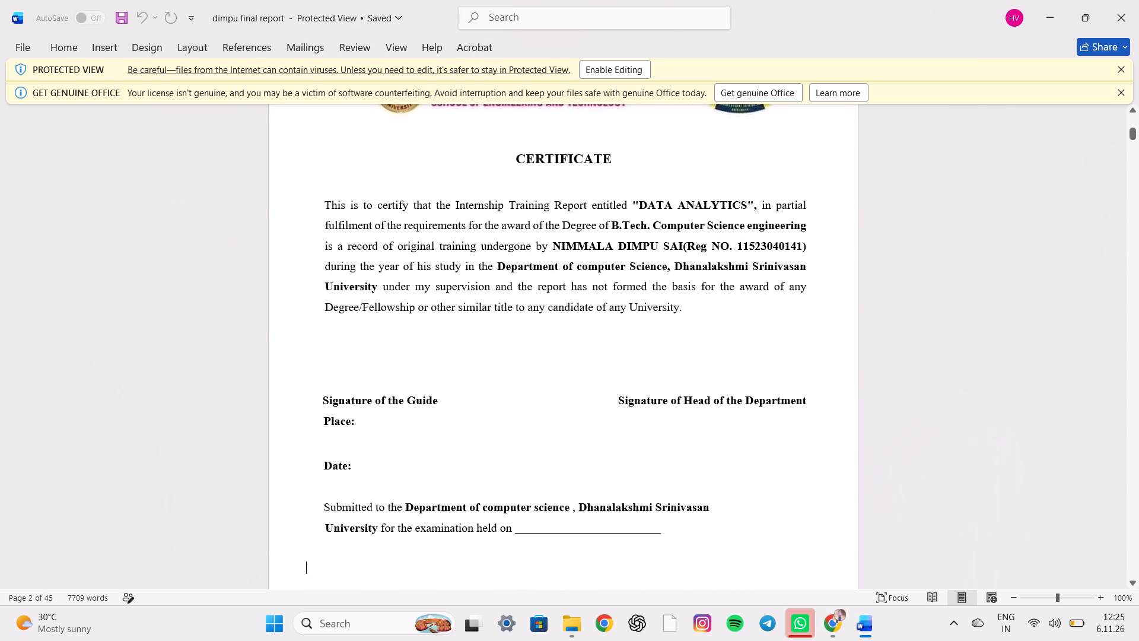
pyautogui.press('Down')
pyautogui.press('Down')
pyautogui.press('Down')
pyautogui.press('Down')
pyautogui.press('Down')
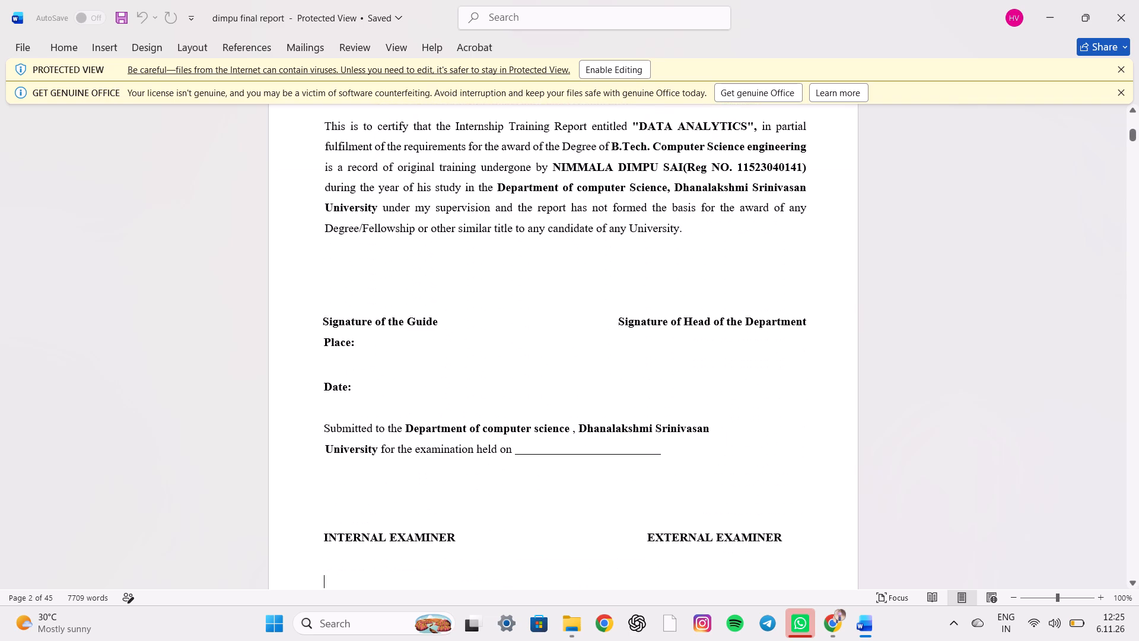
# Examine the Internship Certificate page with the Skillonex completion certificate and its spacing from the preceding page.
pyautogui.press('Down')
pyautogui.press('Down')
pyautogui.press('Down')
pyautogui.press('Down')
pyautogui.press('Down')
pyautogui.press('Down')
pyautogui.press('Down')
pyautogui.press('Down')
pyautogui.press('Down')
pyautogui.press('Down')
pyautogui.press('Down')
pyautogui.press('Down')
pyautogui.press('Down')
pyautogui.press('Down')
pyautogui.press('Down')
pyautogui.press('Down')
pyautogui.press('Up')
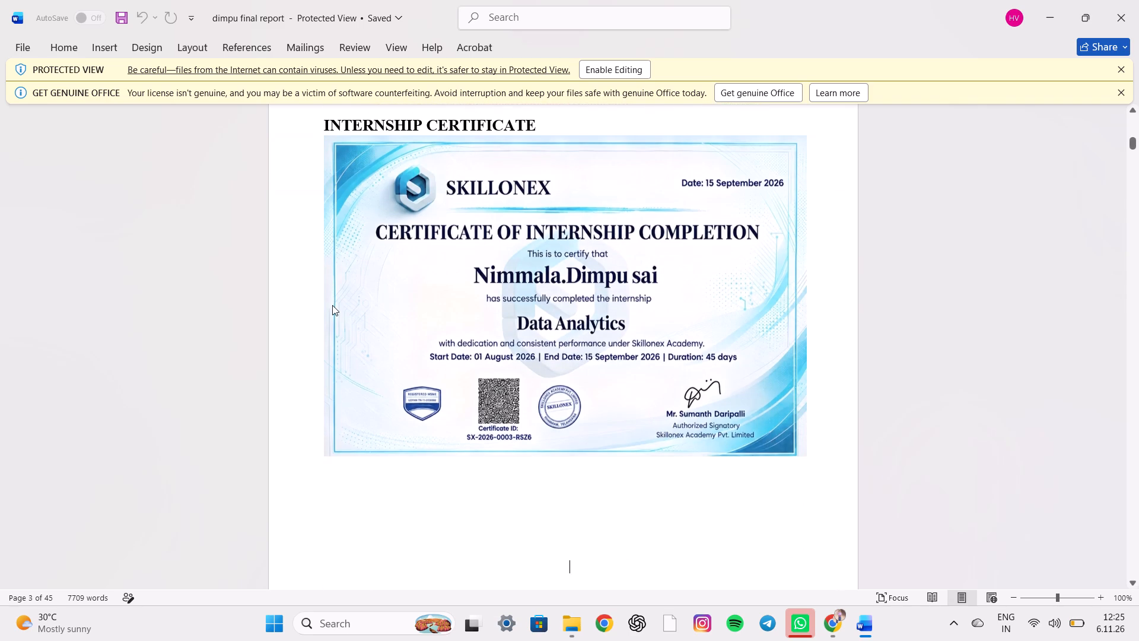
pyautogui.press('Up')
pyautogui.press('Up')
pyautogui.press('Up')
pyautogui.press('Up')
pyautogui.press('Up')
pyautogui.press('Up')
pyautogui.press('Up')
pyautogui.press('Up')
pyautogui.press('Up')
pyautogui.press('Up')
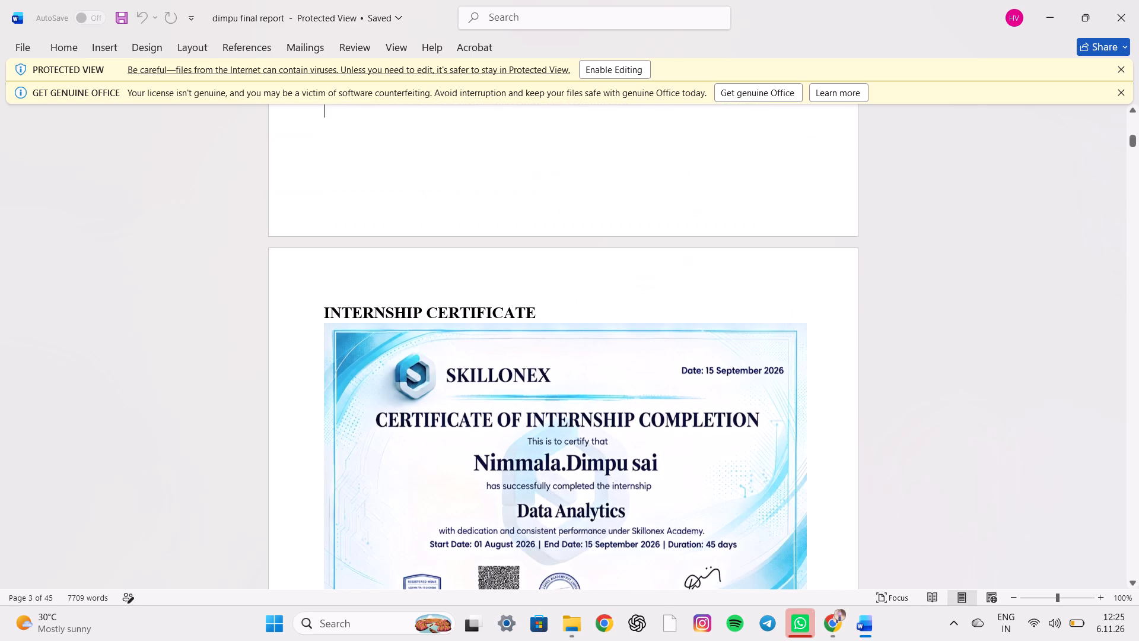
pyautogui.press('Down')
pyautogui.press('Down')
pyautogui.press('Down')
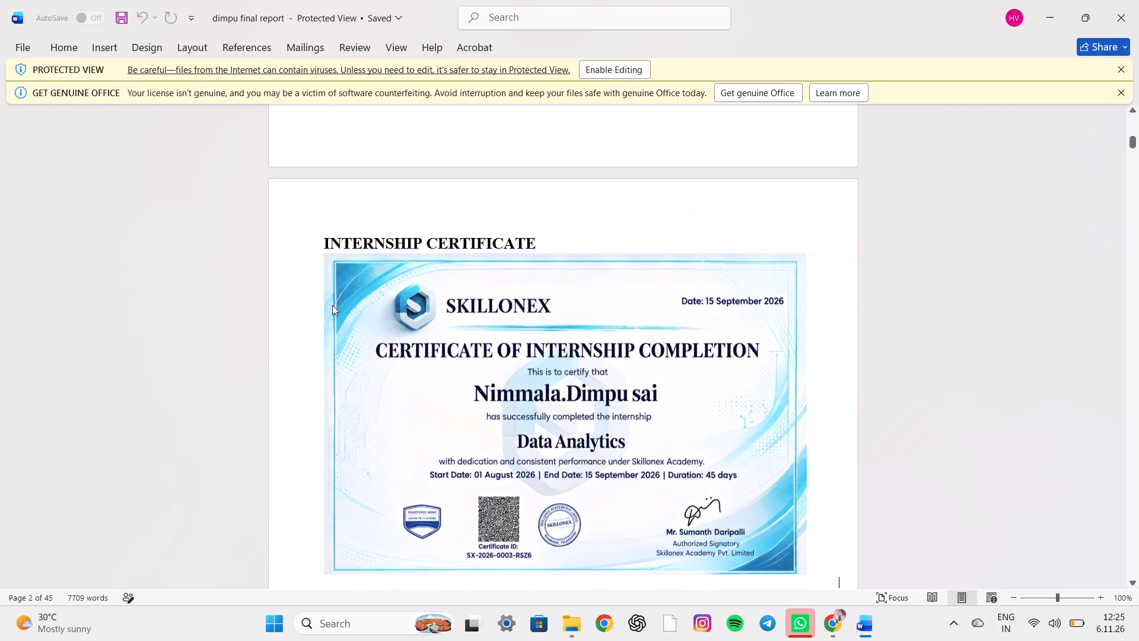
# Read through the Declaration page and continue to the start of the Table of the Content page.
pyautogui.press('Down')
pyautogui.press('Down')
pyautogui.press('Down')
pyautogui.press('Down')
pyautogui.press('Down')
pyautogui.press('Down')
pyautogui.press('Down')
pyautogui.press('Down')
pyautogui.press('Down')
pyautogui.press('Down')
pyautogui.press('Down')
pyautogui.press('Down')
pyautogui.press('Down')
pyautogui.press('Down')
pyautogui.press('Down')
pyautogui.press('Down')
pyautogui.press('Down')
pyautogui.press('Down')
pyautogui.press('Down')
pyautogui.press('Down')
pyautogui.press('Down')
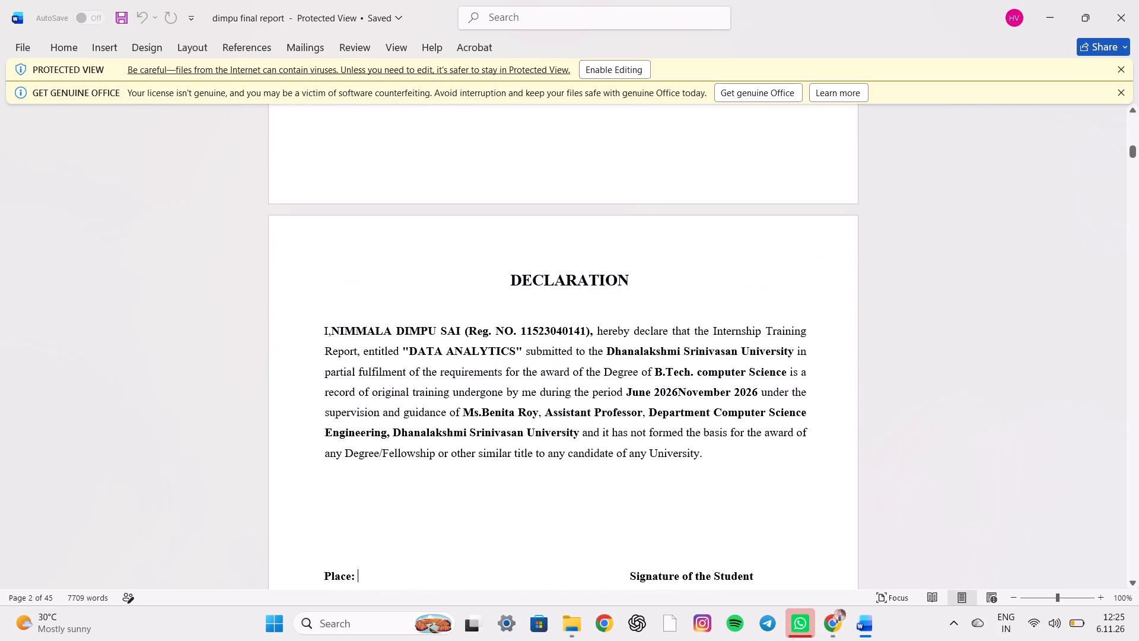
pyautogui.press('Down')
pyautogui.press('Down')
pyautogui.press('Down')
pyautogui.press('Down')
pyautogui.press('Down')
pyautogui.press('Down')
pyautogui.press('Down')
pyautogui.press('Down')
pyautogui.press('Down')
pyautogui.press('Down')
pyautogui.press('Down')
pyautogui.press('Down')
pyautogui.press('Down')
pyautogui.press('Down')
pyautogui.press('Down')
pyautogui.press('Down')
pyautogui.press('Down')
pyautogui.press('Down')
pyautogui.press('Down')
pyautogui.press('Down')
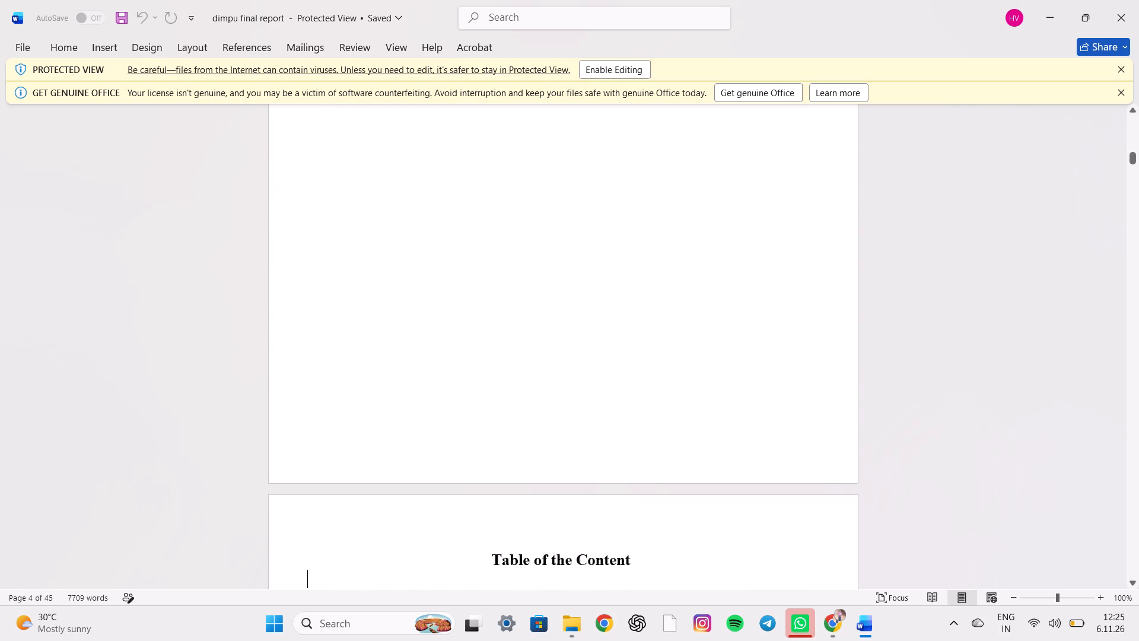
# Go back from the Table of the Content page to recheck the Declaration page's date, place and student signature lines.
pyautogui.press('Up')
pyautogui.press('Up')
pyautogui.press('Up')
pyautogui.press('Up')
pyautogui.press('Up')
pyautogui.press('Up')
pyautogui.press('Up')
pyautogui.press('Up')
pyautogui.press('Up')
pyautogui.press('Up')
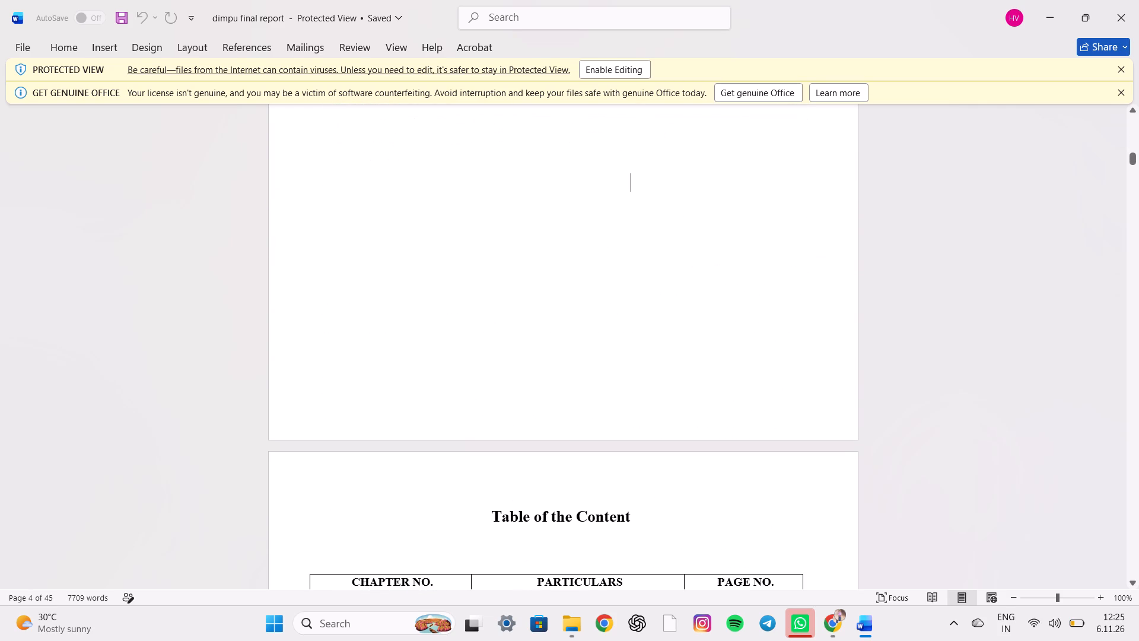
pyautogui.press('Up')
pyautogui.press('Up')
pyautogui.press('Up')
pyautogui.press('Up')
pyautogui.press('Up')
pyautogui.press('Up')
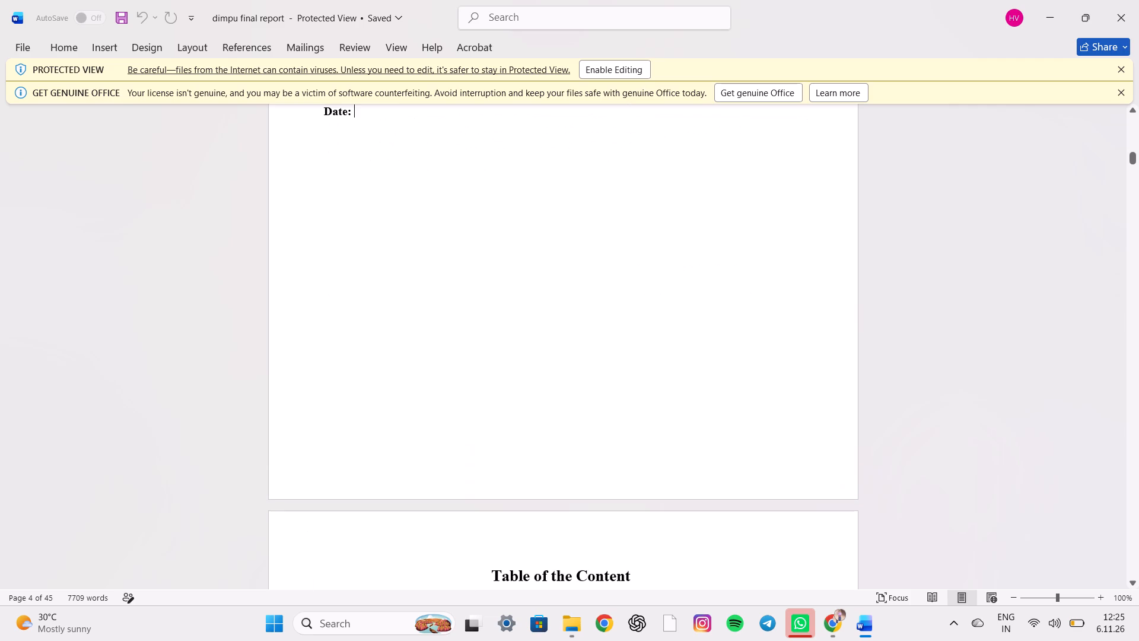
pyautogui.press('Up')
pyautogui.press('Up')
pyautogui.press('Up')
pyautogui.press('Up')
pyautogui.press('Up')
pyautogui.press('Up')
pyautogui.press('Up')
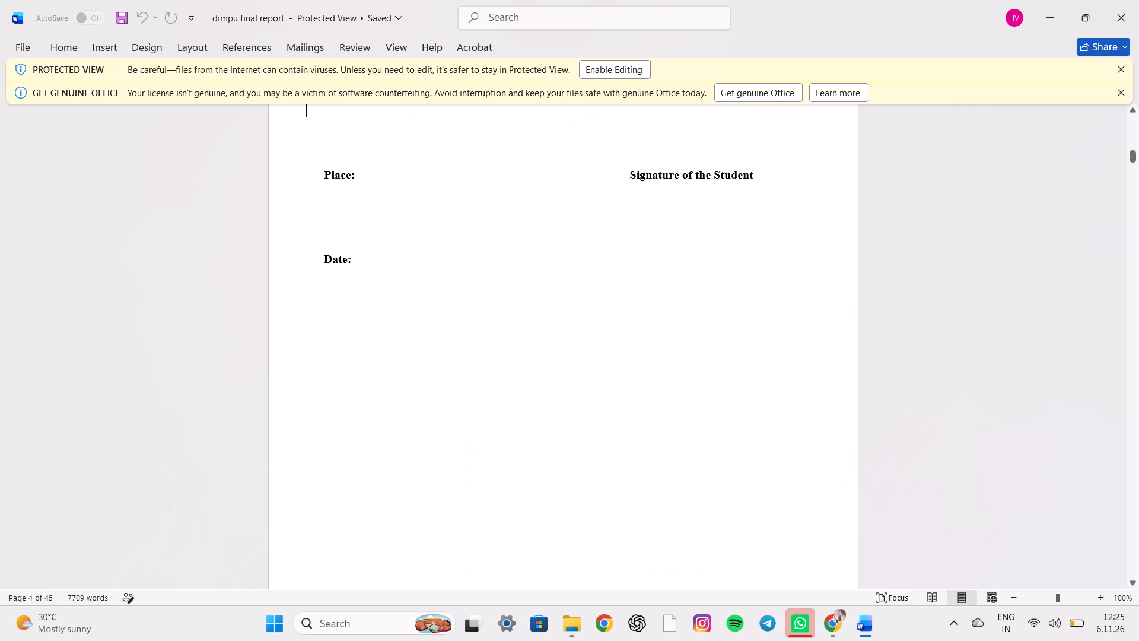
# Recheck the Declaration page's paragraph and heading, continuing back to the end of the preceding Internship Certificate page.
pyautogui.press('Up')
pyautogui.press('Up')
pyautogui.press('Up')
pyautogui.press('Up')
pyautogui.press('Up')
pyautogui.press('Up')
pyautogui.press('Up')
pyautogui.press('Up')
pyautogui.press('Up')
pyautogui.press('Up')
pyautogui.press('Up')
pyautogui.press('Up')
pyautogui.press('Up')
pyautogui.press('Up')
pyautogui.press('Up')
pyautogui.press('Up')
pyautogui.press('Up')
pyautogui.press('Up')
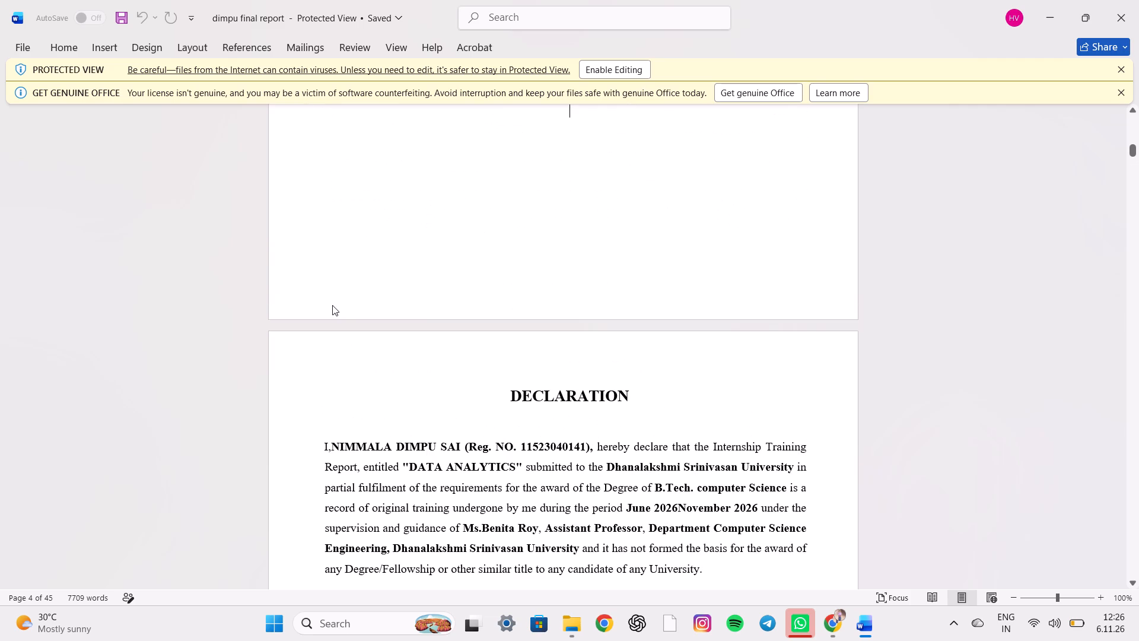
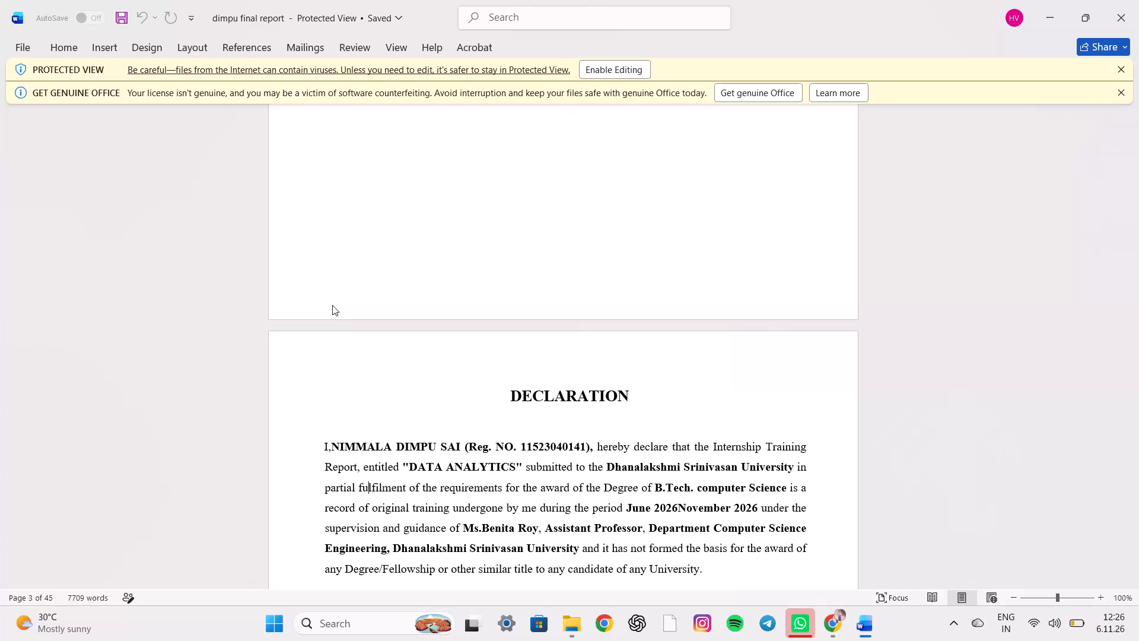
# Review the Declaration page from its paragraph through the place, signature and date lines, continuing to the Table of the Content heading.
pyautogui.press('Down')
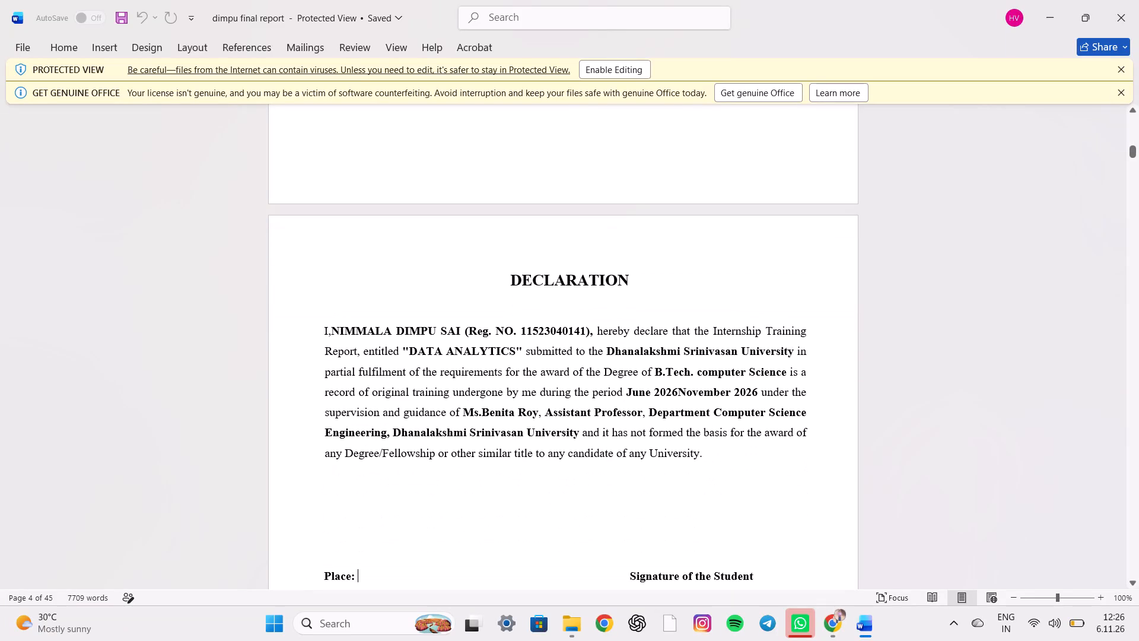
pyautogui.press('Down')
pyautogui.press('Down')
pyautogui.press('Down')
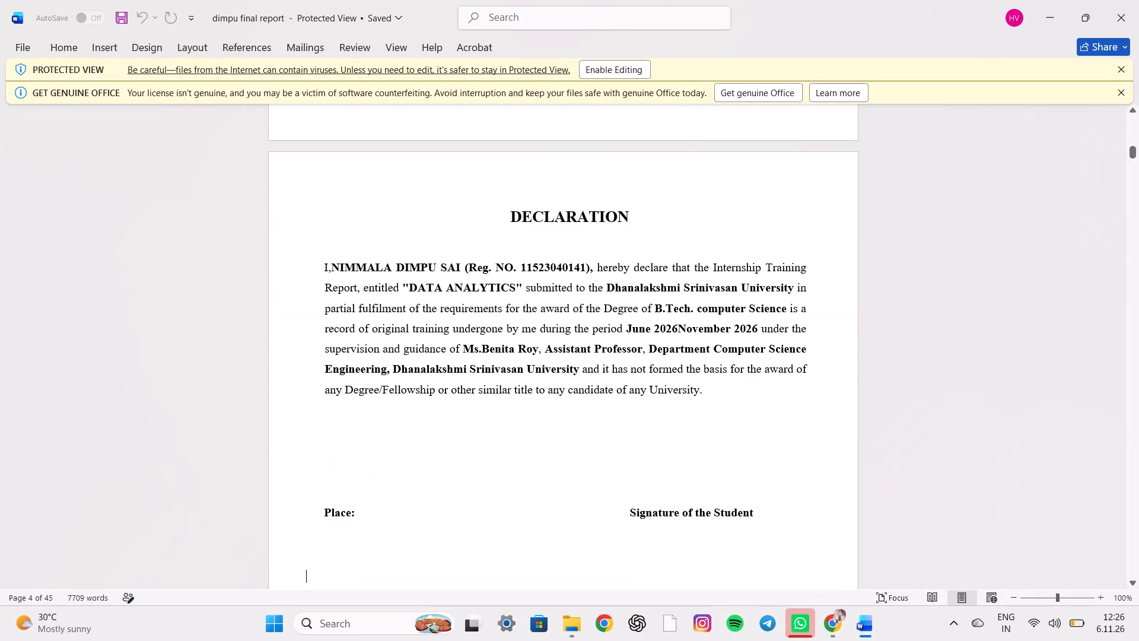
pyautogui.press('Down')
pyautogui.press('Down')
pyautogui.press('Down')
pyautogui.press('Down')
pyautogui.press('Down')
pyautogui.press('Down')
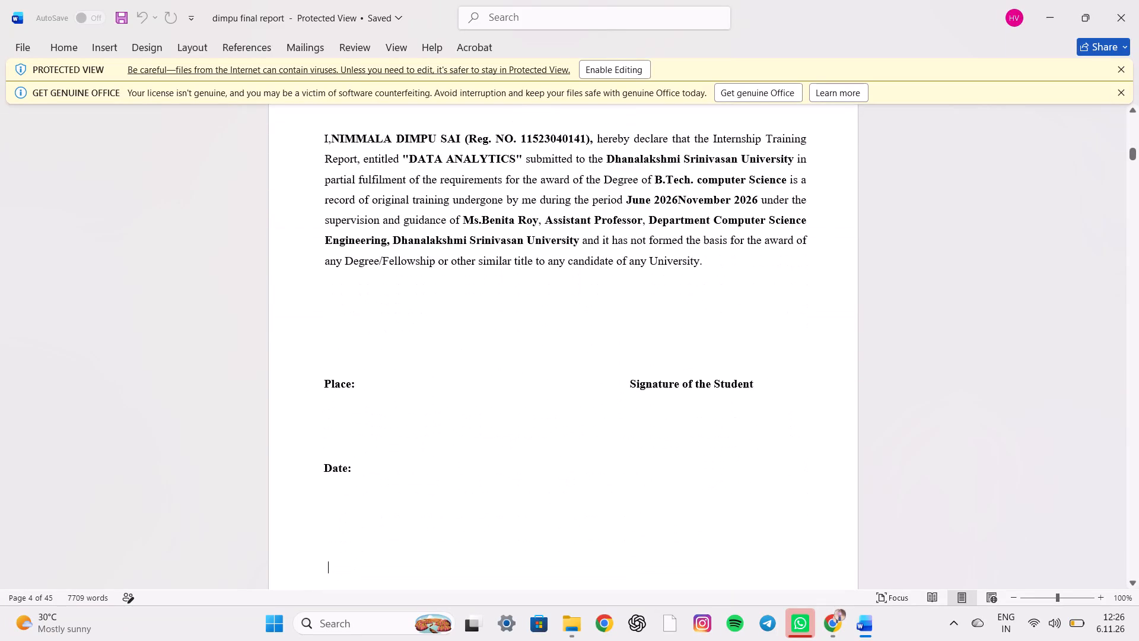
pyautogui.press('Down')
pyautogui.press('Down')
pyautogui.press('Down')
pyautogui.press('Down')
pyautogui.press('Down')
pyautogui.press('Down')
pyautogui.press('Down')
pyautogui.press('Down')
pyautogui.press('Down')
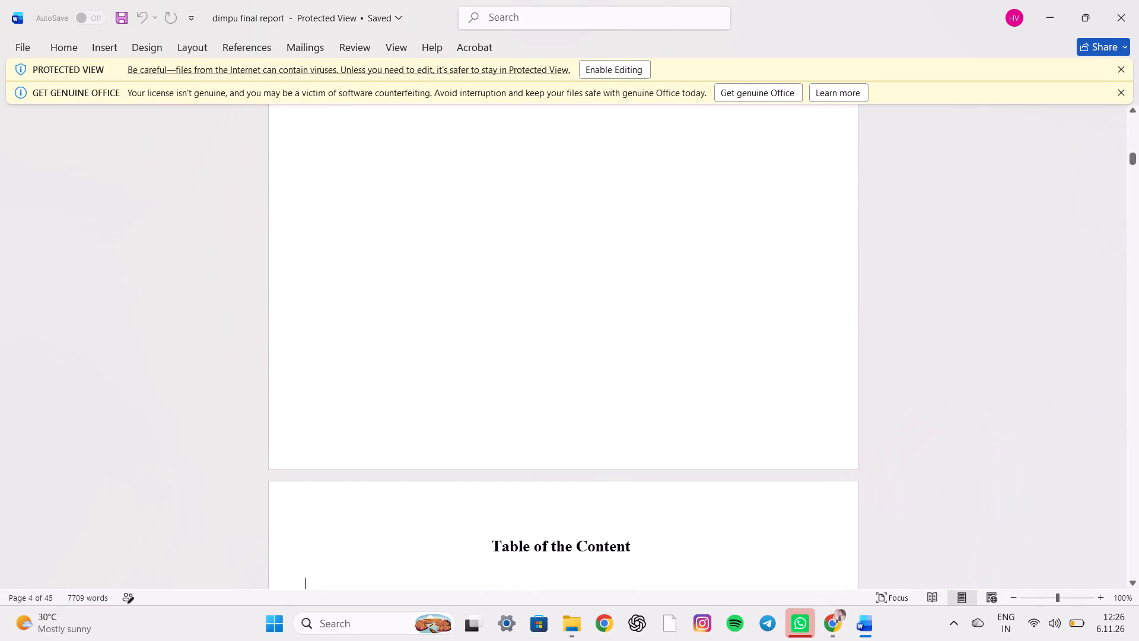
# Examine the Table of the Content page's chapter titles and page numbers down to the Appendices row.
pyautogui.press('Down')
pyautogui.press('Down')
pyautogui.press('Down')
pyautogui.press('Down')
pyautogui.press('Down')
pyautogui.press('Down')
pyautogui.press('Down')
pyautogui.press('Down')
pyautogui.press('Down')
pyautogui.press('Down')
pyautogui.press('Down')
pyautogui.press('Down')
pyautogui.press('Down')
pyautogui.press('Down')
pyautogui.press('Down')
pyautogui.press('Down')
pyautogui.press('Down')
pyautogui.press('Down')
pyautogui.press('Down')
pyautogui.press('Down')
pyautogui.press('Down')
pyautogui.press('Down')
pyautogui.press('Down')
pyautogui.press('Down')
pyautogui.press('Down')
pyautogui.press('Down')
pyautogui.press('Down')
pyautogui.press('Down')
pyautogui.press('Down')
pyautogui.press('Down')
pyautogui.press('Down')
pyautogui.press('Down')
pyautogui.press('Down')
pyautogui.press('Down')
pyautogui.press('Down')
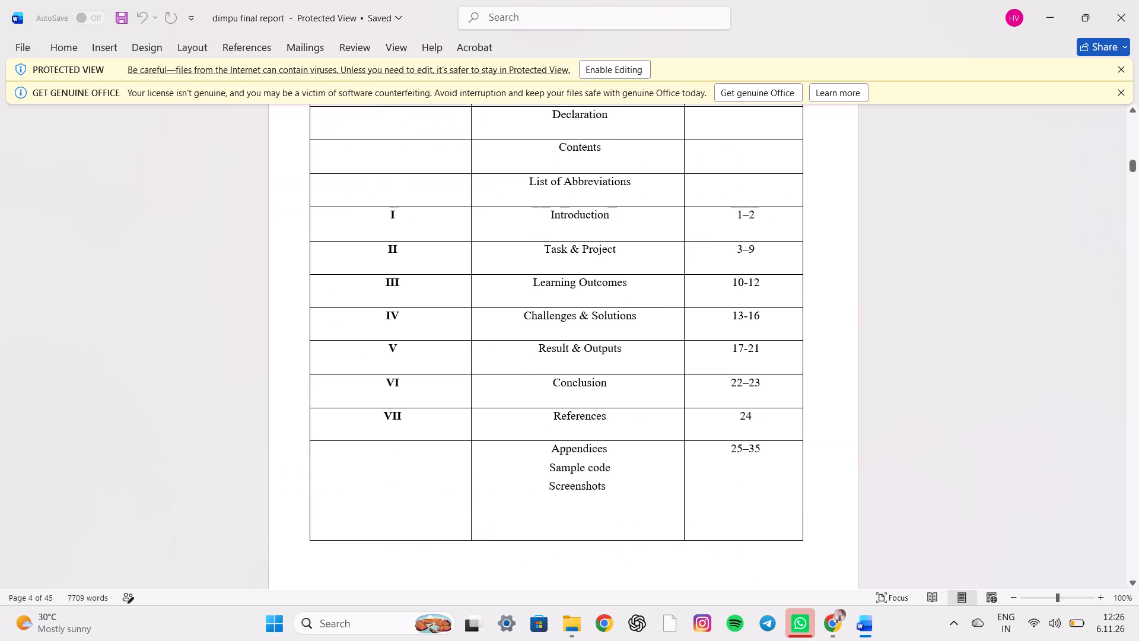
# Continue past the contents table to the Introduction chapter and examine its Company Profile, History, Vision and Mission sections.
pyautogui.press('Down')
pyautogui.press('Down')
pyautogui.press('Down')
pyautogui.press('Down')
pyautogui.press('Down')
pyautogui.press('Down')
pyautogui.press('Down')
pyautogui.press('Down')
pyautogui.press('Down')
pyautogui.press('Down')
pyautogui.press('Down')
pyautogui.press('Down')
pyautogui.press('Down')
pyautogui.press('Down')
pyautogui.press('Down')
pyautogui.press('Down')
pyautogui.press('Down')
pyautogui.press('Down')
pyautogui.press('Down')
pyautogui.press('Down')
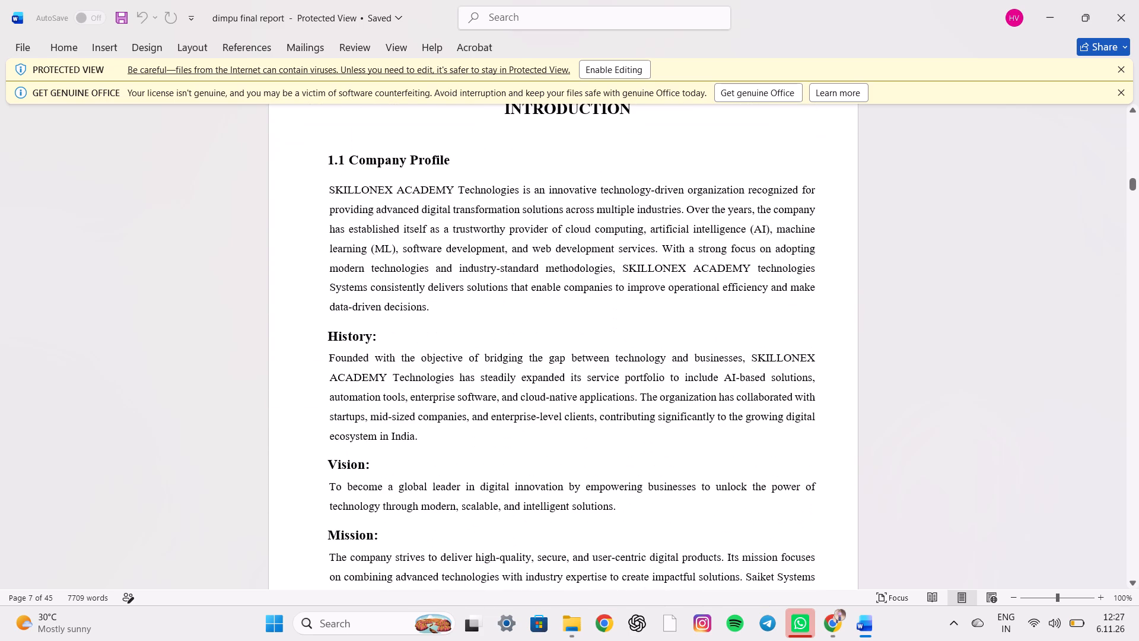
# Go back up through the Introduction page's text to recheck the section around the History paragraph.
pyautogui.press('Up')
pyautogui.press('Up')
pyautogui.press('Up')
pyautogui.press('Up')
pyautogui.press('Up')
pyautogui.press('Up')
pyautogui.press('Up')
pyautogui.press('Up')
pyautogui.press('Up')
pyautogui.press('Up')
pyautogui.press('Up')
pyautogui.press('Up')
pyautogui.press('Up')
pyautogui.press('Up')
pyautogui.press('Up')
pyautogui.press('Up')
pyautogui.press('Up')
pyautogui.press('Up')
pyautogui.press('Up')
pyautogui.press('Up')
pyautogui.press('Up')
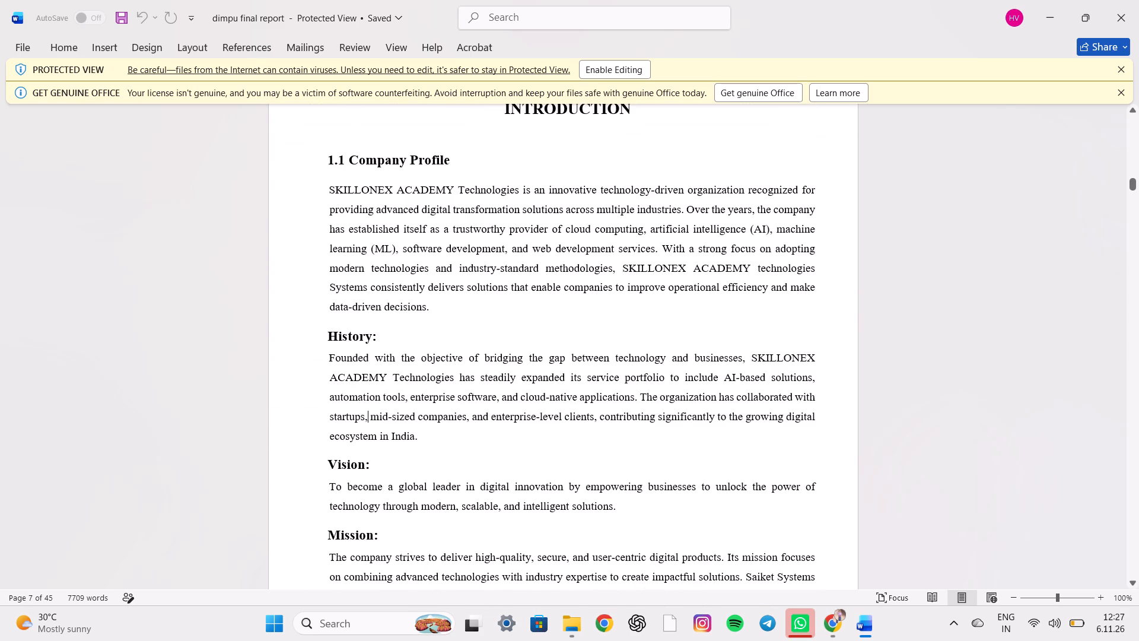